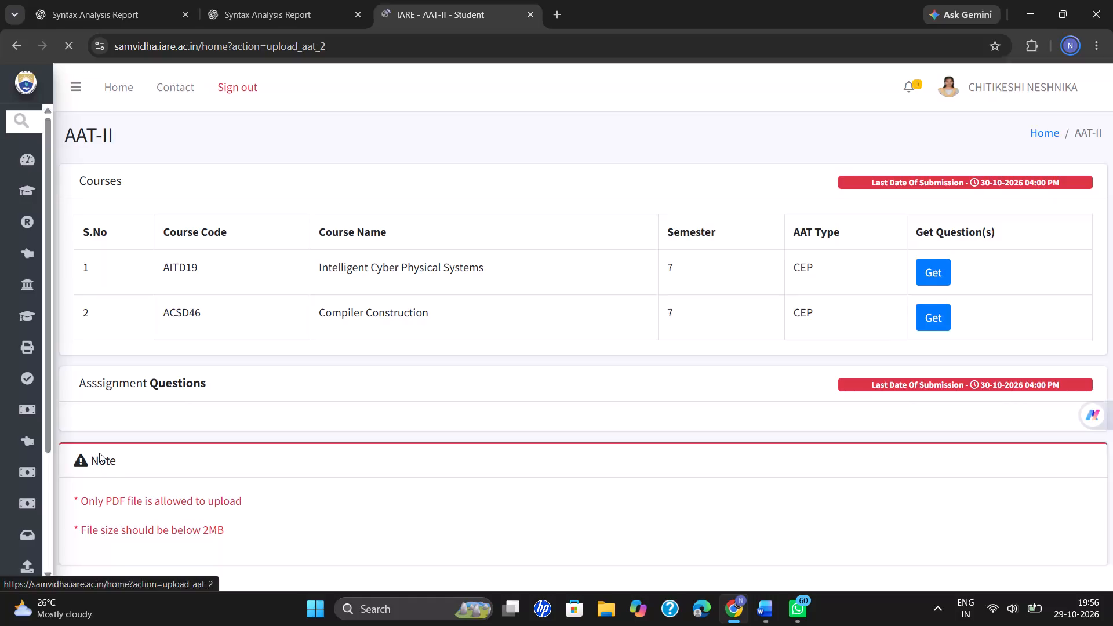
Get the assigned question for AITD19 Intelligent Cyber Physical Systems and copy its full problem statement.
left_click(935, 281)
left_click(547, 414)
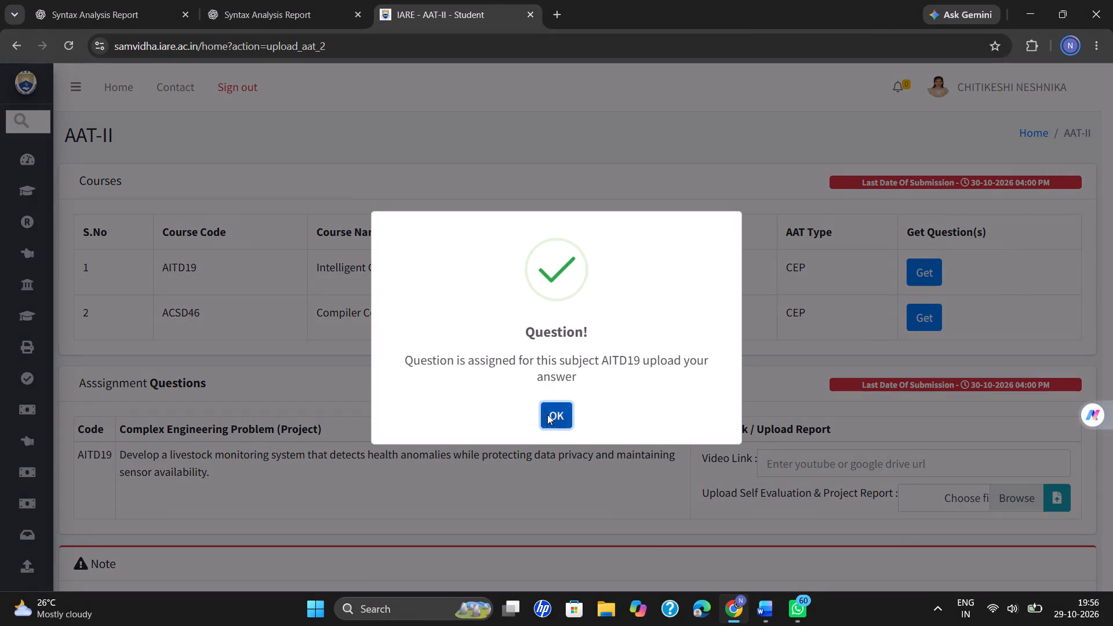
left_click_drag(117, 453, 159, 465)
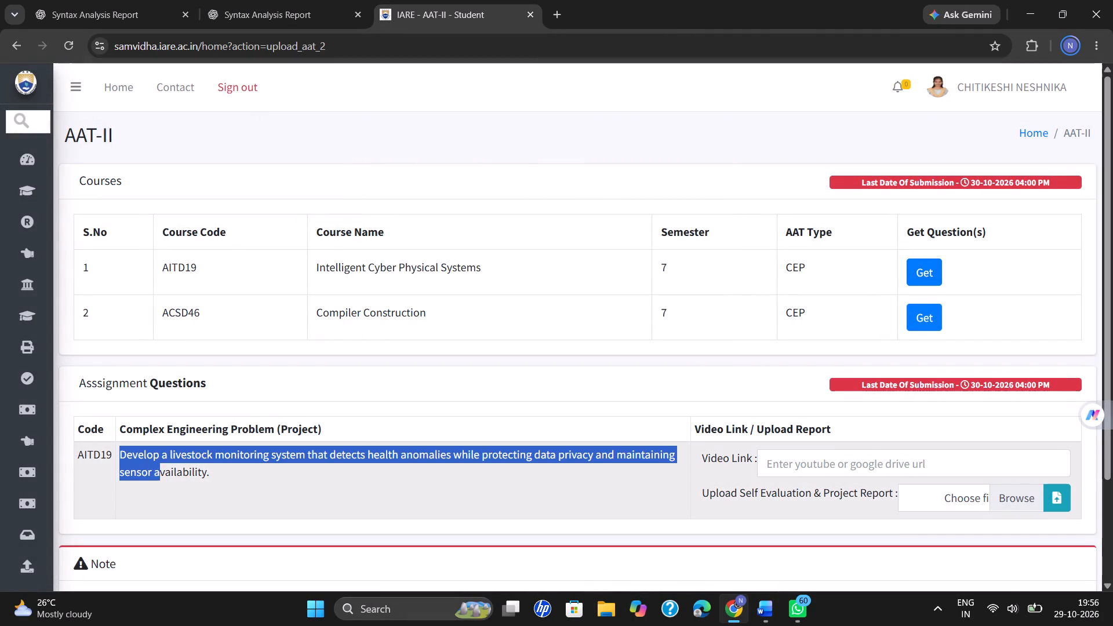
left_click_drag(159, 465, 217, 476)
key("ctrl+c")
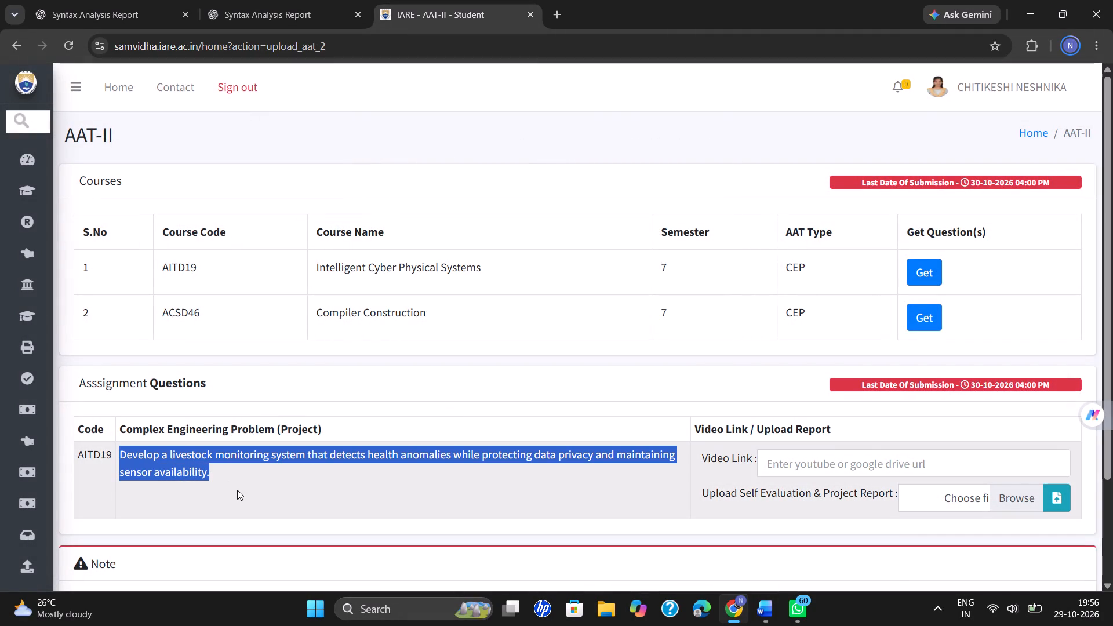
left_click(239, 492)
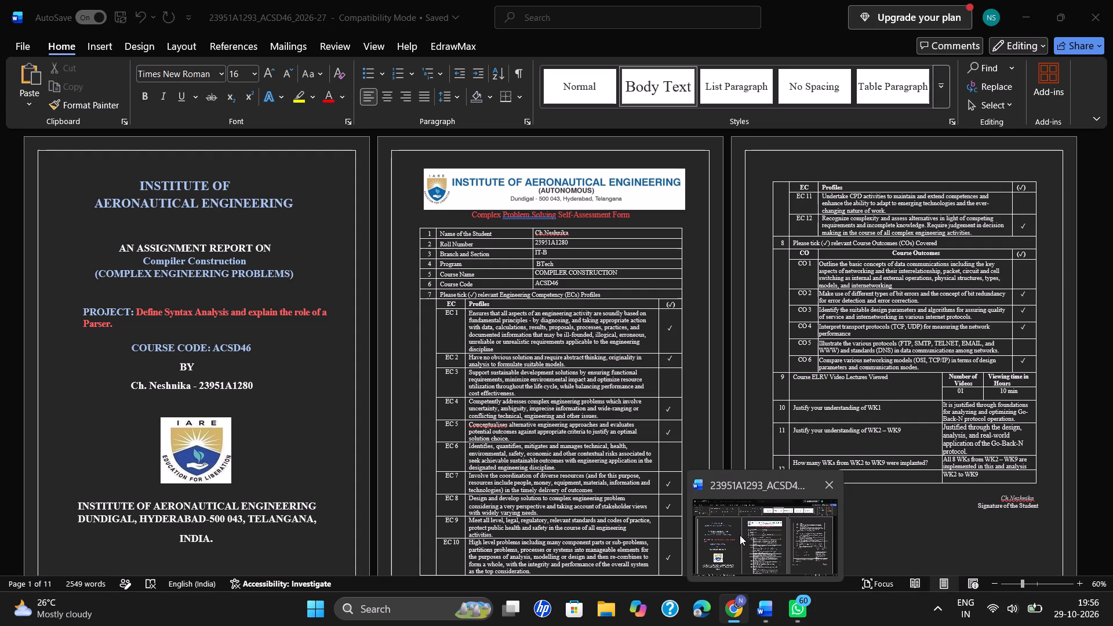
In the Word report, replace the cover page's project title after "PROJECT:" with the copied livestock monitoring problem statement.
left_click(740, 535)
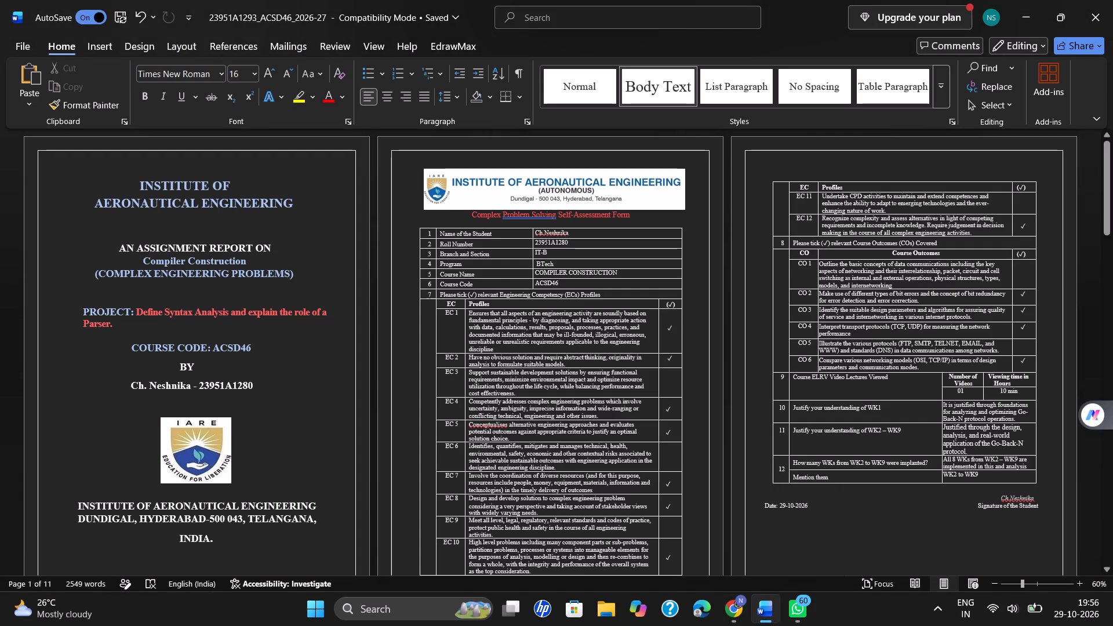
left_click_drag(136, 311, 144, 323)
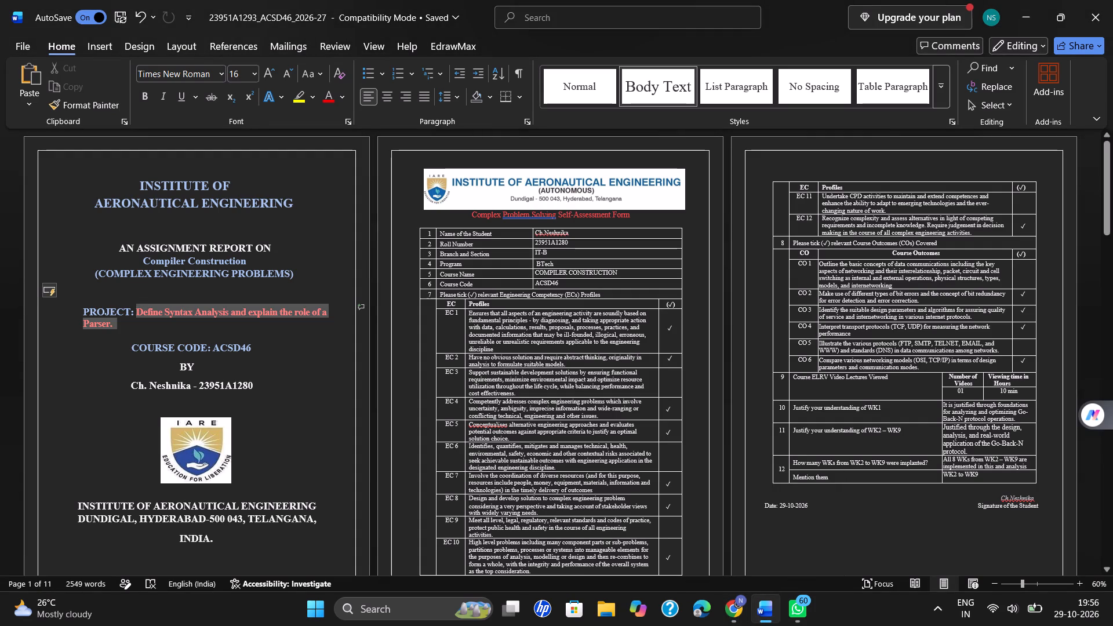
key("ctrl+v")
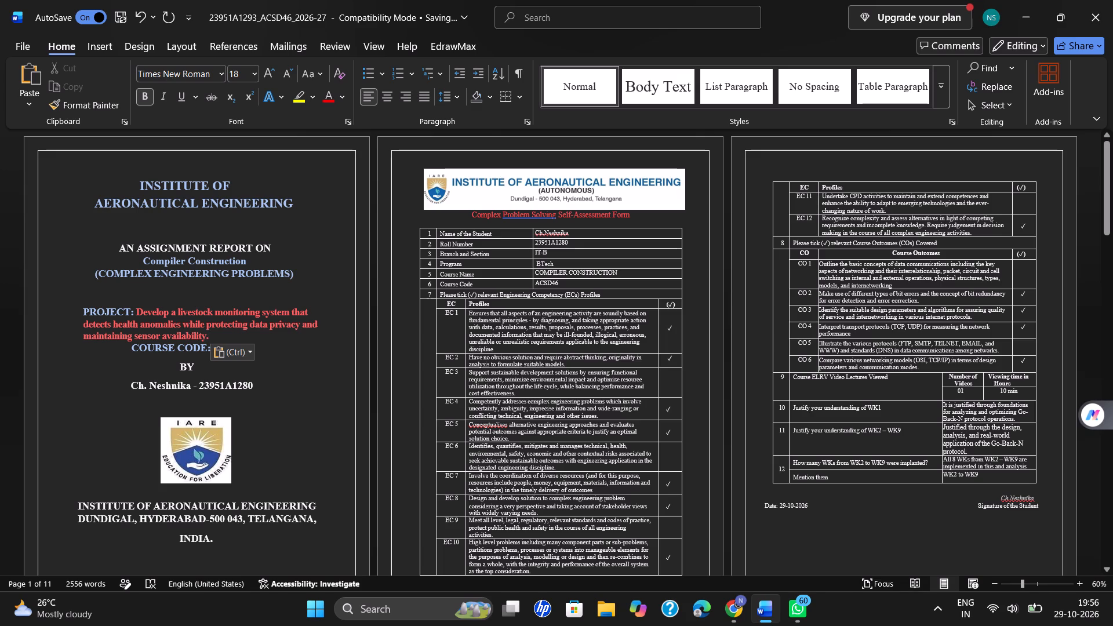
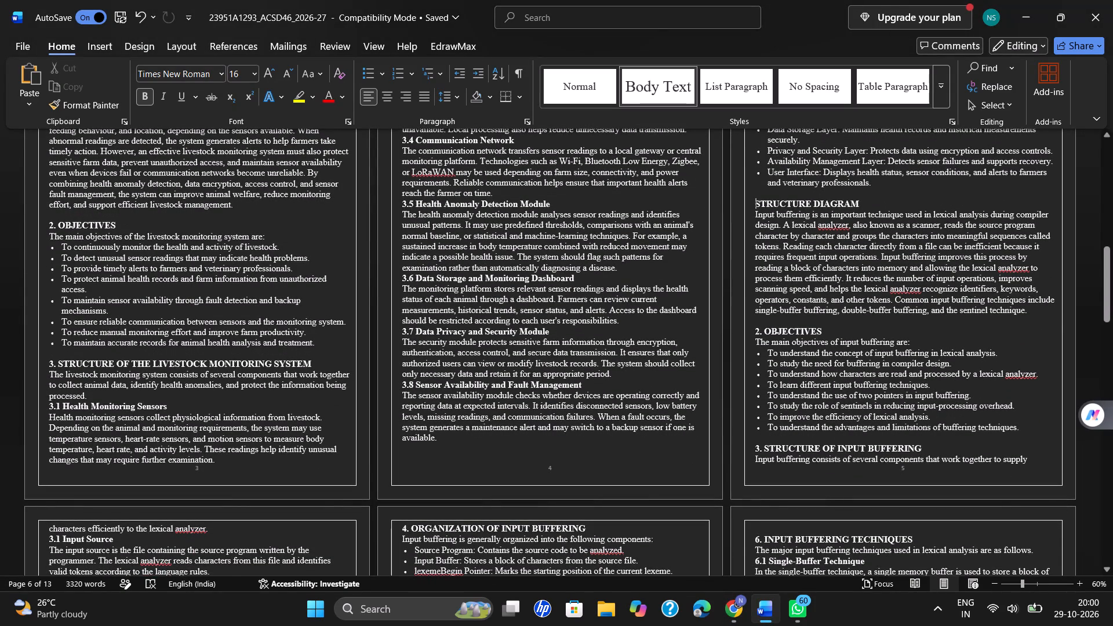
left_click(754, 217)
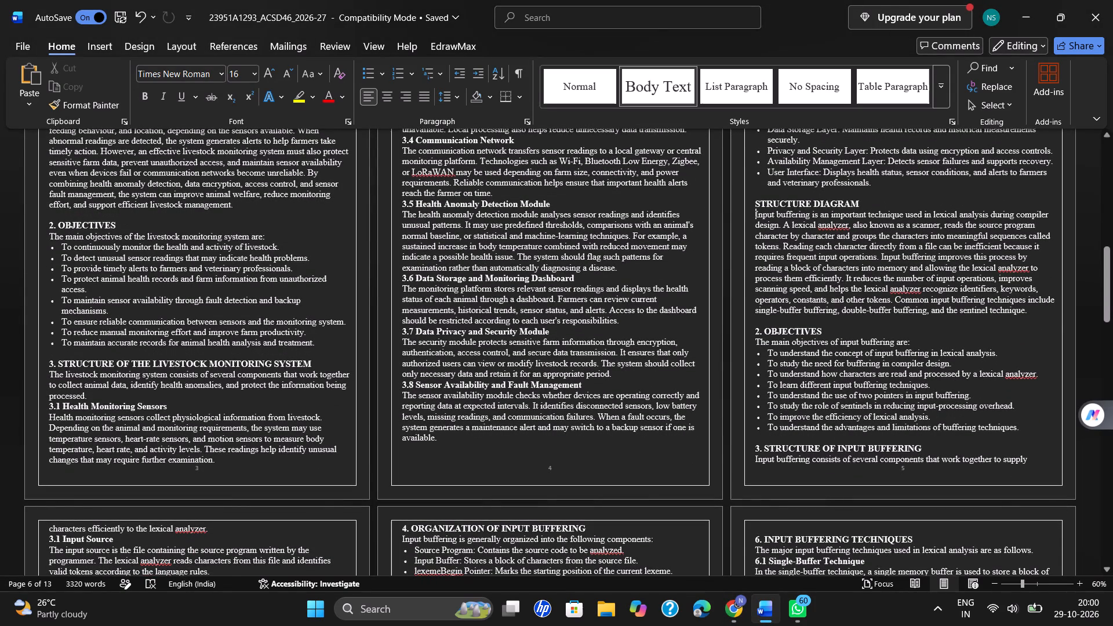
key("ctrl+v")
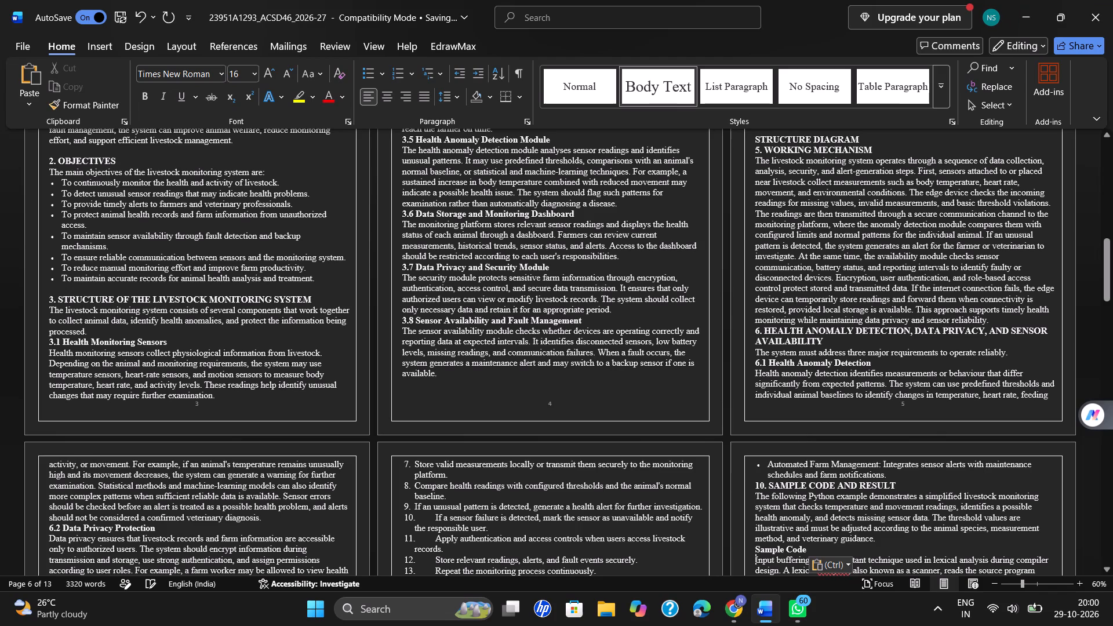
Insert one blank line above each of the 5. WORKING MECHANISM and 6. HEALTH ANOMALY DETECTION, DATA PRIVACY, AND SENSOR AVAILABILITY headings.
left_click(755, 144)
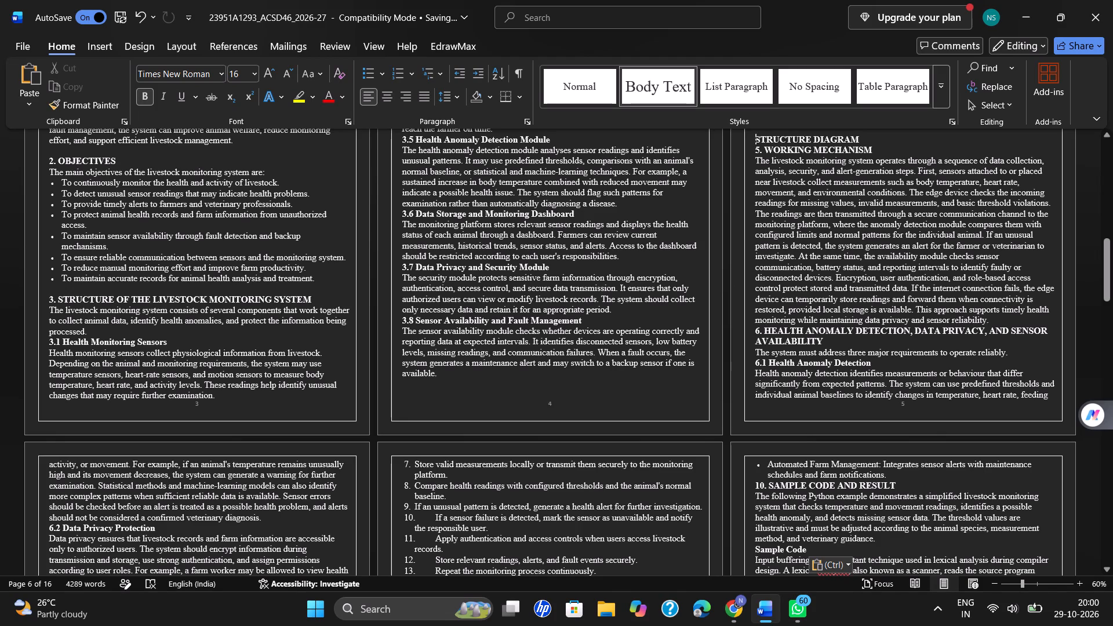
left_click(752, 148)
key("Return")
key("Return")
key("BackSpace")
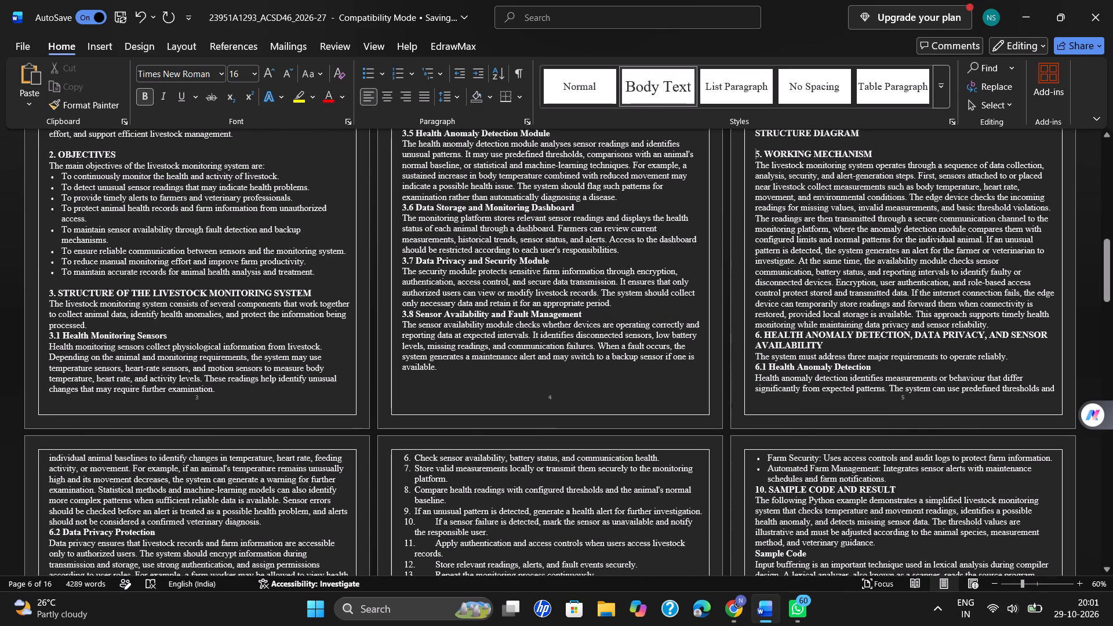
left_click(754, 334)
key("Return")
Insert one blank line above each of the 7. ALGORITHM, 8. ADVANTAGES, 9. APPLICATIONS and 10. SAMPLE CODE AND RESULT headings.
scroll(754, 334, "down", 1)
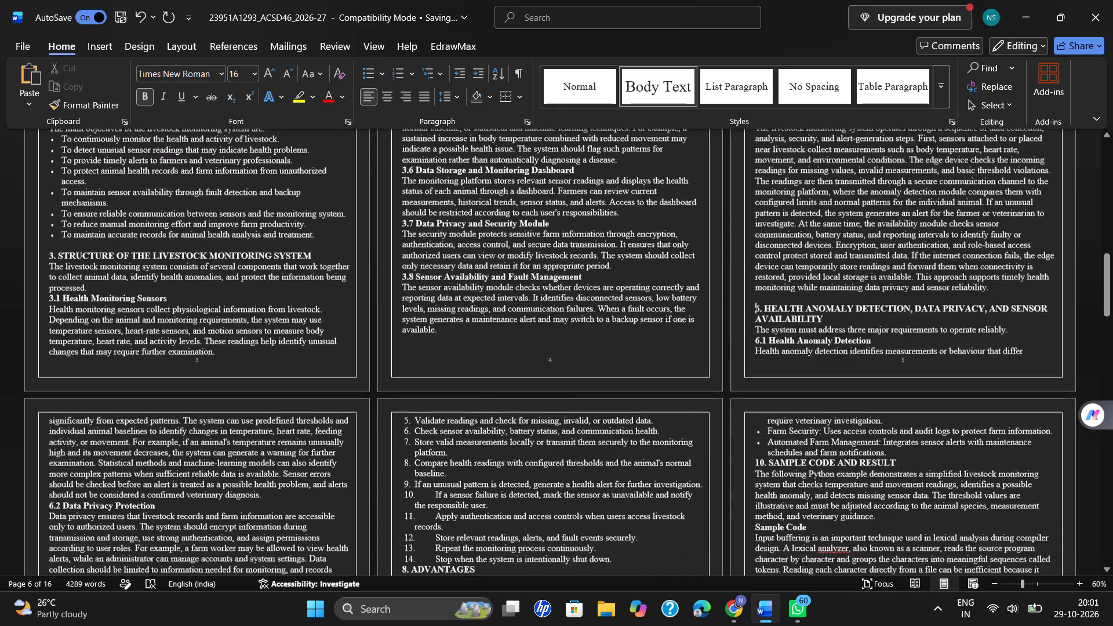
scroll(754, 334, "down", 1)
scroll(652, 361, "down", 1)
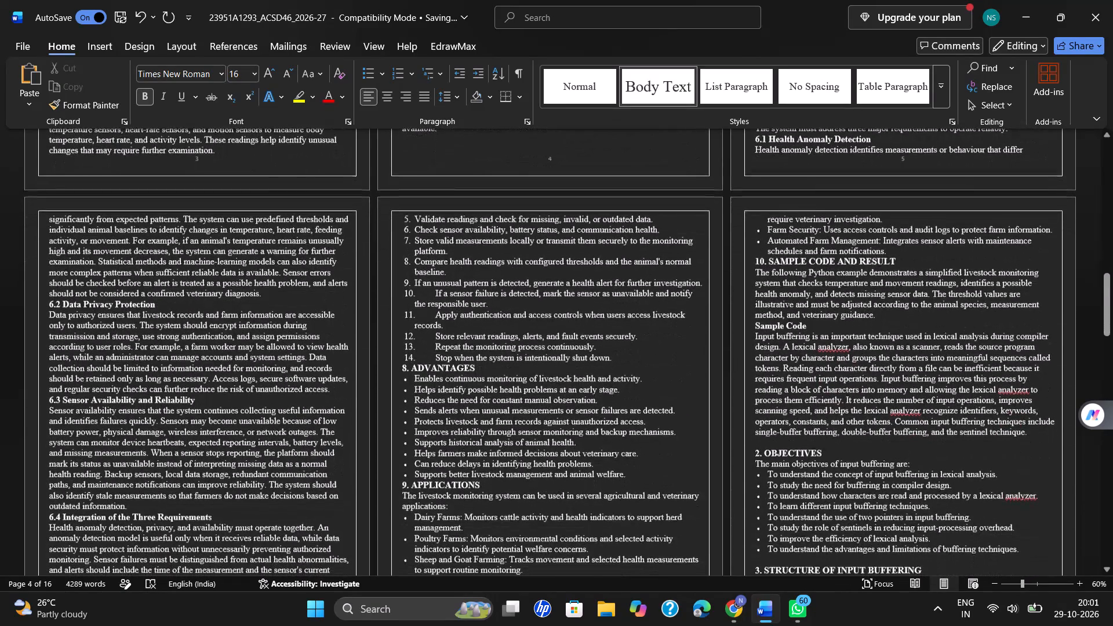
scroll(652, 361, "down", 1)
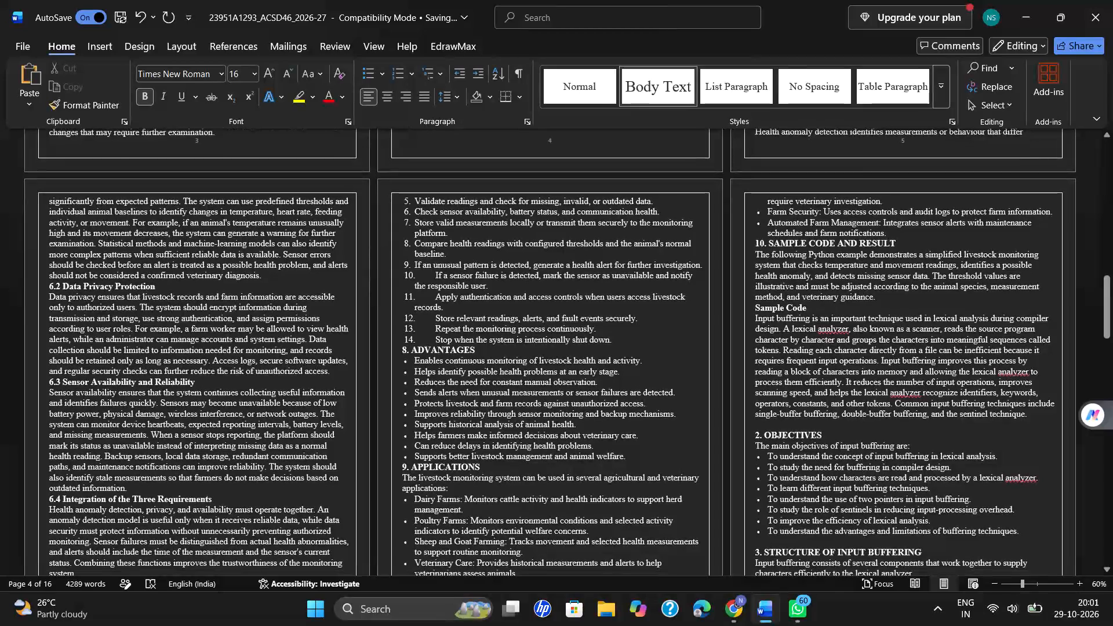
left_click(399, 351)
key("Return")
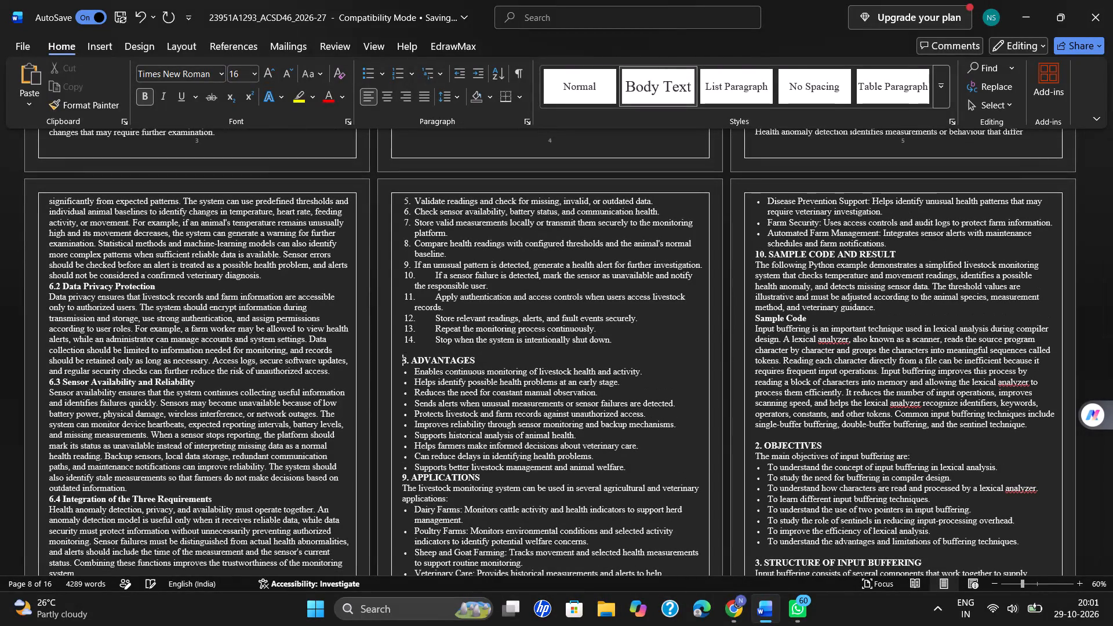
scroll(399, 351, "down", 1)
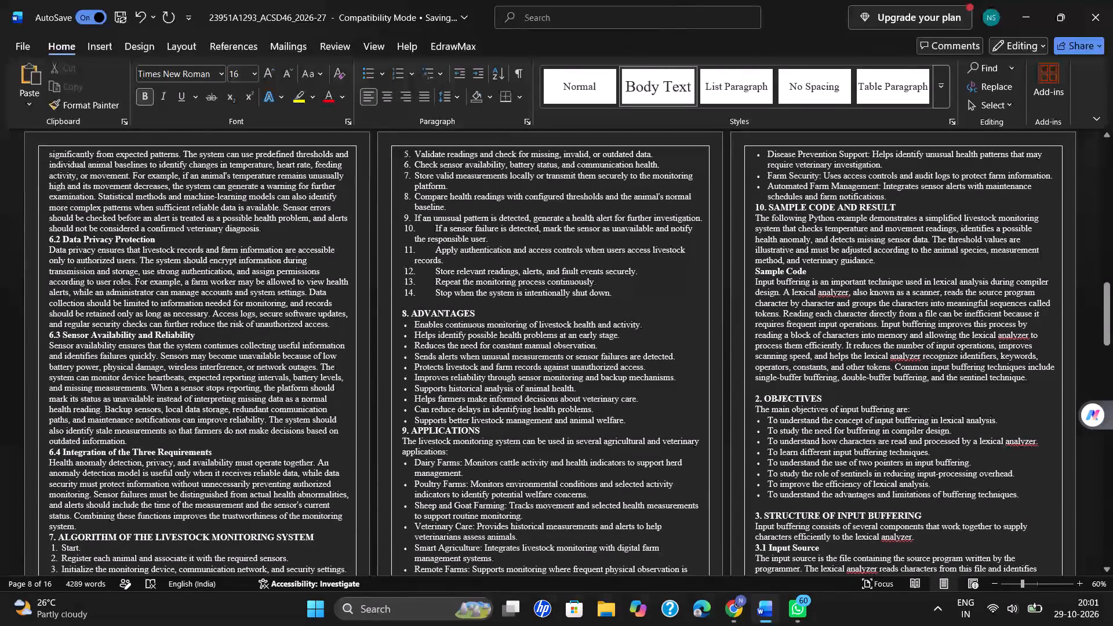
left_click(46, 544)
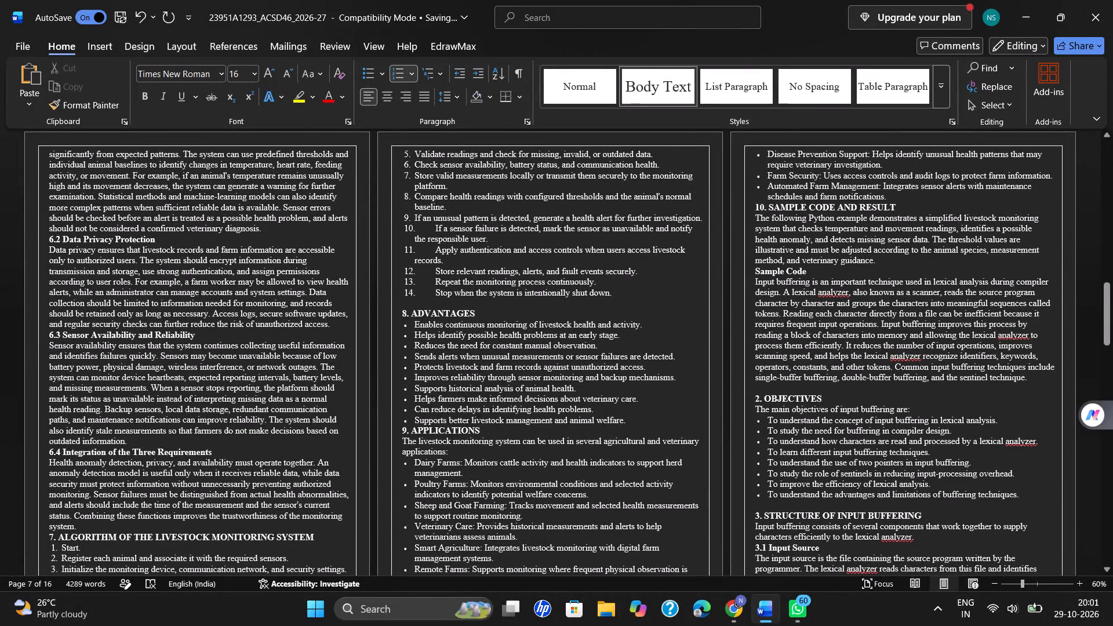
left_click(46, 534)
key("Return")
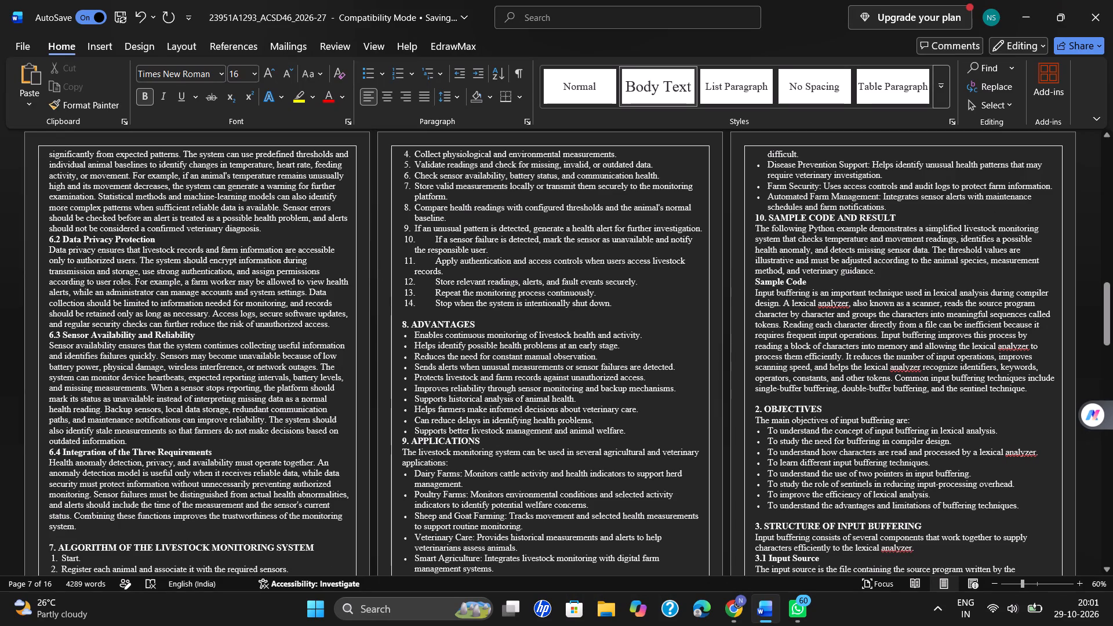
left_click(401, 443)
key("Return")
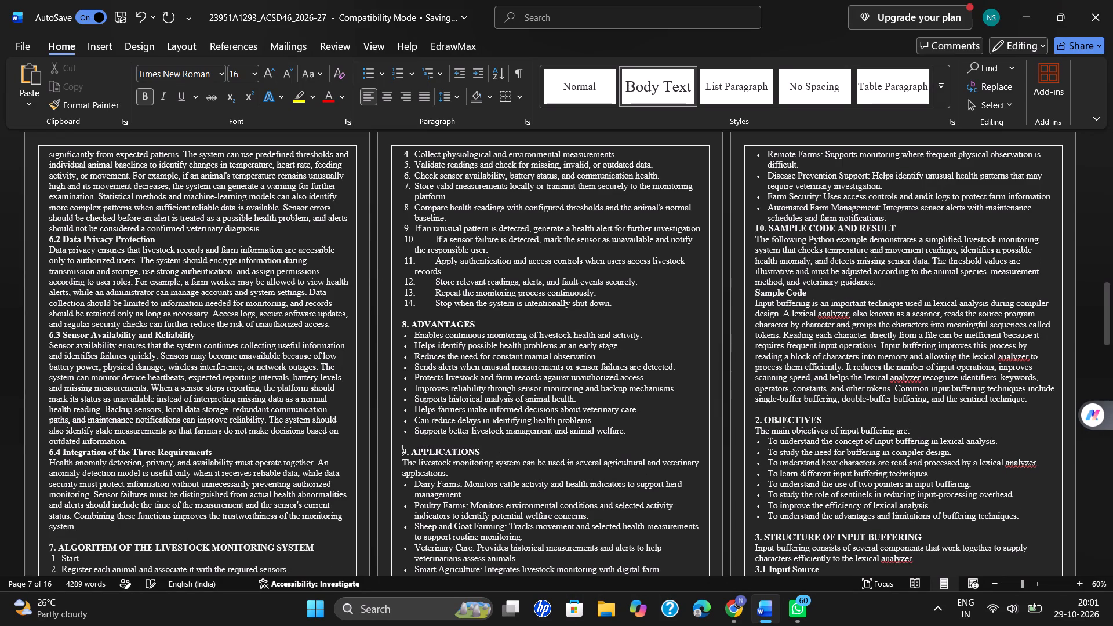
left_click(753, 225)
key("Return")
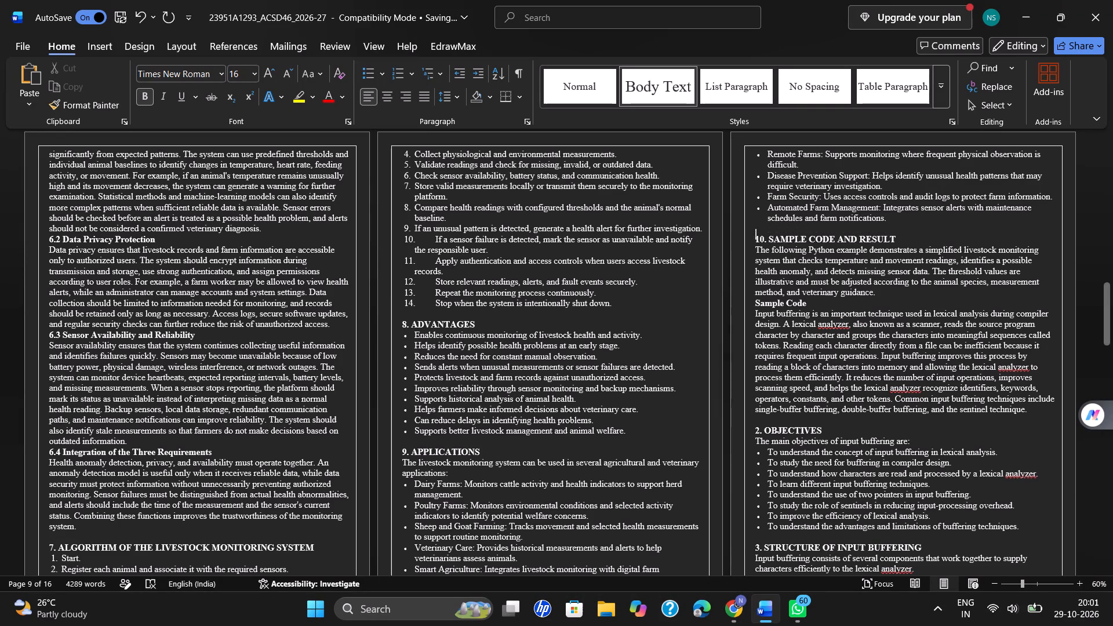
Replace the automatic number of the algorithm item "If a sensor failure is detected" with a manual "10." directly before its text.
scroll(557, 347, "up", 1)
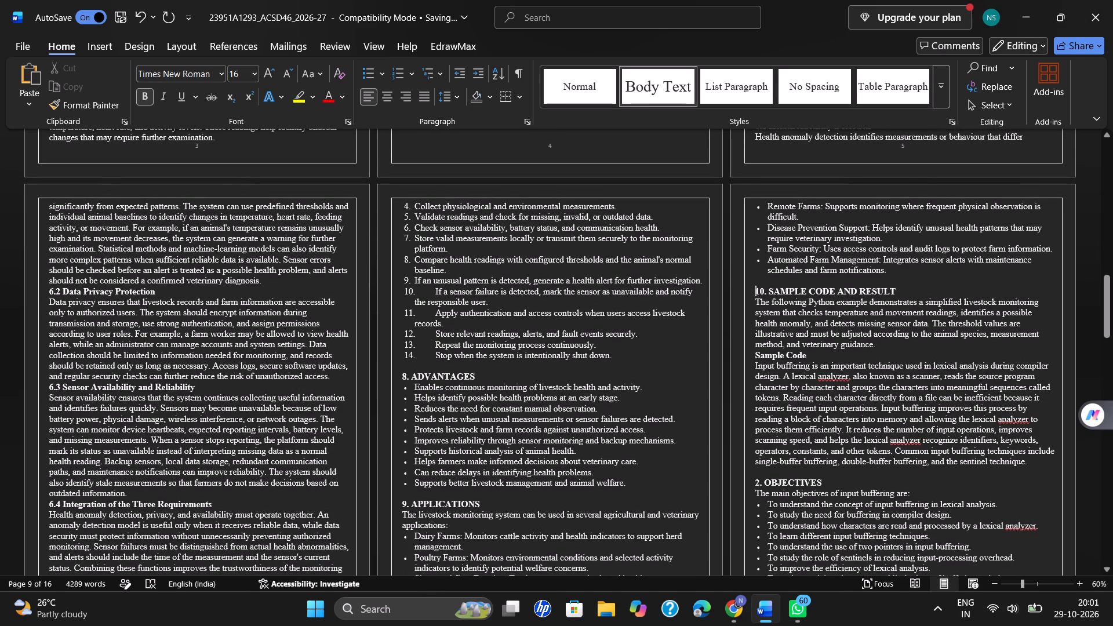
left_click(434, 293)
key("BackSpace")
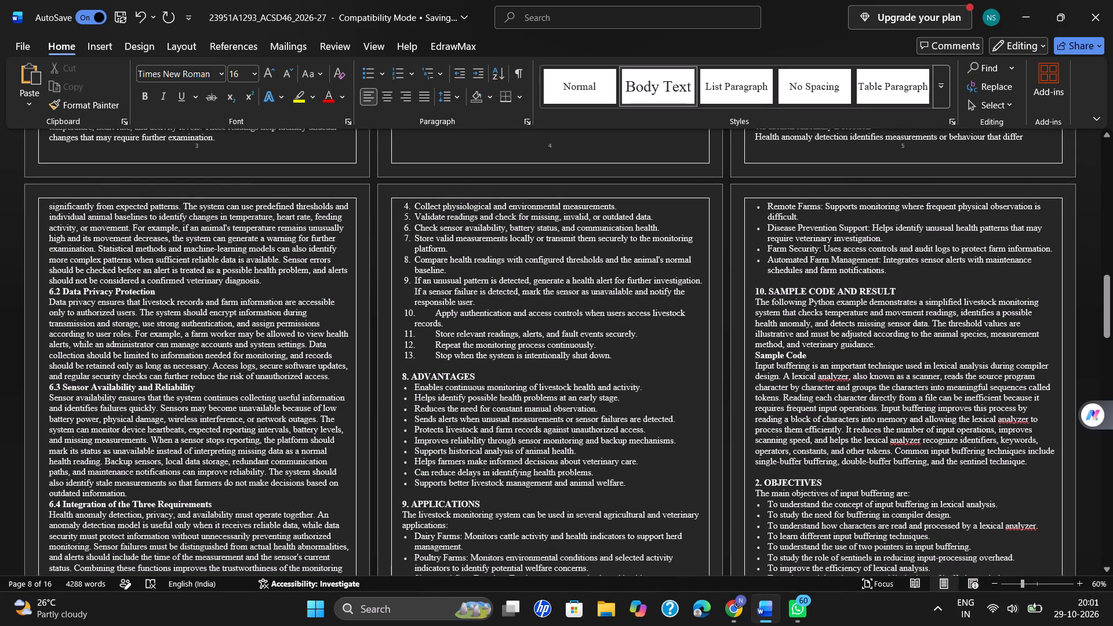
key("BackSpace")
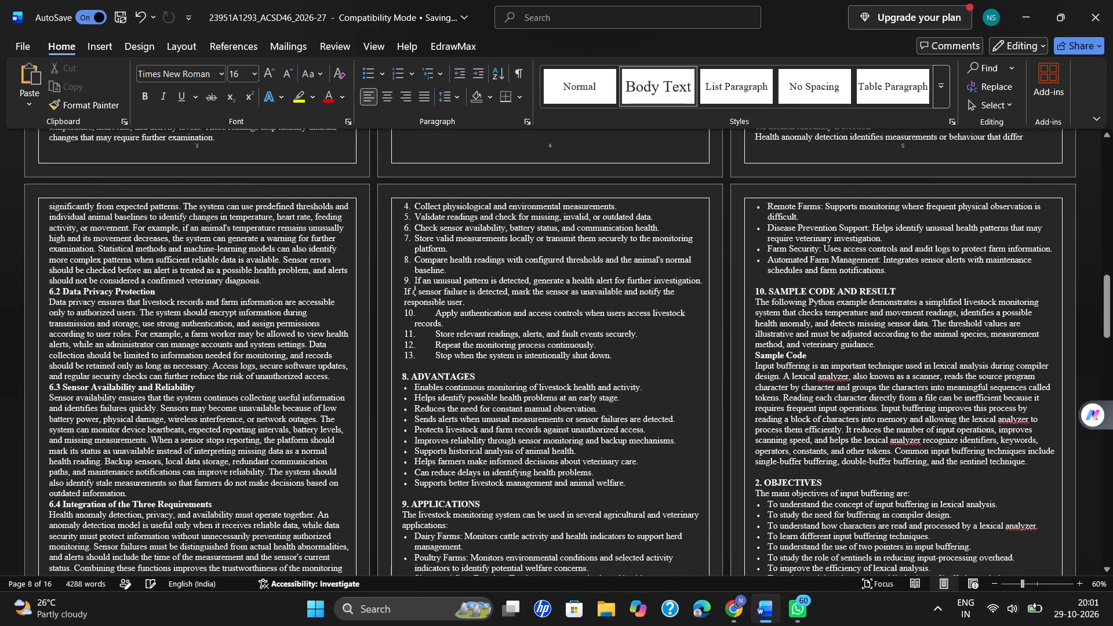
type("10")
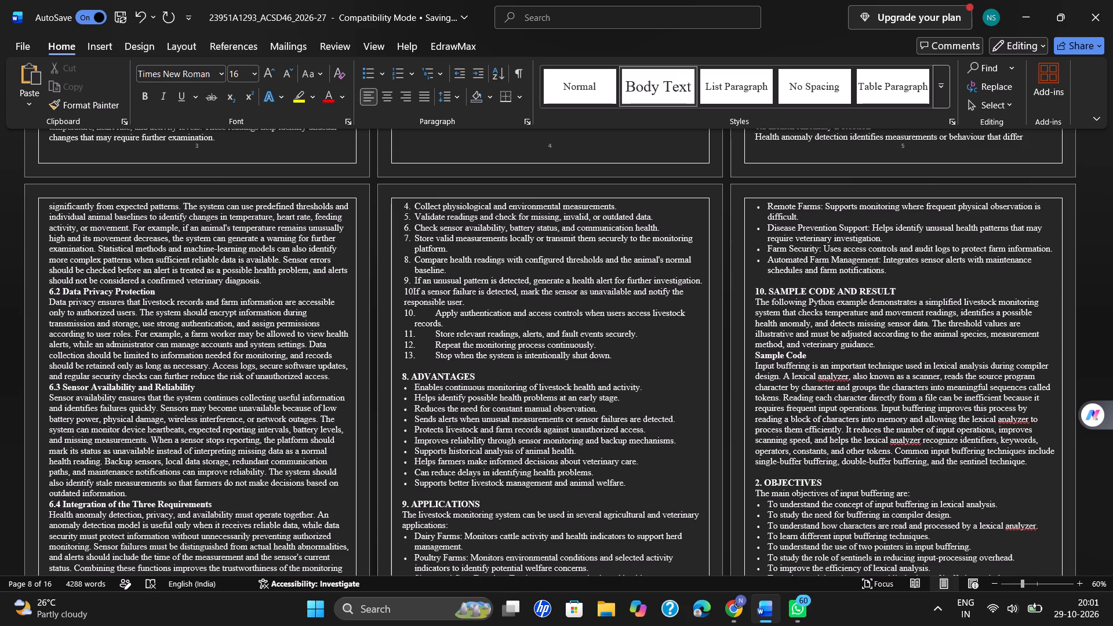
key("period")
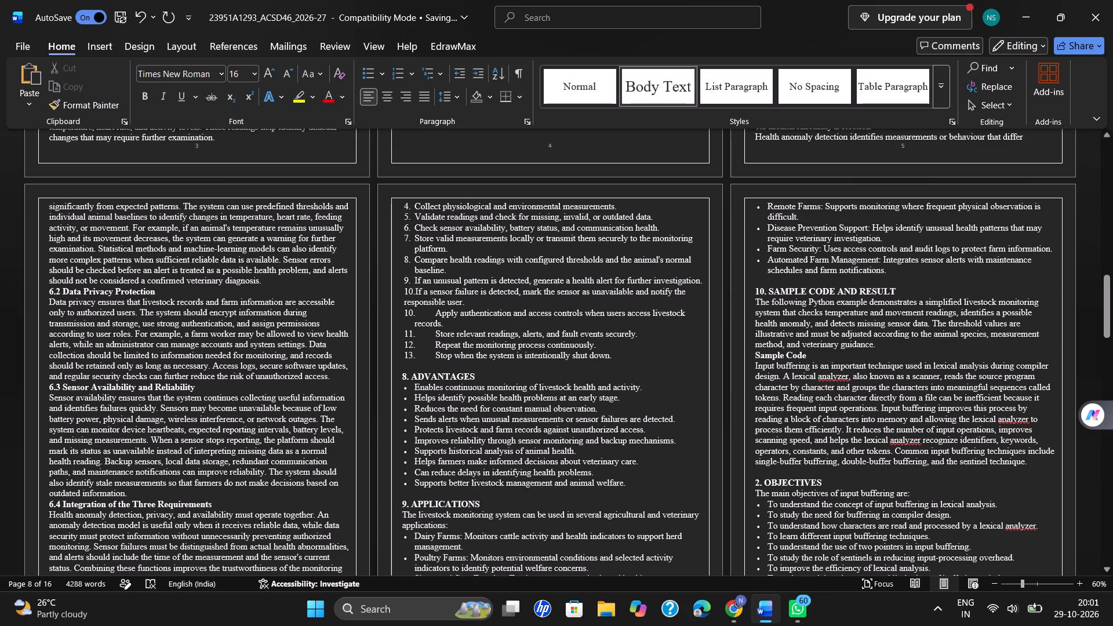
Try to indent the wrapped line "responsible user." of algorithm item 10 by adding five spaces before it.
left_click(402, 304)
key("space")
key("space")
key("space")
key("space")
key("space")
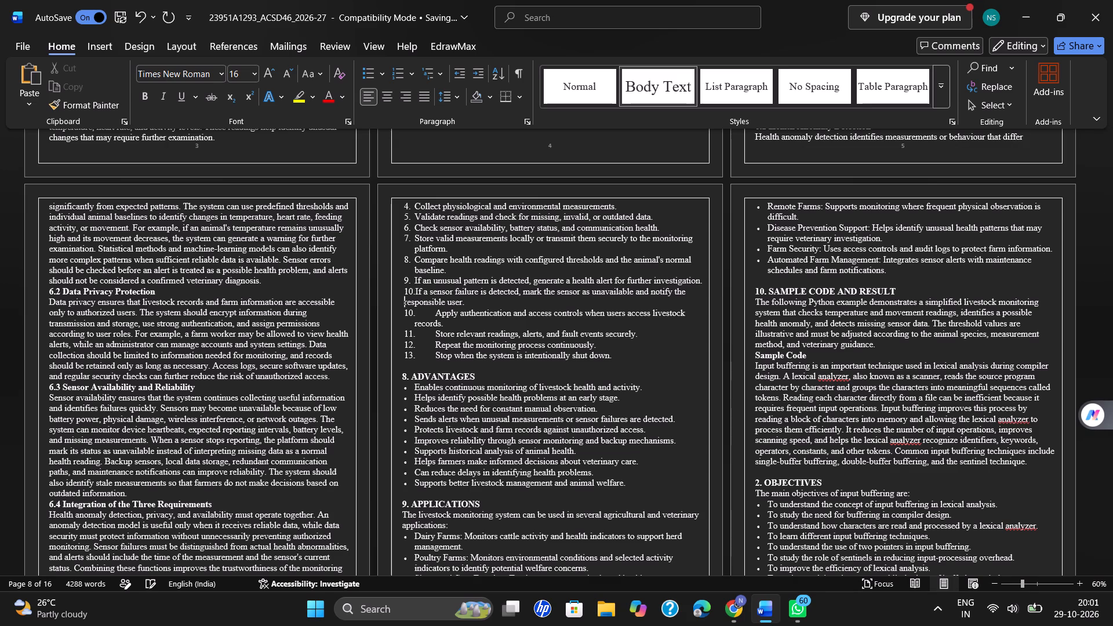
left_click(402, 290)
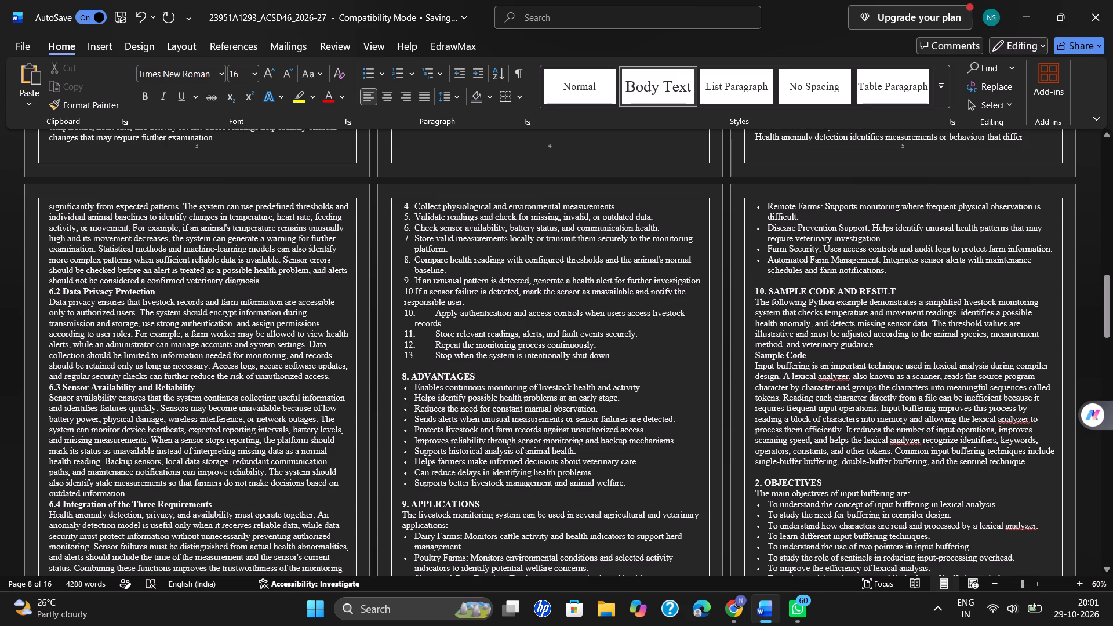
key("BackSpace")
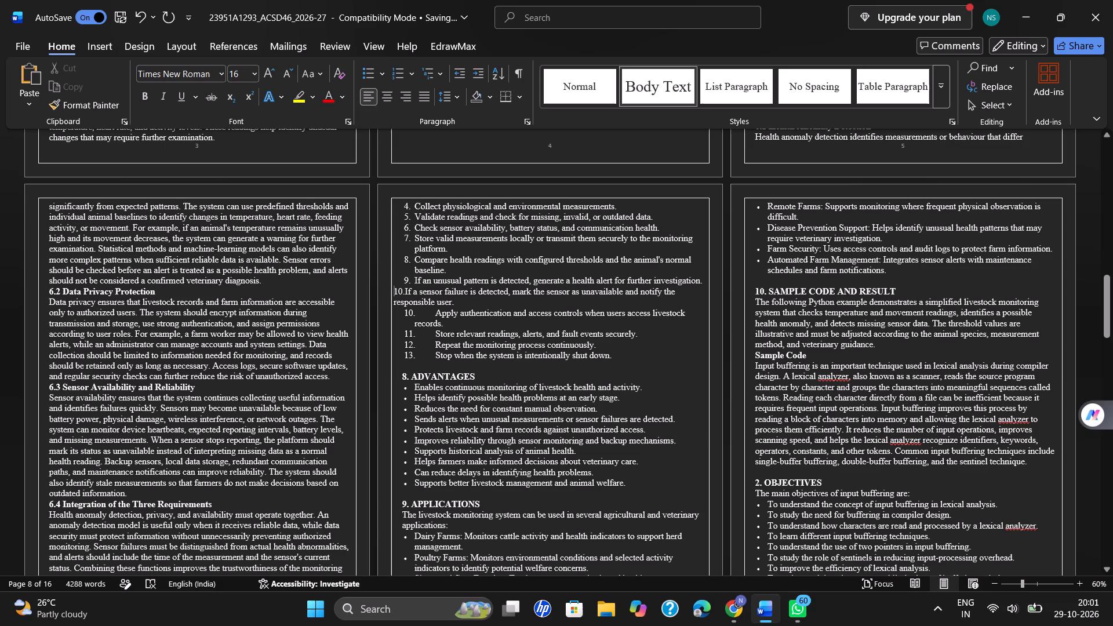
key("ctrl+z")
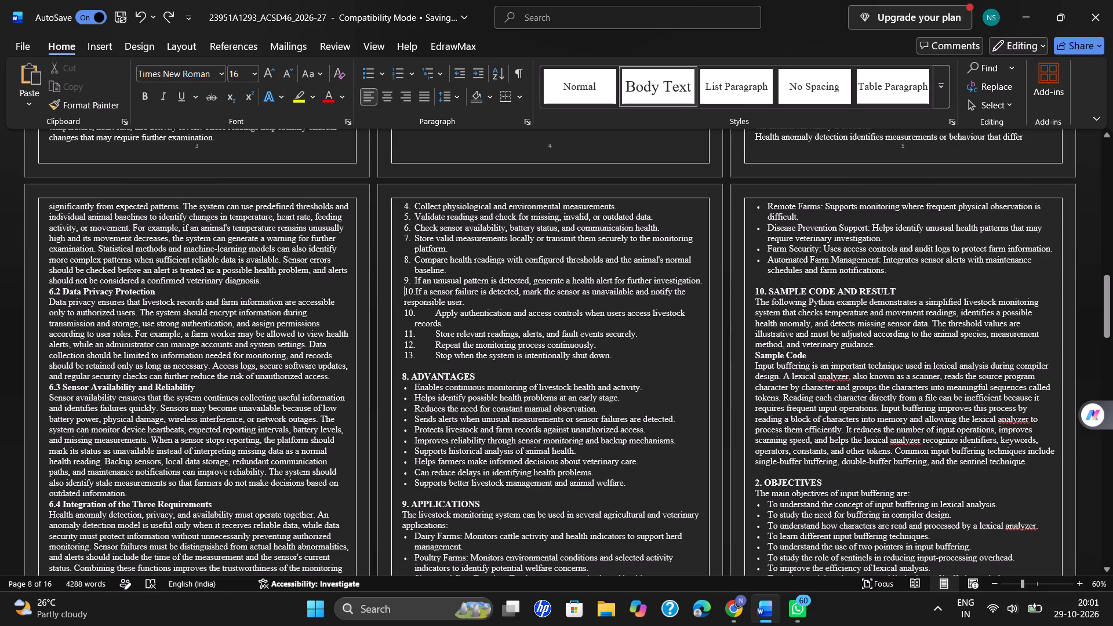
Replace the automatic number of "Apply authentication and access controls" with a manual "11.", indented with spaces to line up with item 10.
left_click(437, 314)
type("\\\\\\")
key("BackSpace")
key("BackSpace")
key("BackSpace")
key("BackSpace")
key("BackSpace")
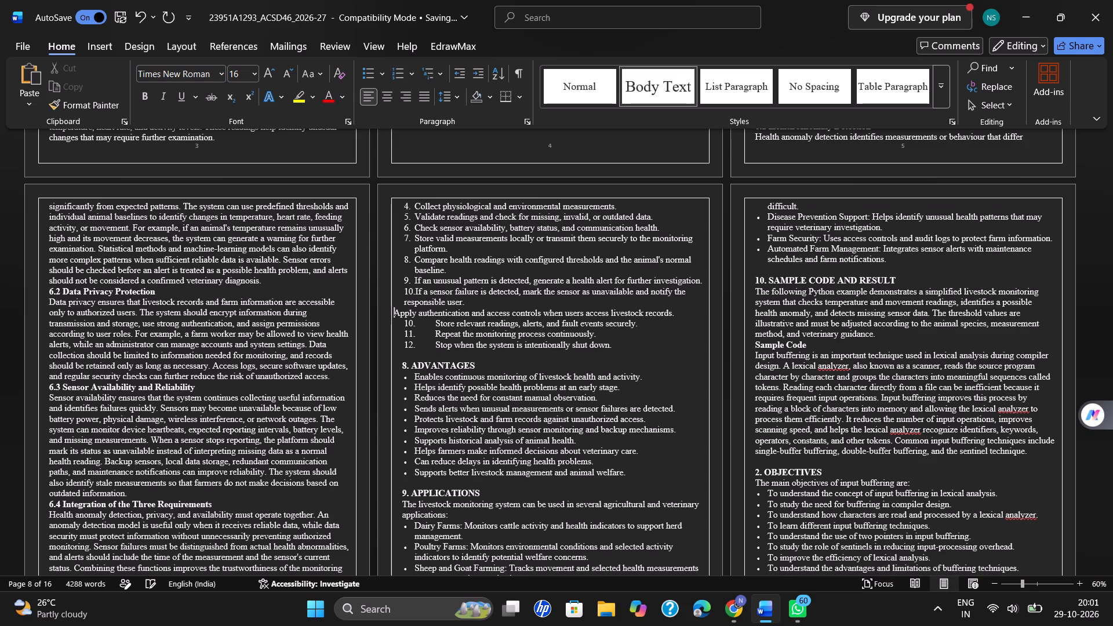
key("space")
key("space")
key("space")
key("space")
key("space")
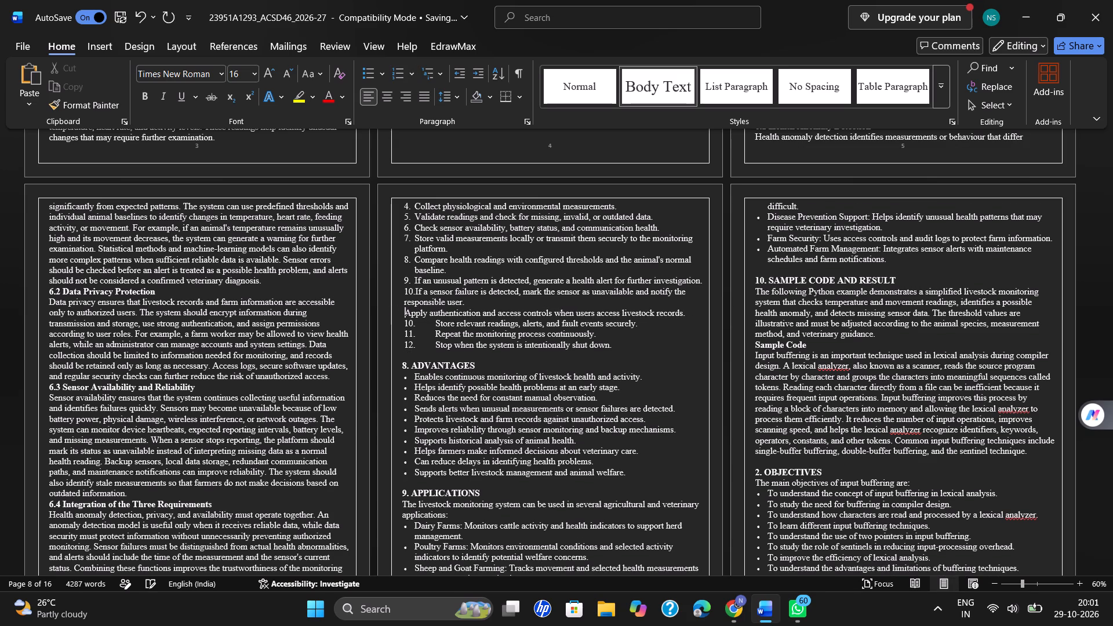
type("11.")
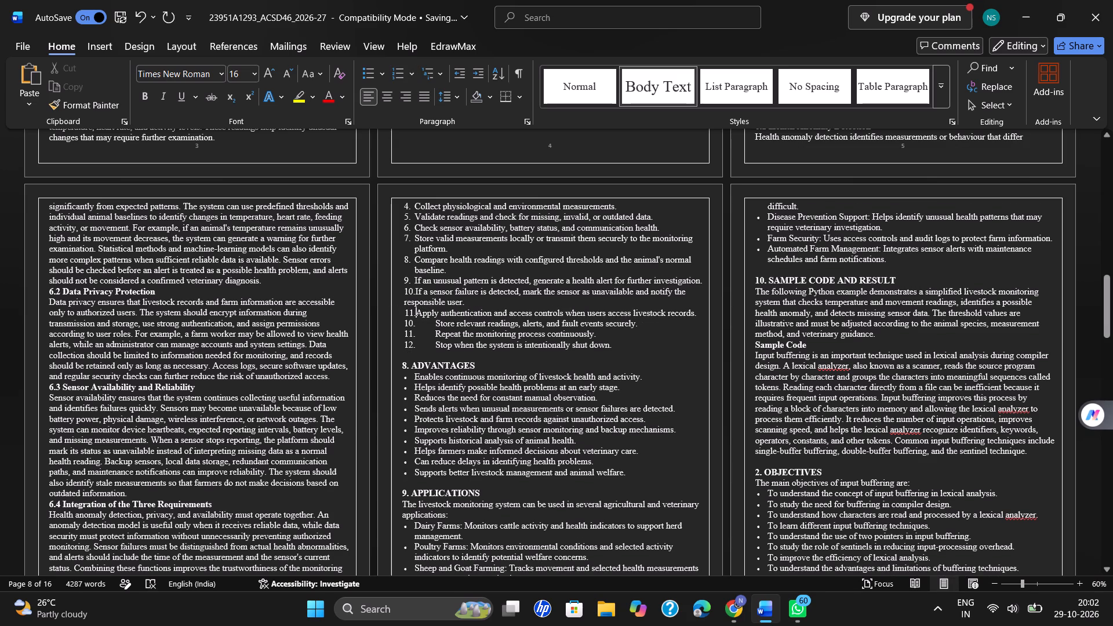
Replace the automatic number of "Store relevant readings, alerts, and fault events securely" with a manual "12.", aligned with spaces under item 11.
left_click(410, 334)
left_click(442, 332)
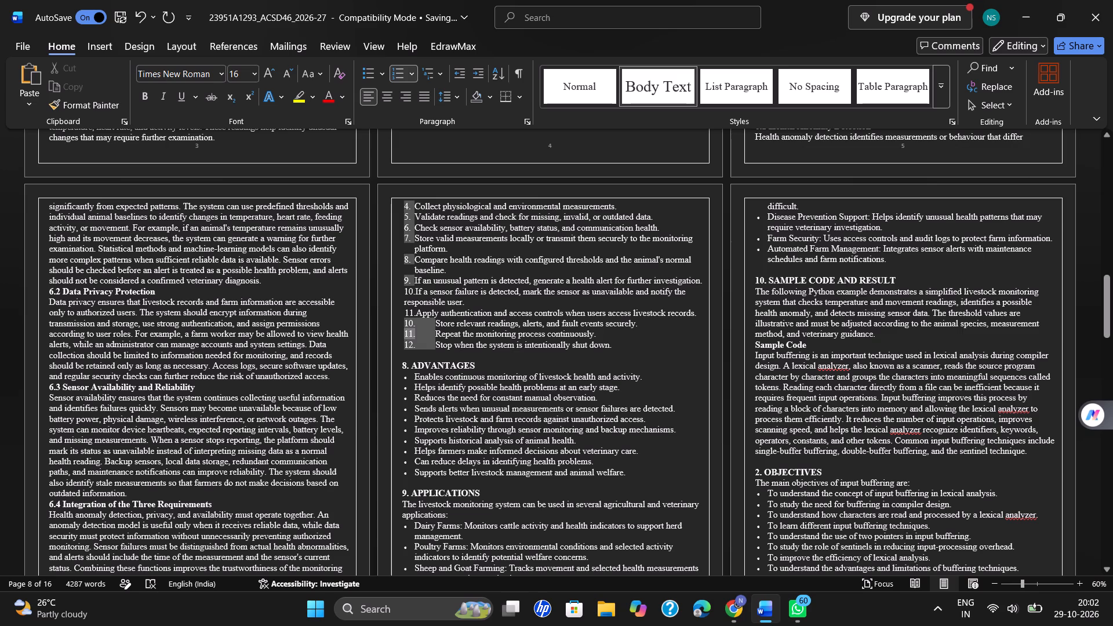
left_click(437, 321)
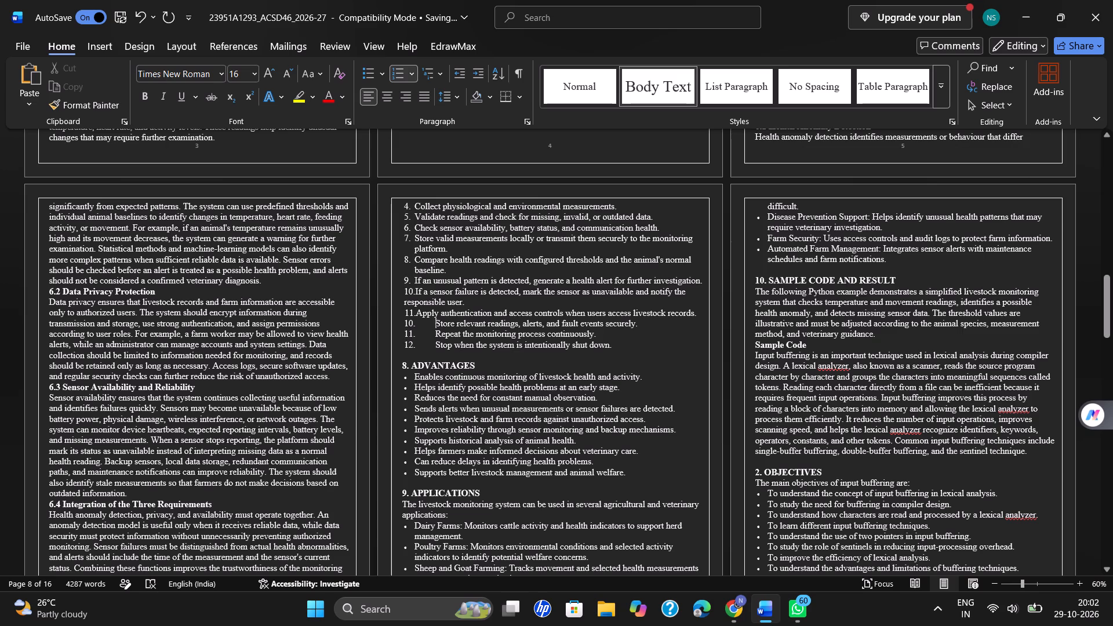
key("BackSpace")
key("BackSpace")
key("space")
key("space")
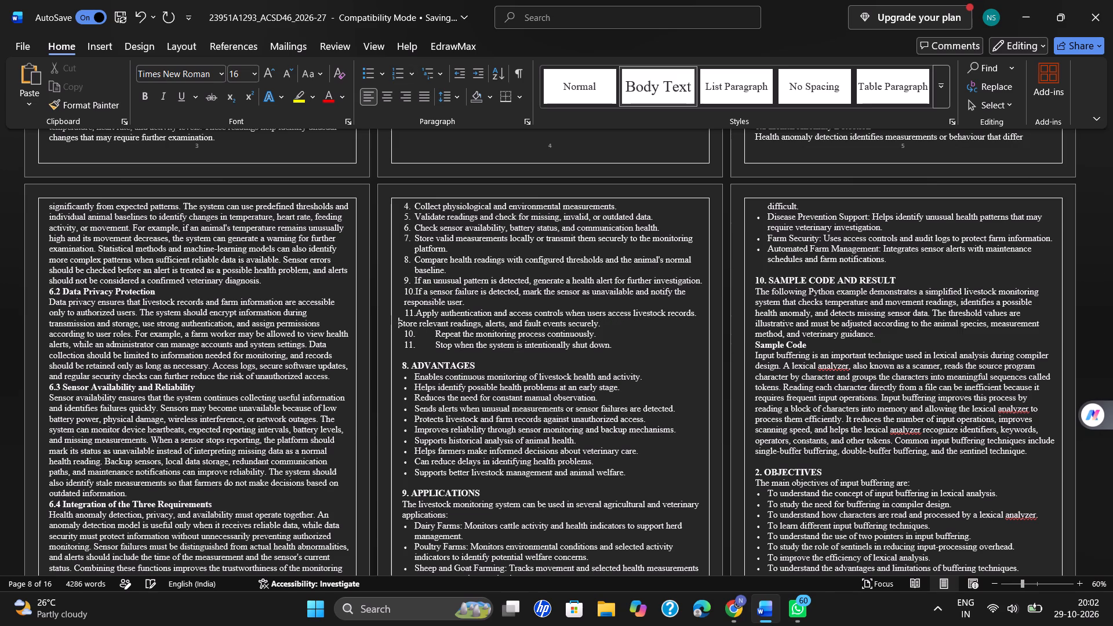
key("space")
type("12.")
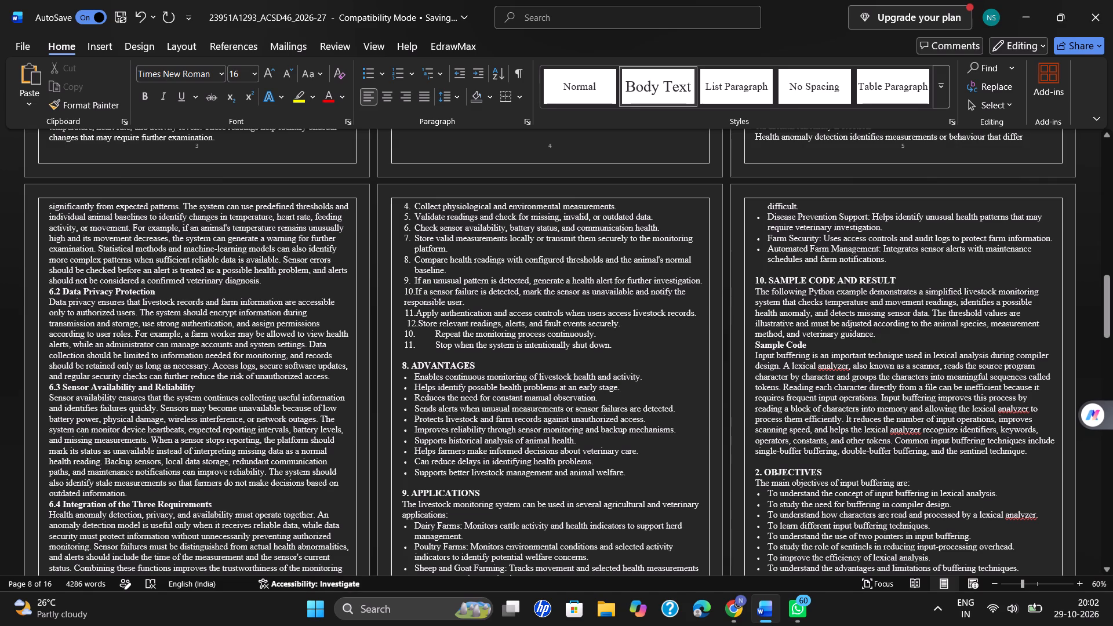
key("Left")
key("Left")
key("Left")
key("BackSpace")
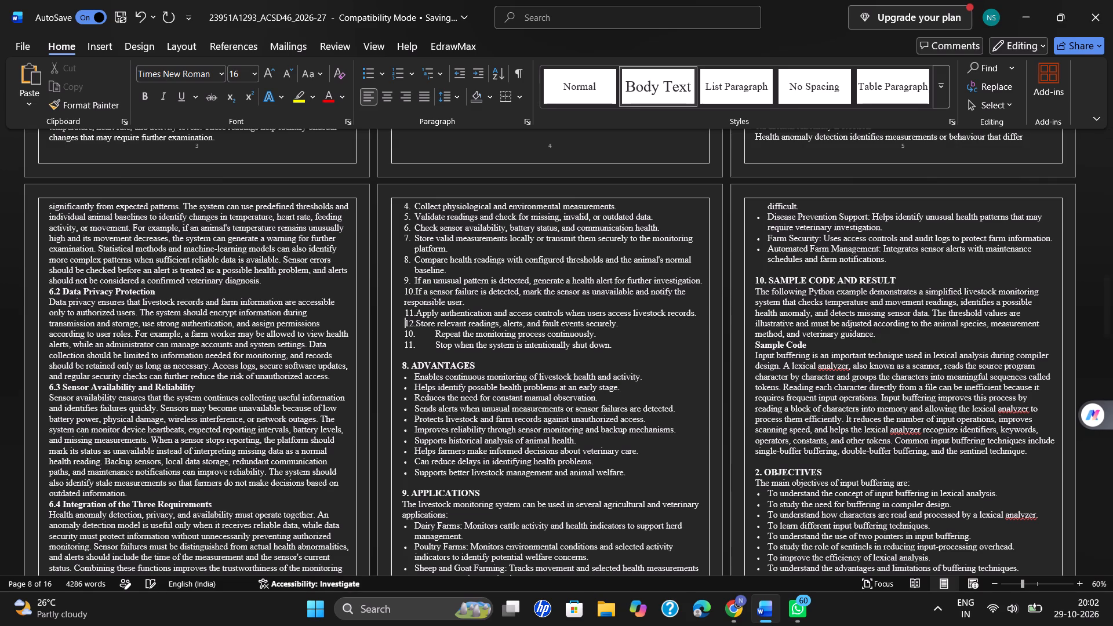
Replace the automatic number of "Repeat the monitoring process continuously" with a manual "13.", aligned with spaces under item 12.
left_click(434, 334)
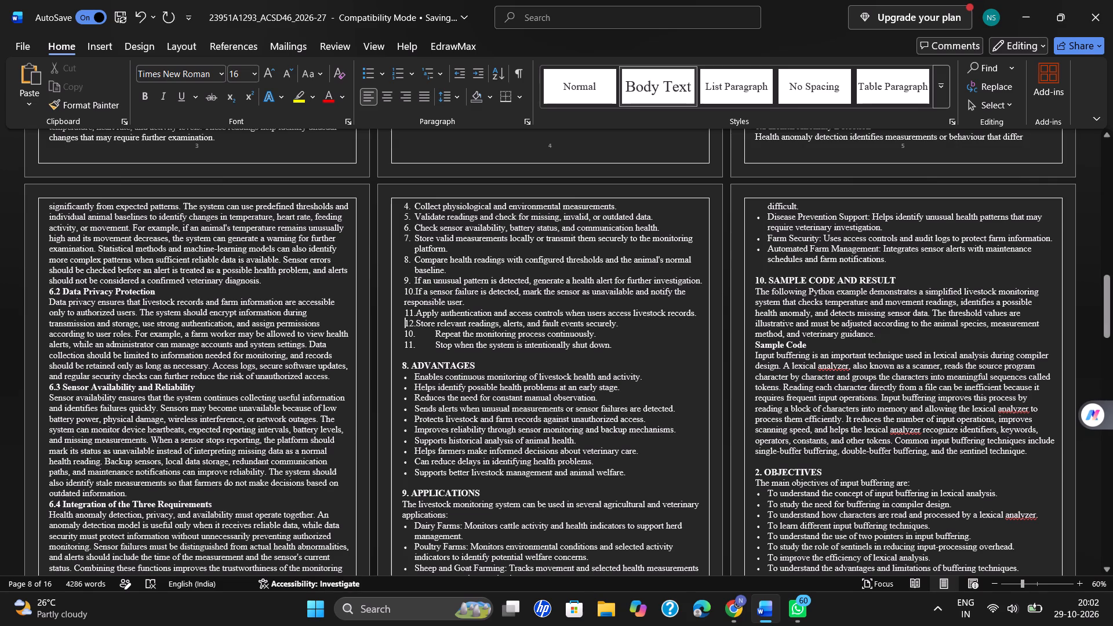
key("BackSpace")
key("BackSpace")
key("space")
key("space")
key("space")
key("space")
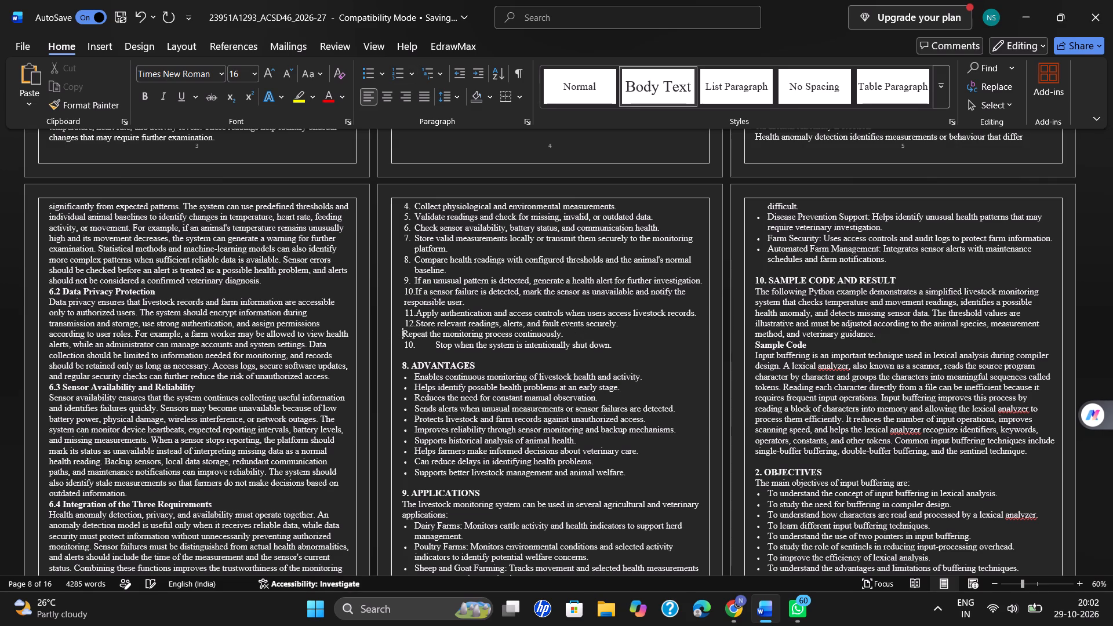
key("space")
type("13.")
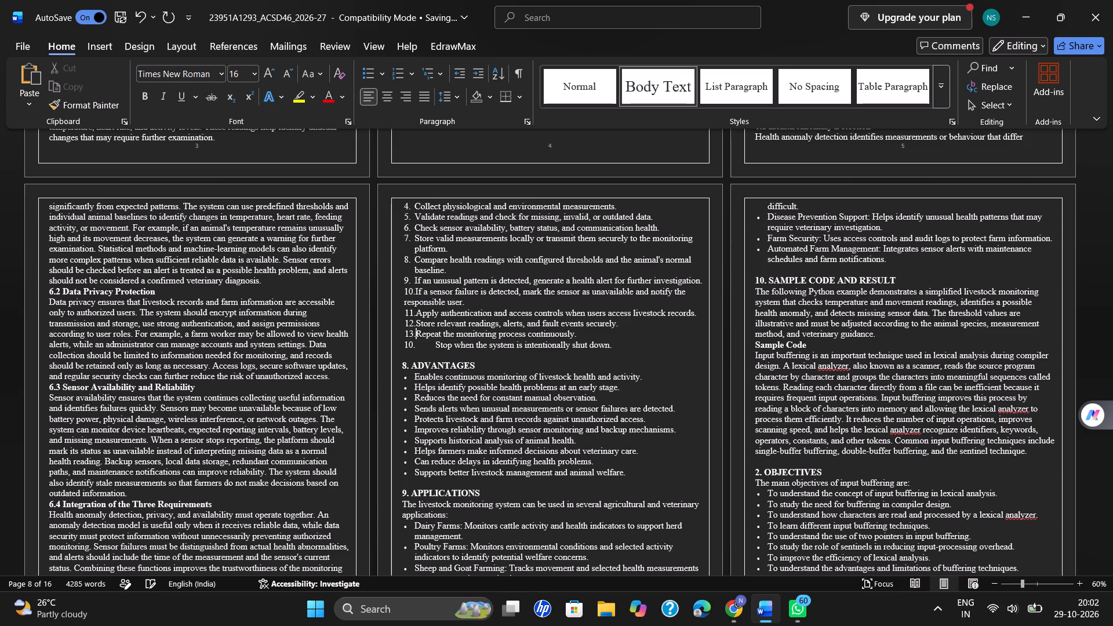
Replace the automatic number of "Stop when the system is intentionally shut down" with a manual "14.", aligned with spaces under item 13.
left_click(434, 348)
key("BackSpace")
key("BackSpace")
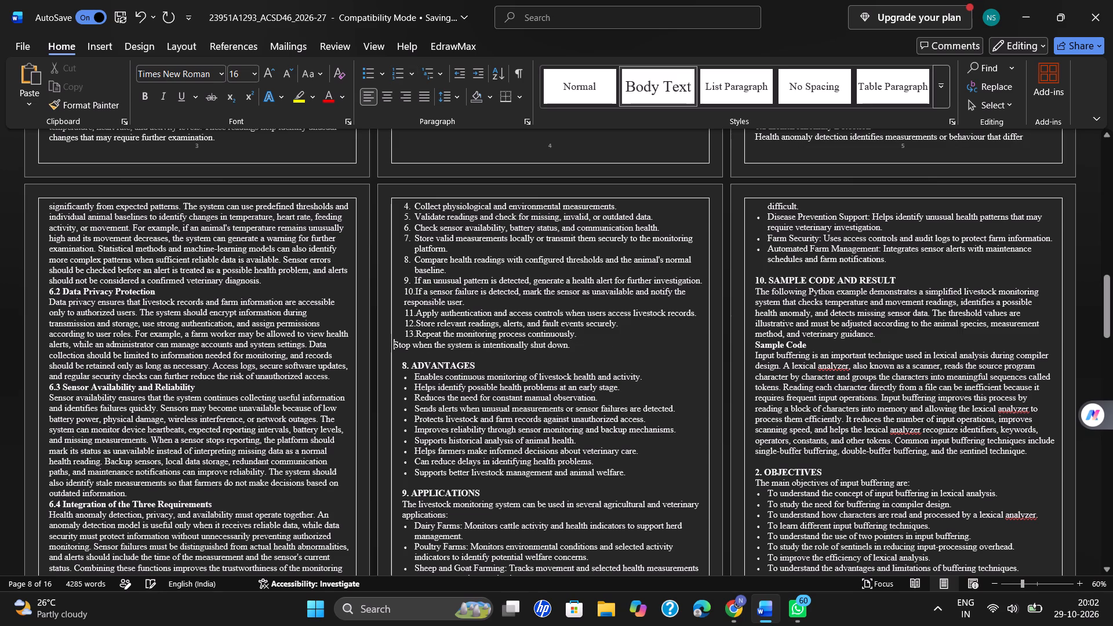
key("space")
key("space")
key("space")
key("space")
key("space")
type("14.")
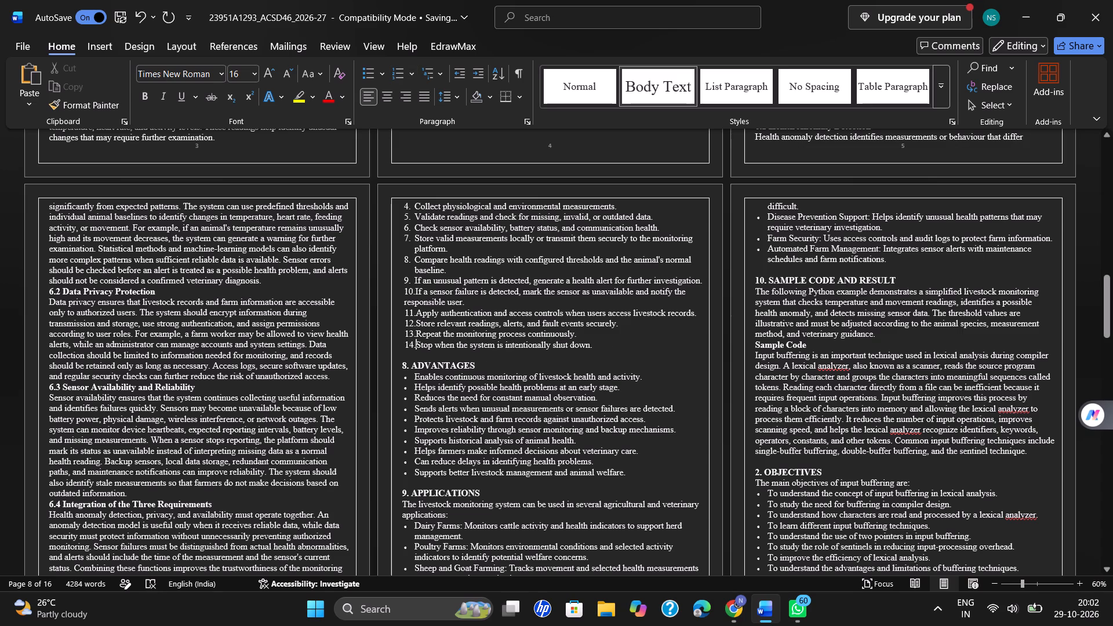
Examine the old input-buffering content remaining after the Sample Code heading, including its sections and structure diagram.
scroll(454, 362, "down", 3)
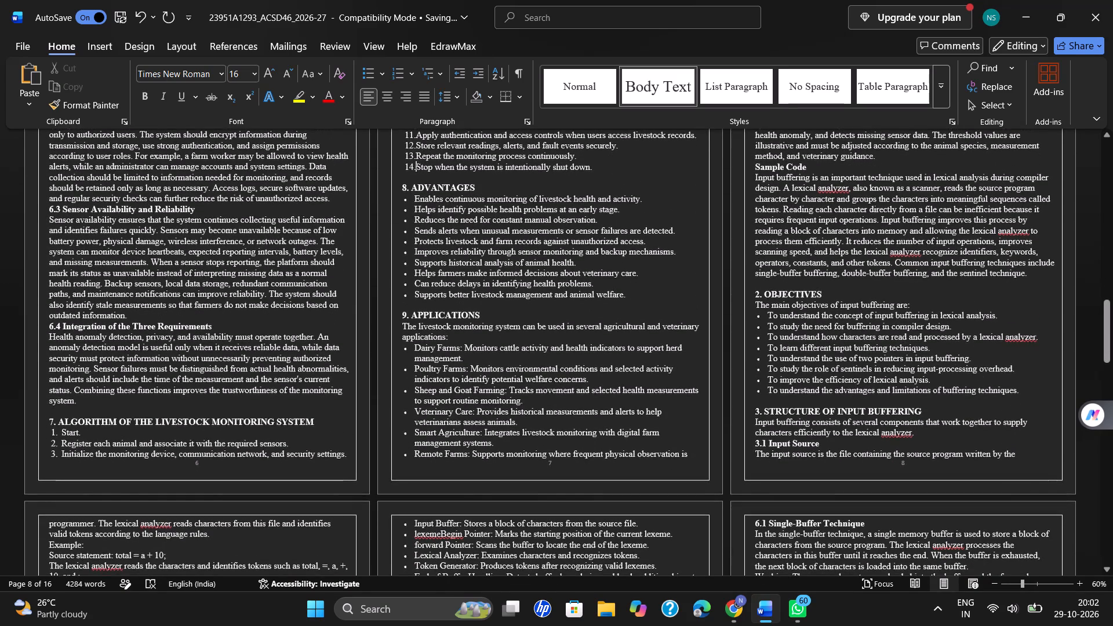
scroll(571, 395, "down", 1)
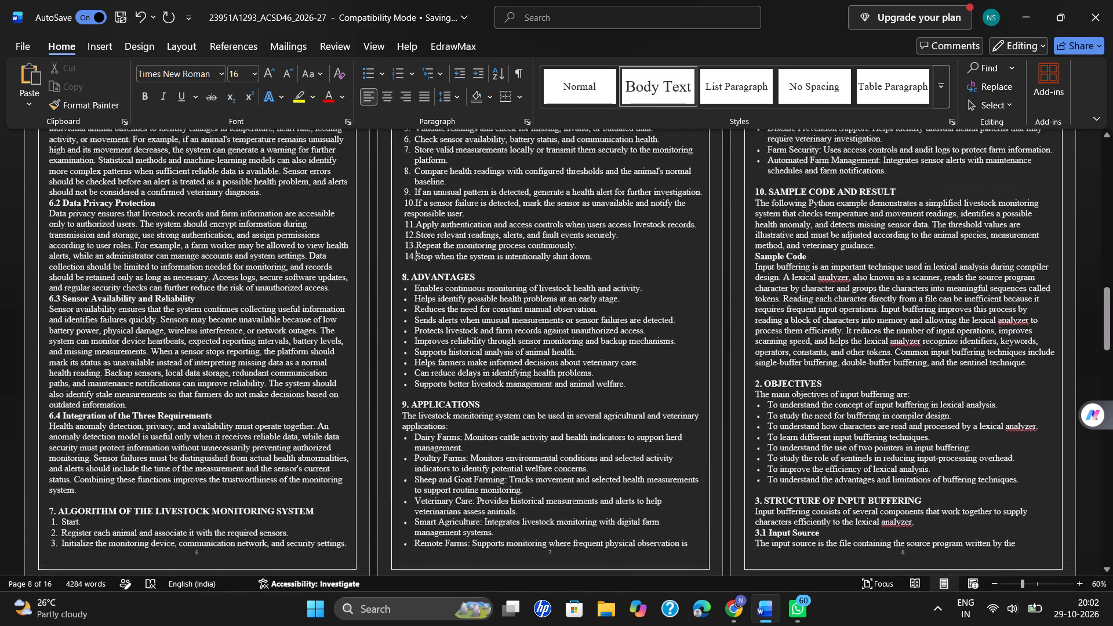
scroll(571, 395, "down", 3)
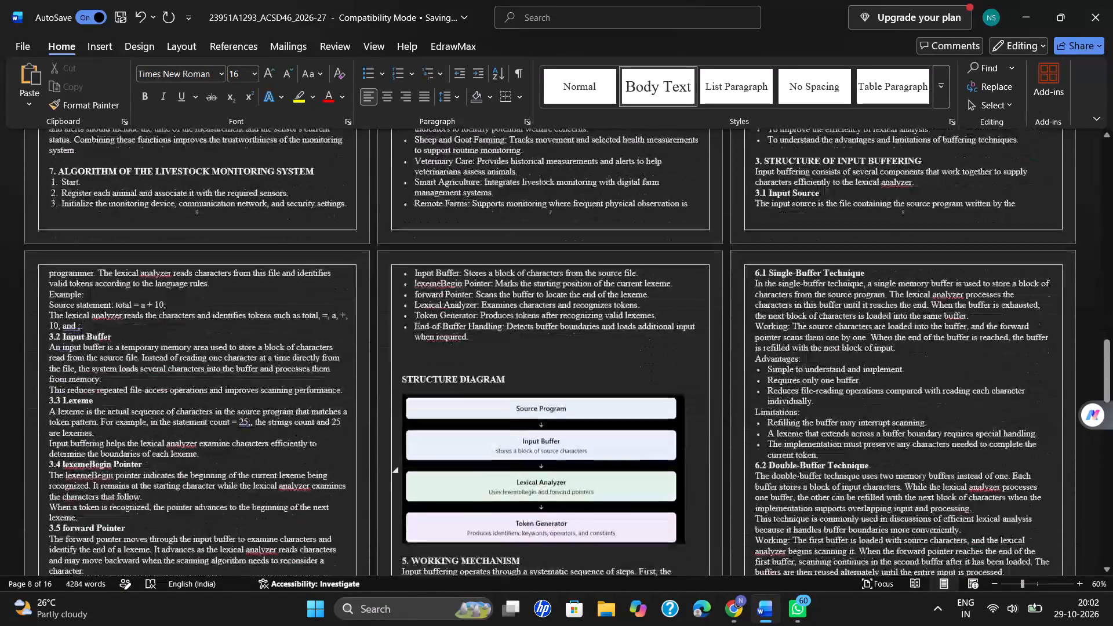
scroll(571, 395, "down", 1)
scroll(571, 395, "right", 1)
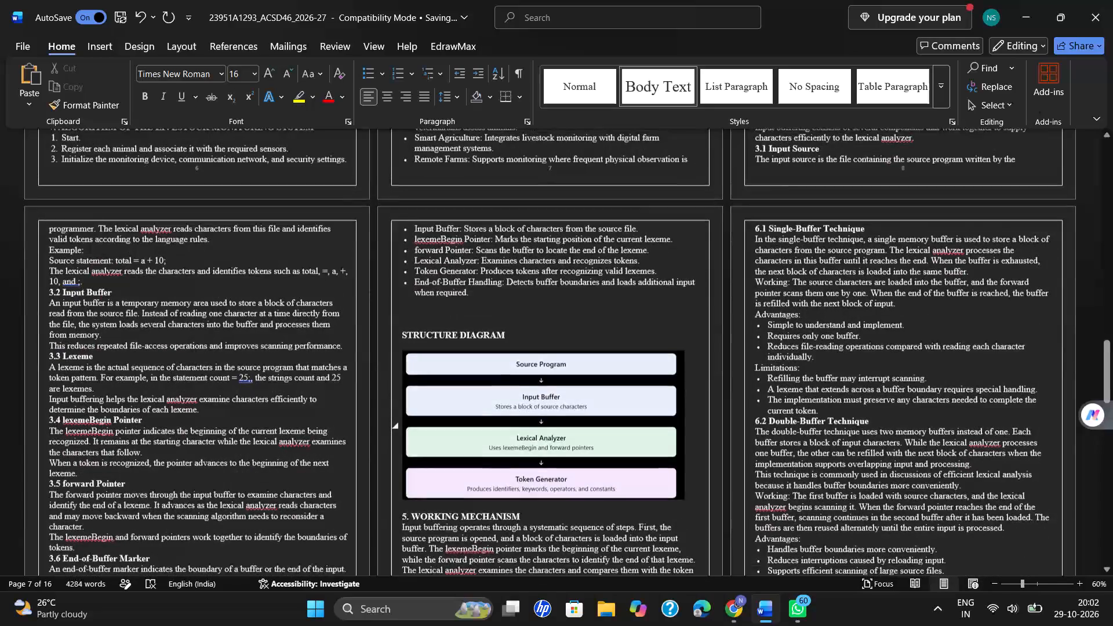
scroll(571, 395, "right", 1)
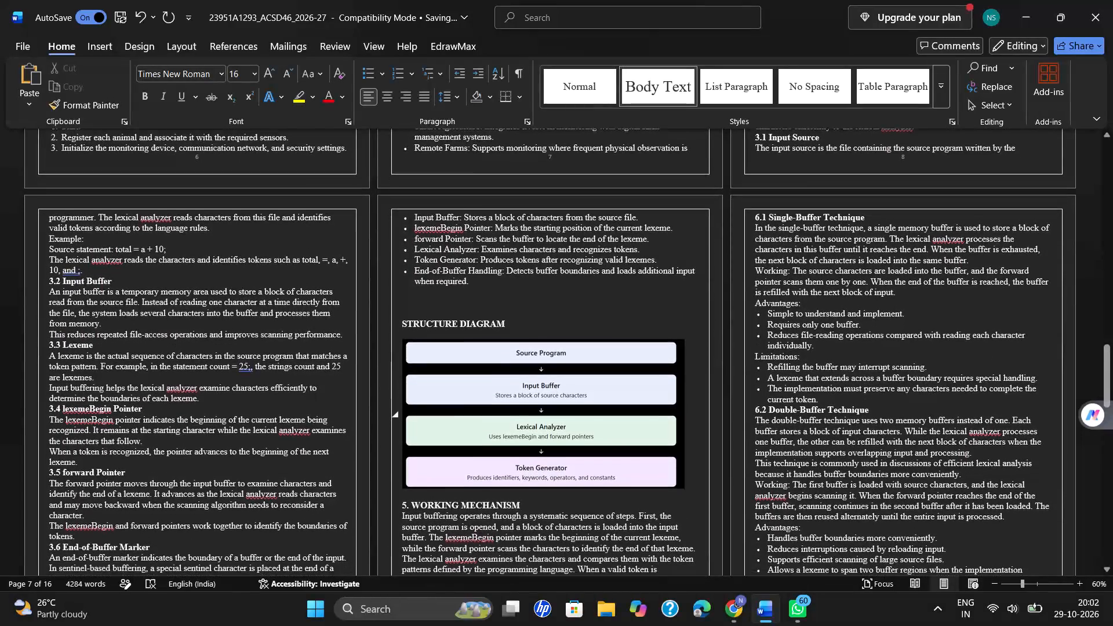
scroll(571, 395, "right", 1)
scroll(571, 395, "down", 1)
scroll(571, 395, "up", 1)
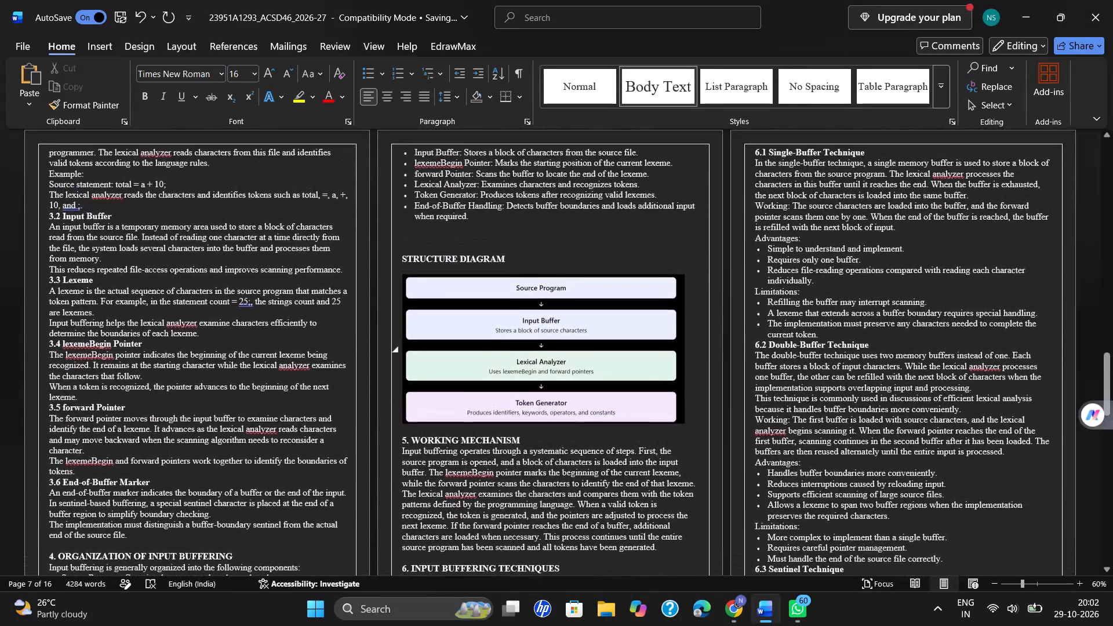
scroll(571, 395, "up", 1)
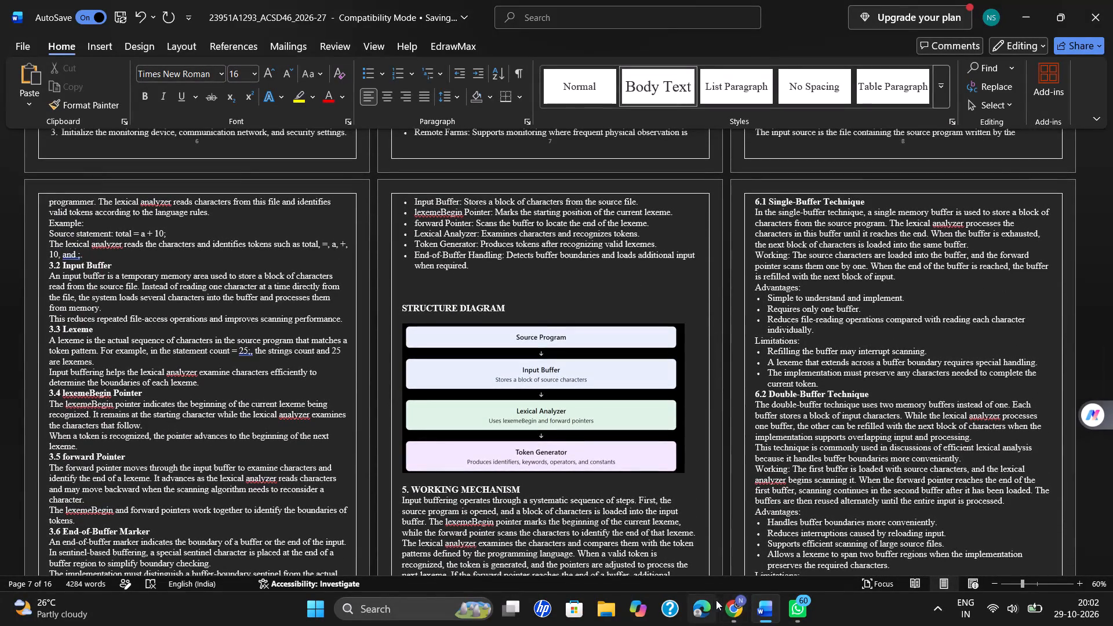
Switch to ChatGPT in Chrome and copy the Python code block under Sample Code in section 10.
left_click(724, 552)
scroll(671, 446, "down", 3)
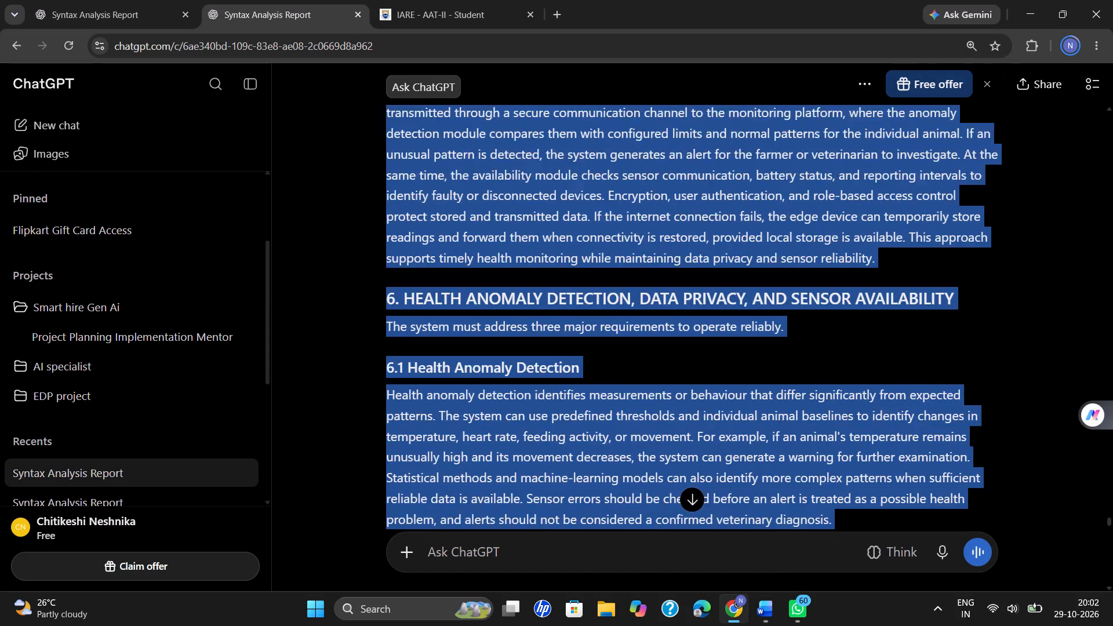
scroll(671, 446, "down", 6)
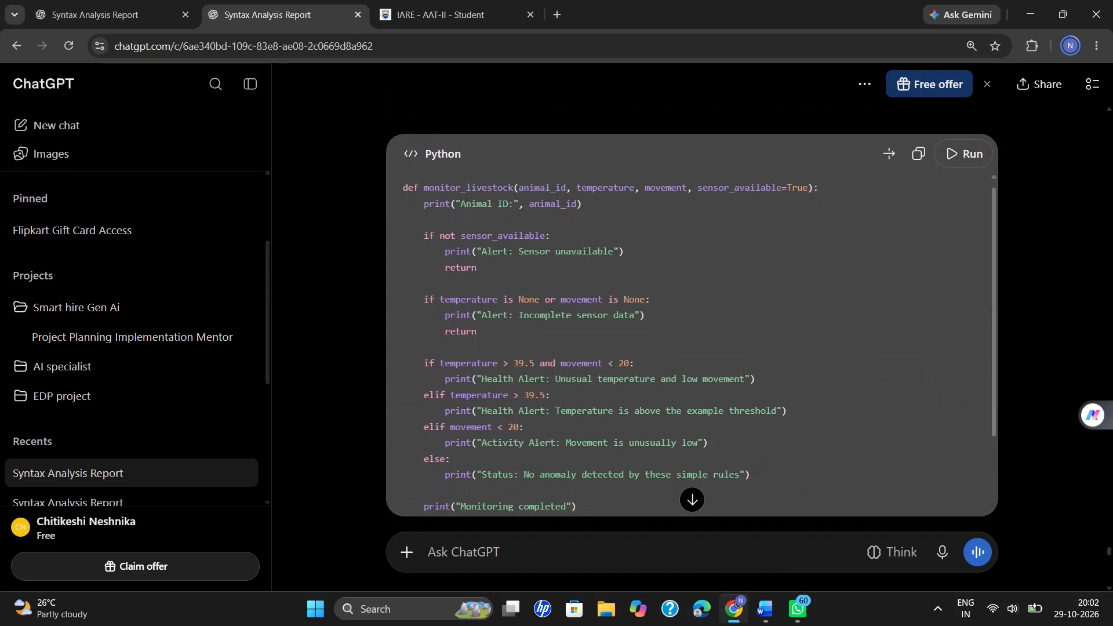
scroll(671, 446, "up", 1)
left_click(643, 410)
scroll(643, 410, "down", 2)
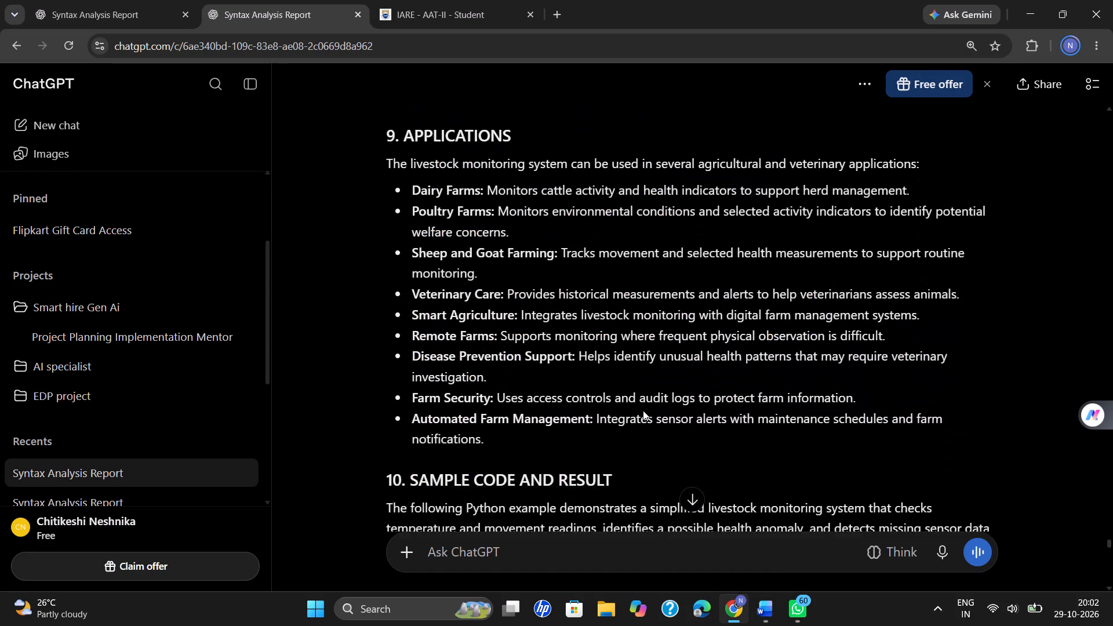
scroll(643, 410, "down", 2)
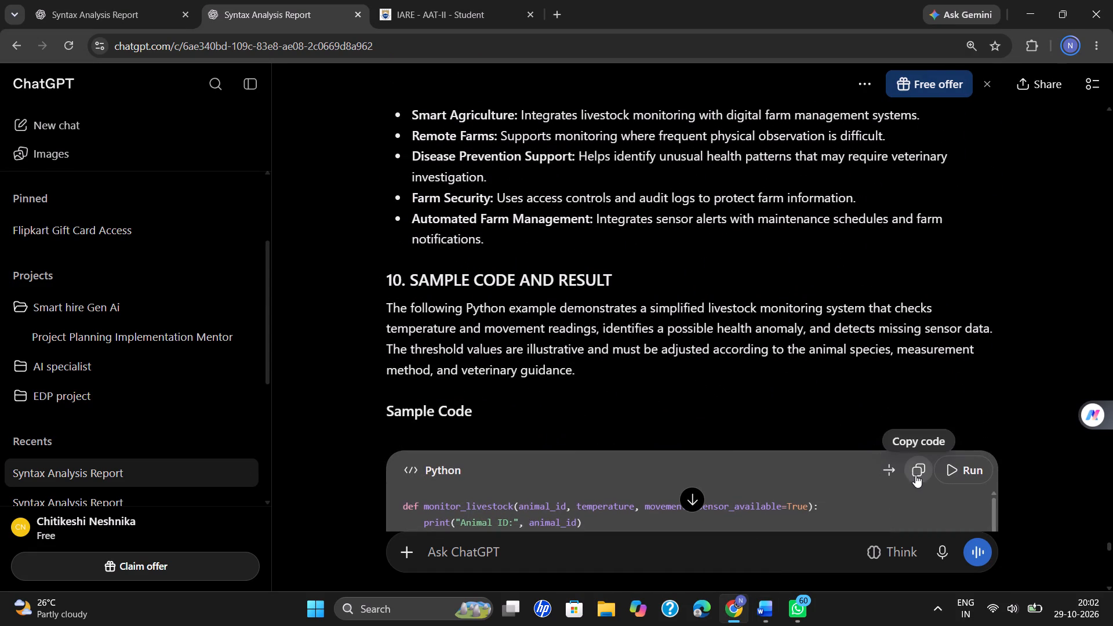
left_click(915, 475)
scroll(751, 443, "down", 5)
scroll(751, 443, "up", 2)
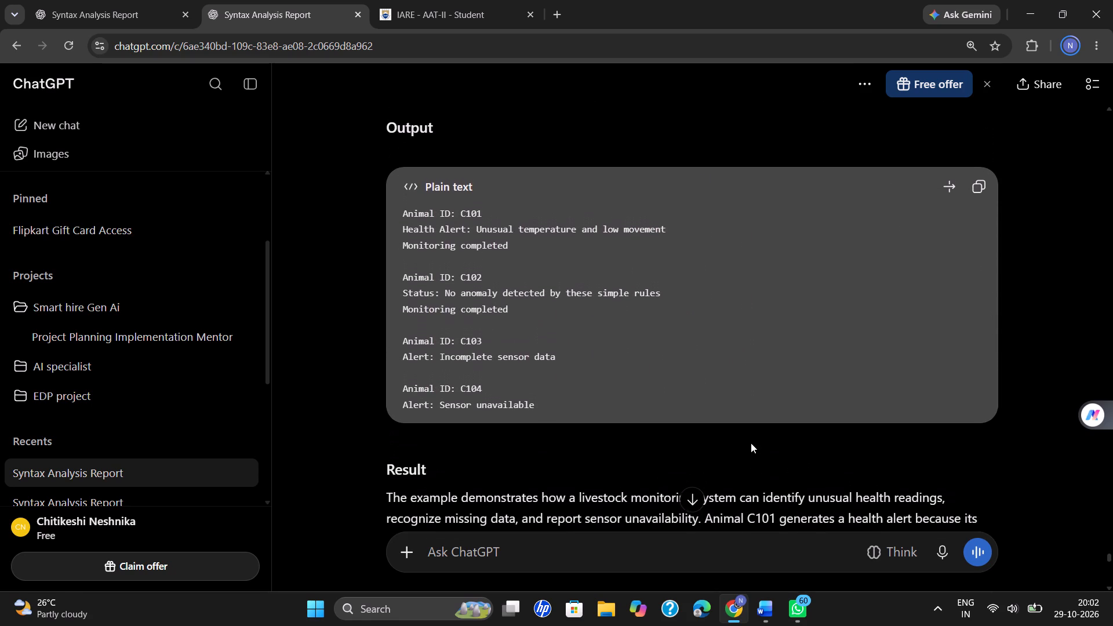
scroll(751, 443, "up", 1)
Switch to Word and examine the leftover input-buffering sections, including the old sample code, output and result.
left_click(769, 572)
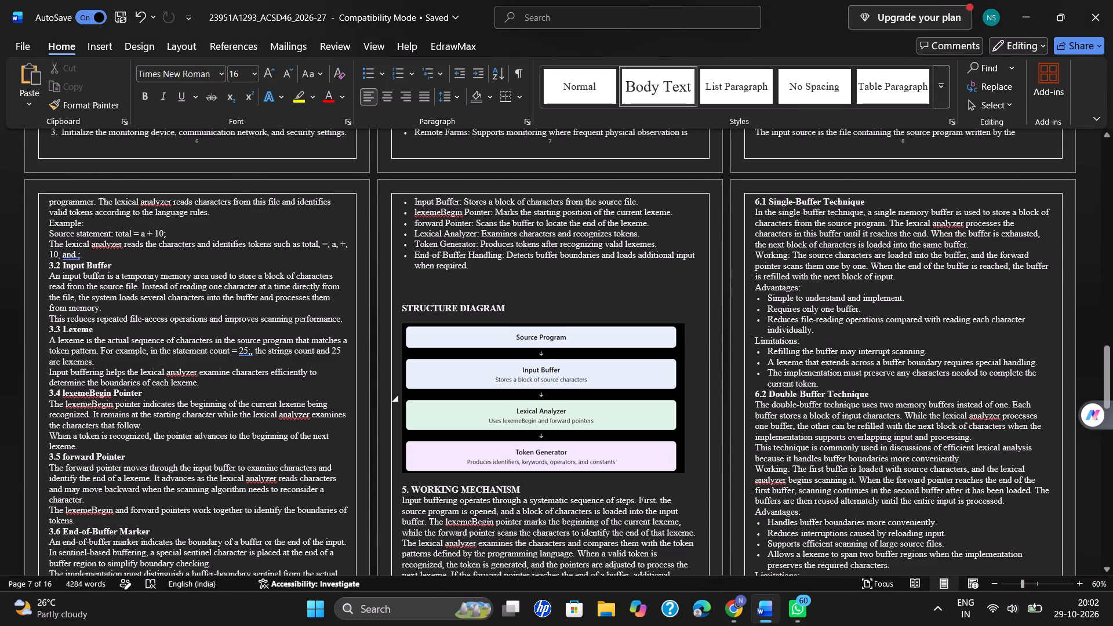
scroll(563, 338, "up", 1)
scroll(617, 352, "up", 1)
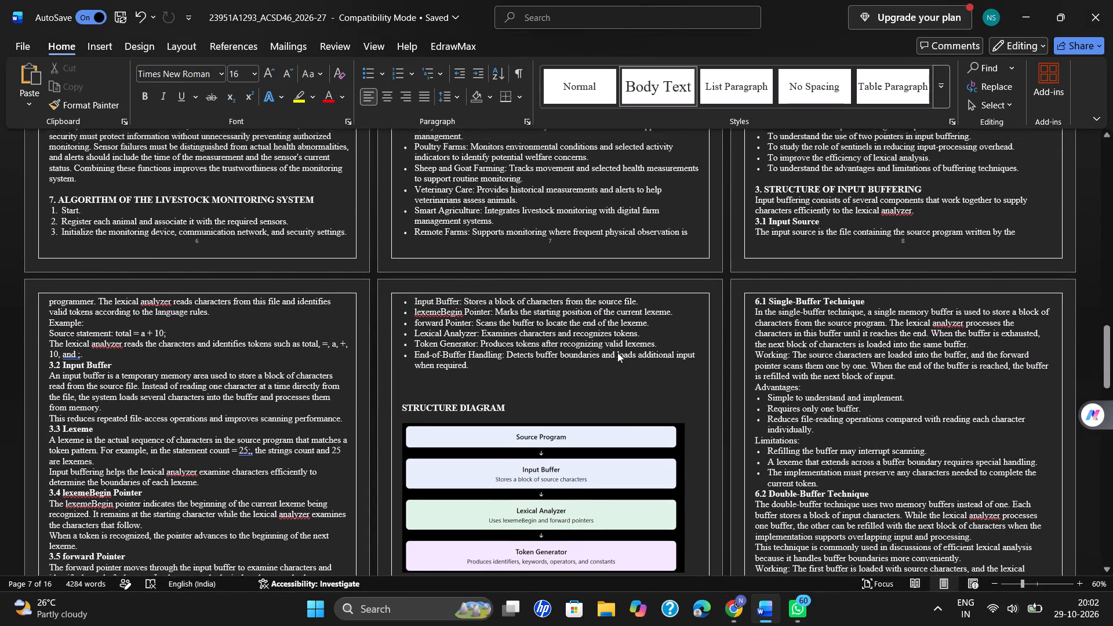
scroll(617, 352, "up", 2)
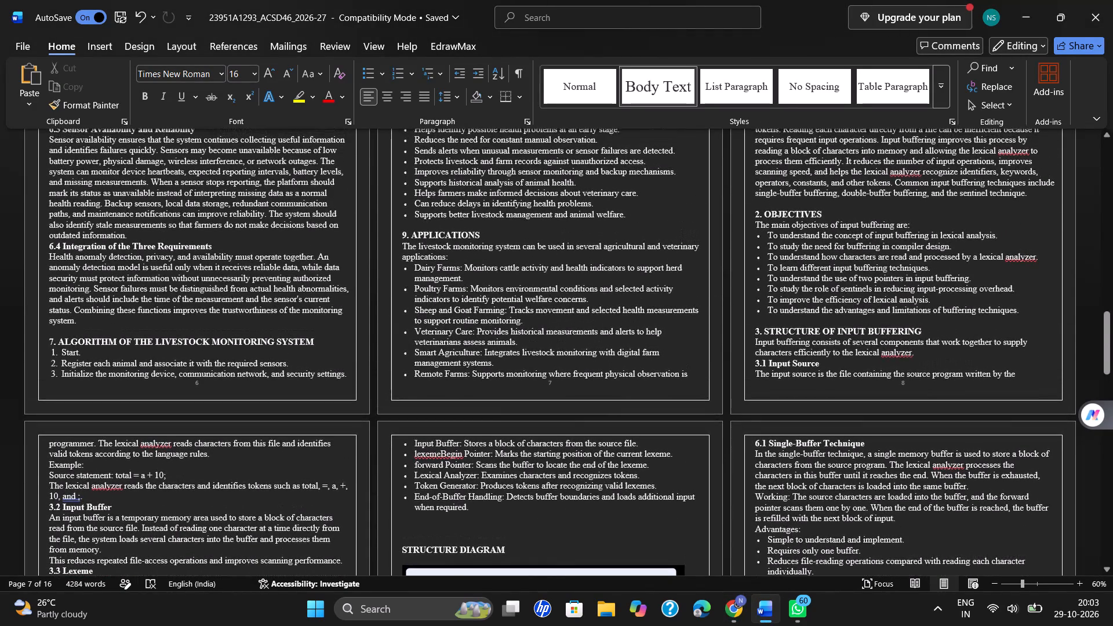
scroll(617, 352, "down", 1)
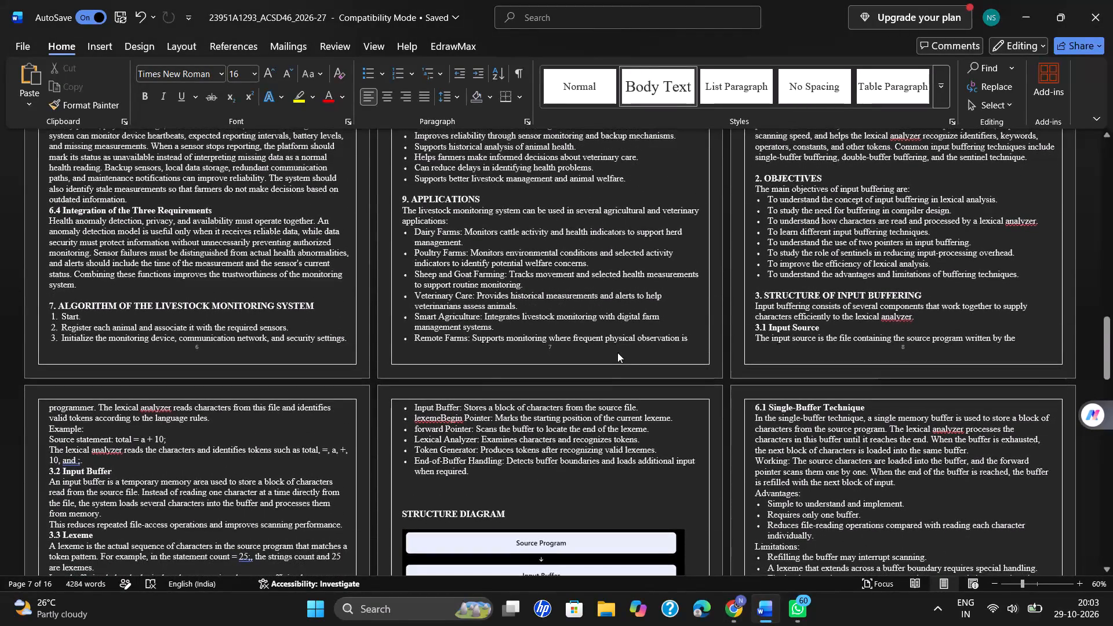
scroll(617, 352, "down", 3)
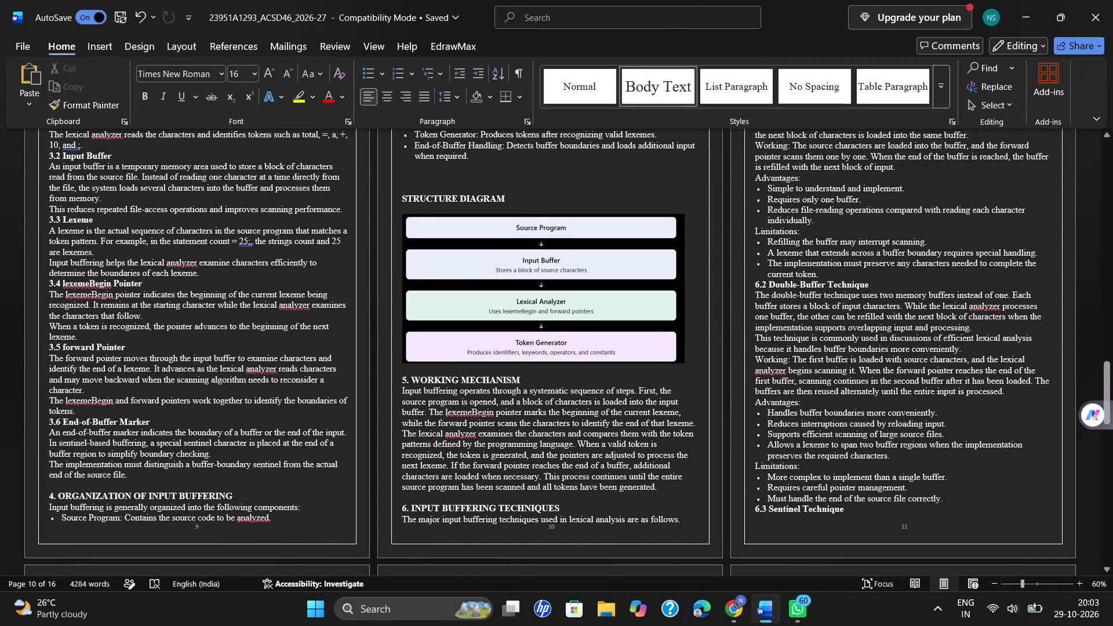
scroll(806, 344, "down", 4)
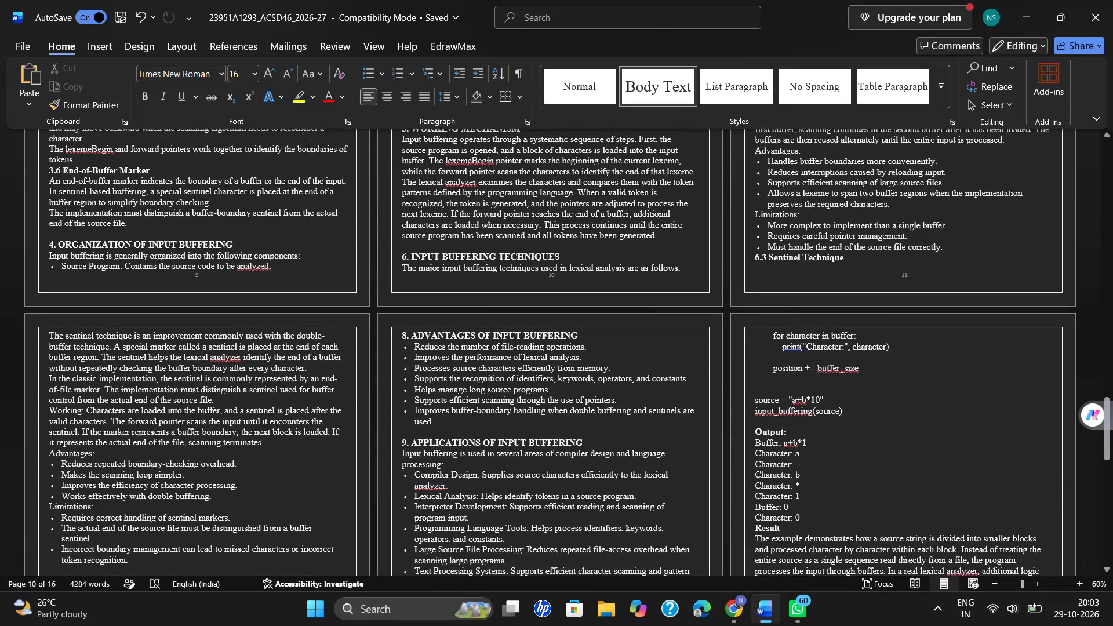
scroll(766, 392, "up", 2)
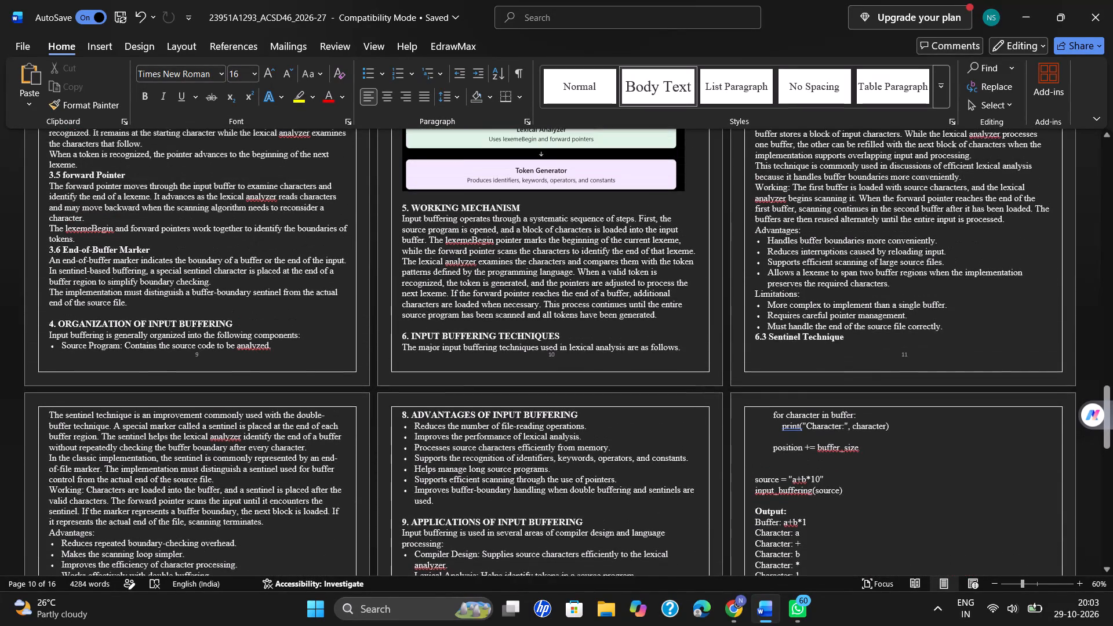
scroll(766, 392, "up", 2)
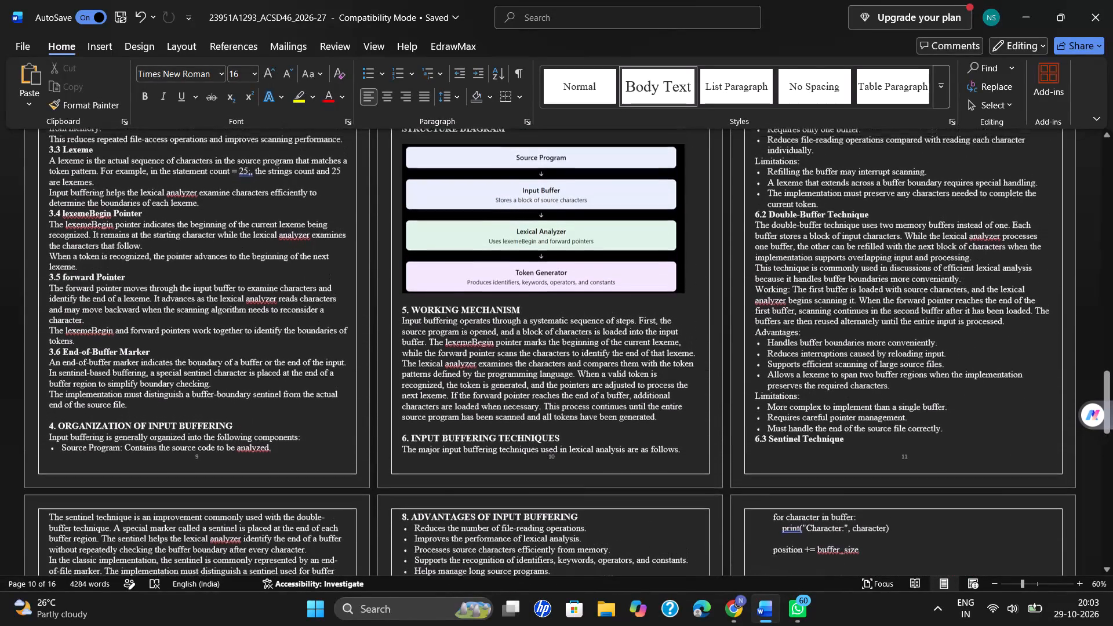
scroll(766, 392, "up", 5)
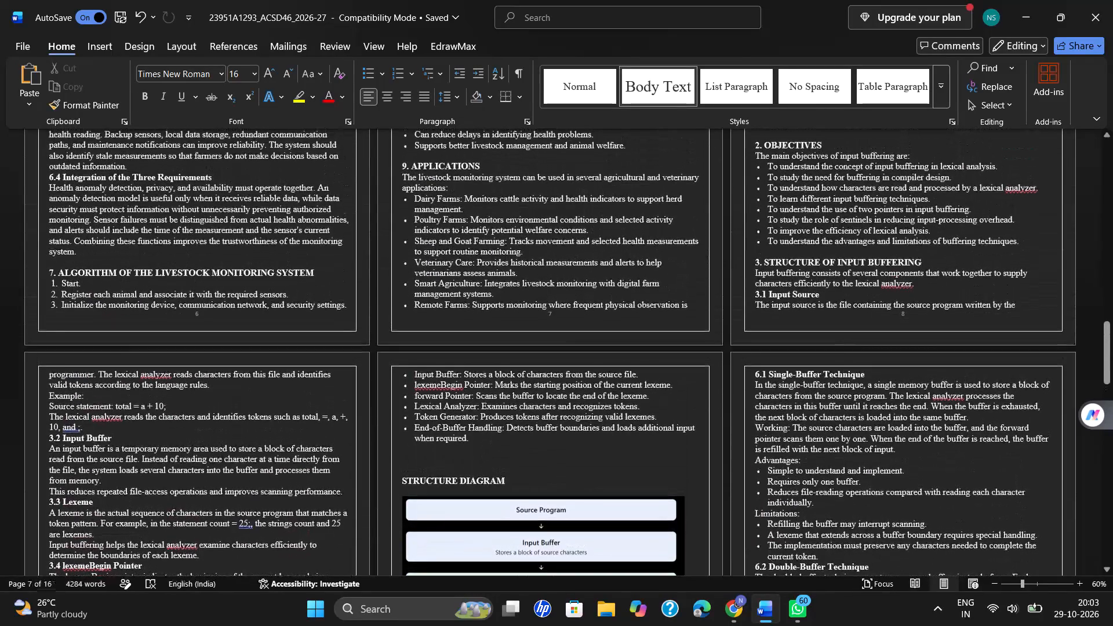
scroll(766, 392, "up", 3)
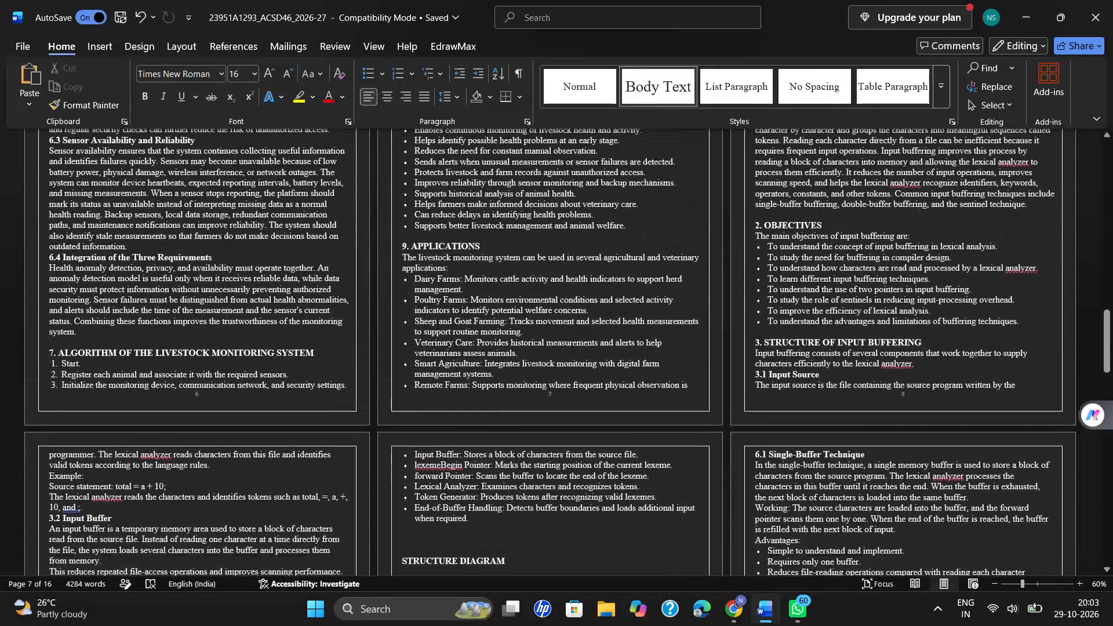
scroll(766, 392, "up", 1)
Paste the copied livestock monitoring Python code below the Sample Code heading, leaving a blank line under the heading.
left_click(822, 249)
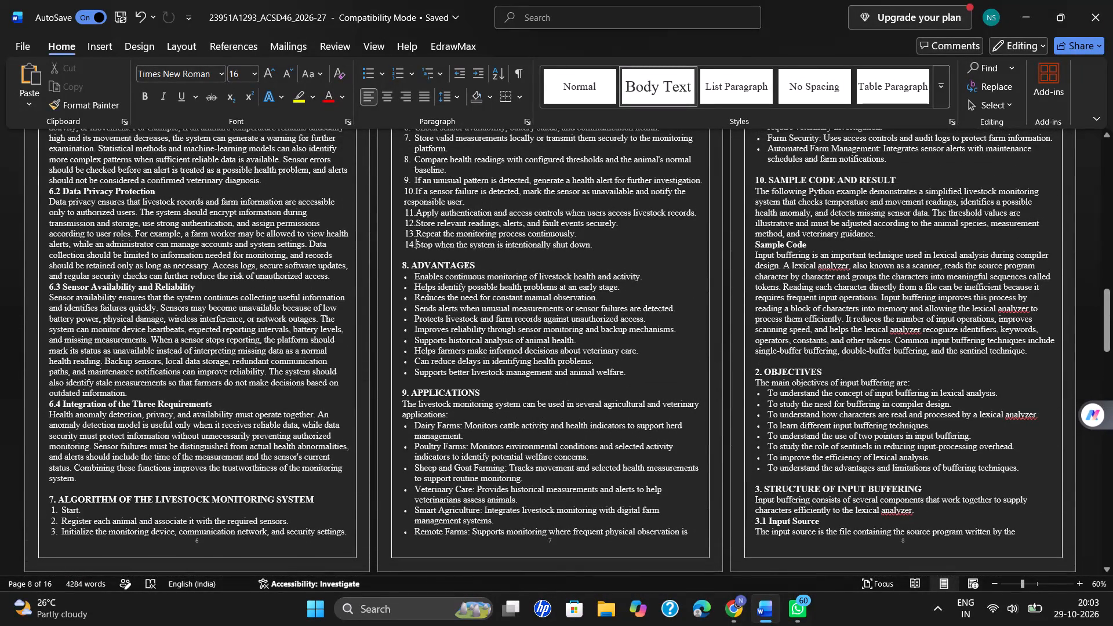
left_click(813, 246)
key("Return")
key("space")
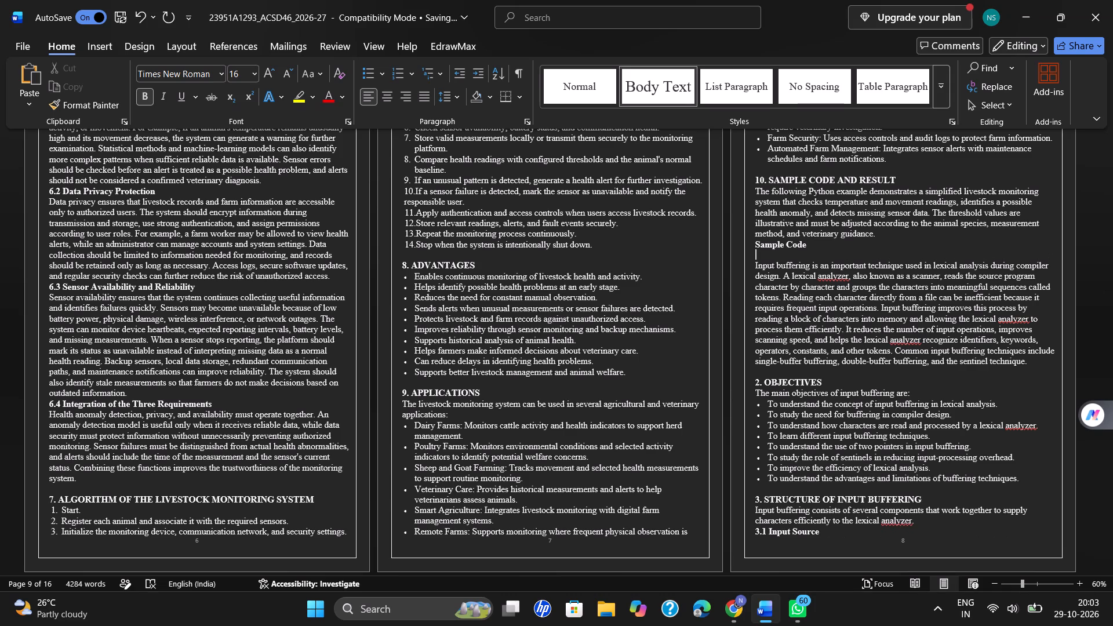
key("Return")
key("ctrl+v")
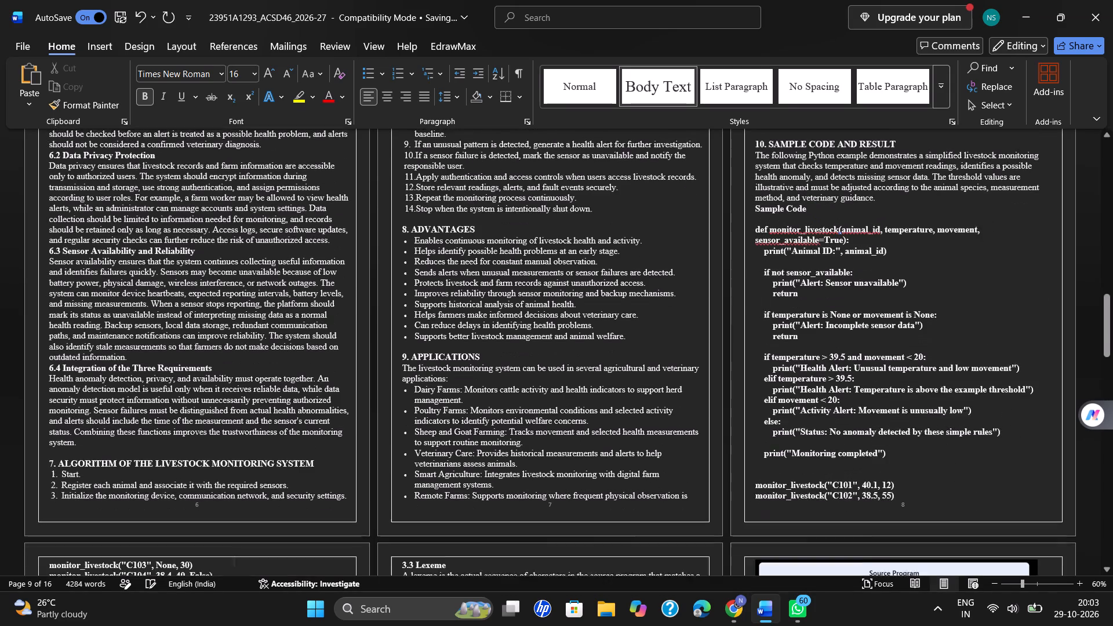
Apply the section 10 introduction paragraph's non-bold body formatting to the whole pasted Python code with Format Painter.
left_click_drag(835, 150, 857, 159)
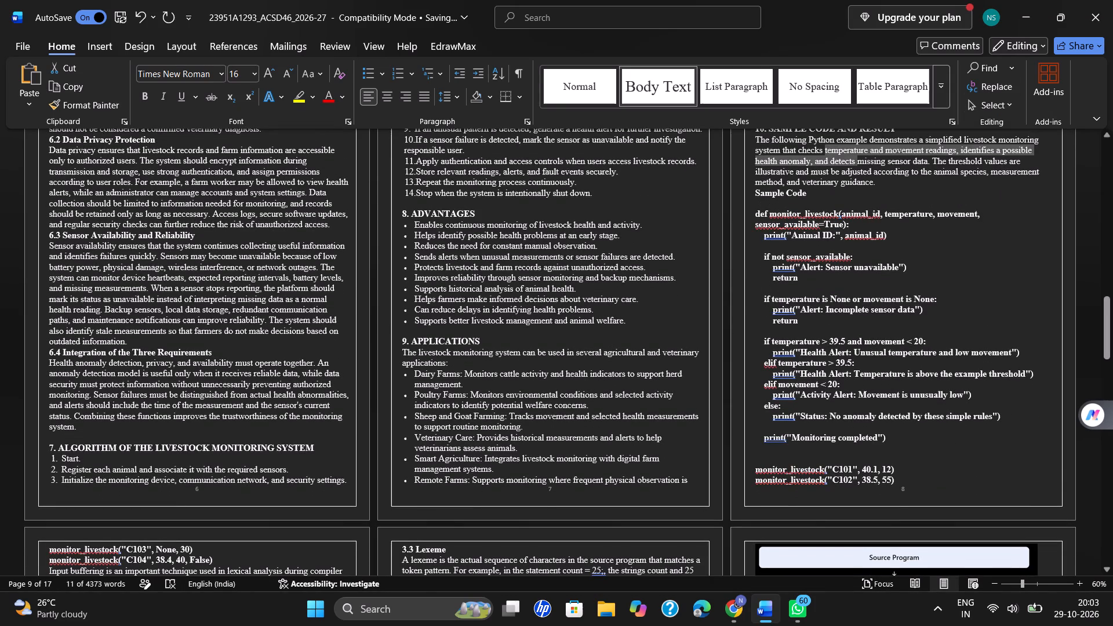
left_click(981, 167)
left_click_drag(981, 167, 1007, 174)
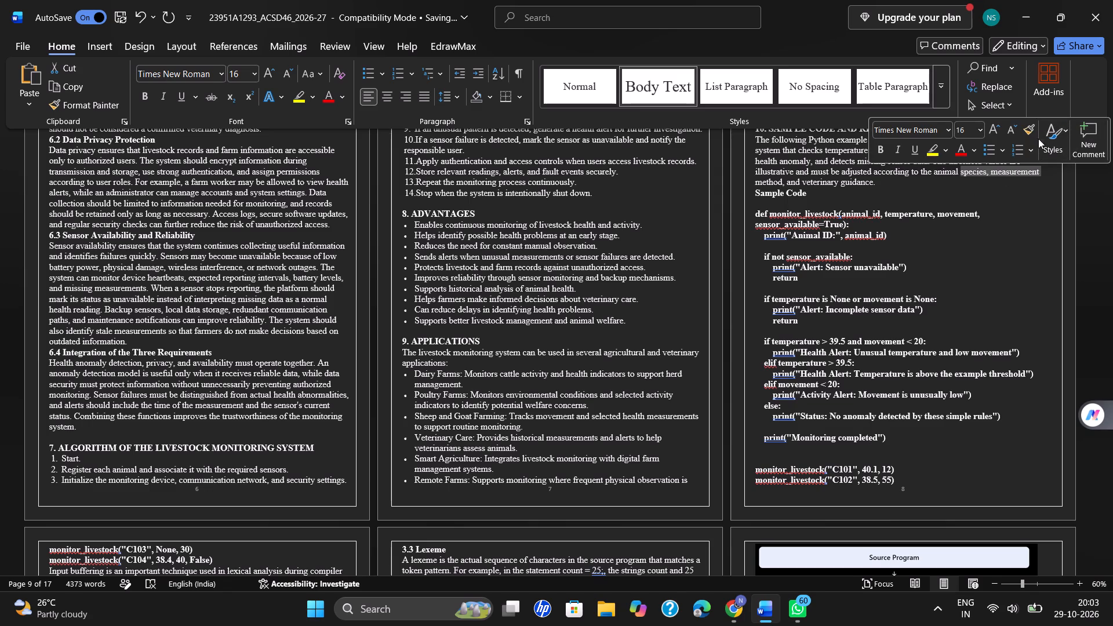
left_click(1032, 128)
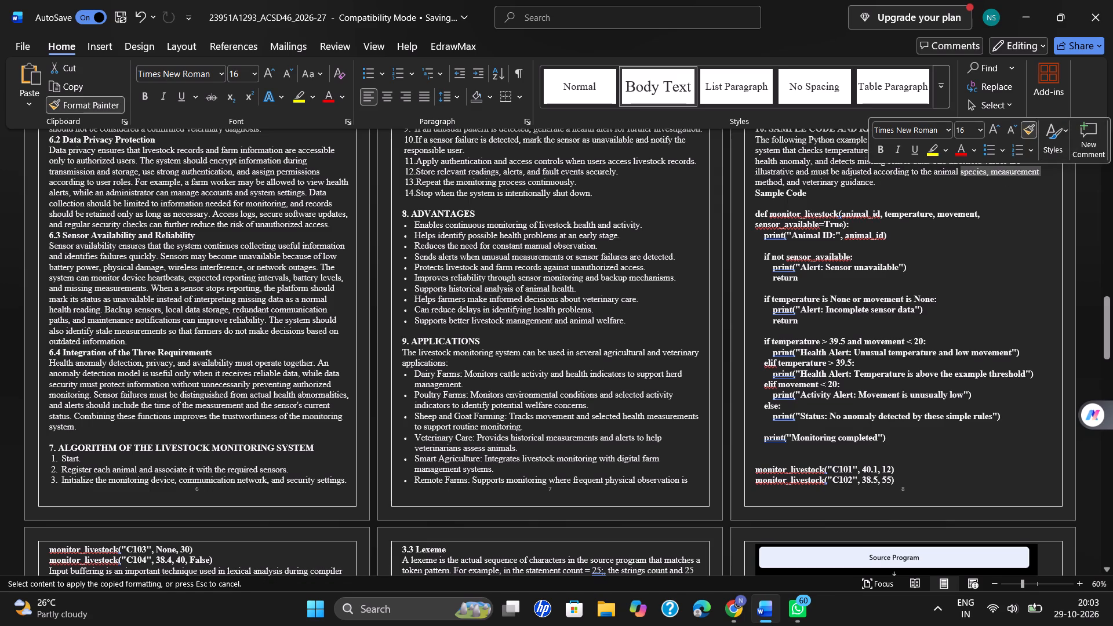
left_click_drag(755, 217, 898, 461)
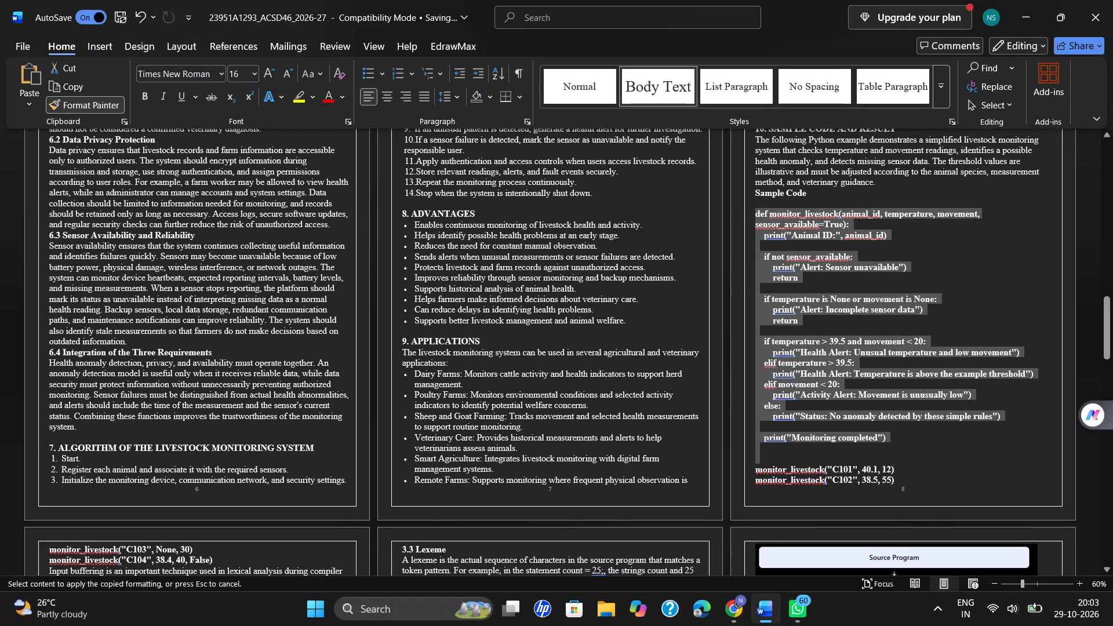
left_click_drag(898, 461, 307, 559)
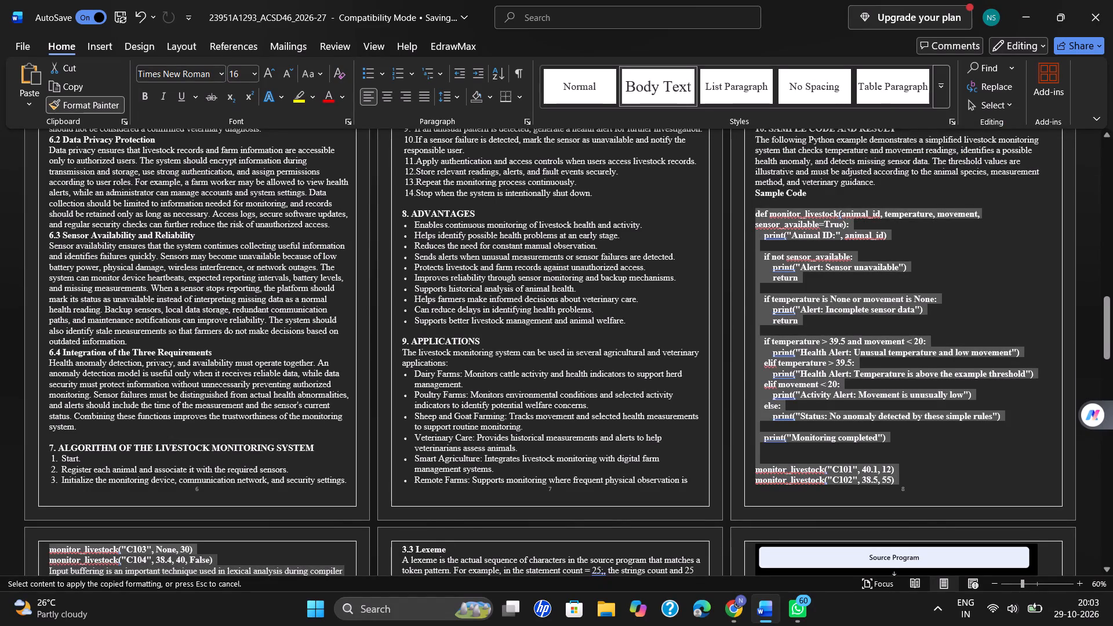
left_click_drag(307, 559, 227, 537)
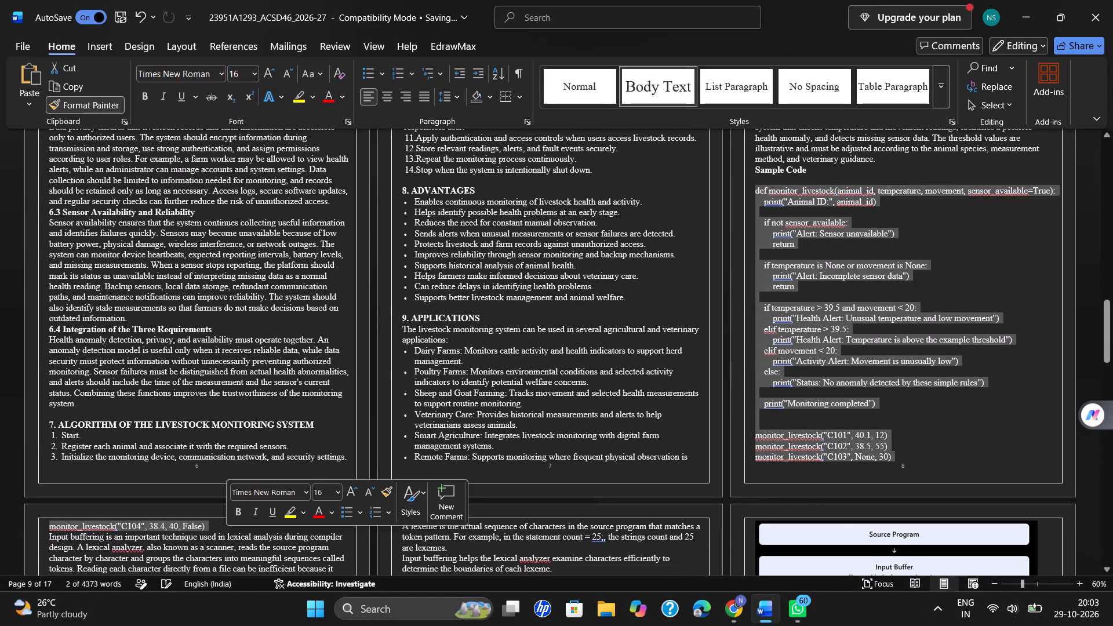
left_click(961, 424)
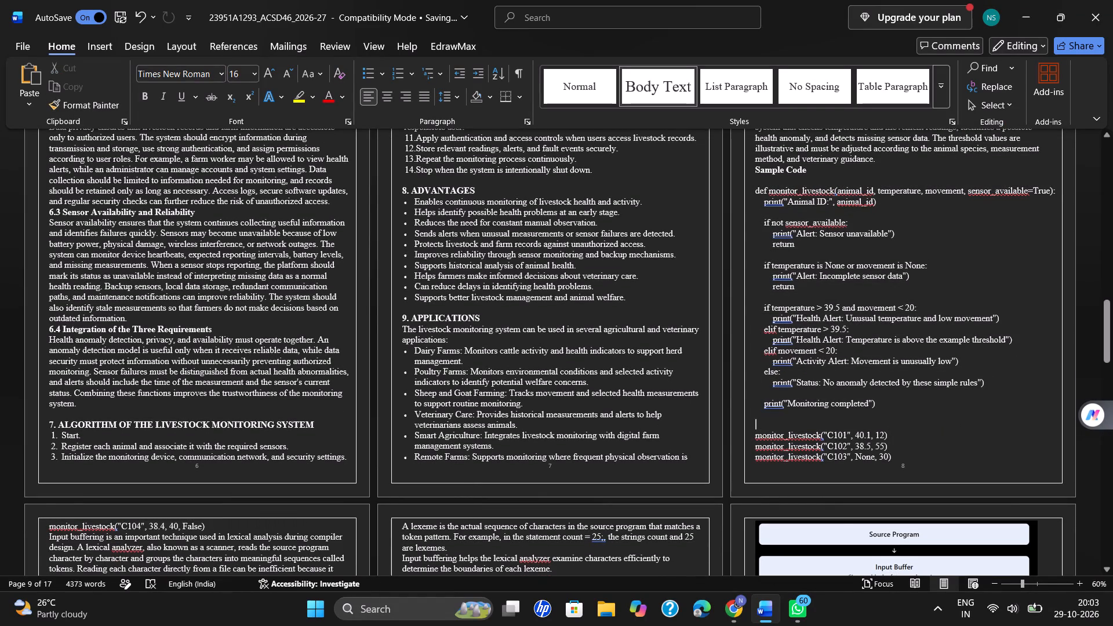
scroll(961, 424, "down", 1)
scroll(961, 424, "up", 1)
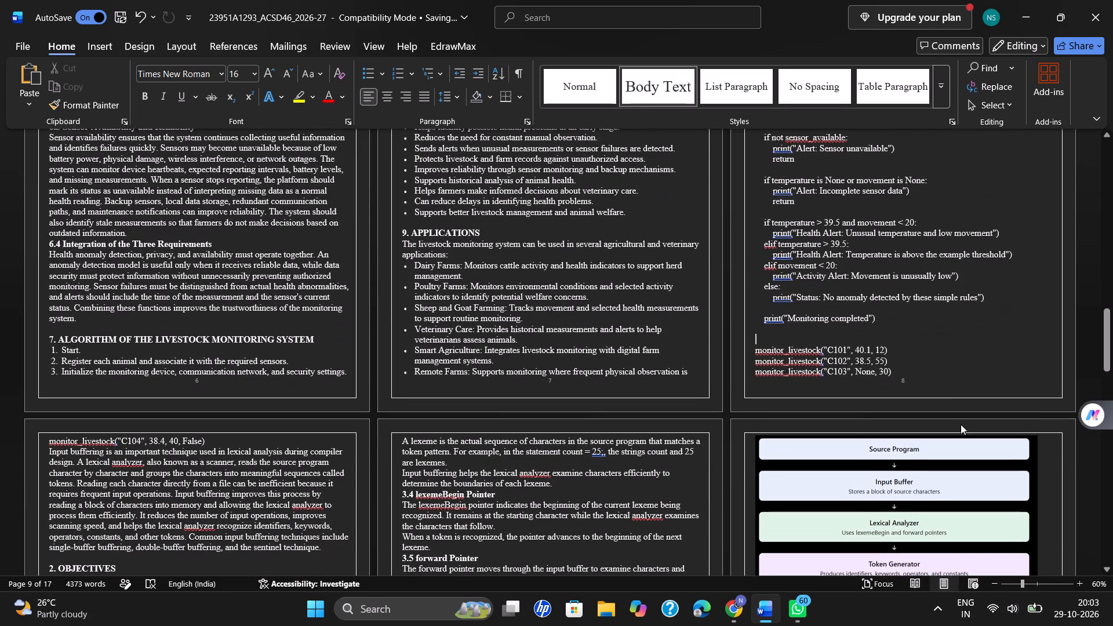
Add the label "Output:" below the last line of the pasted Python code, leaving a blank line between them.
scroll(961, 424, "up", 1)
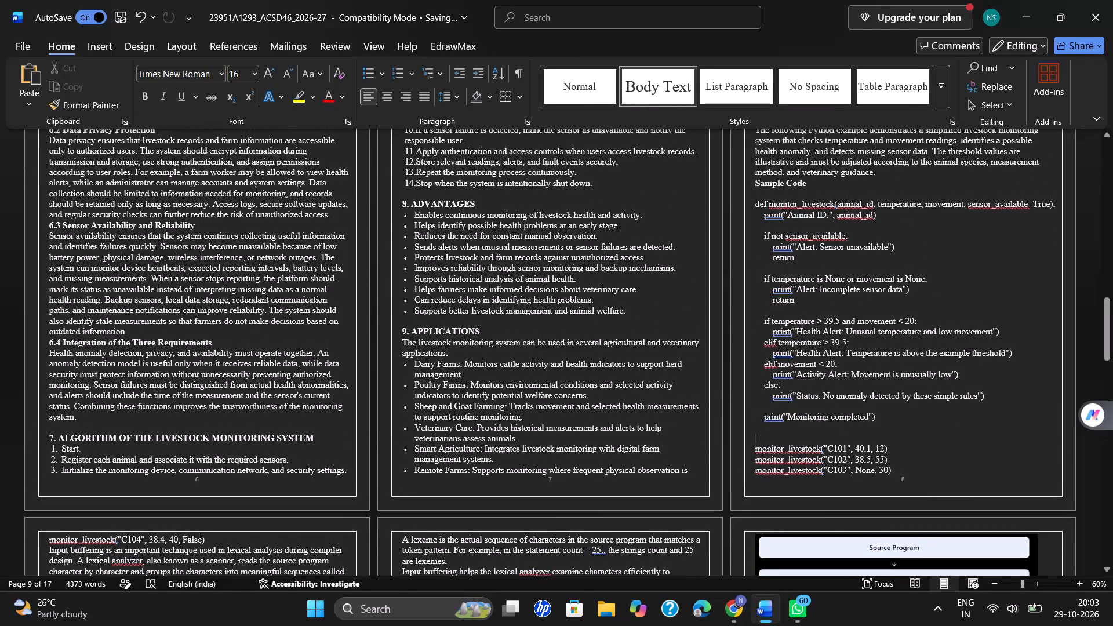
scroll(961, 424, "down", 2)
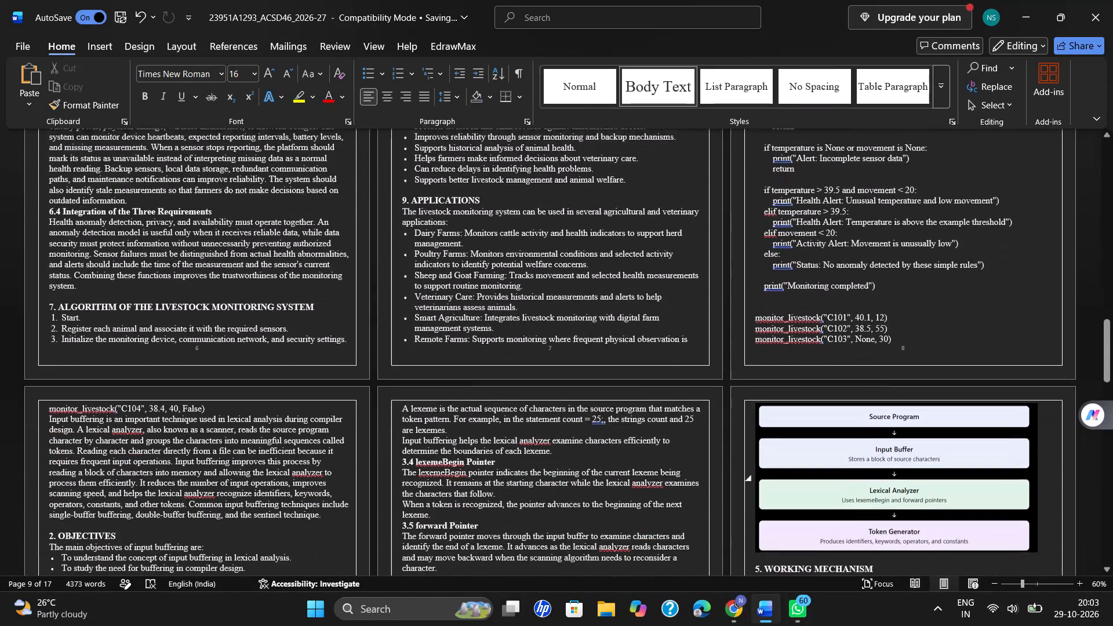
scroll(961, 424, "down", 2)
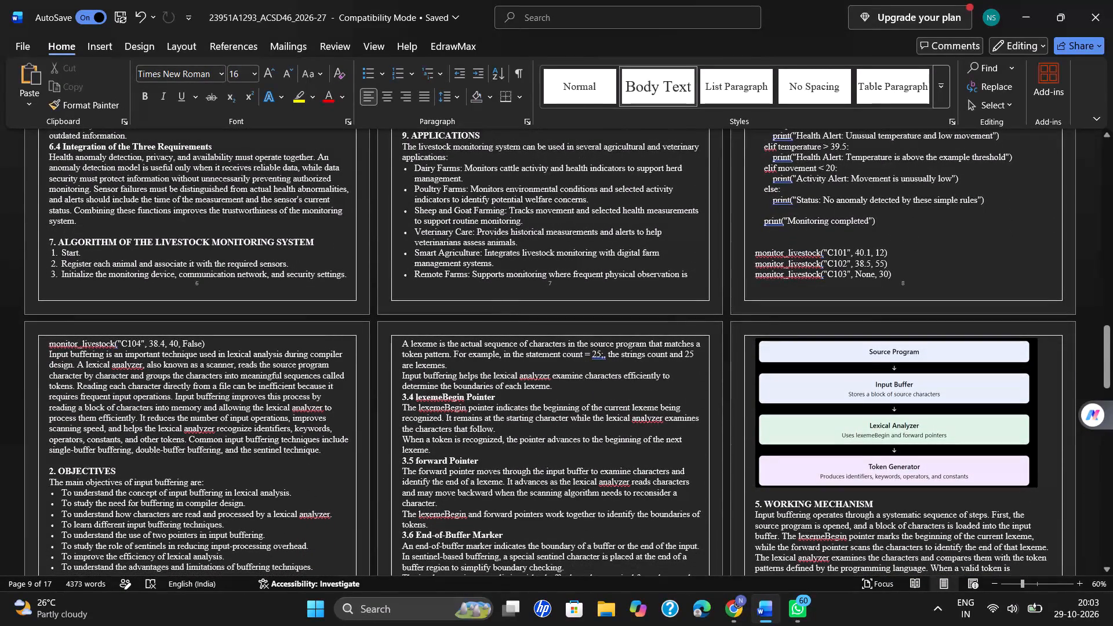
left_click(282, 339)
key("Return")
key("Return")
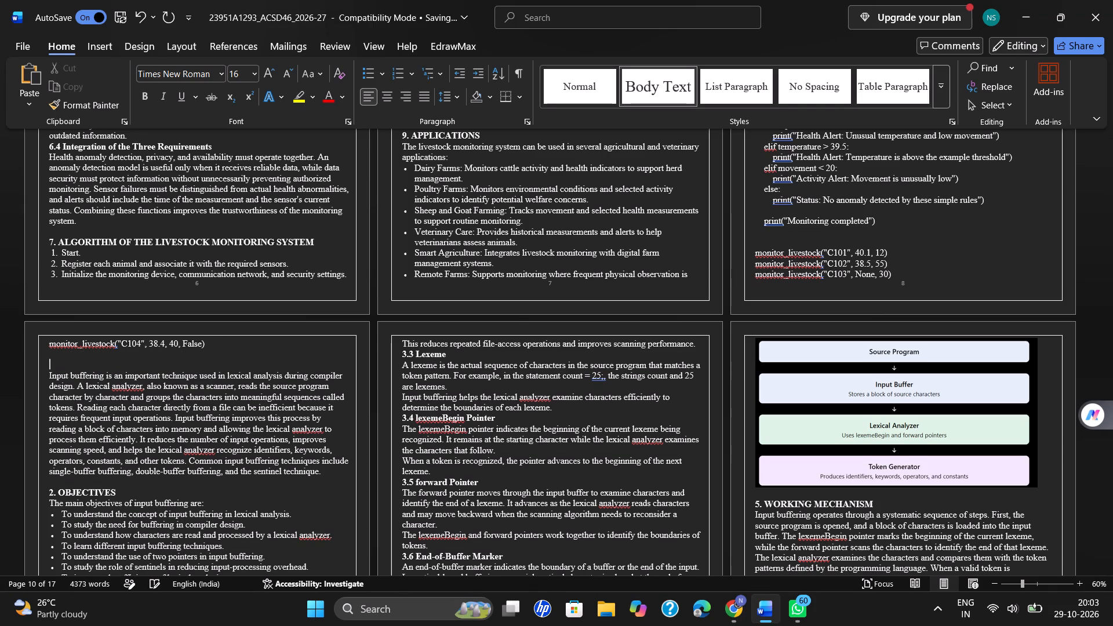
key("t")
key("BackSpace")
key("BackSpace")
type("utput:")
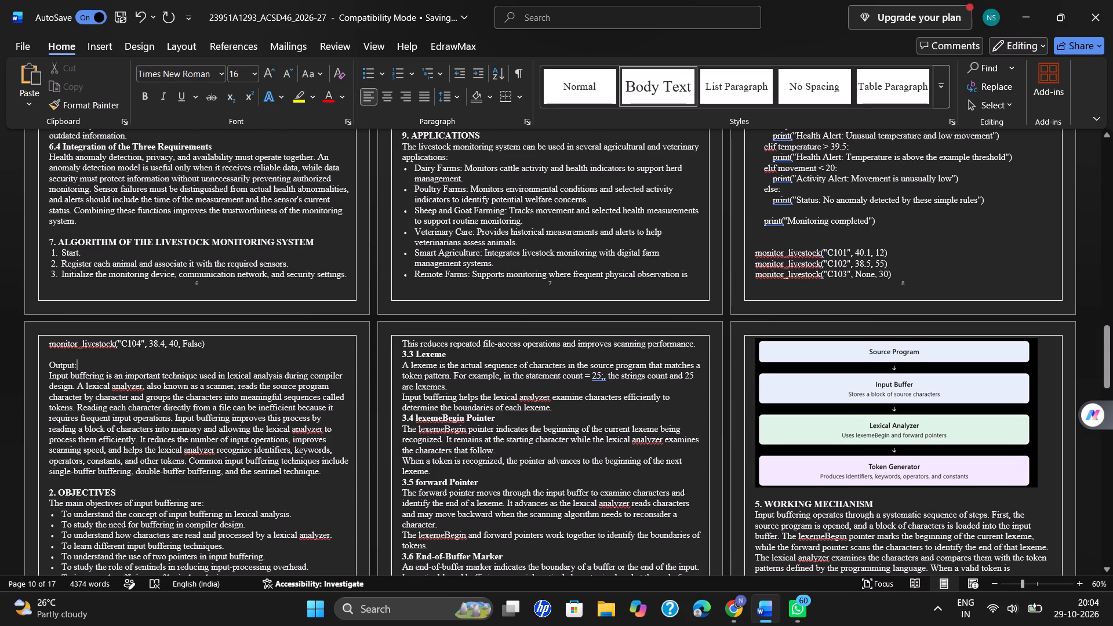
Copy the bold formatting of the Sample Code heading onto the "Output:" label with Format Painter.
scroll(782, 245, "up", 3)
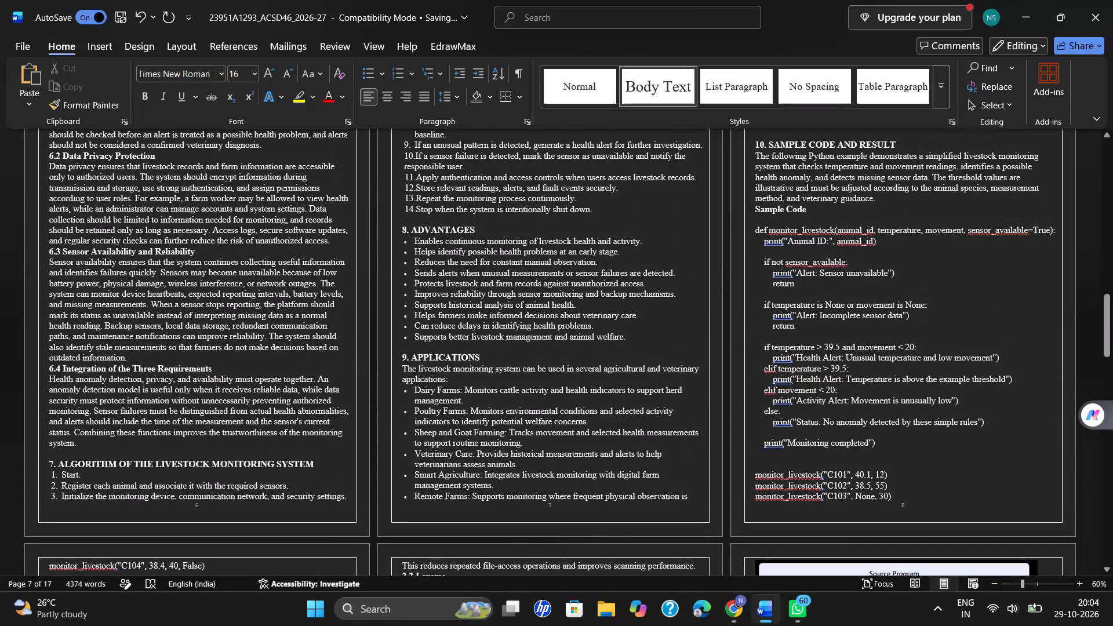
left_click_drag(755, 208, 806, 206)
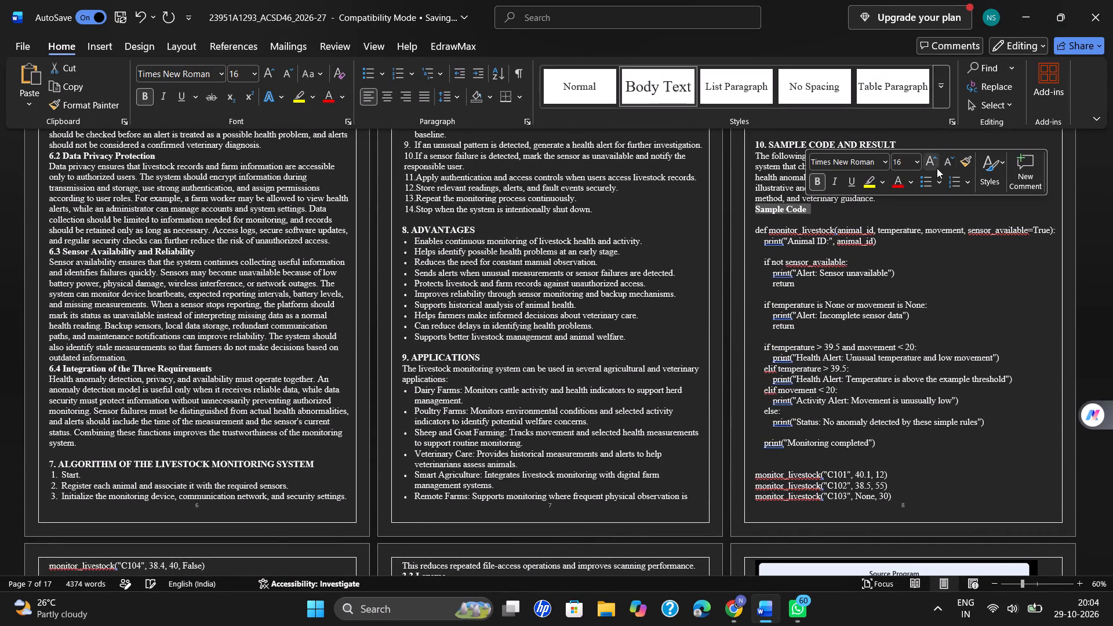
left_click(961, 164)
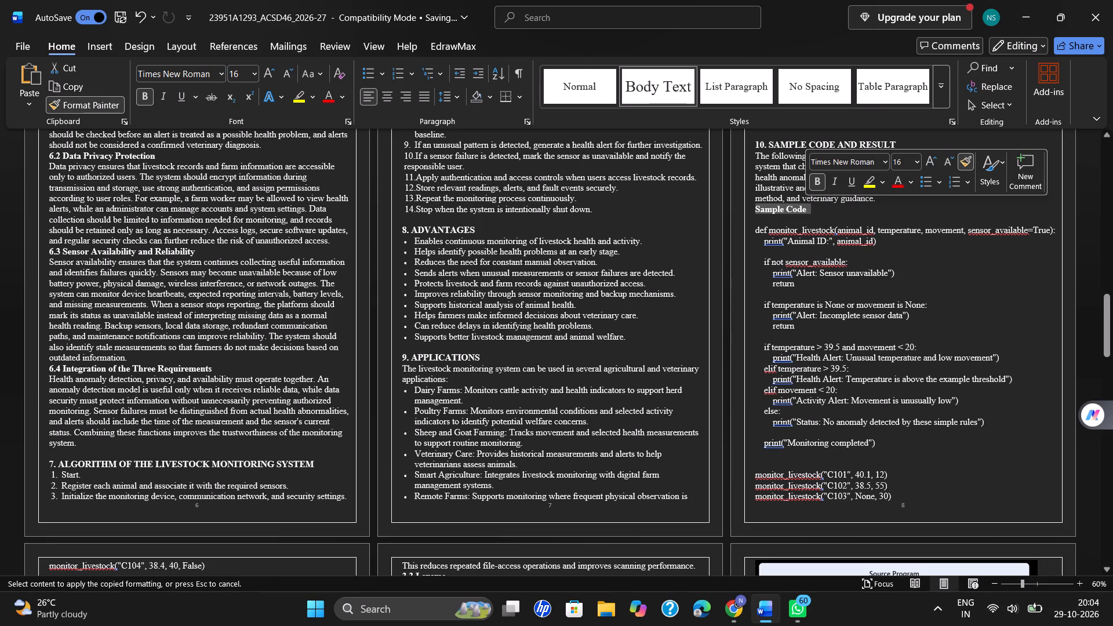
scroll(493, 402, "down", 1)
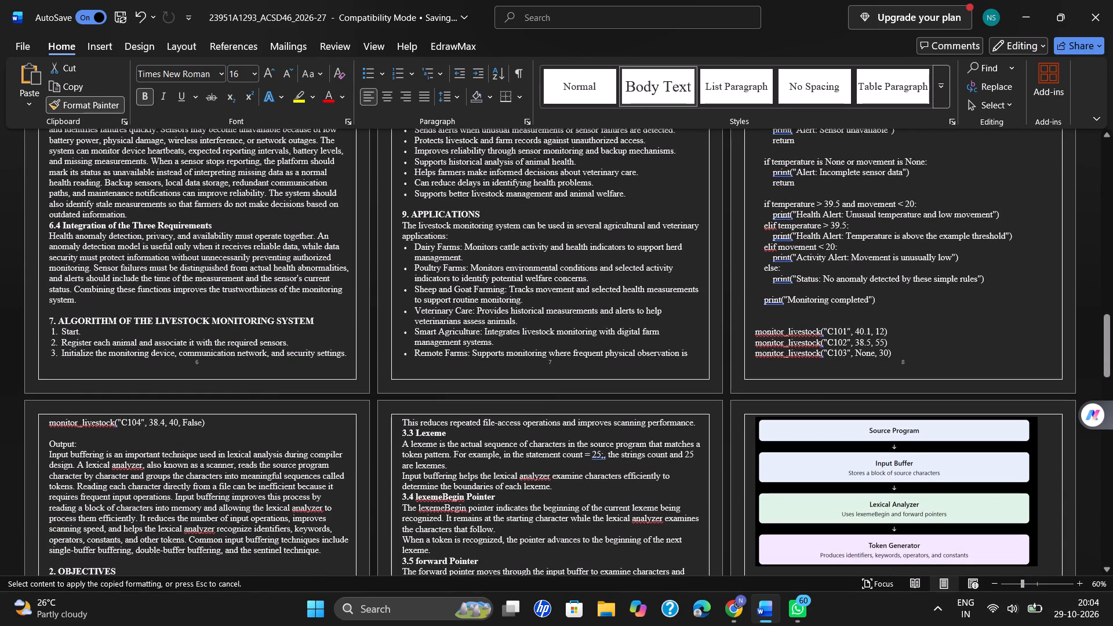
left_click_drag(51, 445, 82, 445)
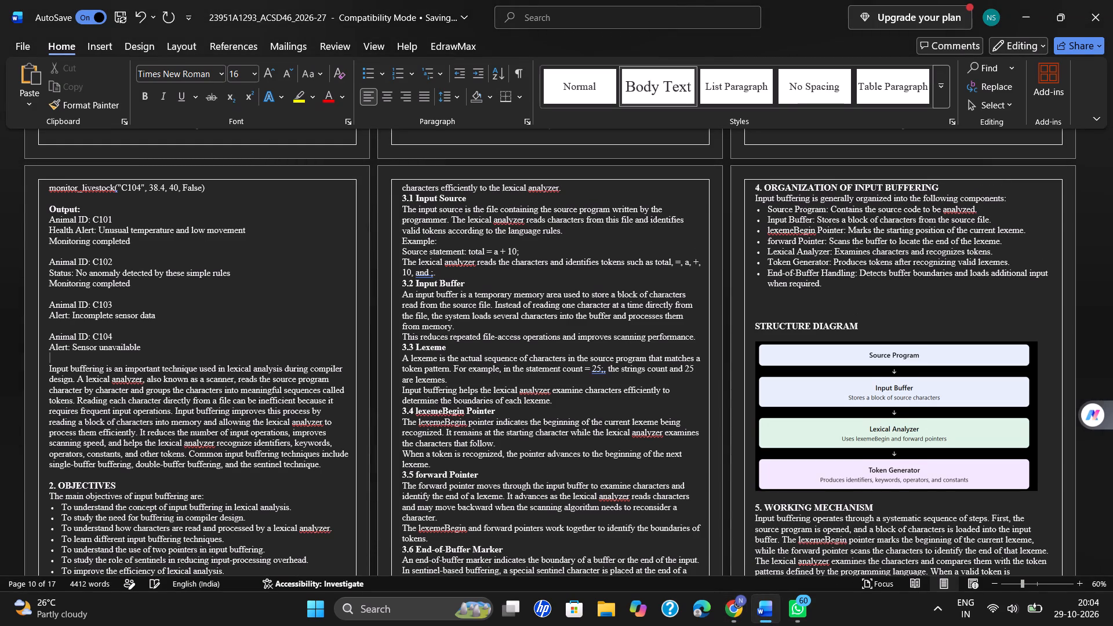
key("Return")
key("ctrl+v")
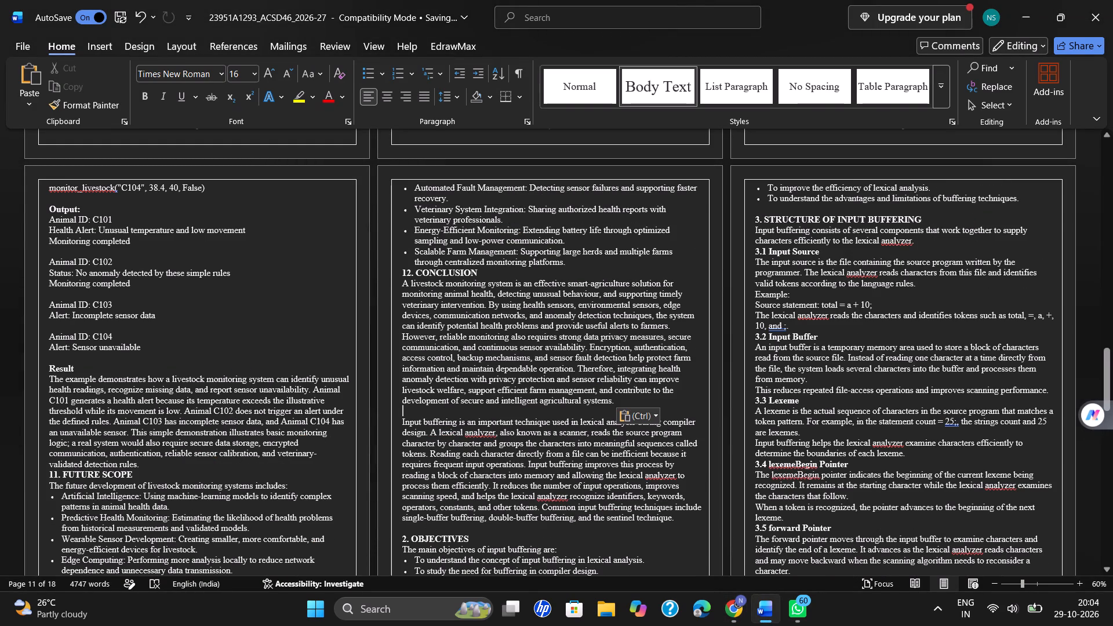
Apply the "Output:" label's bold formatting to the Result heading with Format Painter.
scroll(109, 397, "down", 1)
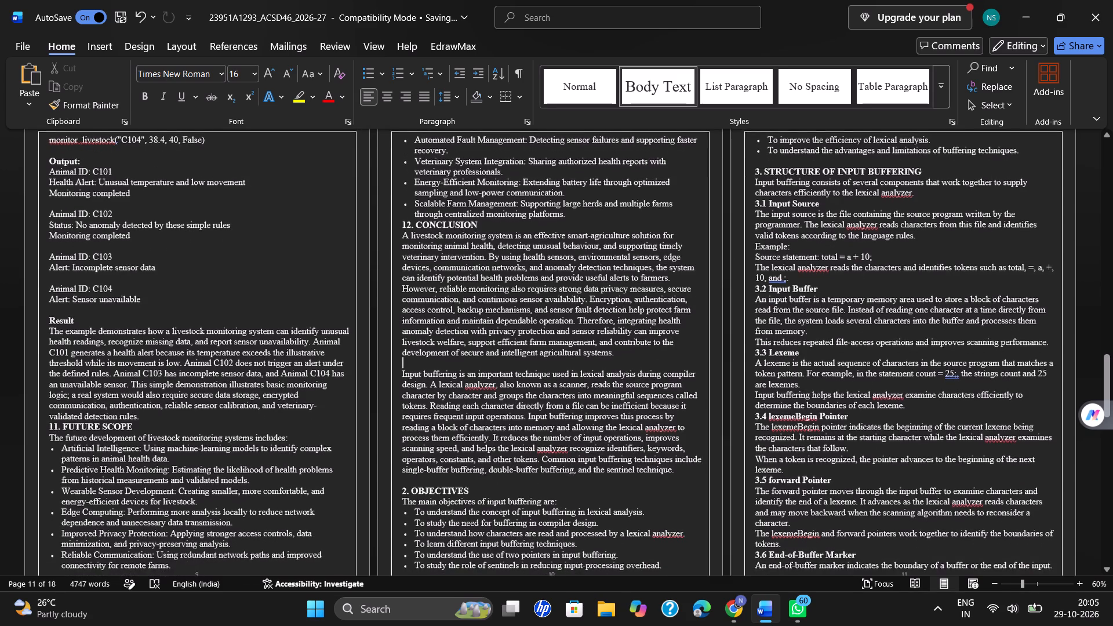
scroll(109, 397, "up", 1)
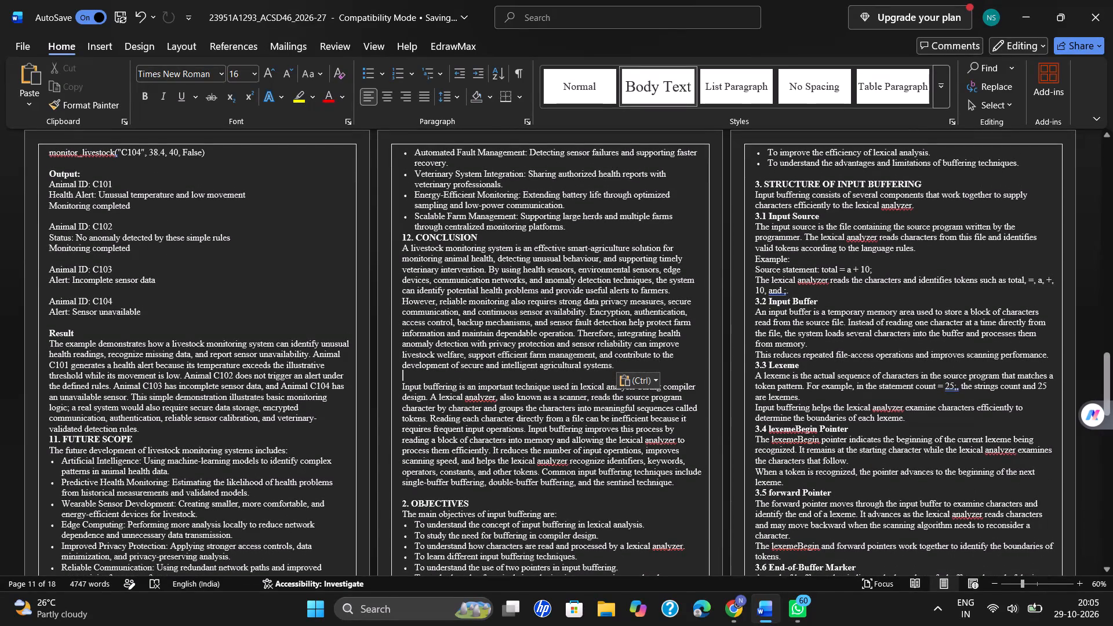
left_click_drag(50, 173, 82, 169)
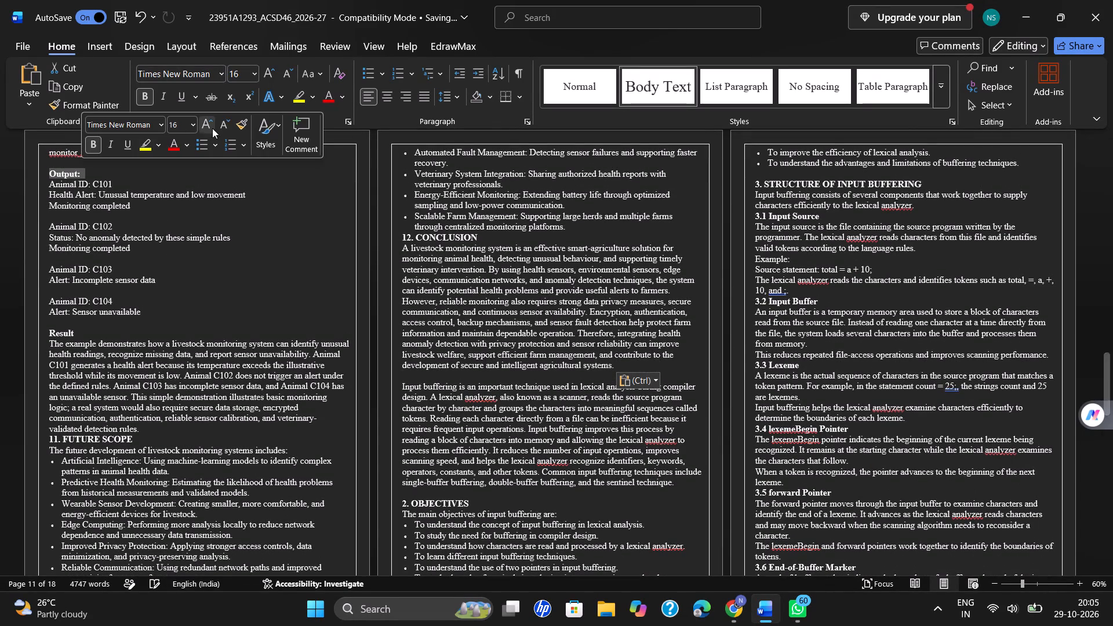
left_click(238, 125)
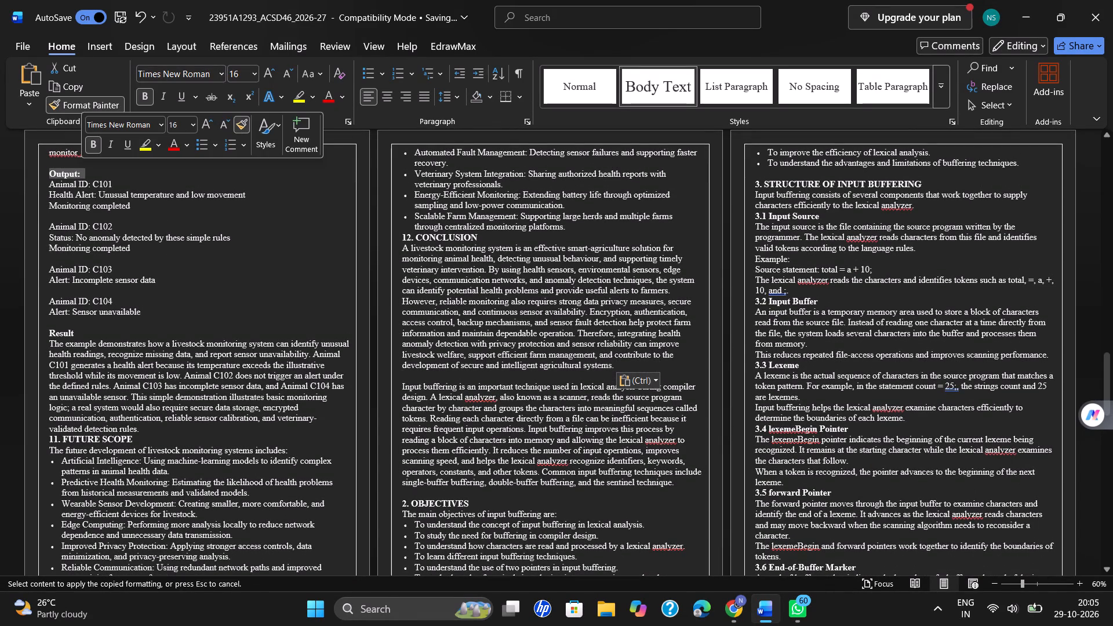
left_click_drag(46, 329, 84, 333)
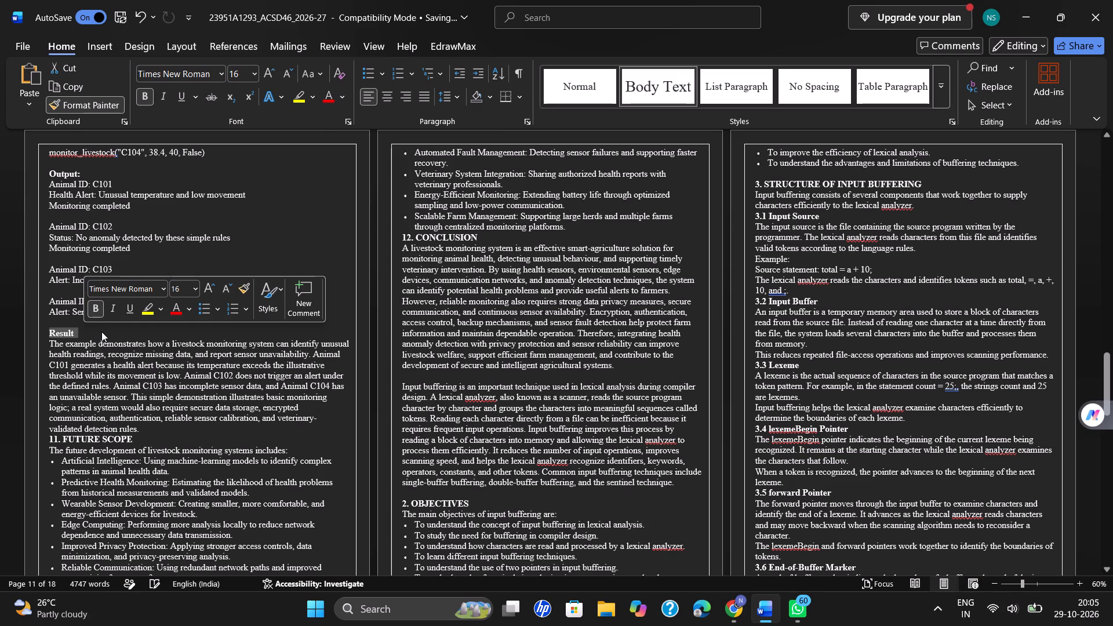
Insert a blank line above the "11. FUTURE SCOPE" heading and another above the new "12. CONCLUSION" heading.
left_click(101, 332)
scroll(101, 332, "down", 1)
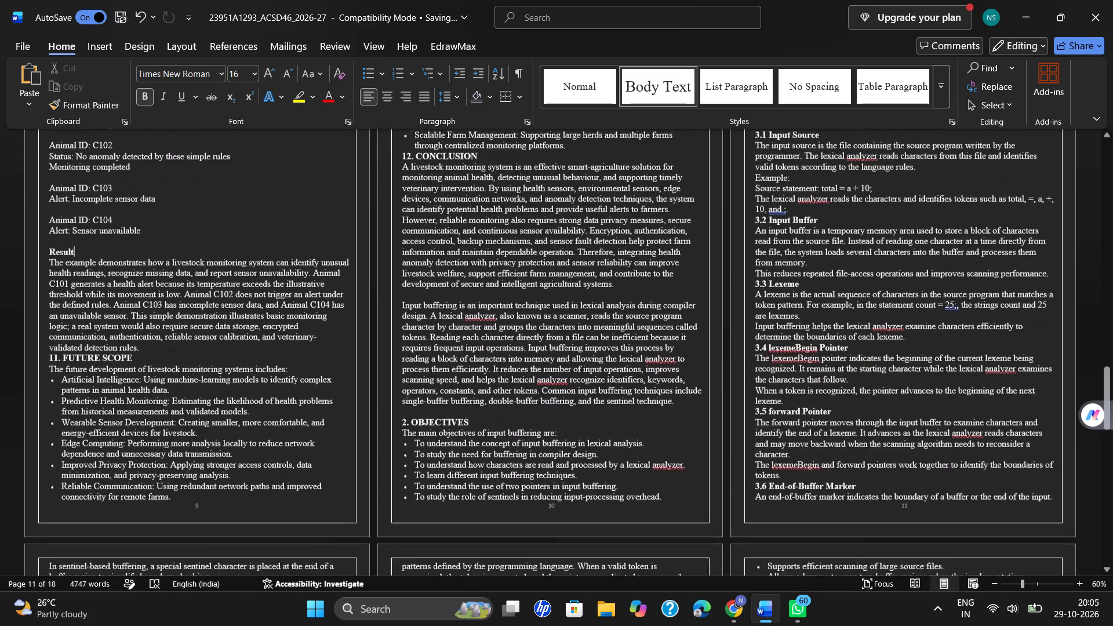
scroll(101, 332, "down", 1)
left_click(50, 339)
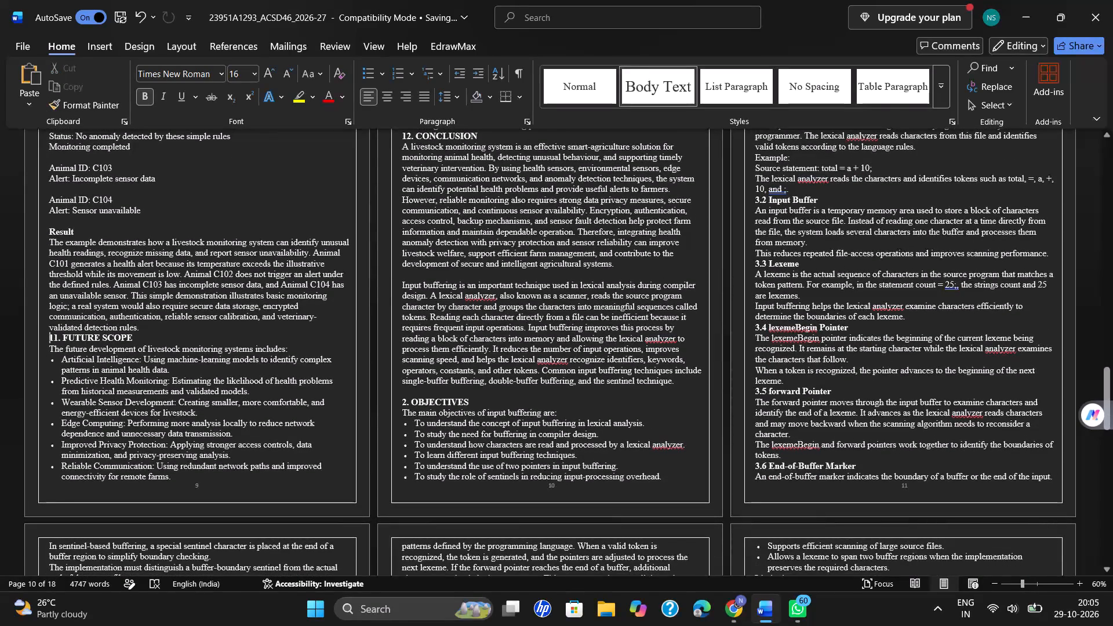
key("Return")
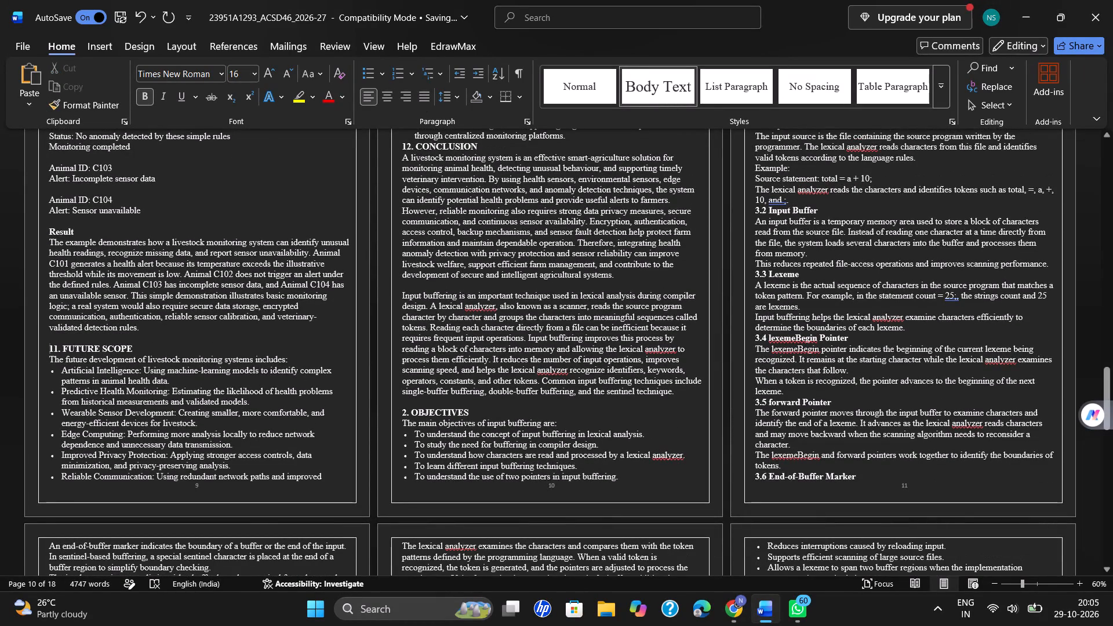
left_click(402, 147)
key("Return")
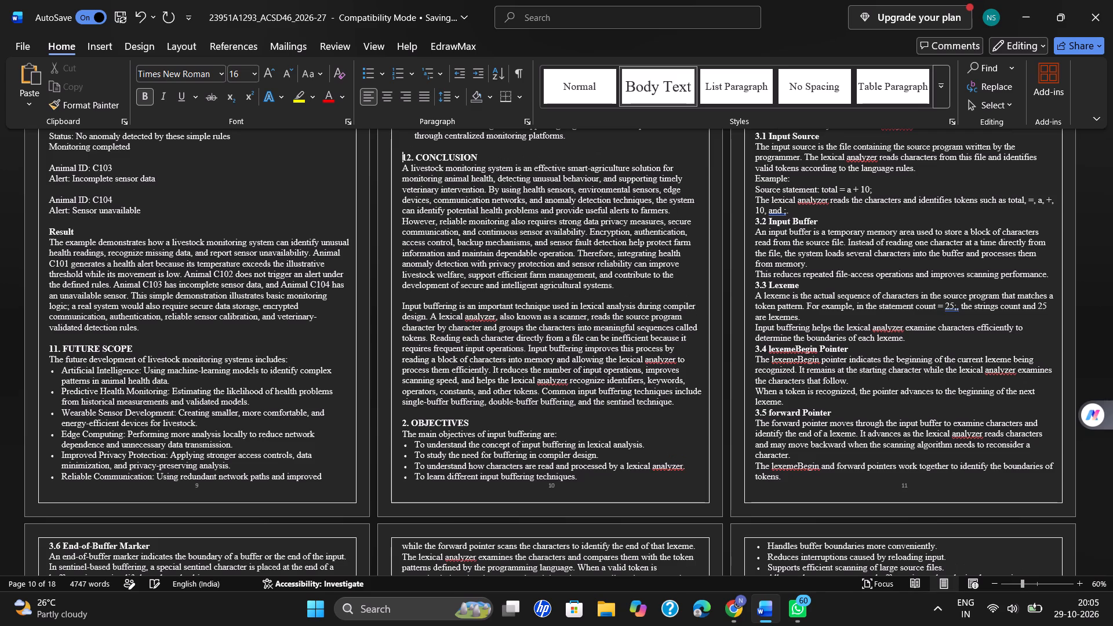
Delete all the old input-buffering content after the new livestock Conclusion paragraph, including the leftover bullets and the old "12. CONCLUSION" section.
scroll(427, 205, "up", 1)
scroll(427, 205, "down", 1)
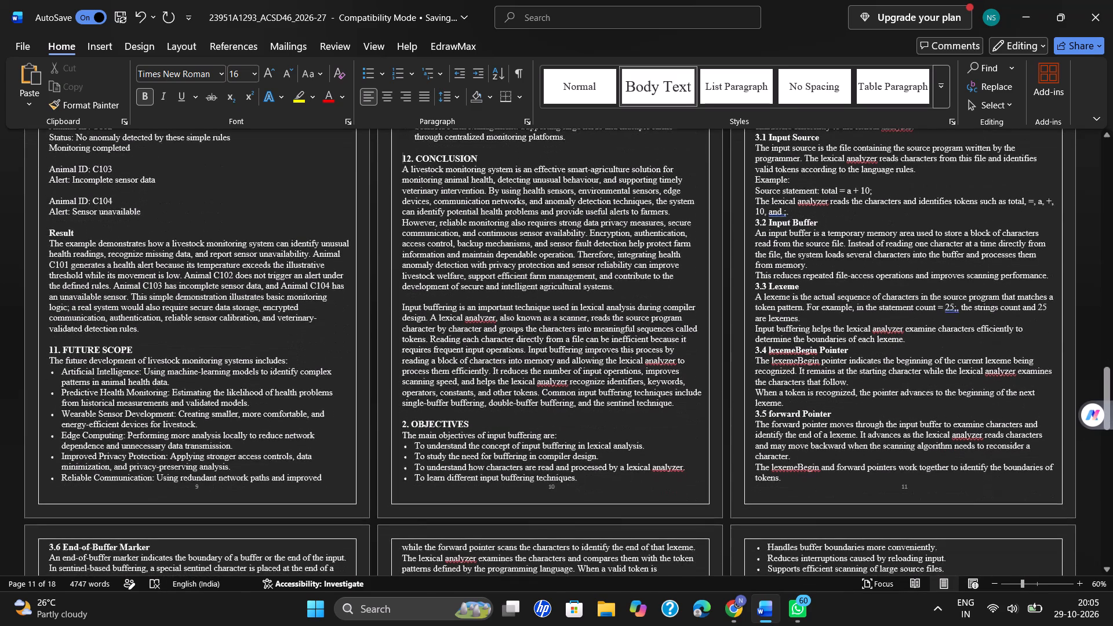
left_click_drag(402, 308, 529, 541)
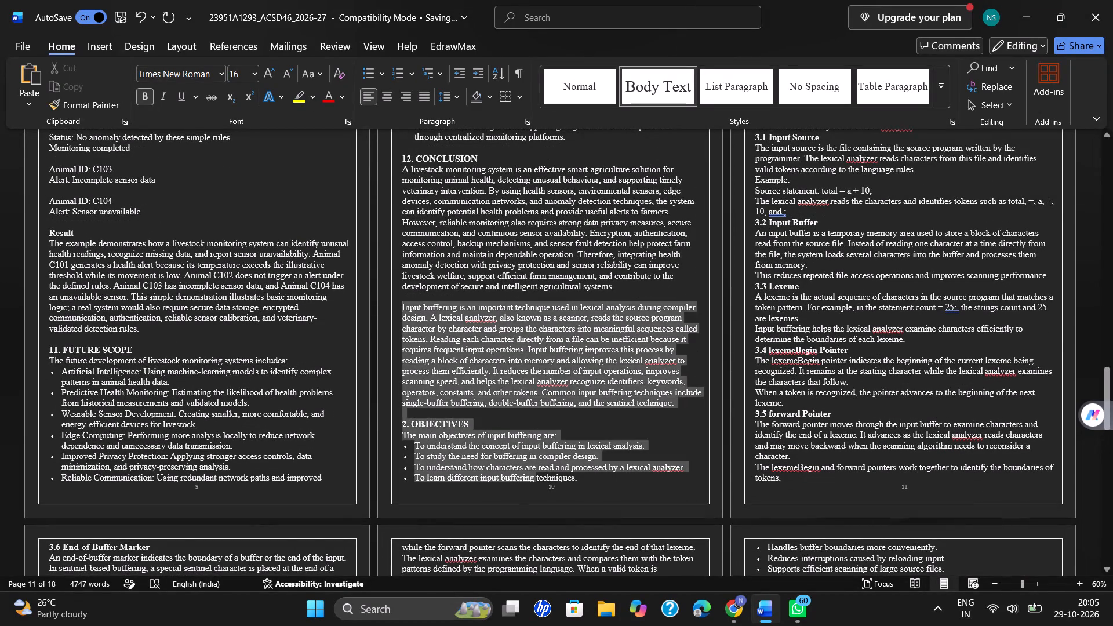
left_click_drag(529, 541, 631, 625)
key("BackSpace")
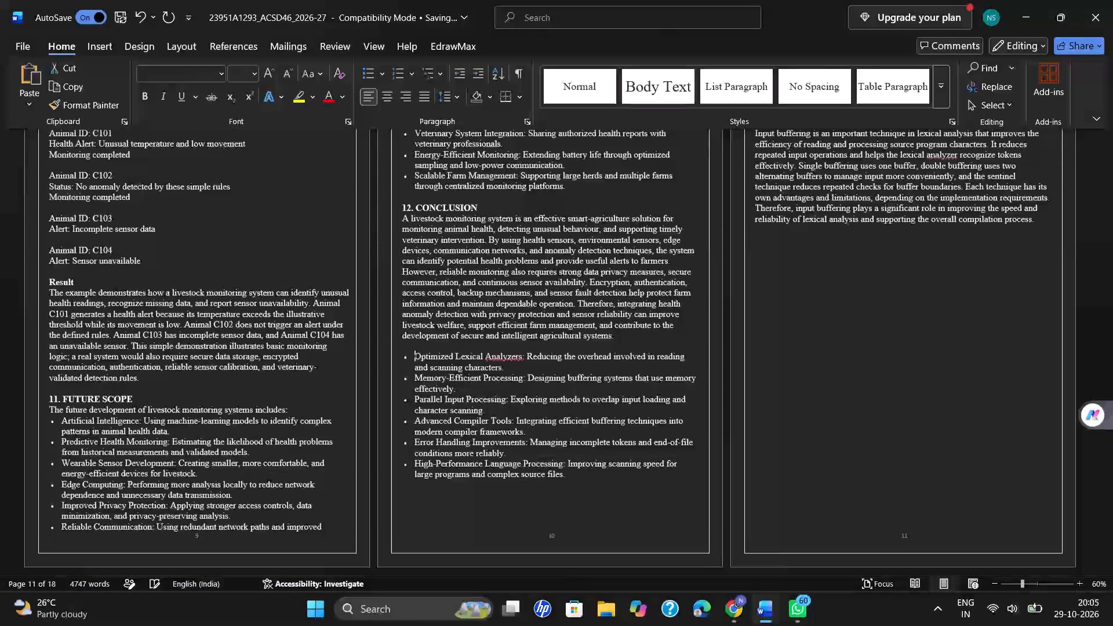
scroll(631, 522, "up", 1)
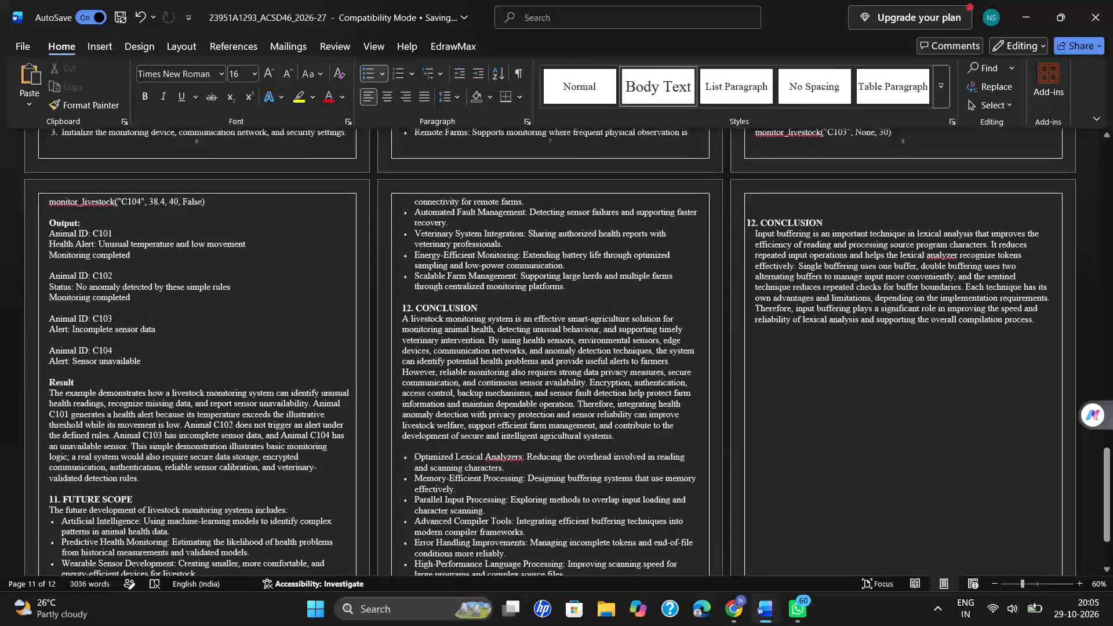
scroll(631, 522, "down", 1)
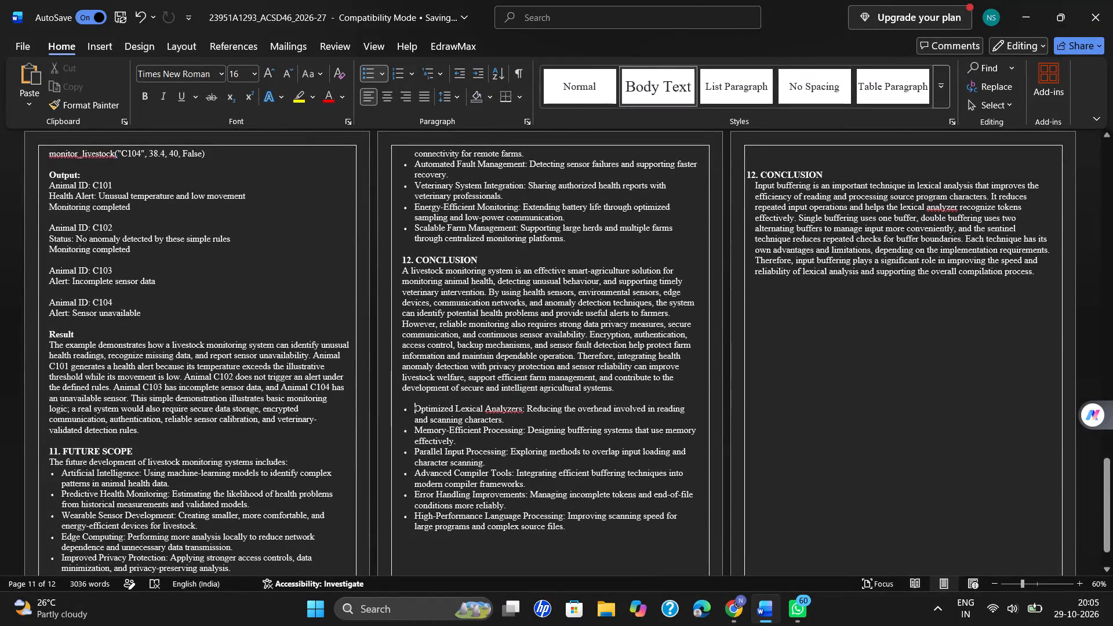
left_click_drag(415, 410, 980, 257)
key("BackSpace")
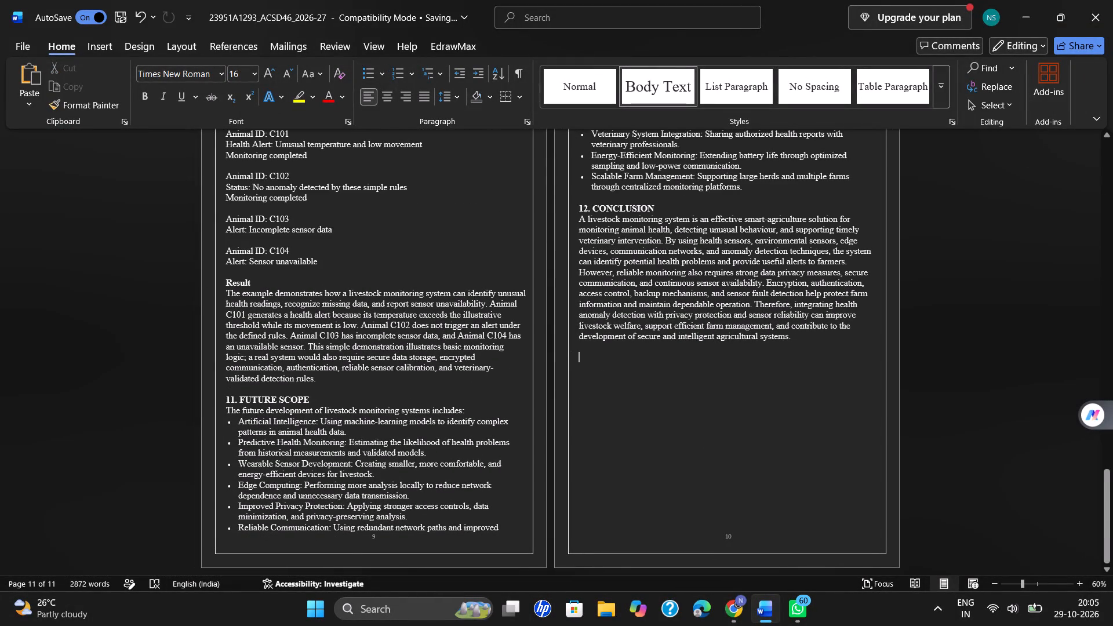
Replace "Compiler Construction" on the cover page with "Intelligent Cyber Physical Systems" and keep "(COMPLEX ENGINEERING PROBLEMS)" on a separate line.
scroll(878, 325, "up", 3)
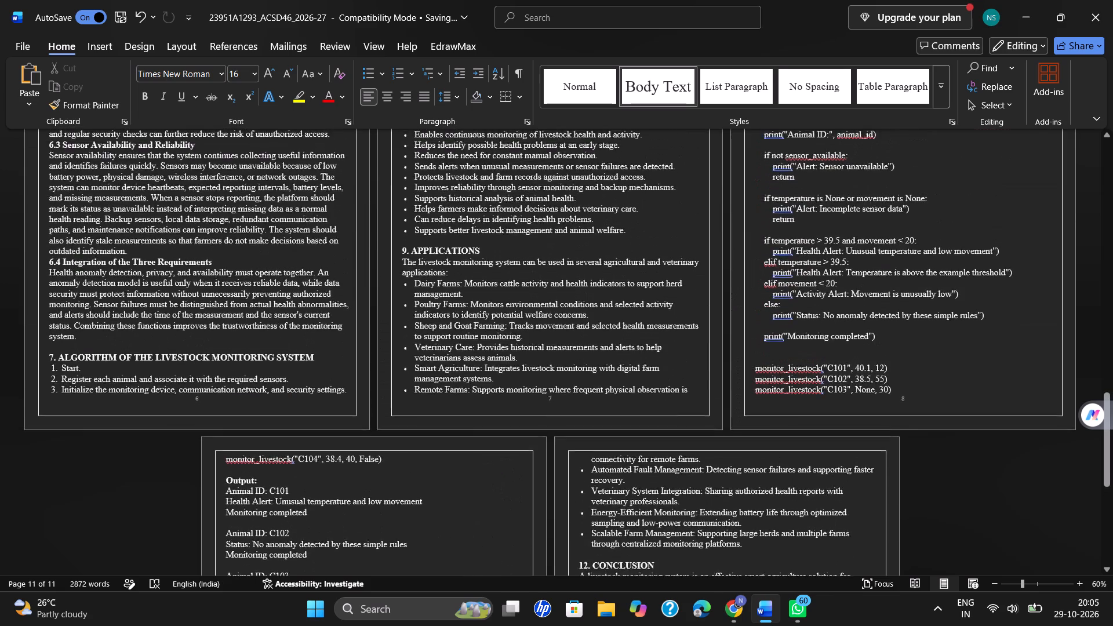
scroll(878, 325, "up", 5)
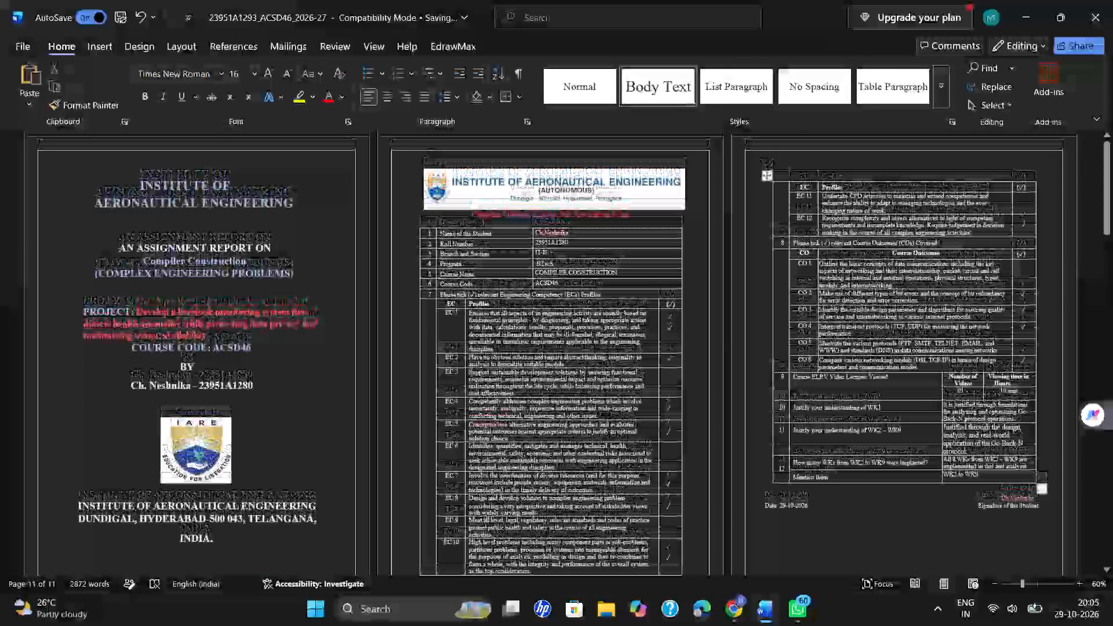
scroll(878, 325, "up", 2)
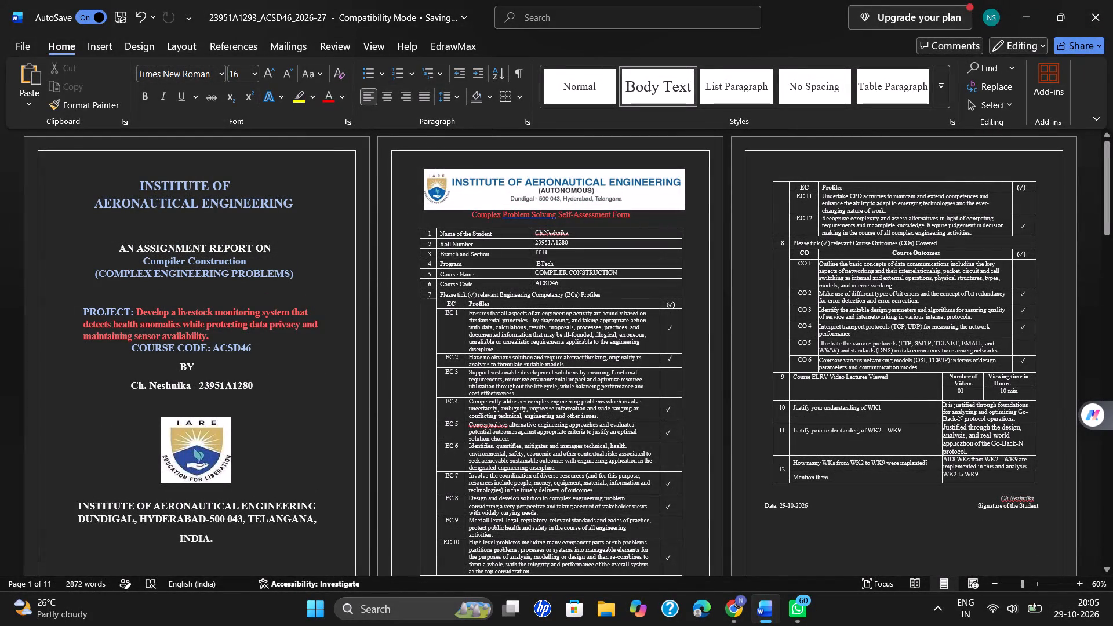
left_click_drag(145, 259, 263, 252)
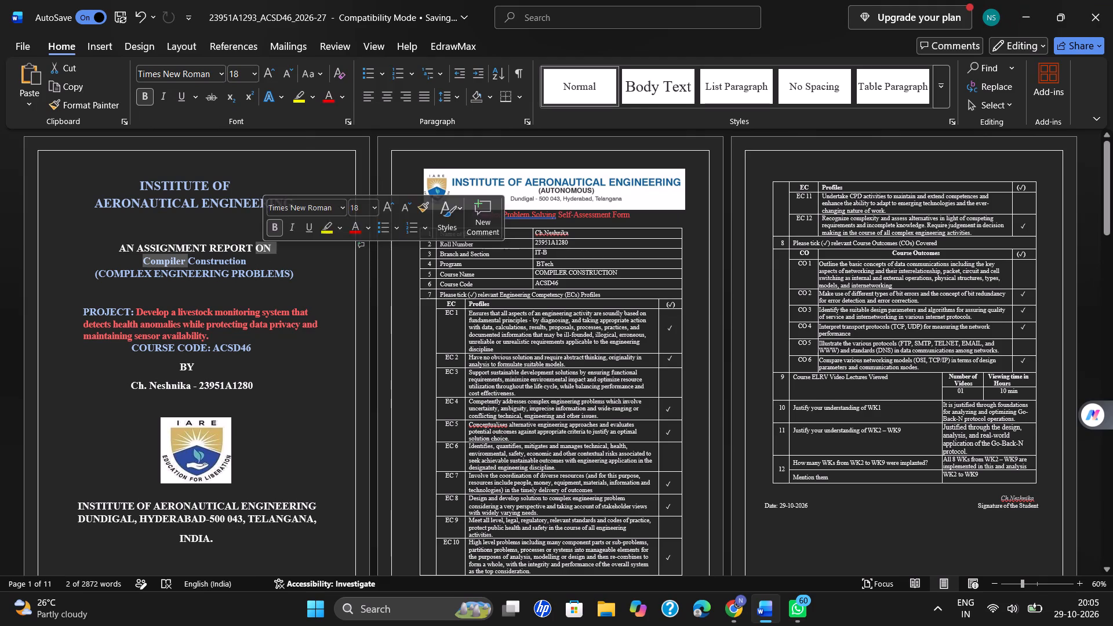
left_click(262, 259)
left_click_drag(141, 263, 237, 260)
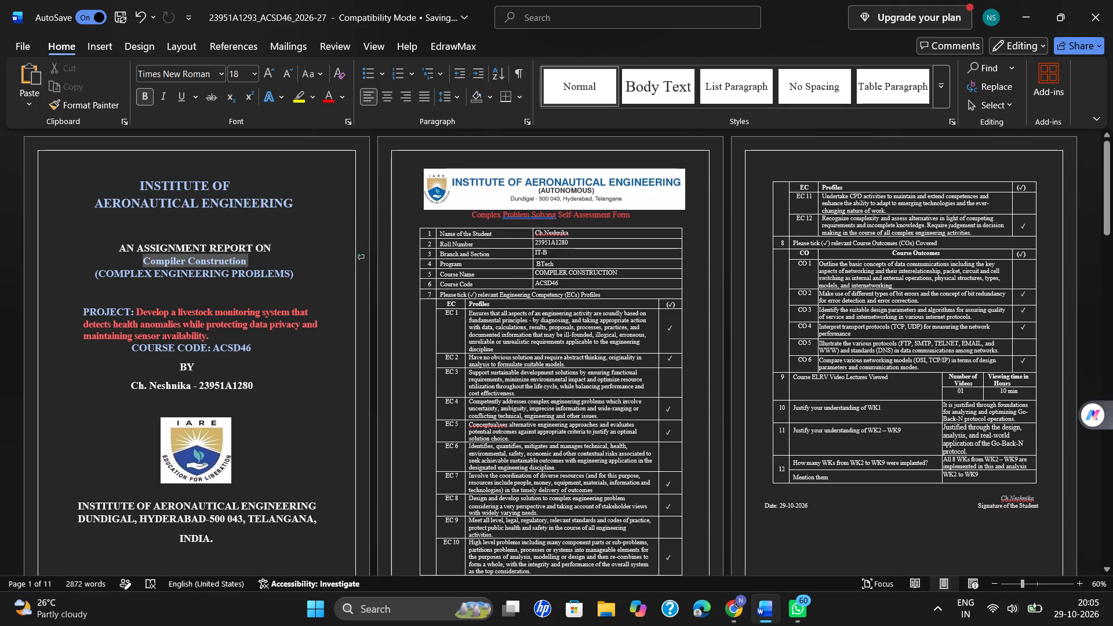
left_click_drag(237, 260, 245, 260)
key("o")
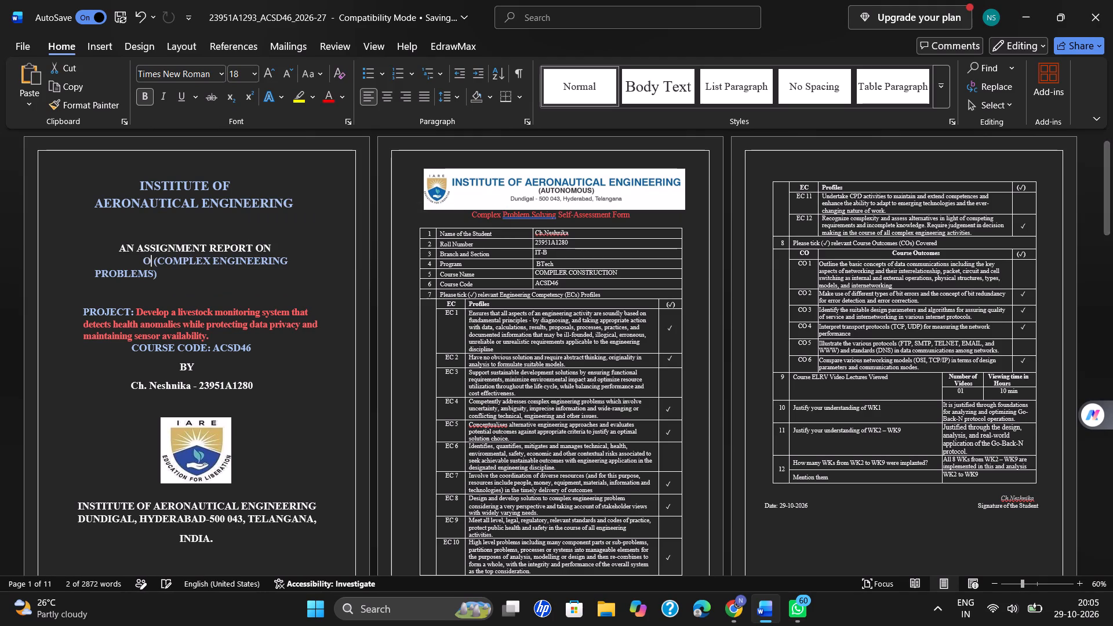
key("BackSpace")
key("i")
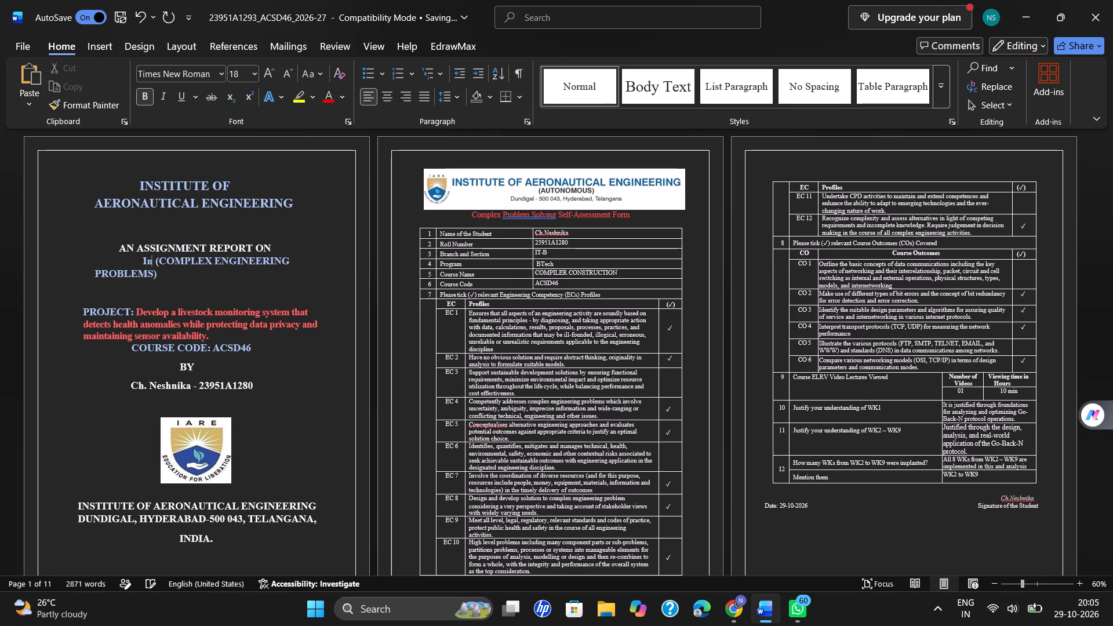
type("elligent")
key("space")
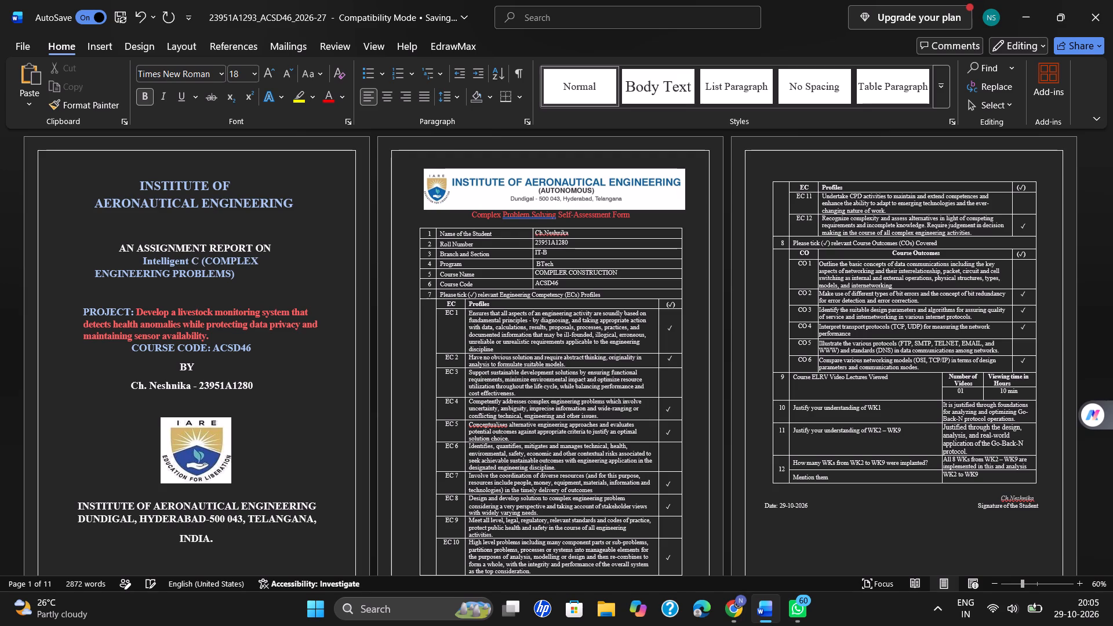
type("yber p")
type("su")
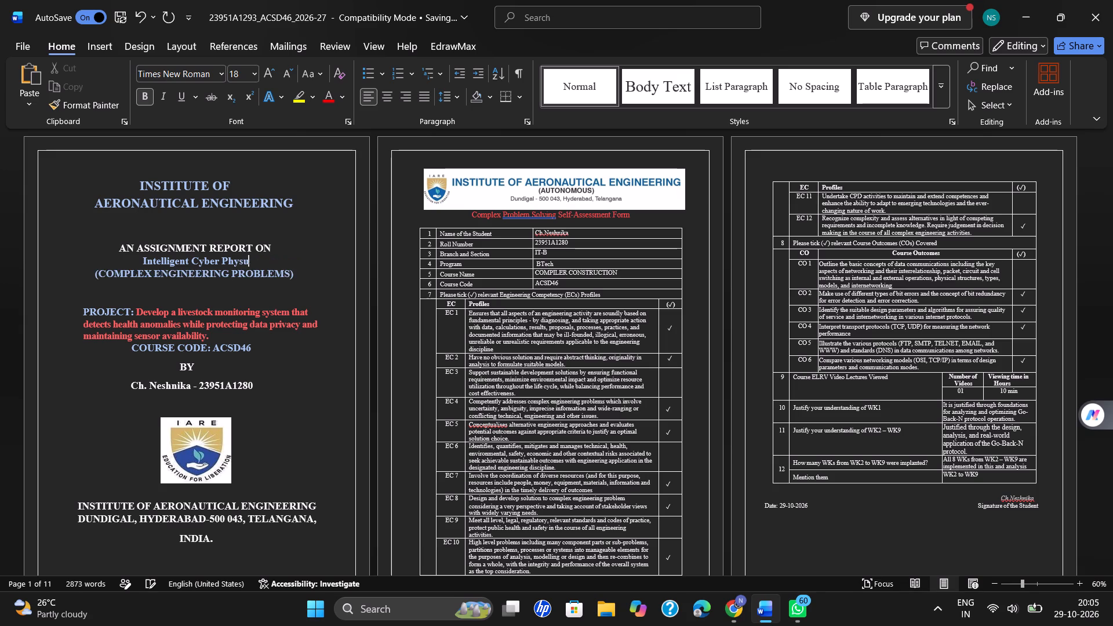
key("BackSpace")
type("ical")
key("space")
type("ystems")
key("Return")
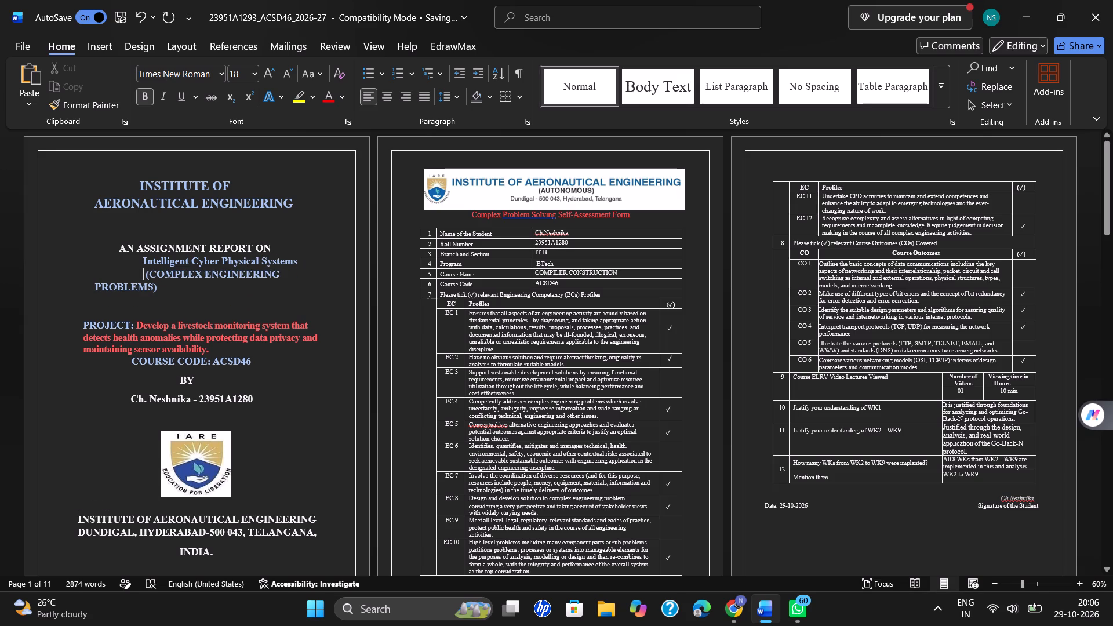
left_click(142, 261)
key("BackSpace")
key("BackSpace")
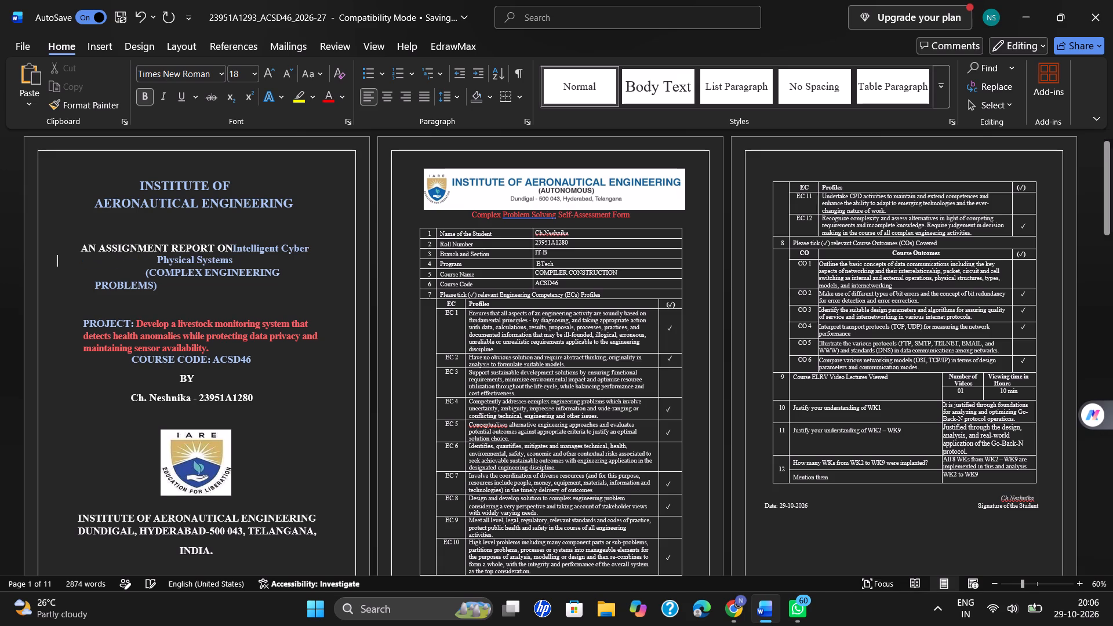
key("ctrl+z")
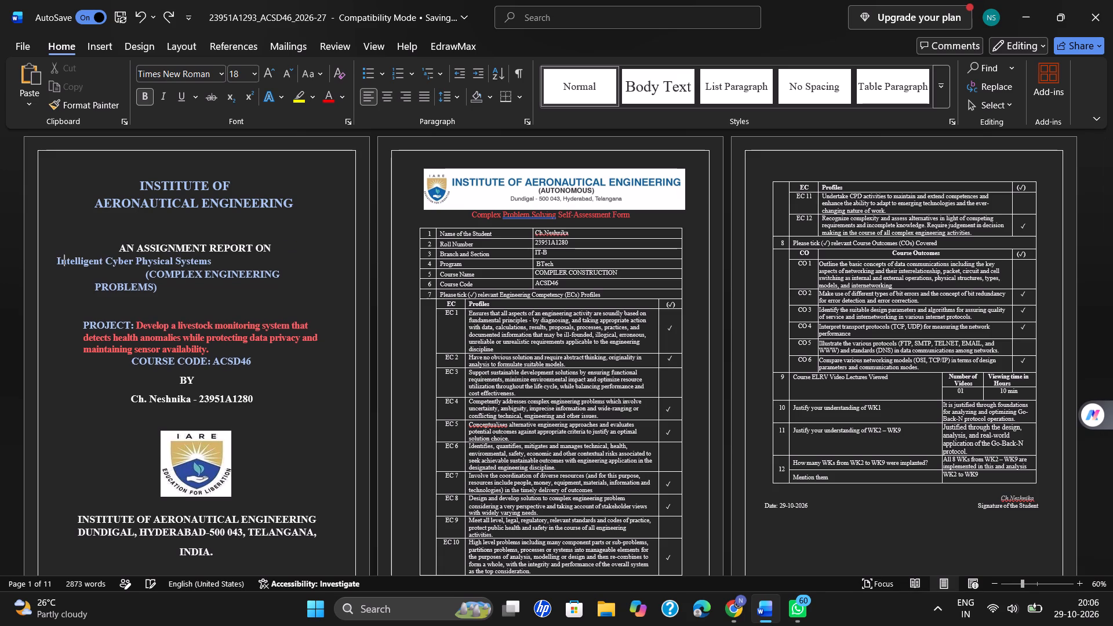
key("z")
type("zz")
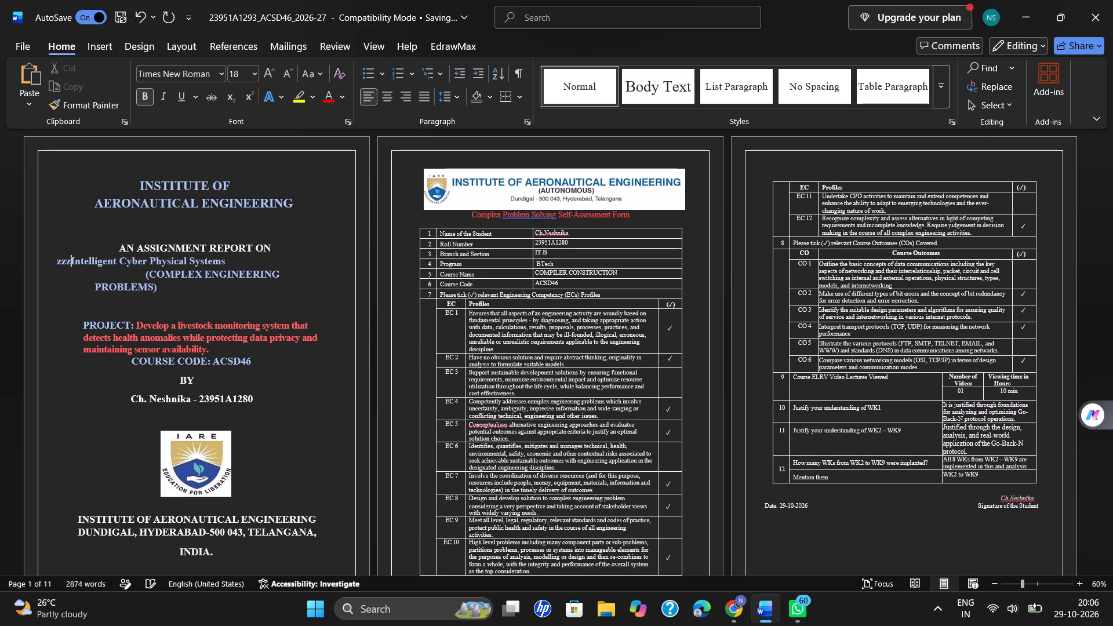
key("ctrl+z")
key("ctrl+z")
Remove the indent of the "Intelligent Cyber Physical Systems" line and pad it with leading spaces to centre it under "AN ASSIGNMENT REPORT ON".
key("BackSpace")
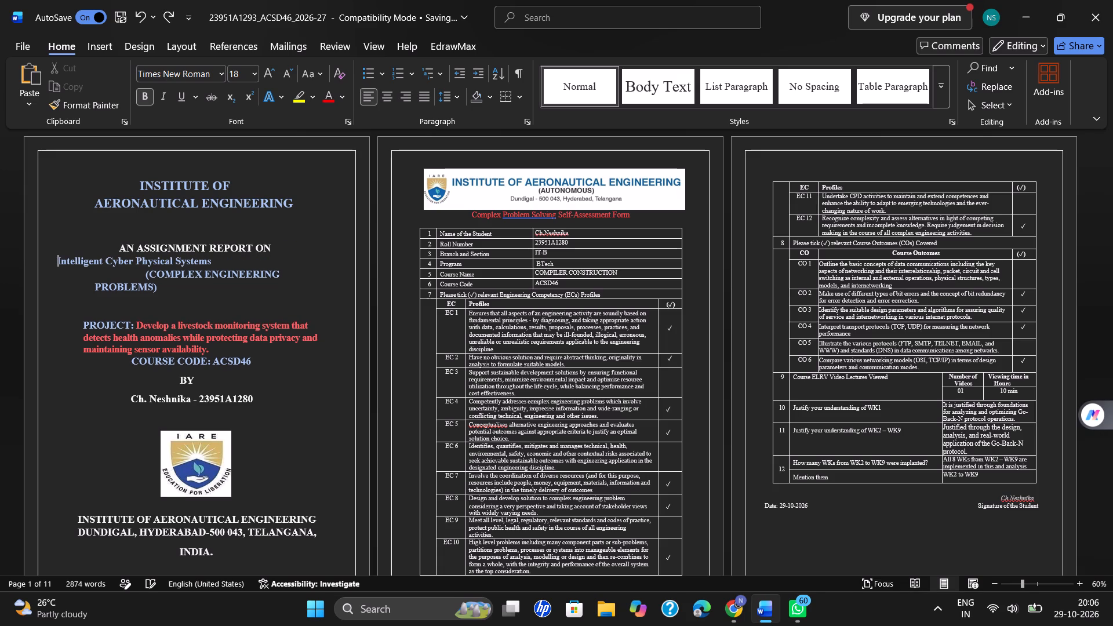
key("space")
key("space")
key("space")
key("space")
key("space")
key("space")
key("space")
key("space")
key("space")
key("space")
key("space")
key("space")
key("space")
key("space")
key("space")
key("space")
key("space")
key("space")
key("space")
key("space")
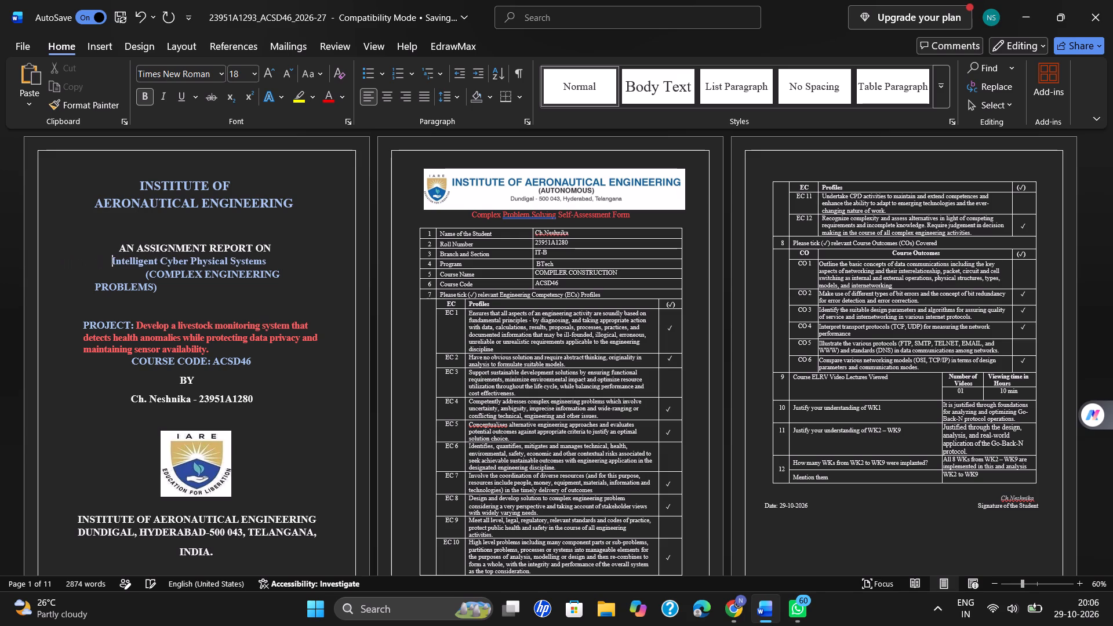
key("space")
key("space")
key("space")
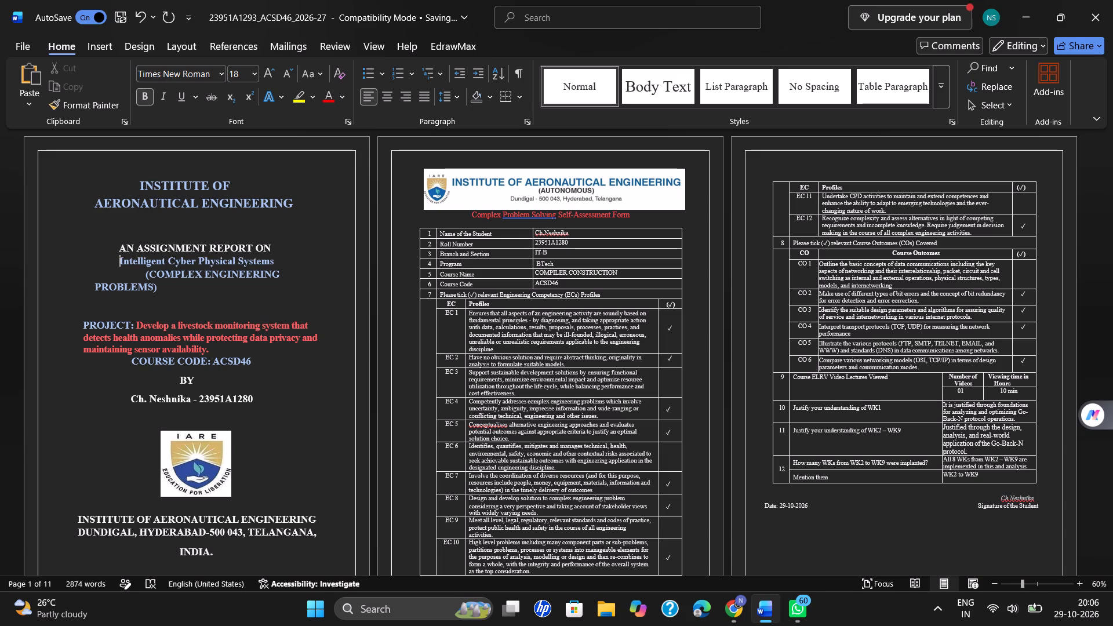
Remove the extra indent before "(COMPLEX ENGINEERING PROBLEMS)" so it fits on one line of the cover page.
left_click(143, 275)
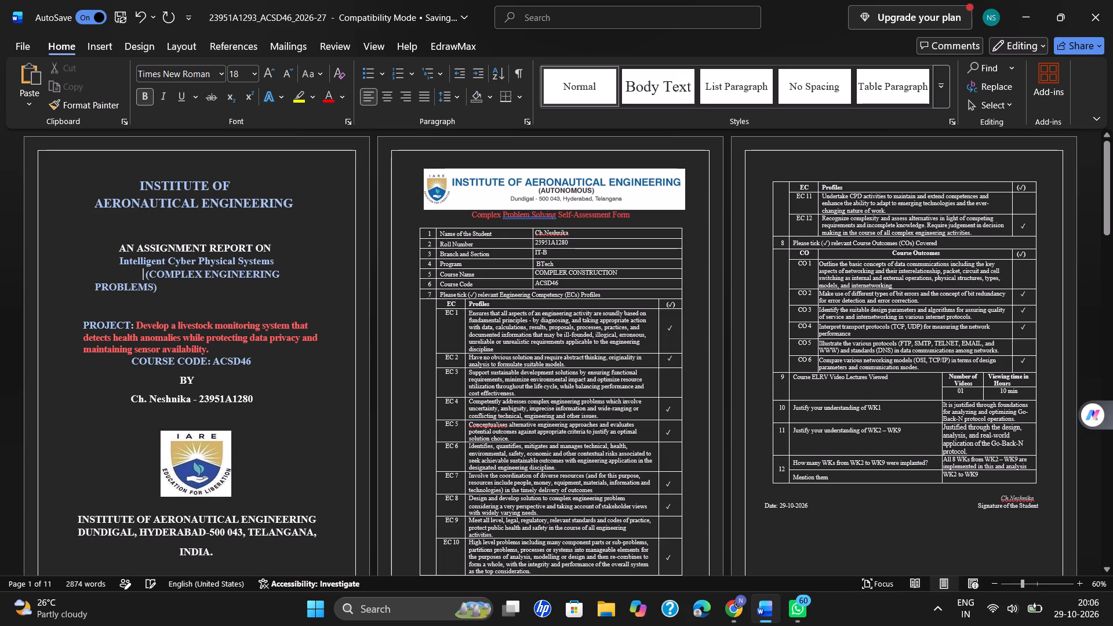
key("BackSpace")
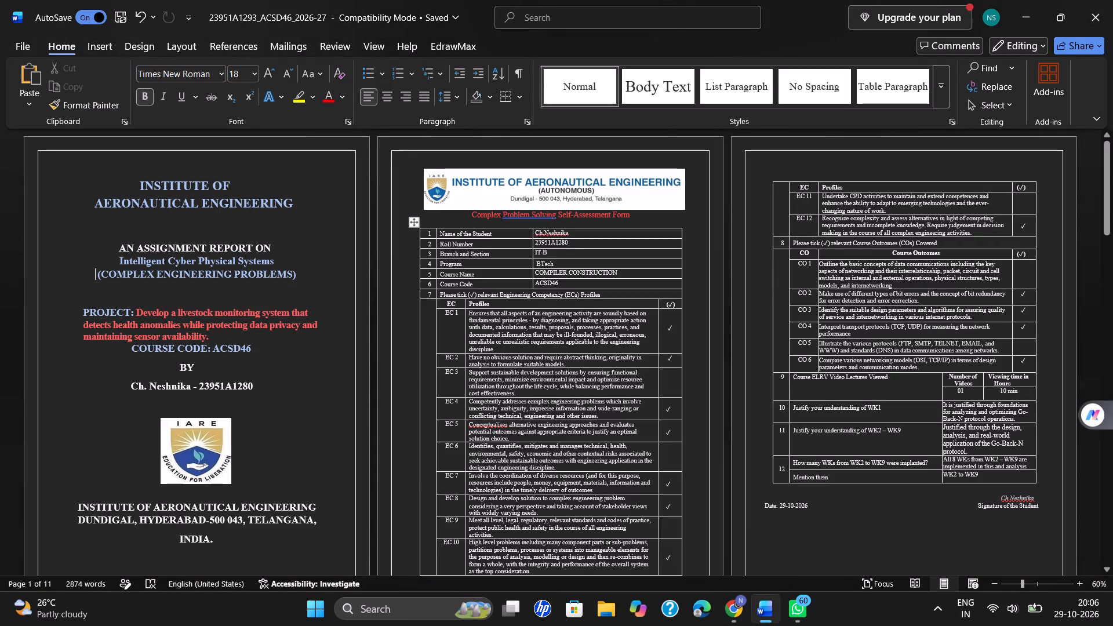
left_click(731, 558)
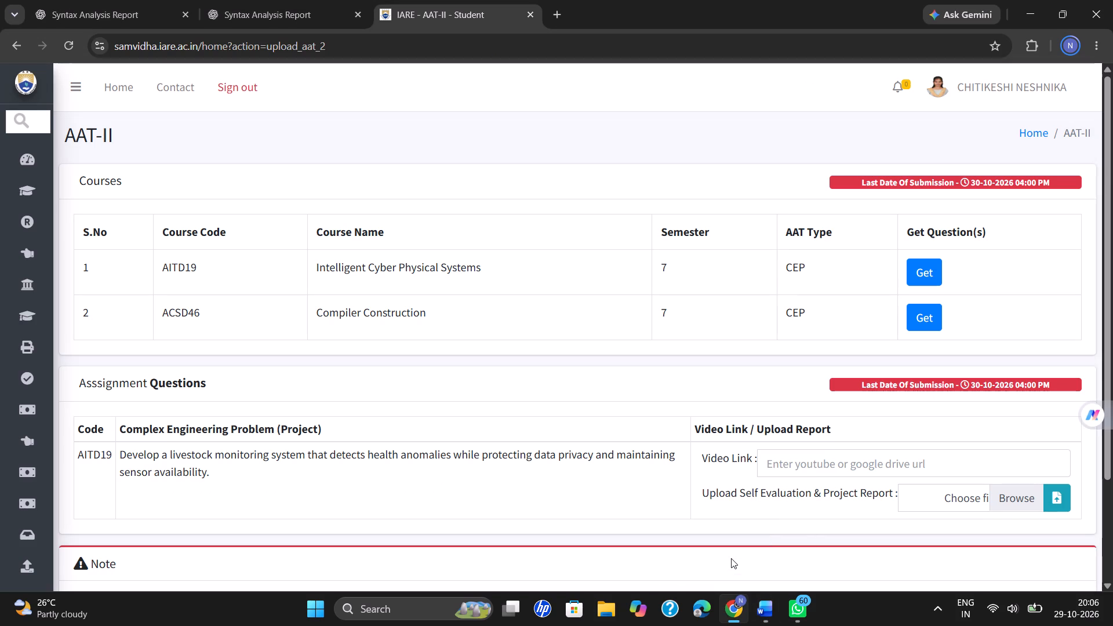
left_click(765, 612)
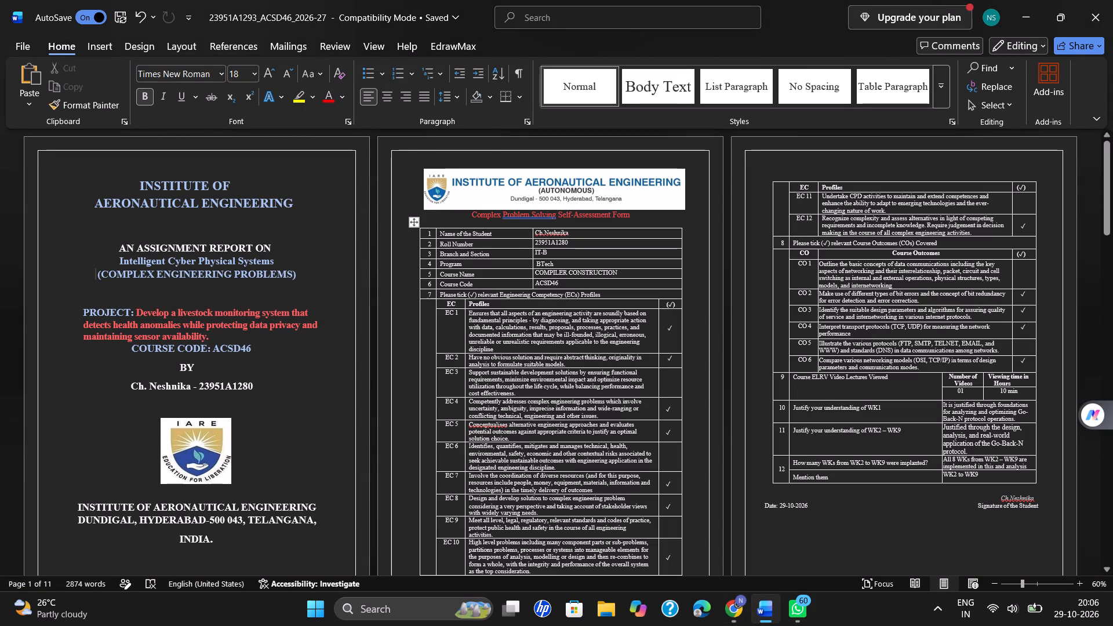
left_click(263, 352)
key("BackSpace")
key("BackSpace")
key("BackSpace")
key("BackSpace")
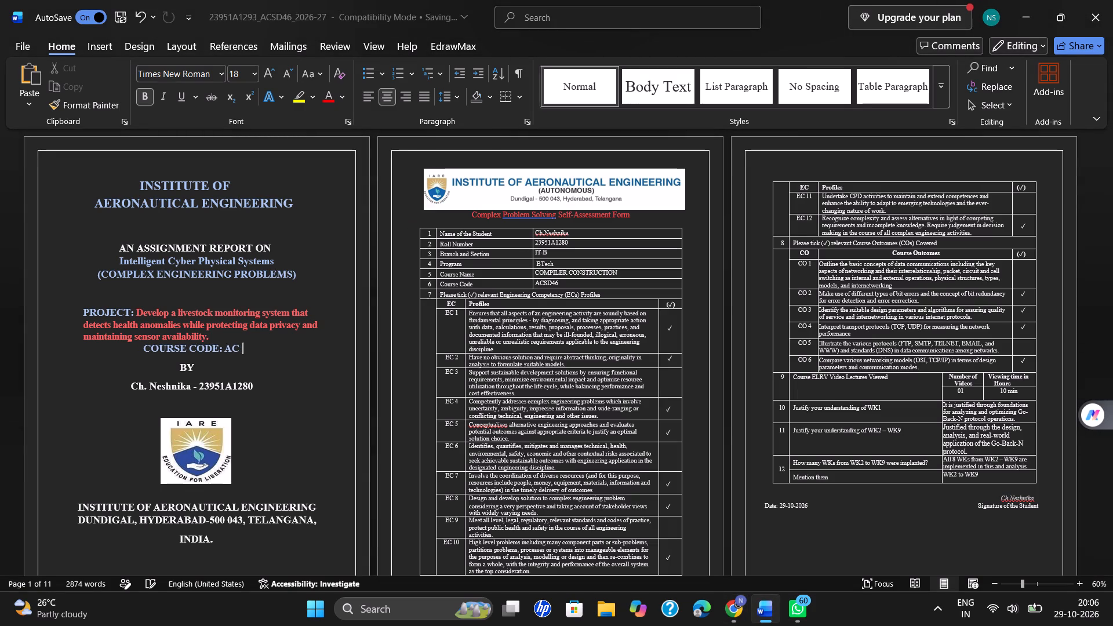
key("BackSpace")
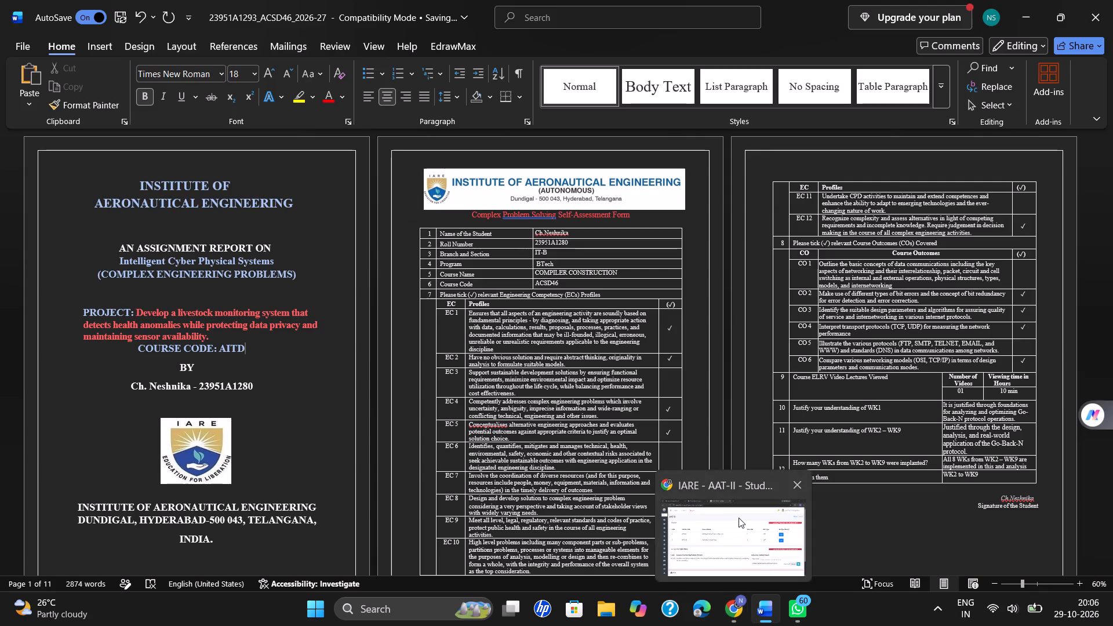
left_click(739, 518)
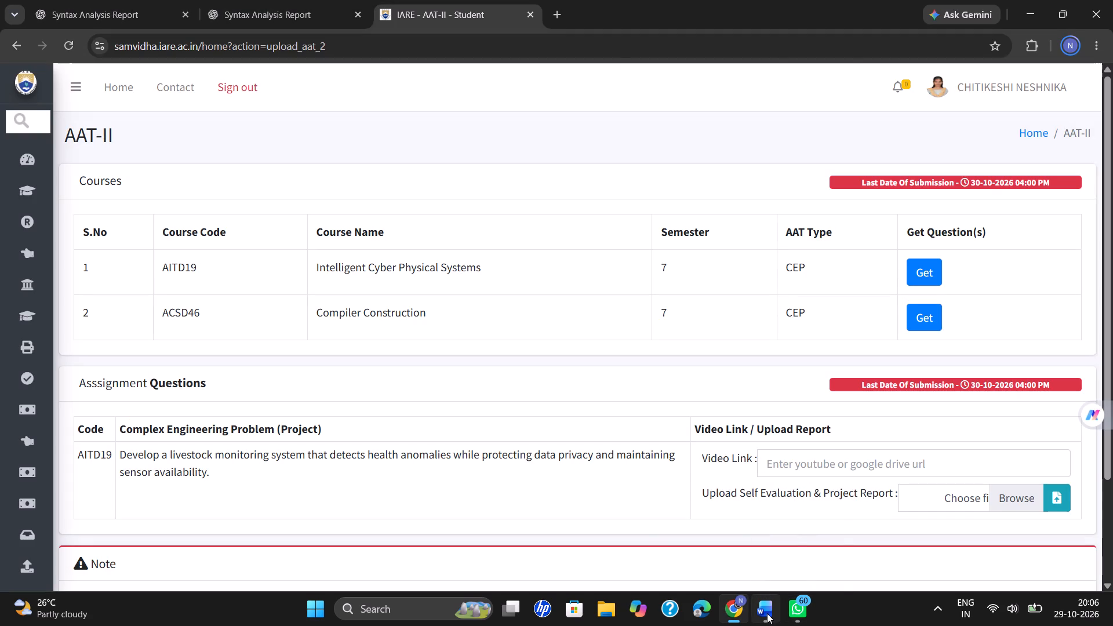
left_click(761, 560)
type("19")
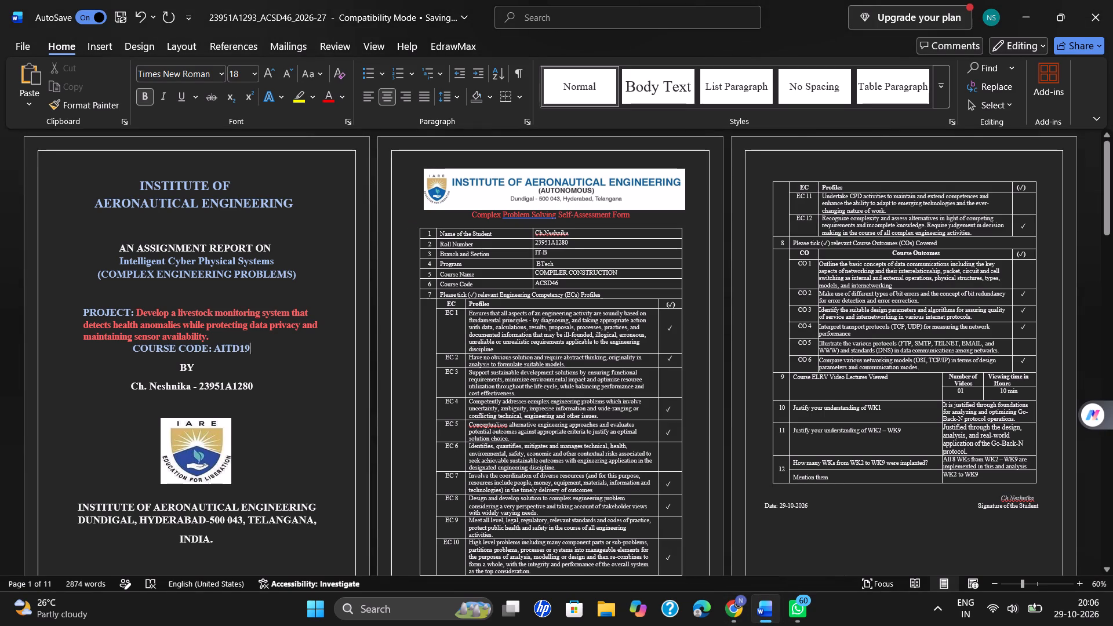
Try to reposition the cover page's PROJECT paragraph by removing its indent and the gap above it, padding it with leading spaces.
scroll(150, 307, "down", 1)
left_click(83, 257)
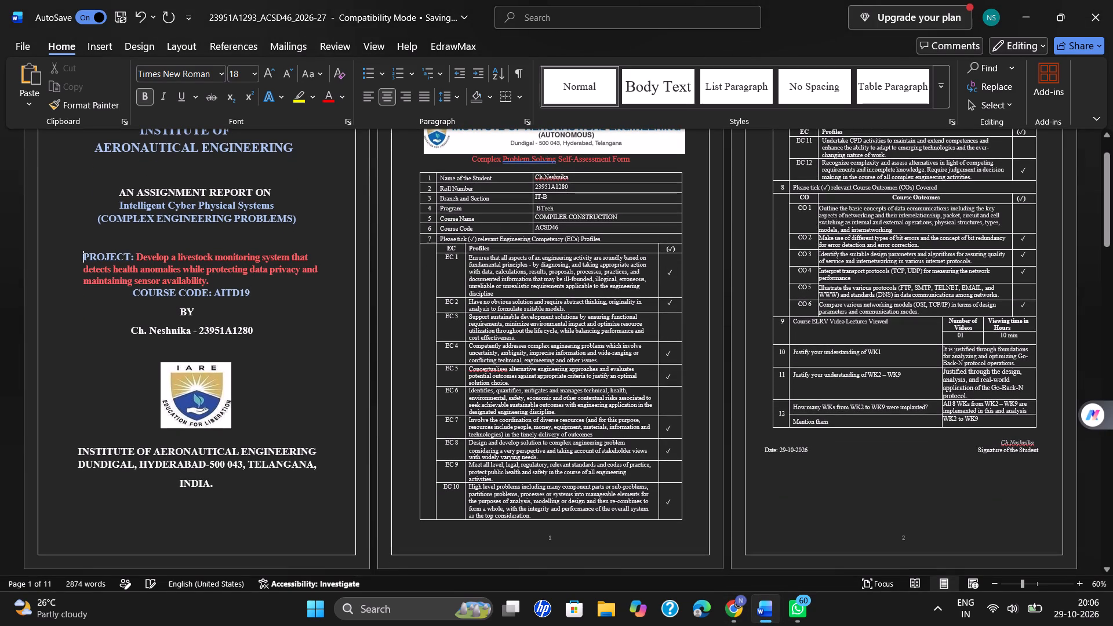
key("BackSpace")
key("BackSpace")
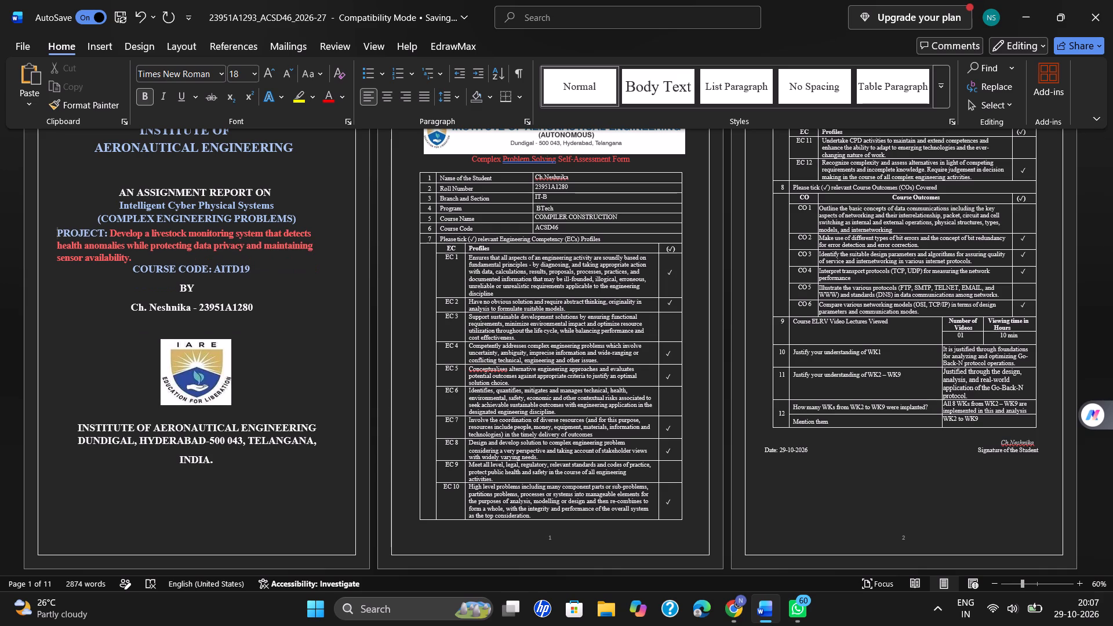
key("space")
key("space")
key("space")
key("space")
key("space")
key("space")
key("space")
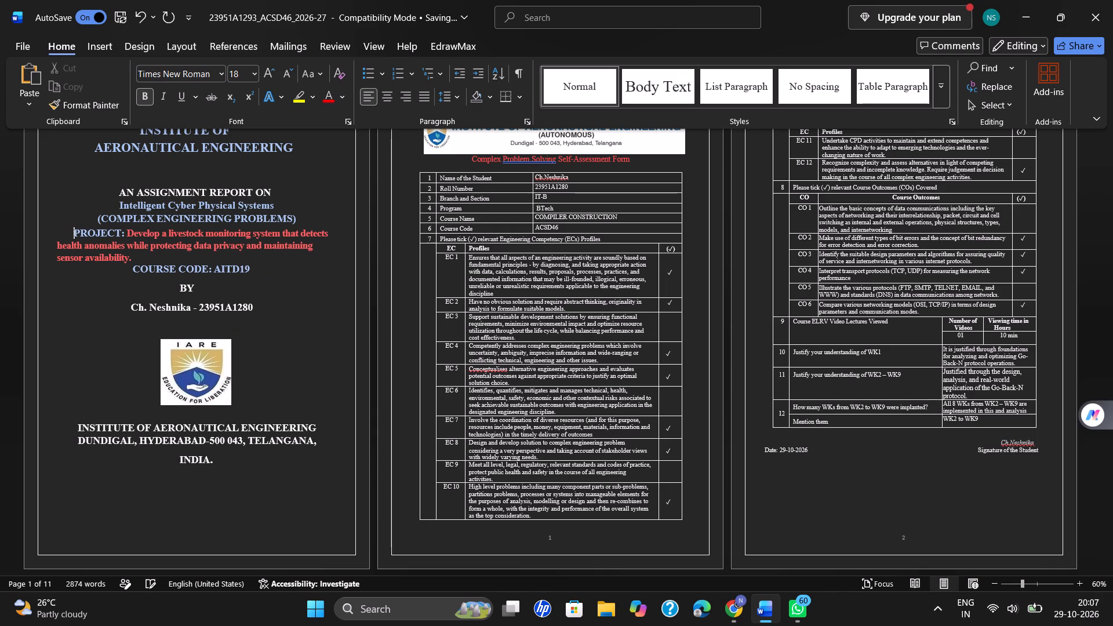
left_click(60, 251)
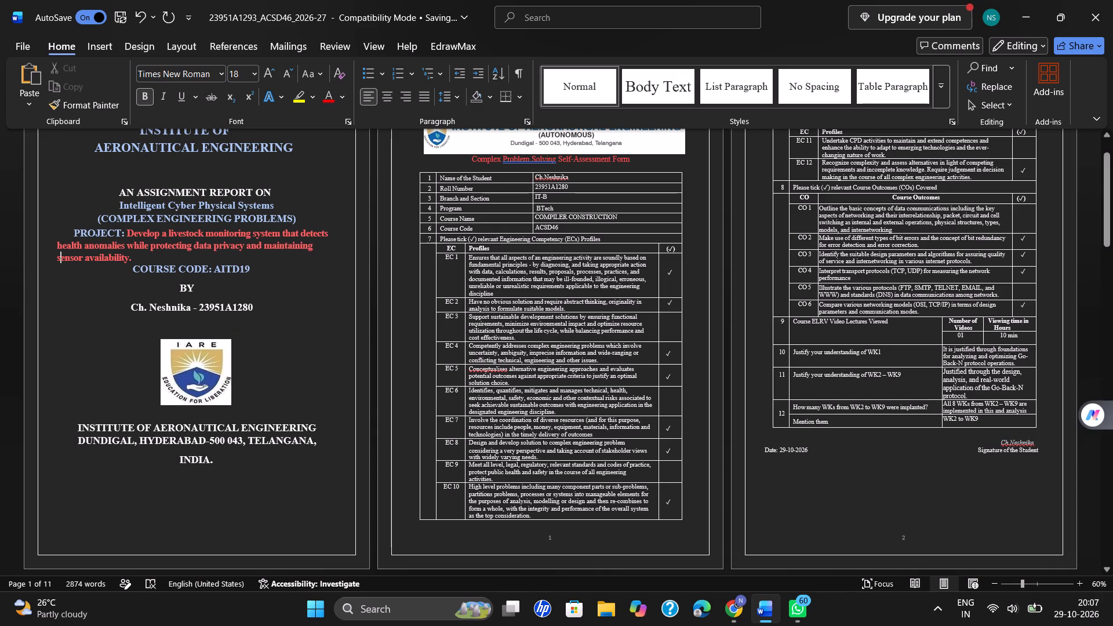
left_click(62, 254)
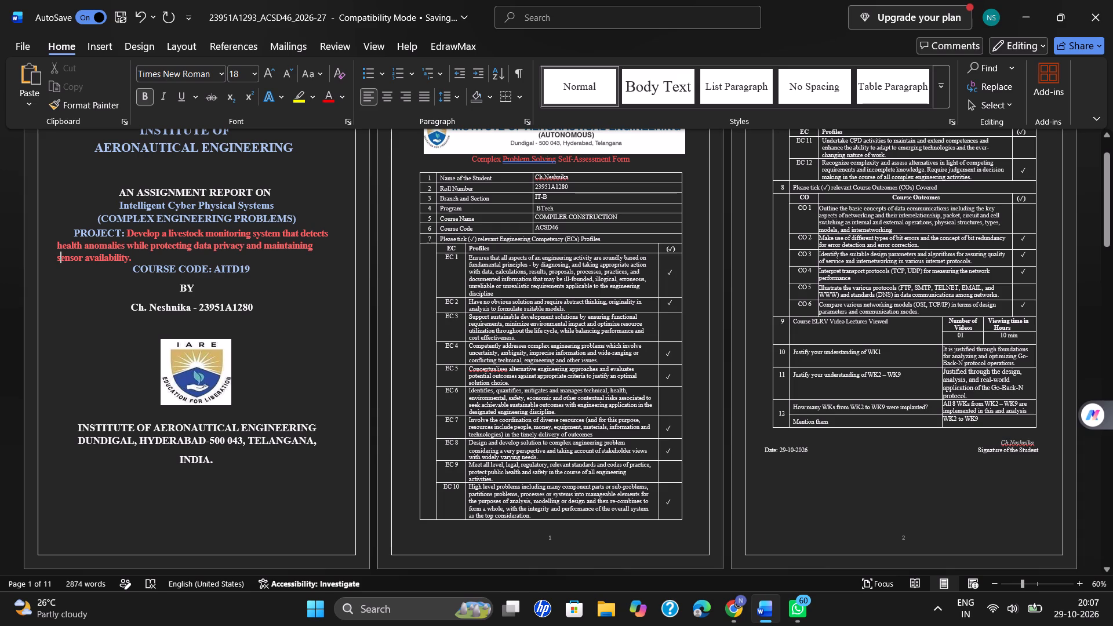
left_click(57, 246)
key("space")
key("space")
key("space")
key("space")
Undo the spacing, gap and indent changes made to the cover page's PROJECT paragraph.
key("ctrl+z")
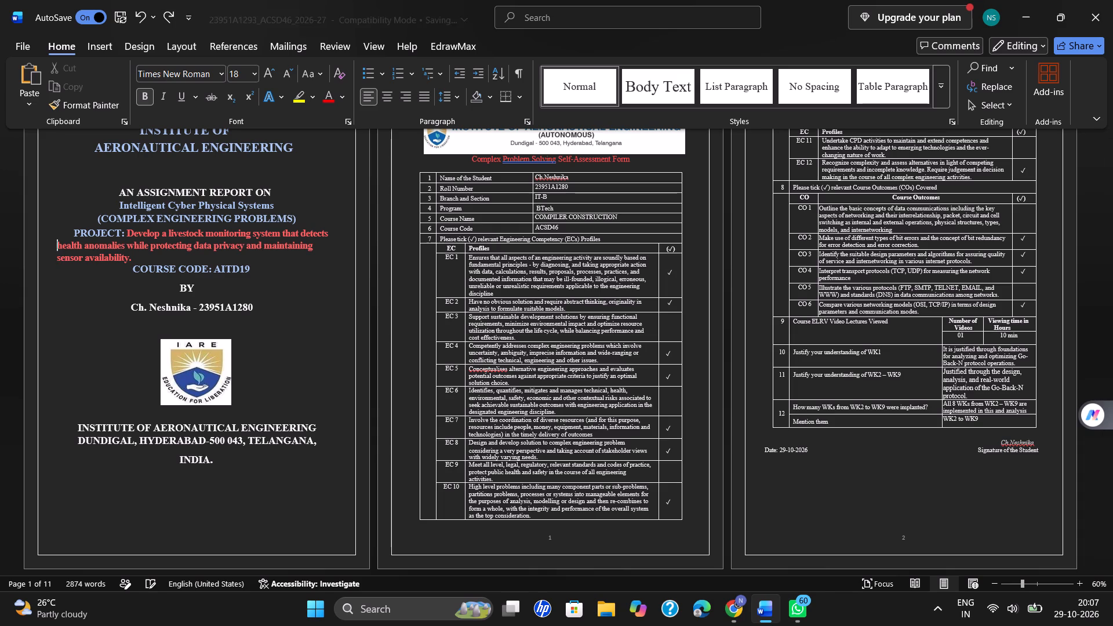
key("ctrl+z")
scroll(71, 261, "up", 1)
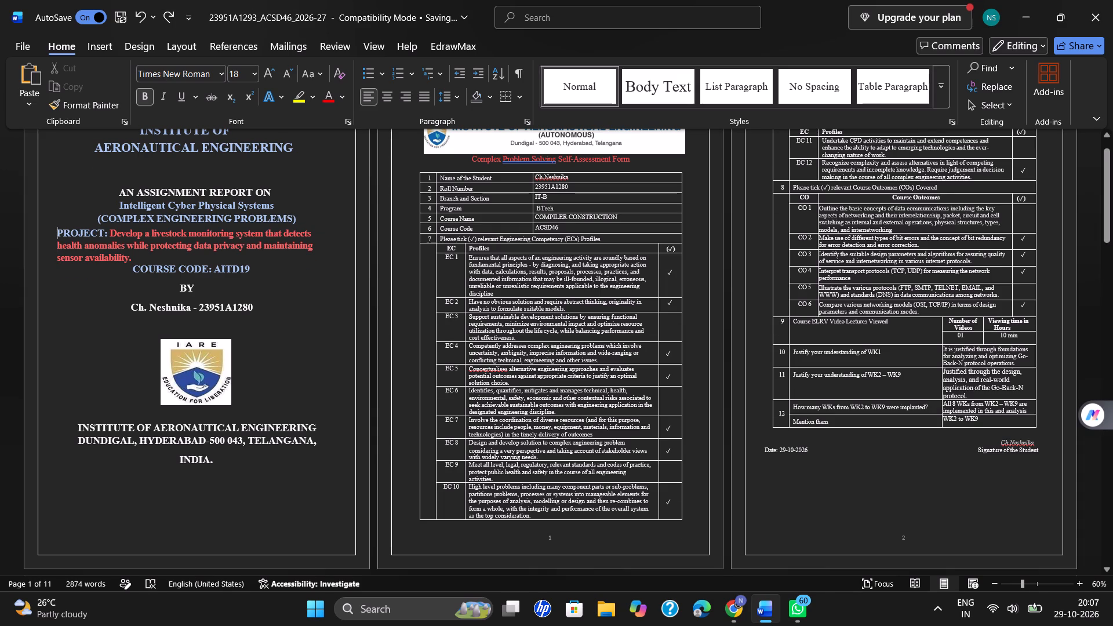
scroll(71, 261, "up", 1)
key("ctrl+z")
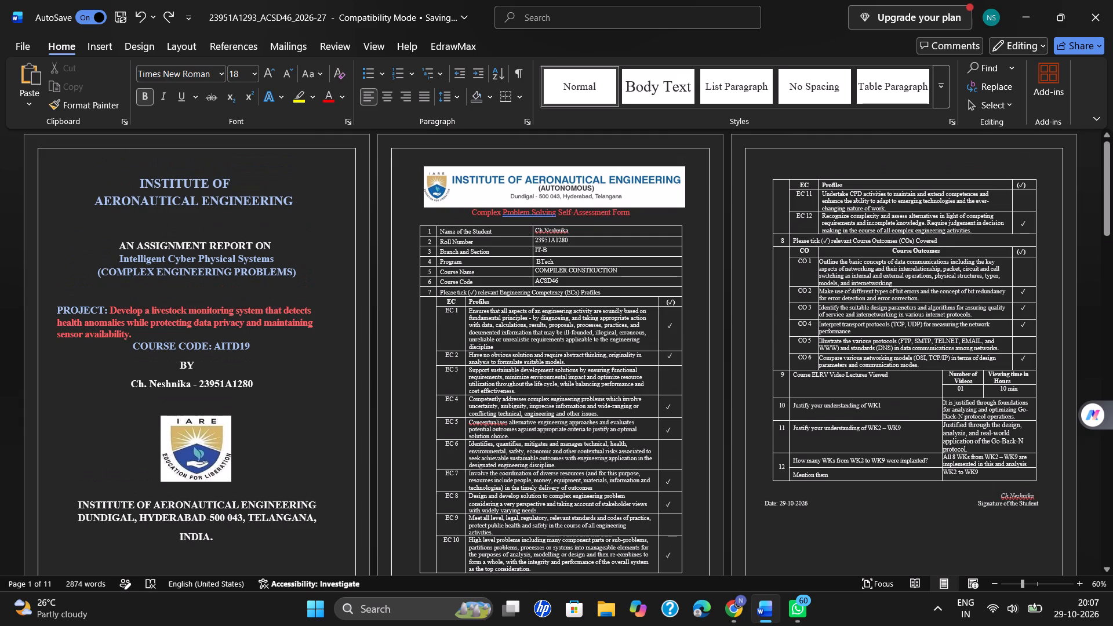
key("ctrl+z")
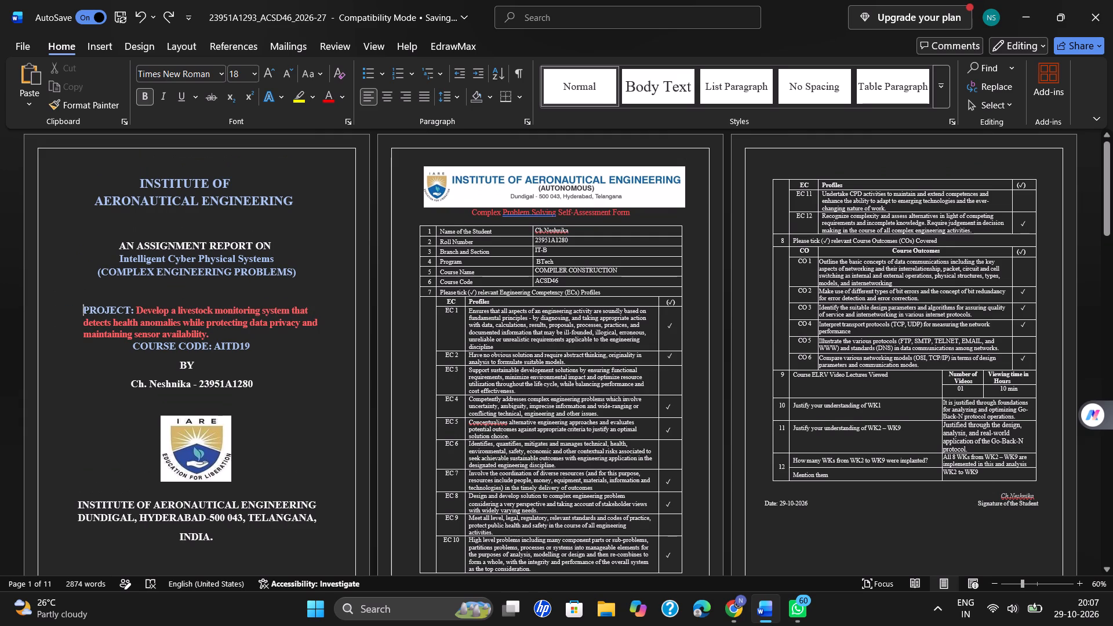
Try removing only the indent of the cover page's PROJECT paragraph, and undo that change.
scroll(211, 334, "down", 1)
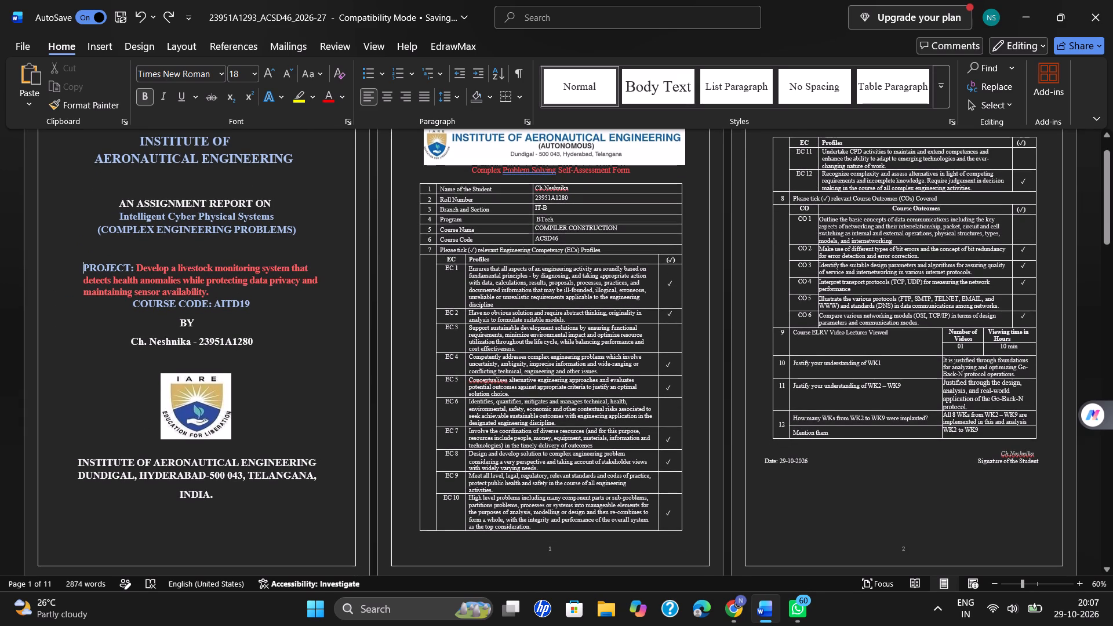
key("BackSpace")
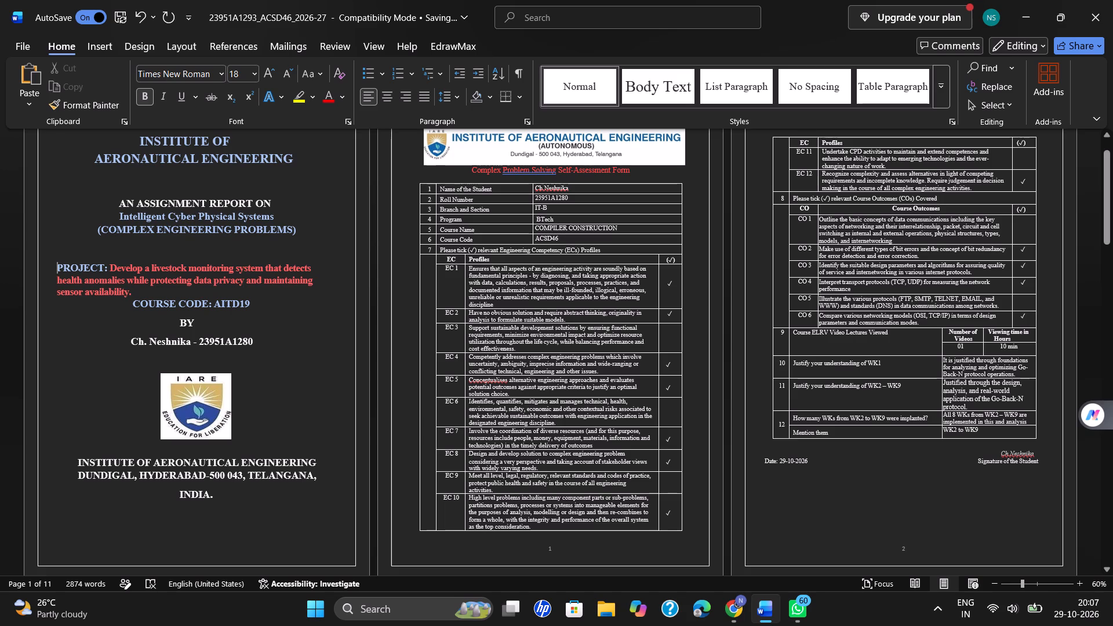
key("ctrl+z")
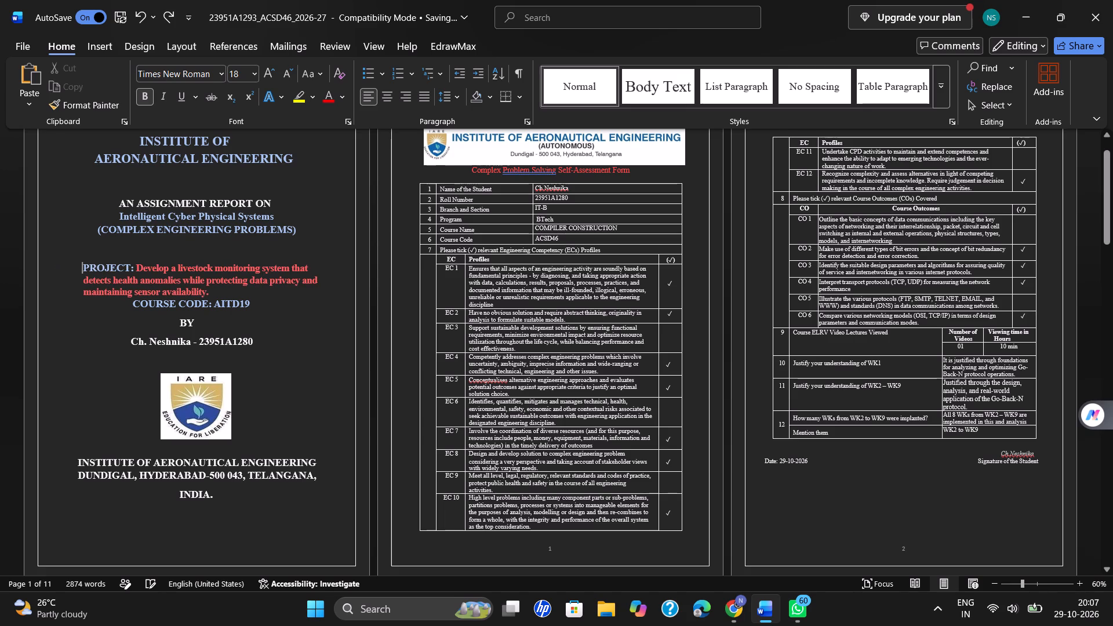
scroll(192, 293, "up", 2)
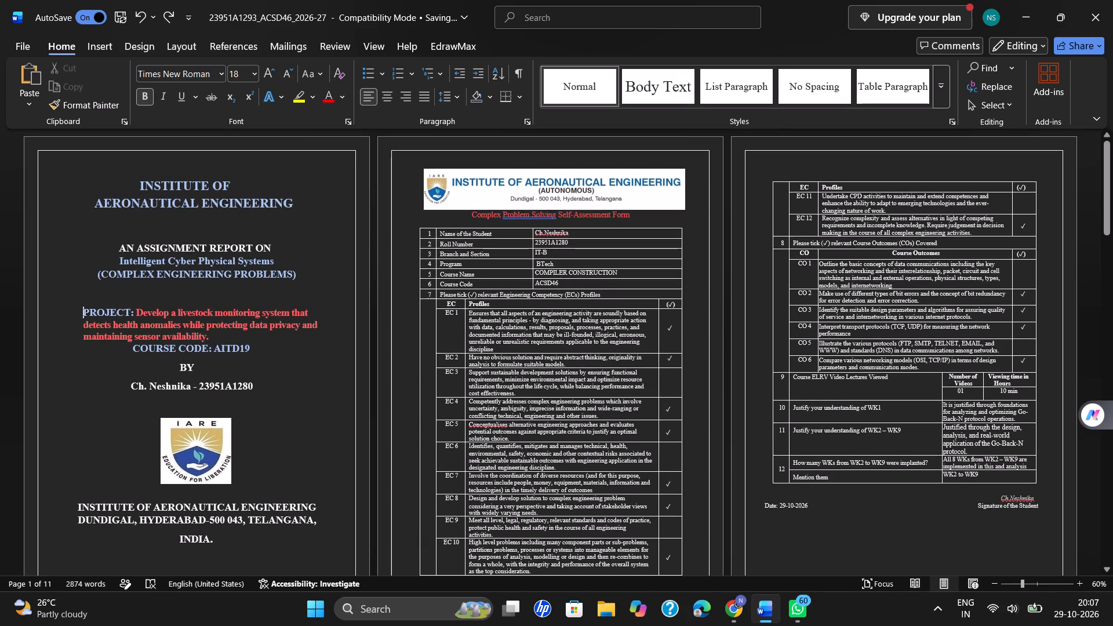
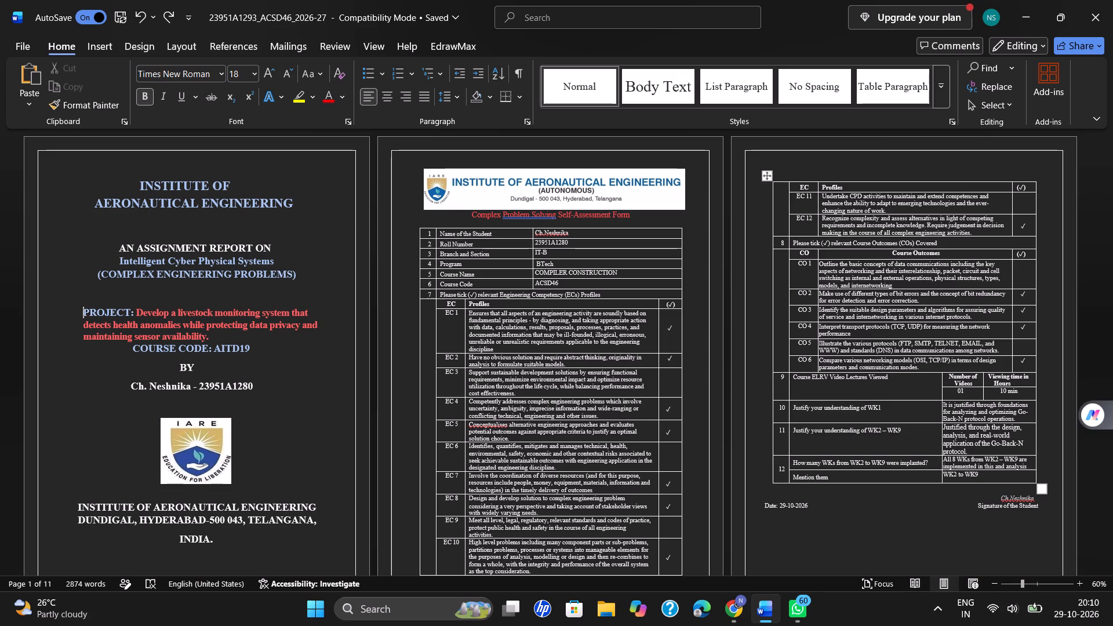
Set the Course Code in the Complex Problem Solving Self-Assessment Form to AITD19.
left_click(580, 284)
key("BackSpace")
key("BackSpace")
key("BackSpace")
key("BackSpace")
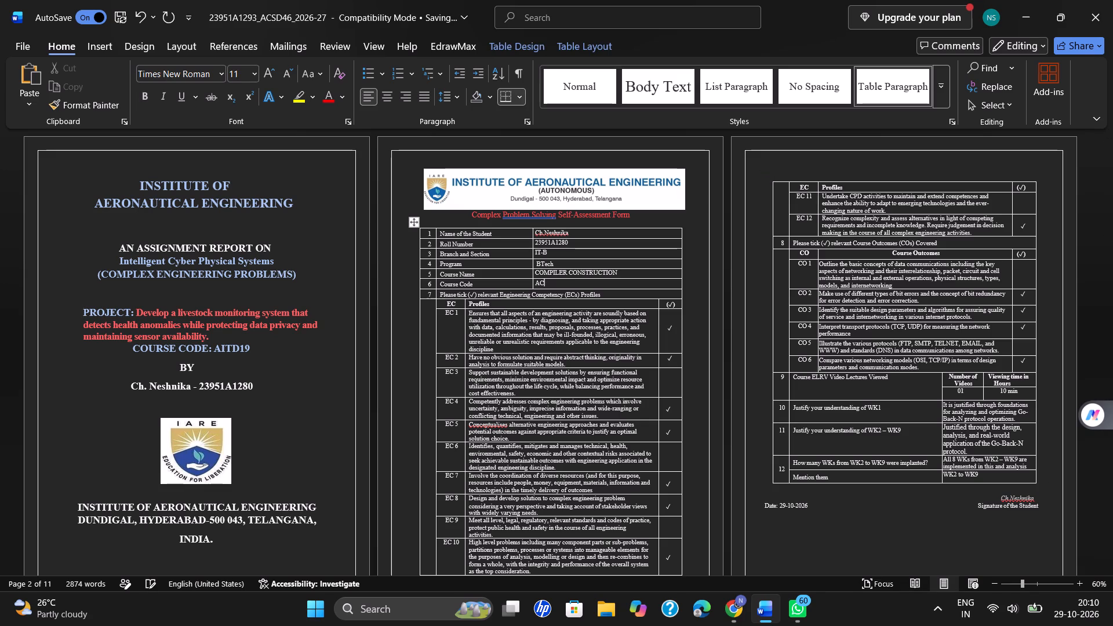
key("BackSpace")
type("D1")
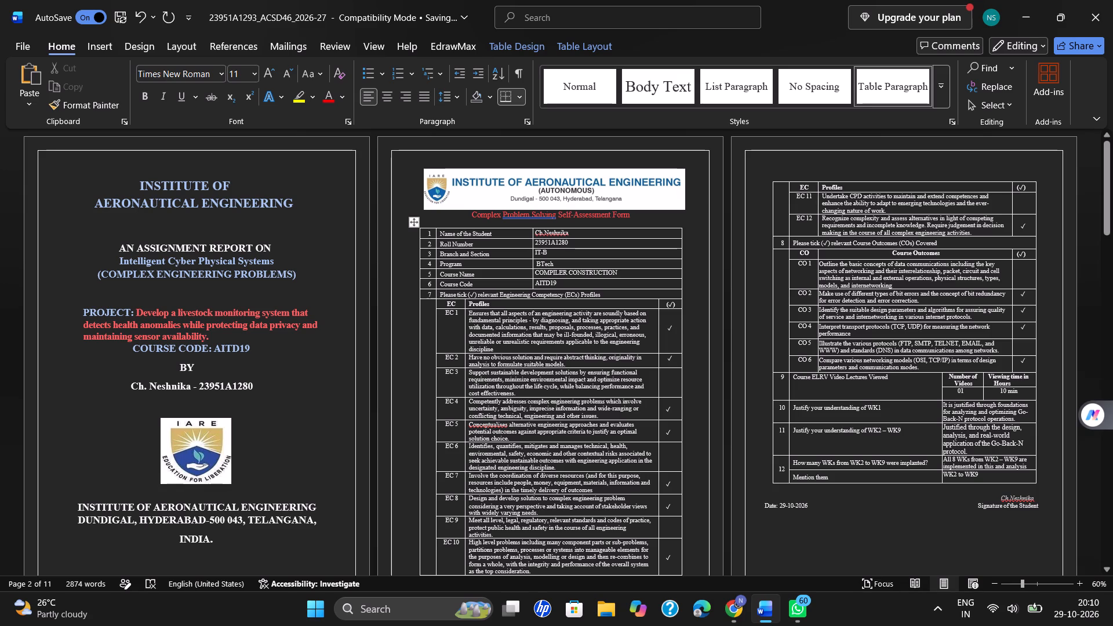
Replace the Course Name in the self-assessment form with Intelligent Cyber Physical Systems.
scroll(624, 335, "down", 1)
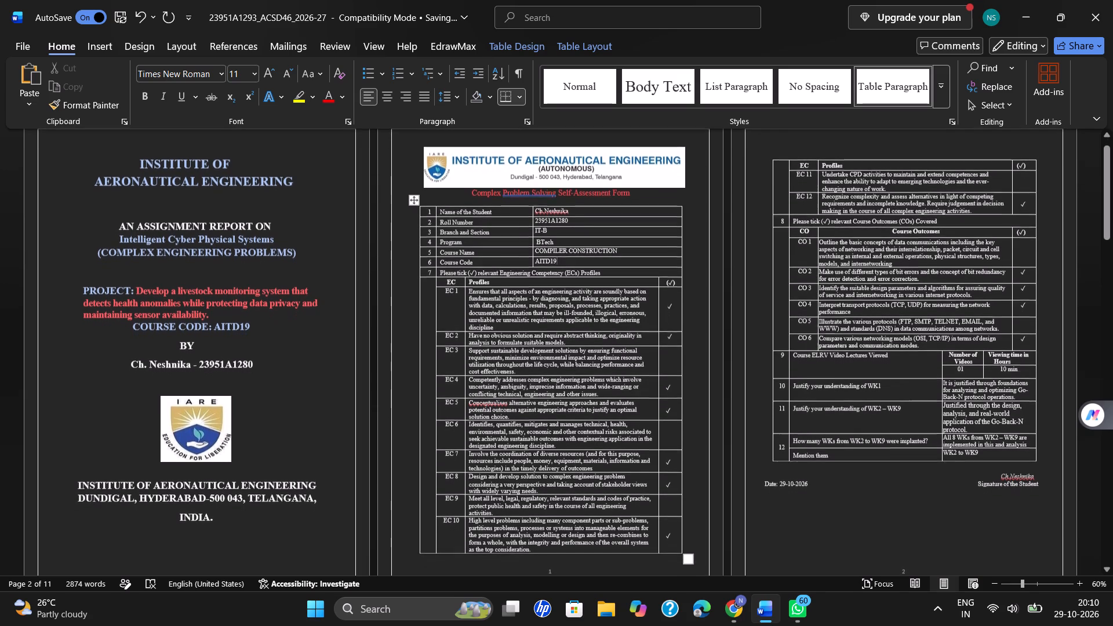
left_click(627, 249)
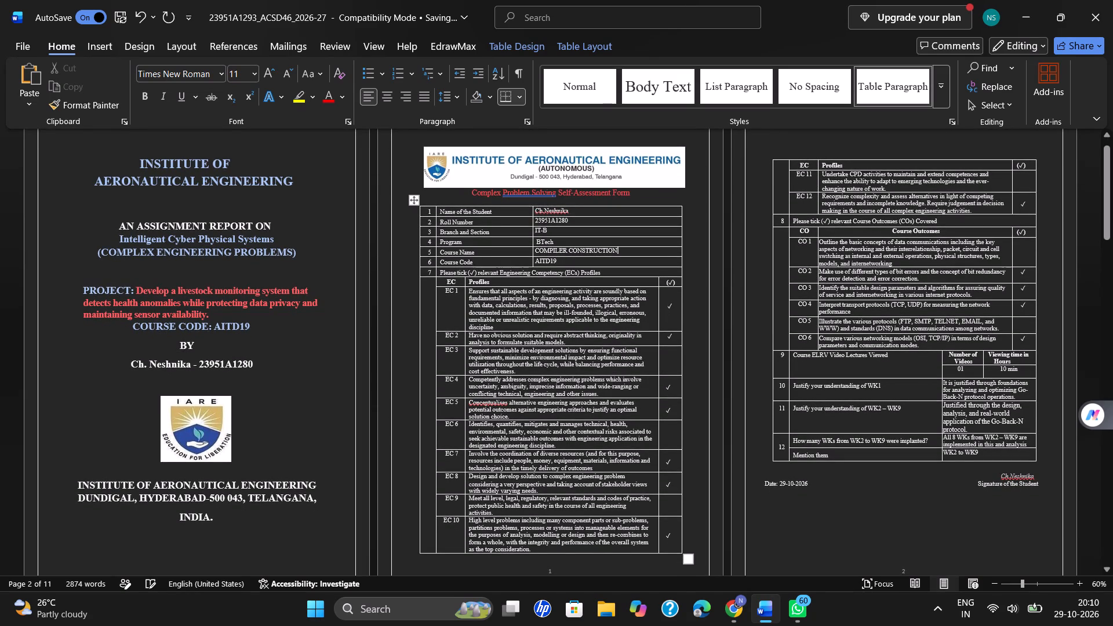
key("BackSpace")
key("BackSpace")
key("BackSpace")
key("BackSpace")
key("BackSpace")
key("BackSpace")
key("BackSpace")
key("BackSpace")
key("BackSpace")
key("BackSpace")
key("BackSpace")
key("BackSpace")
key("BackSpace")
key("BackSpace")
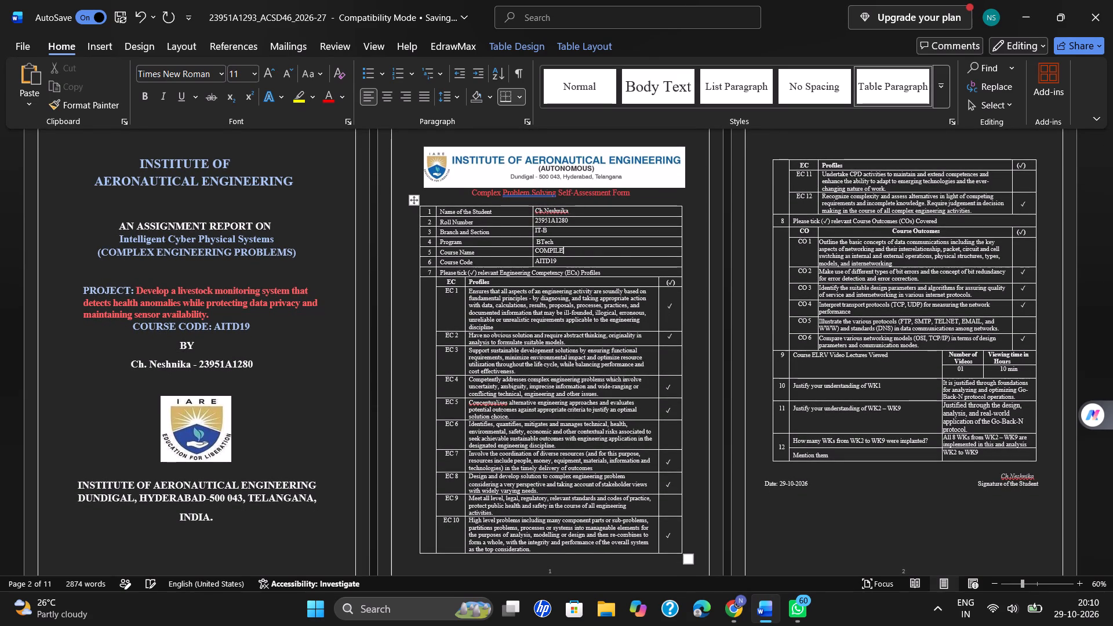
key("BackSpace")
key("BackSpace")
key("BackSpace")
key("BackSpace")
key("BackSpace")
key("BackSpace")
key("BackSpace")
key("BackSpace")
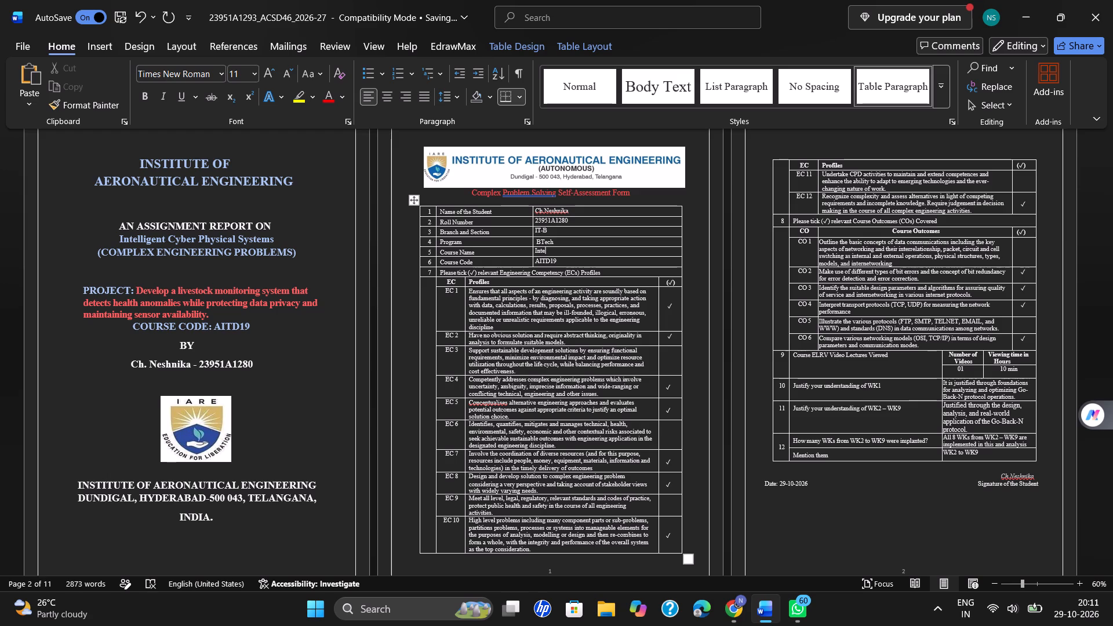
type("lligent")
key("space")
key("BackSpace")
key("BackSpace")
type("ysical")
key("space")
type("ystems")
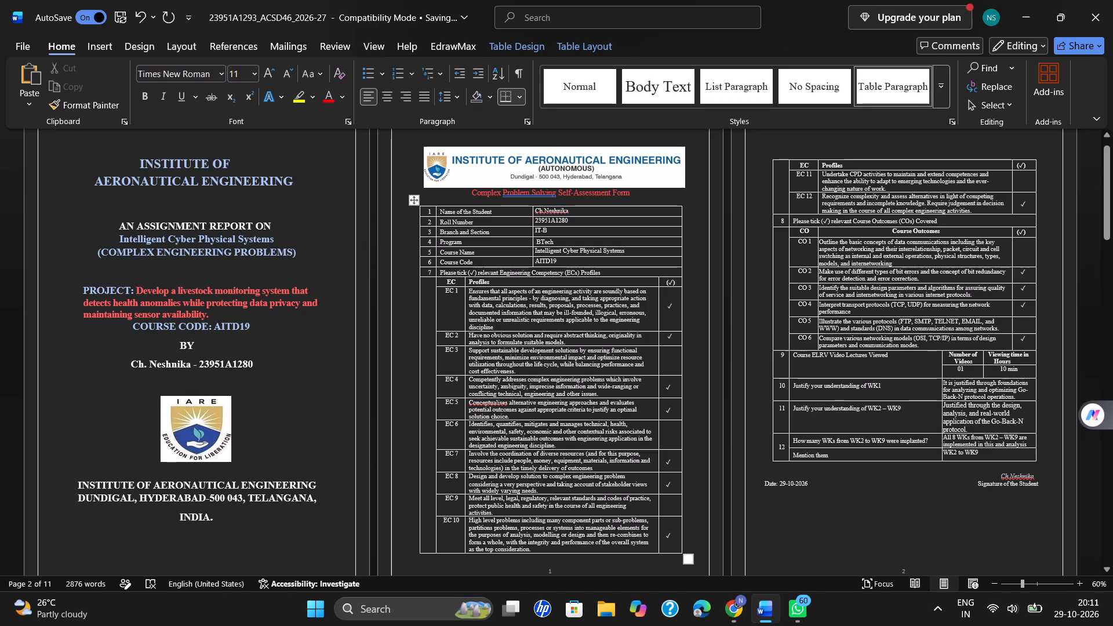
Review the cover page, the rest of the self-assessment form and the report's opening sections for details that still need updating.
scroll(620, 250, "up", 3, "ctrl")
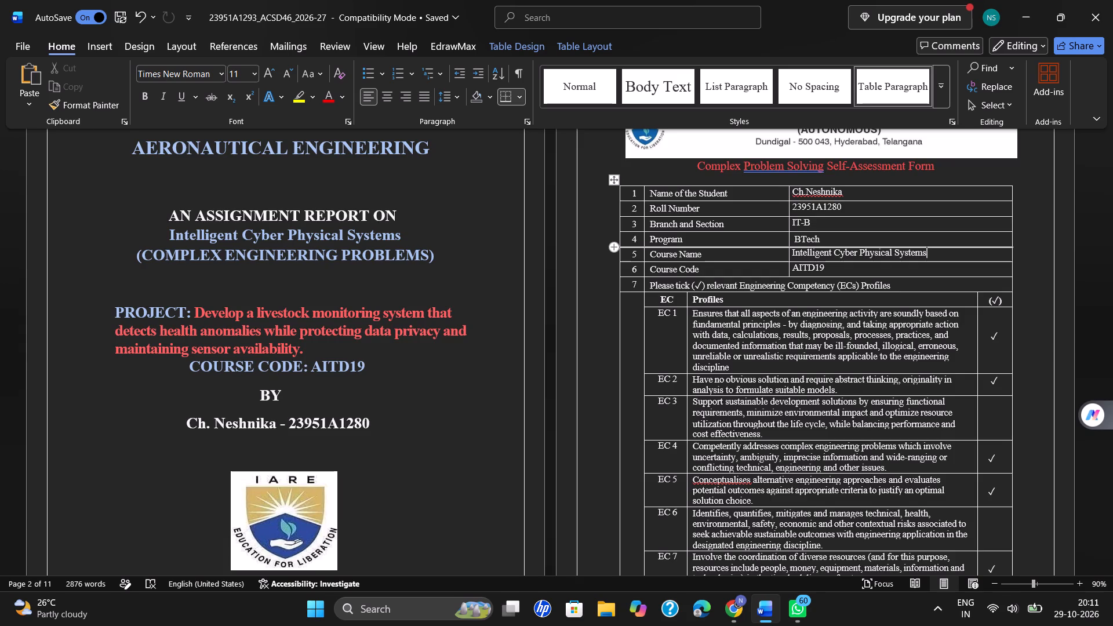
scroll(620, 250, "down", 2, "ctrl")
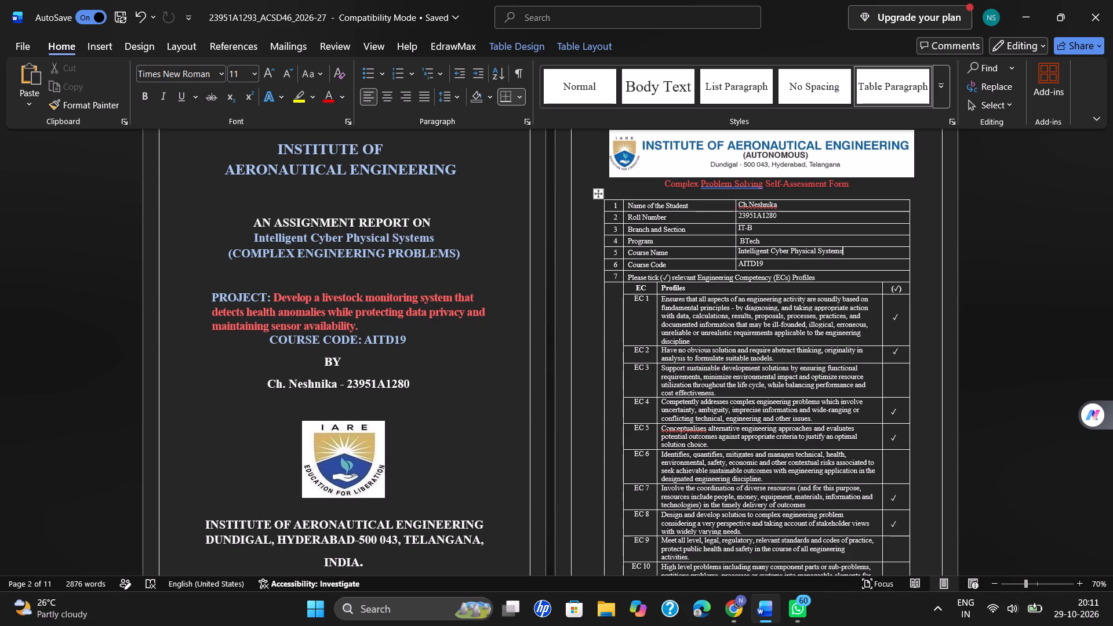
scroll(707, 375, "down", 2)
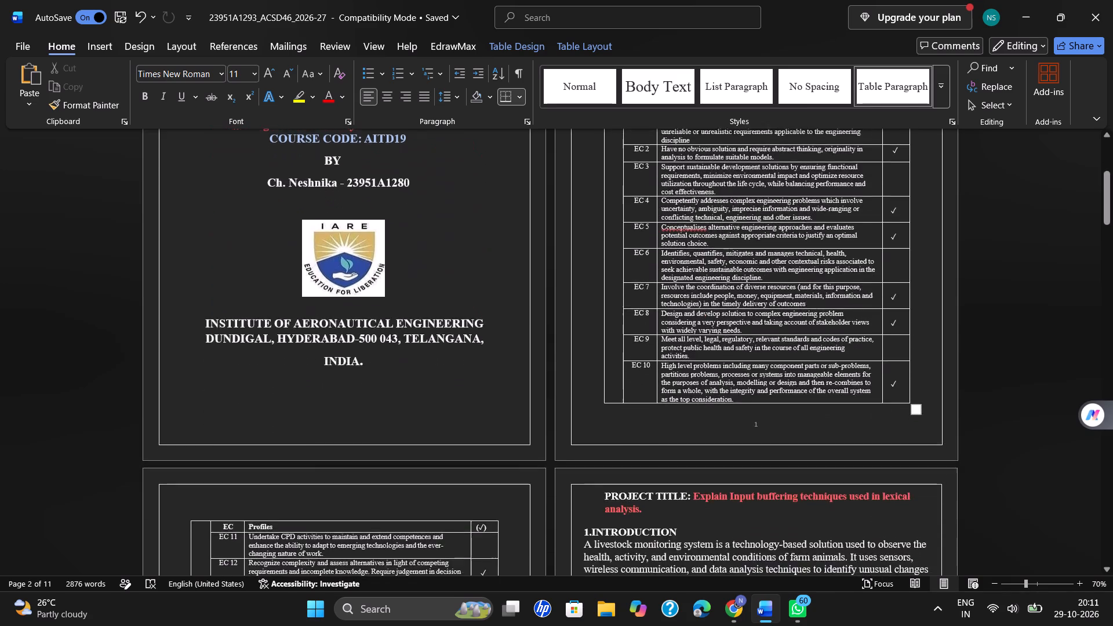
scroll(707, 375, "down", 2)
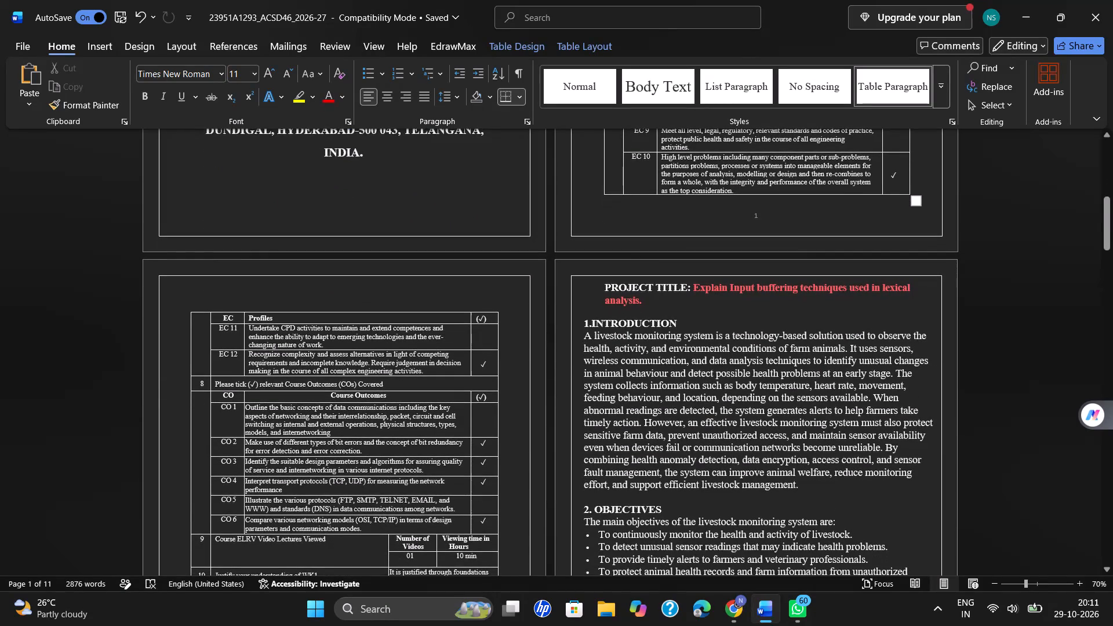
scroll(707, 375, "down", 3)
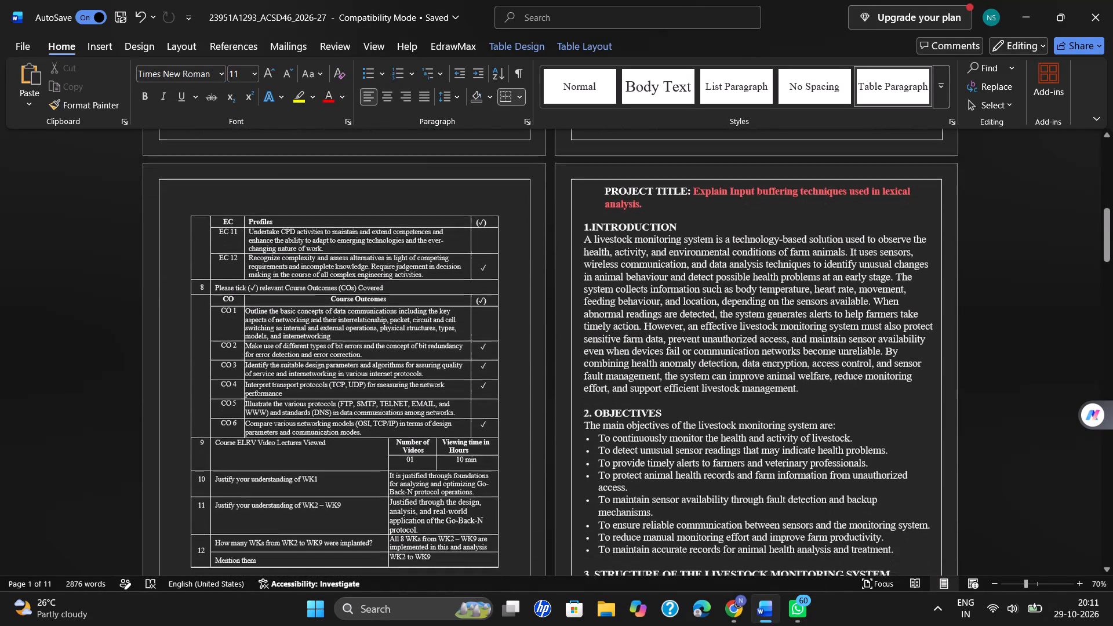
scroll(707, 375, "down", 1)
scroll(518, 404, "down", 1)
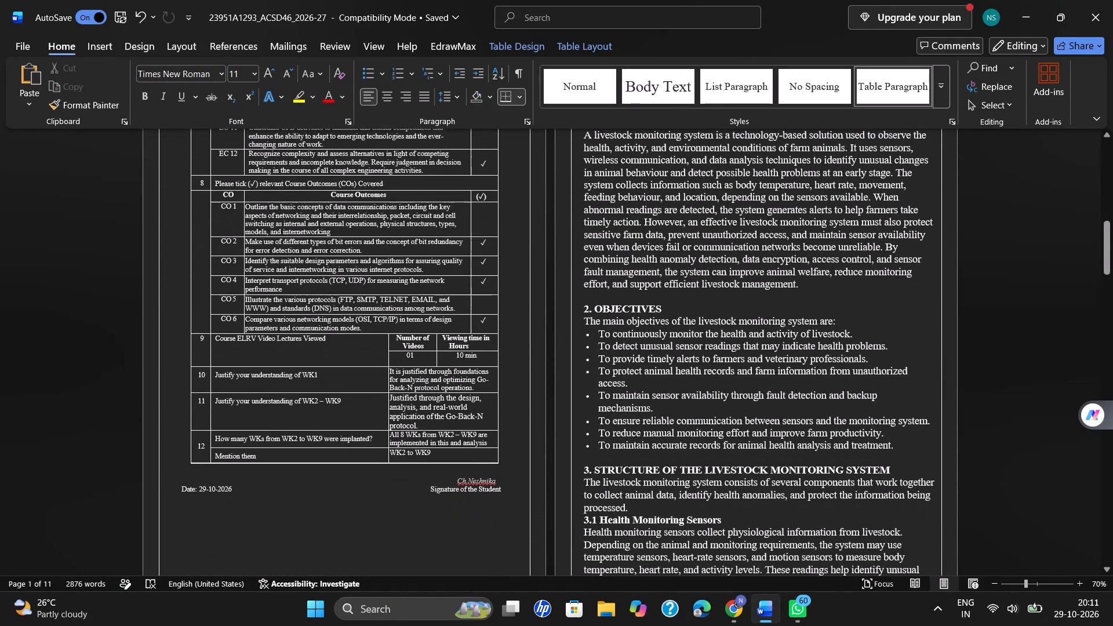
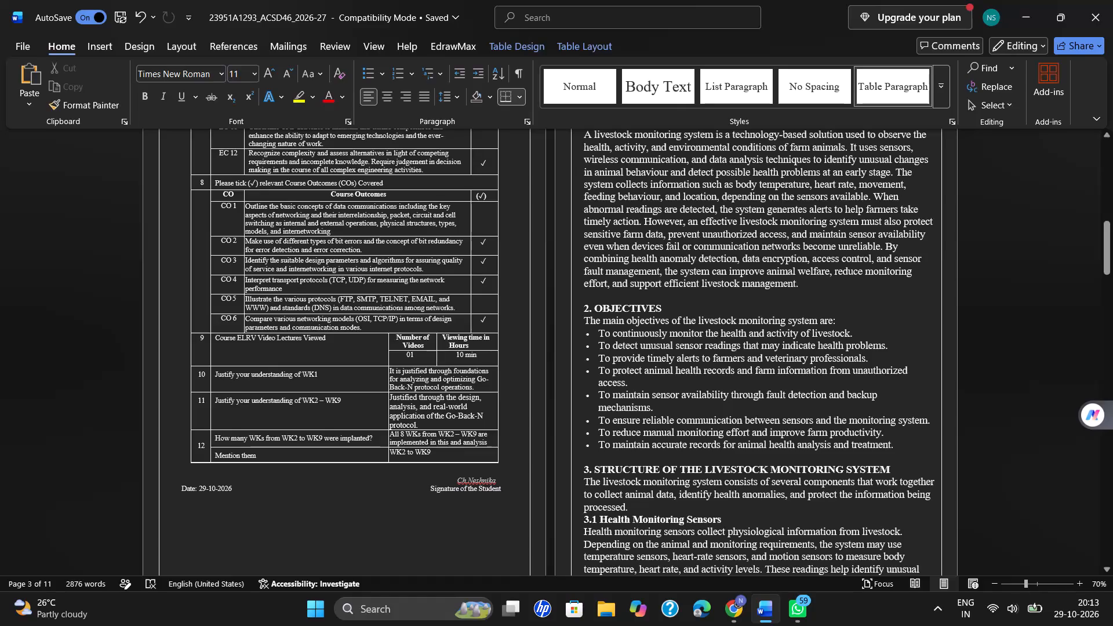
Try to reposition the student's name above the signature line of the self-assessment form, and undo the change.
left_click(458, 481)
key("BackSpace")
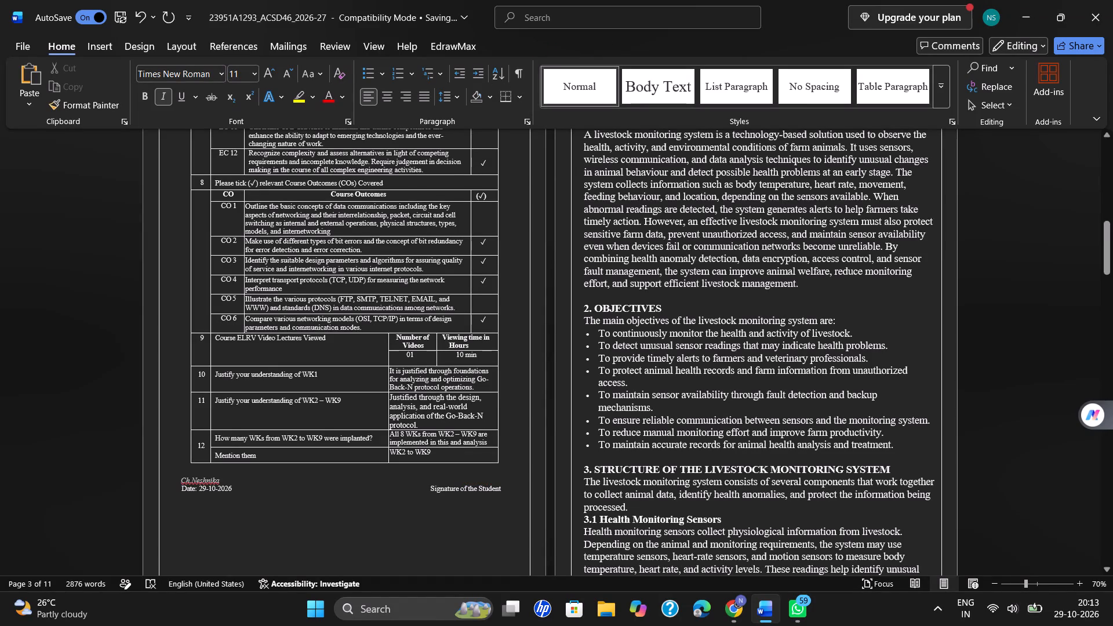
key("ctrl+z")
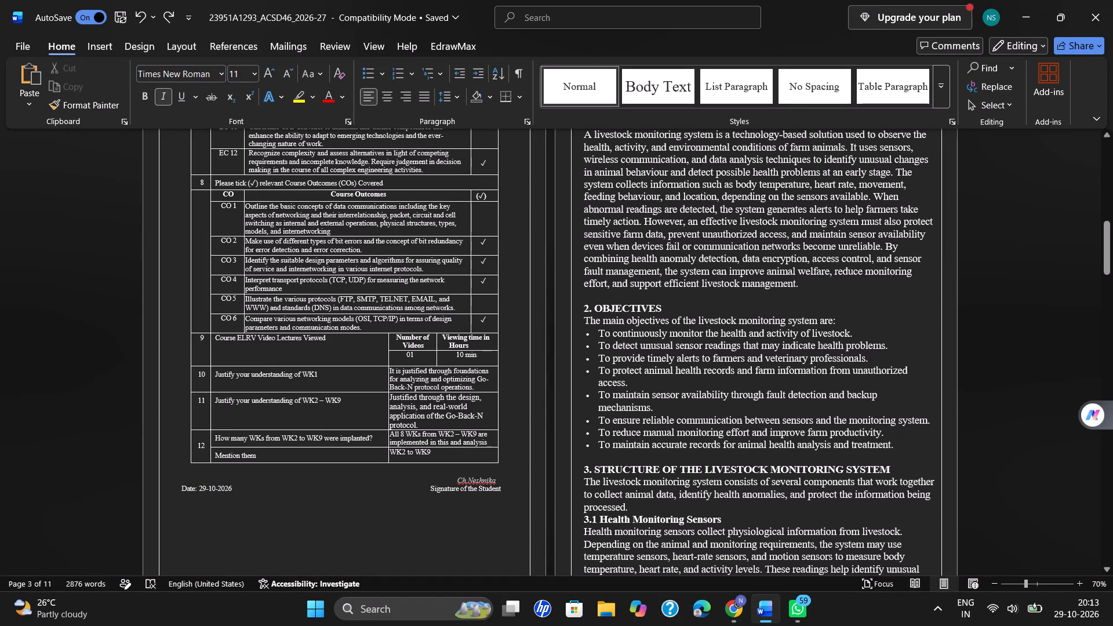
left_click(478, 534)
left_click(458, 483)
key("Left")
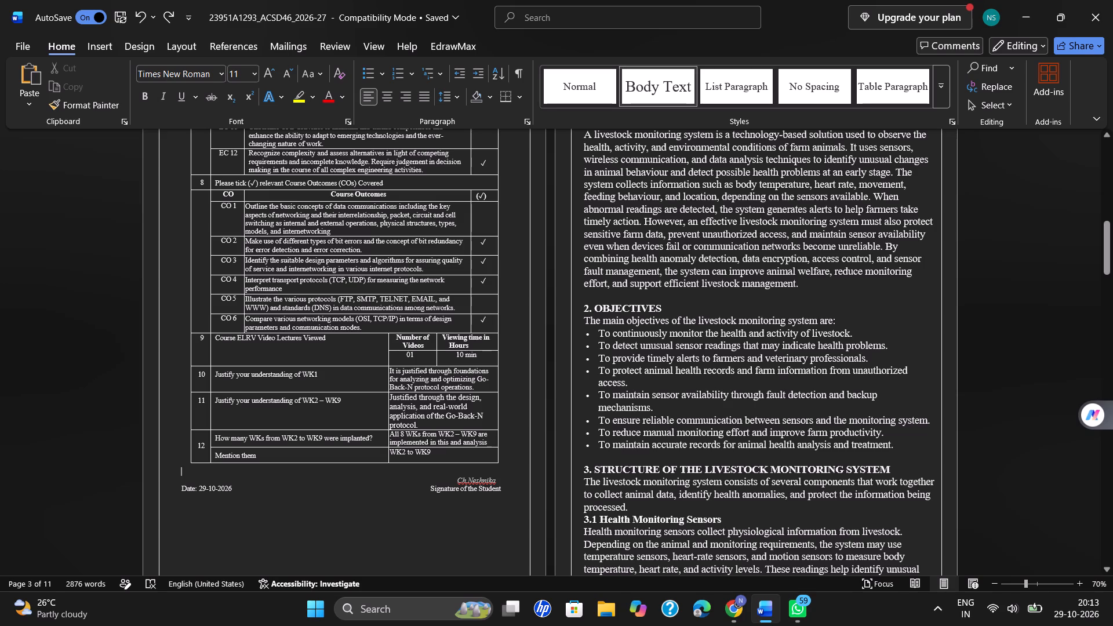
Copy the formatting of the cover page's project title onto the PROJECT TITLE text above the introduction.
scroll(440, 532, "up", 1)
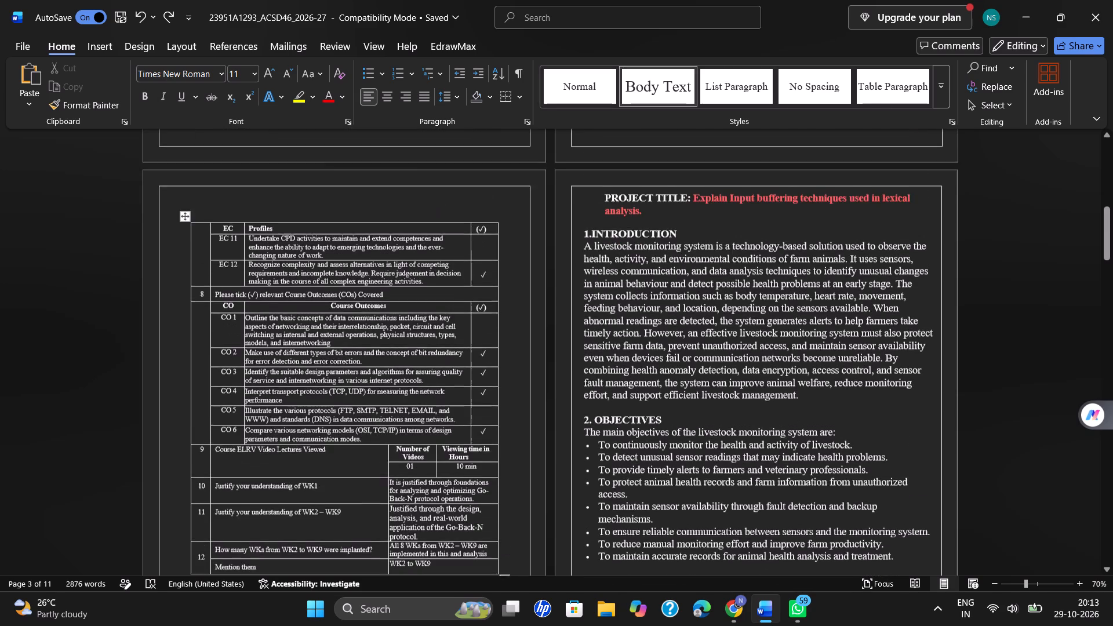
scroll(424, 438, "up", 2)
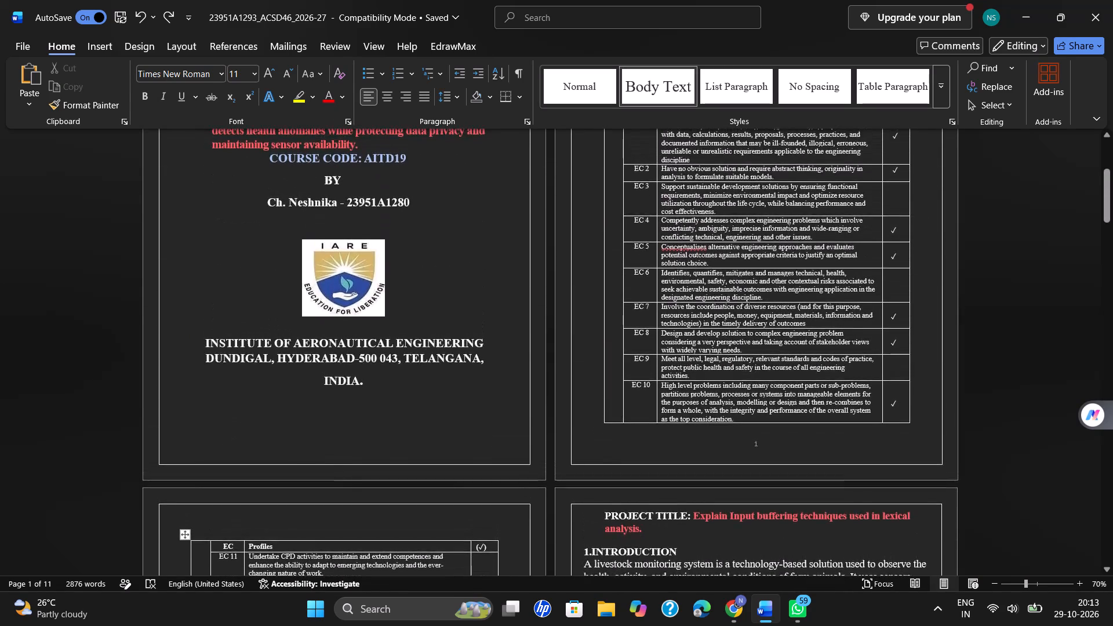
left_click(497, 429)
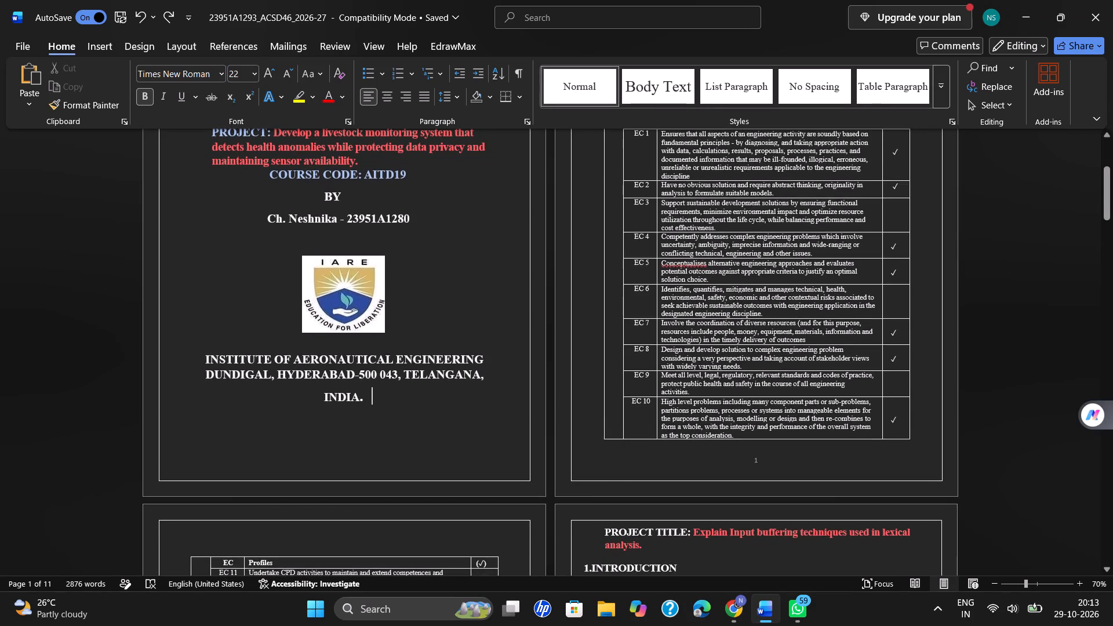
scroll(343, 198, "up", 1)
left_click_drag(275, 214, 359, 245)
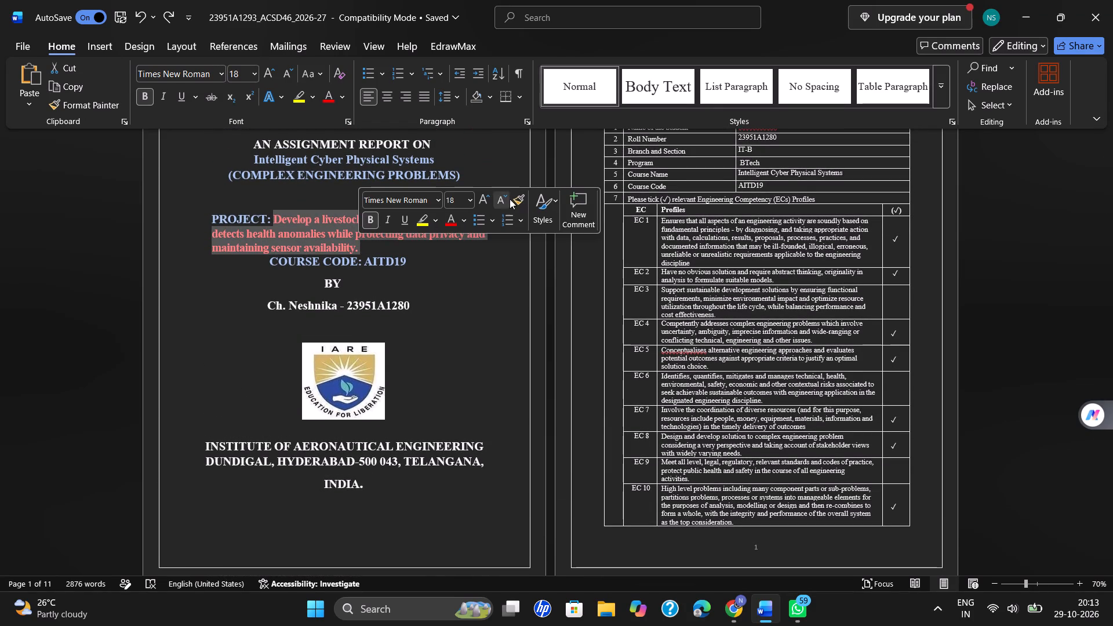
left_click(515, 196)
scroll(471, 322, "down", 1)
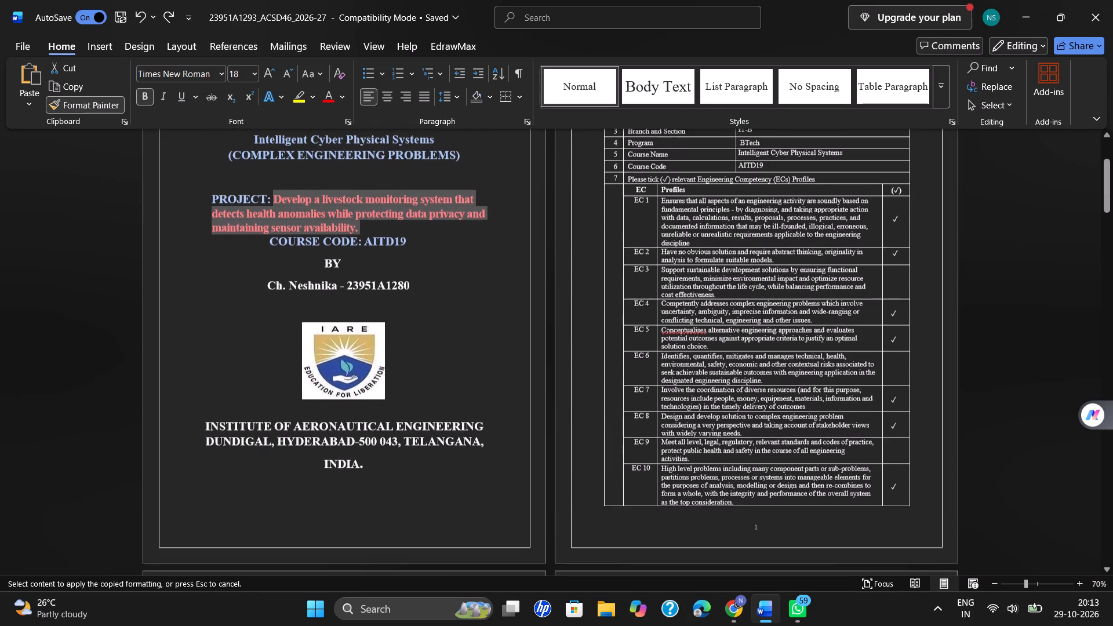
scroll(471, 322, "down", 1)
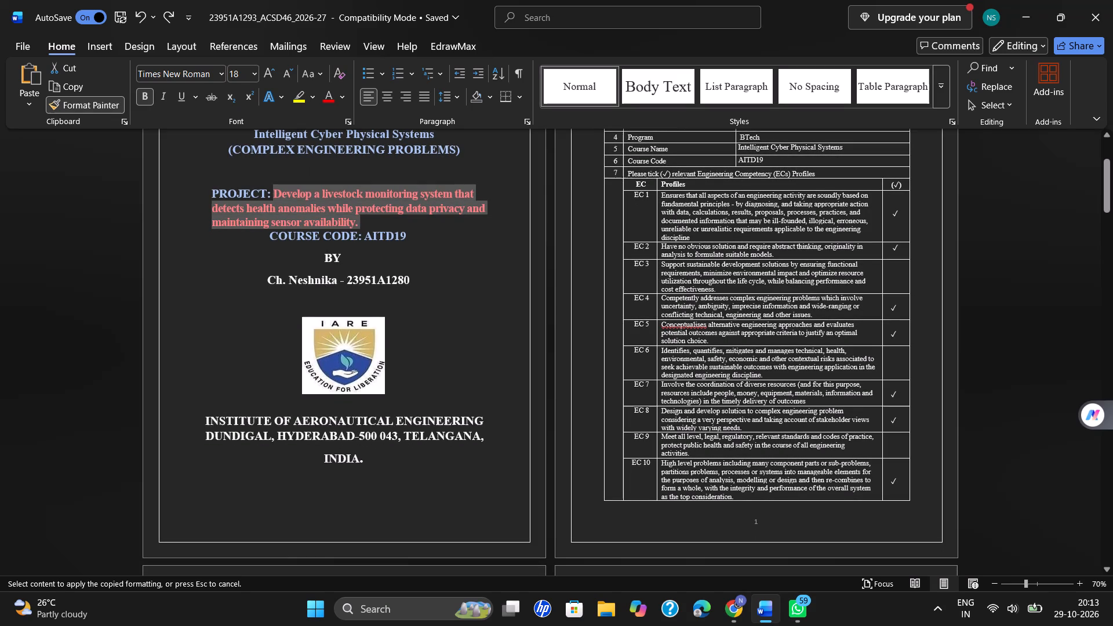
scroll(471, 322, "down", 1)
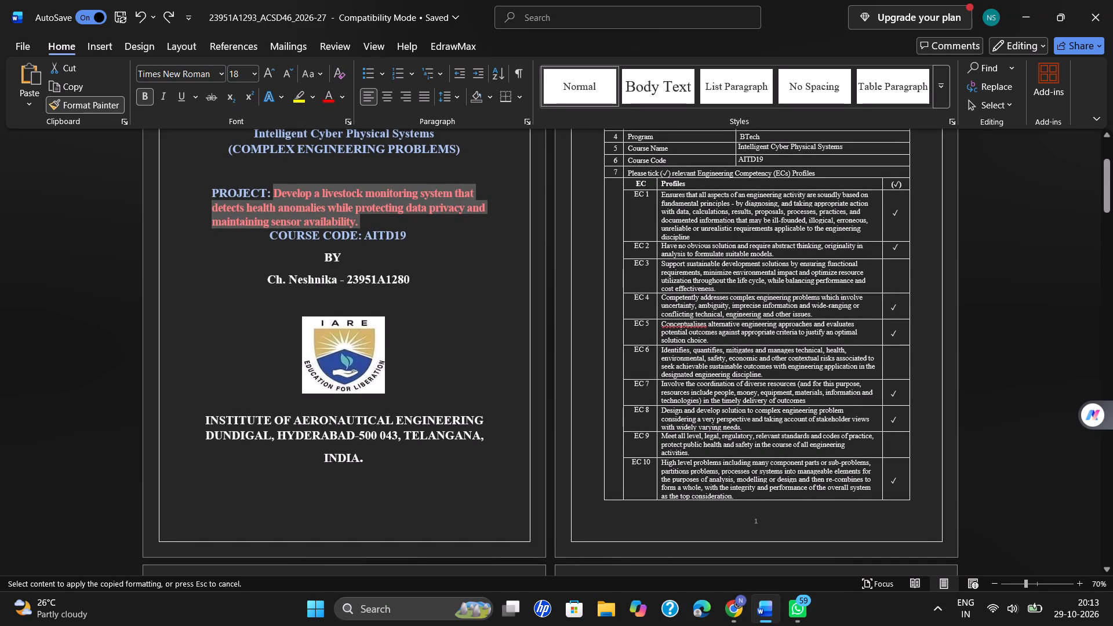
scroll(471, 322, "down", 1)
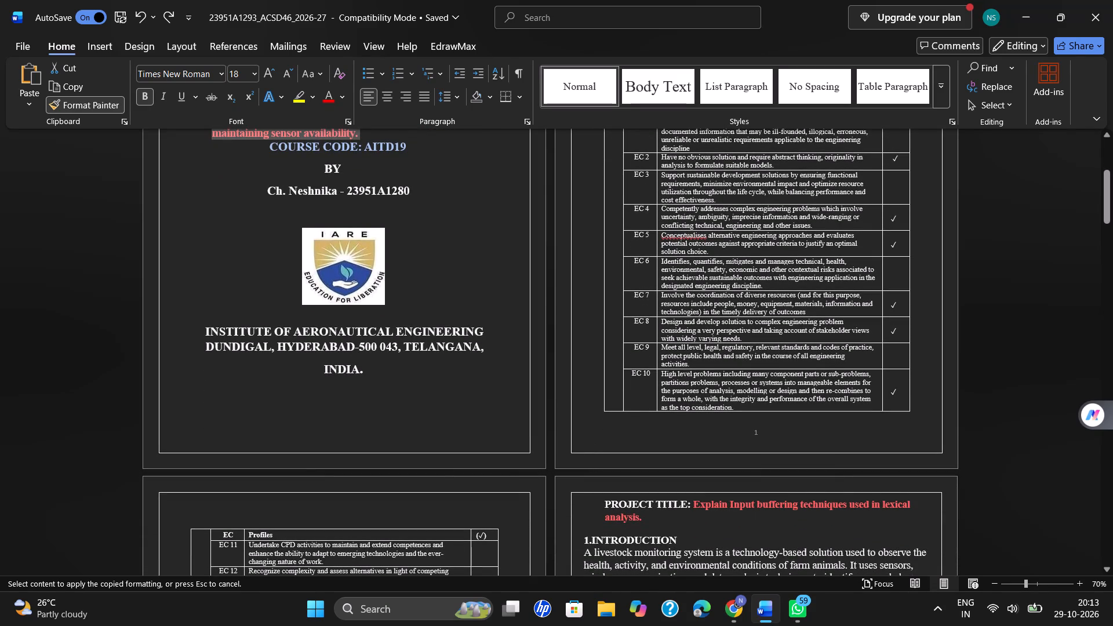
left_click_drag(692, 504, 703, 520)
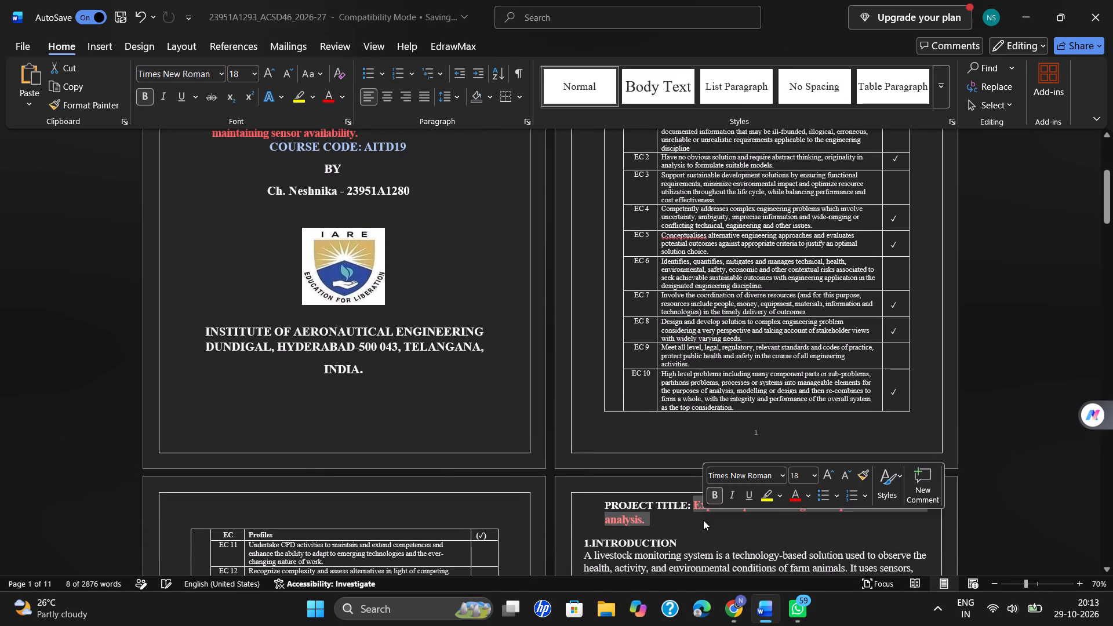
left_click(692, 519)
Replace the project title above the introduction with the cover page's livestock monitoring title and add a blank line below it.
scroll(569, 390, "up", 1)
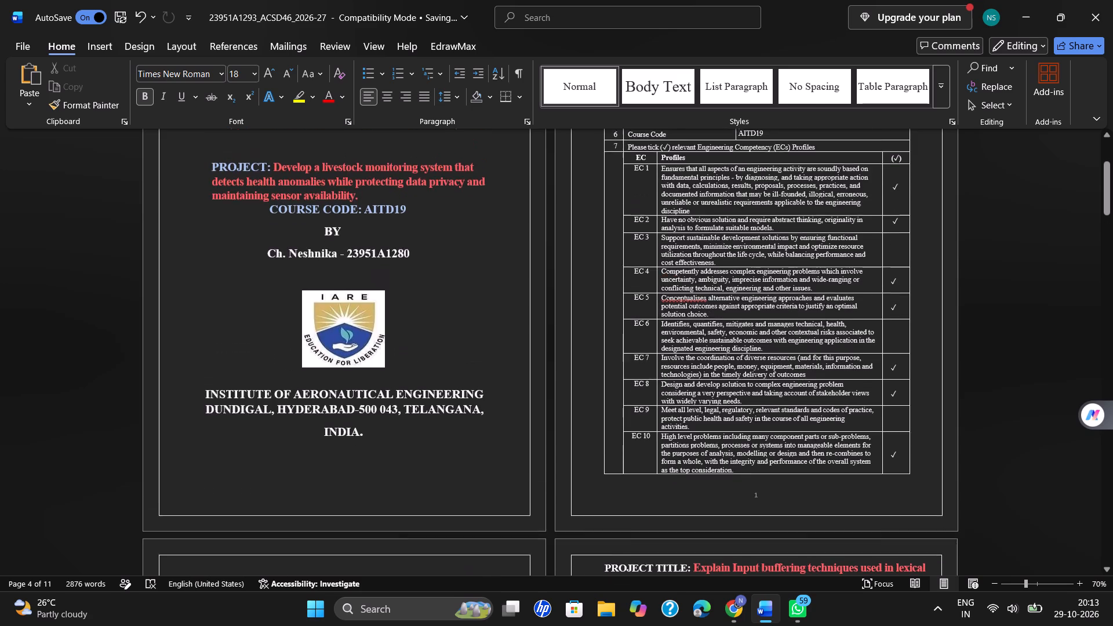
left_click_drag(365, 190, 431, 184)
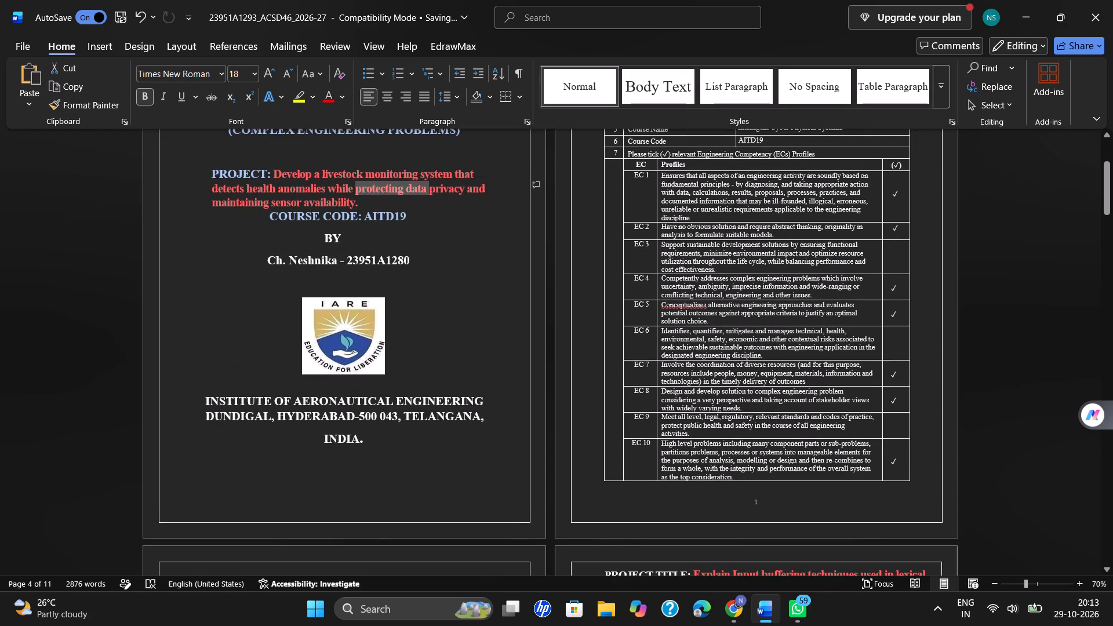
left_click_drag(275, 170, 354, 204)
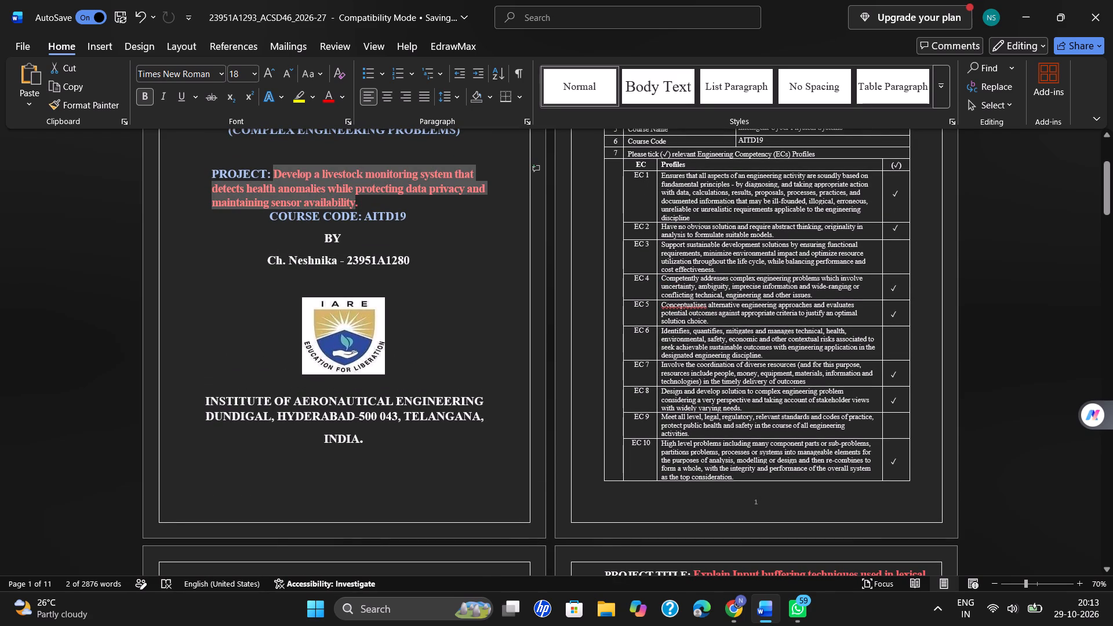
left_click_drag(354, 204, 362, 204)
key("ctrl+c")
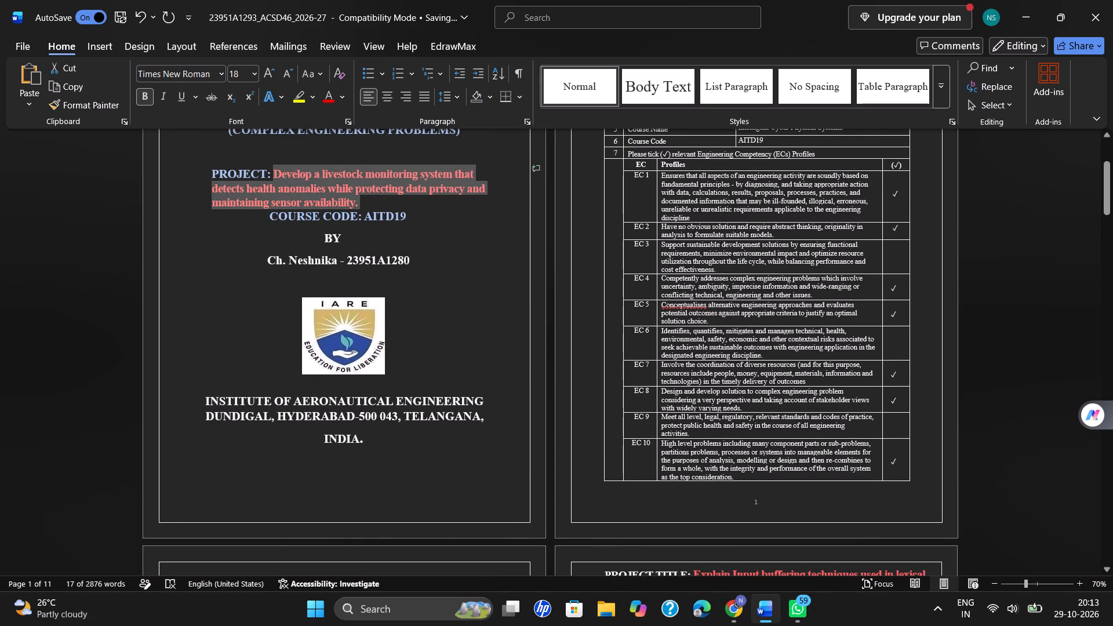
scroll(376, 241, "down", 1)
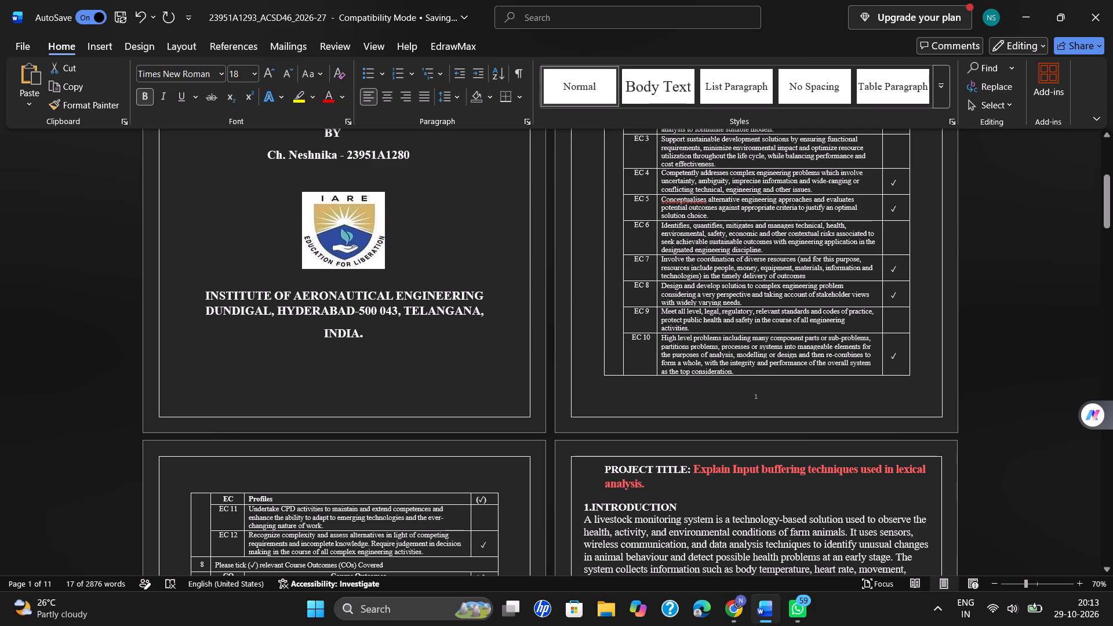
left_click_drag(694, 471, 708, 483)
key("ctrl+v")
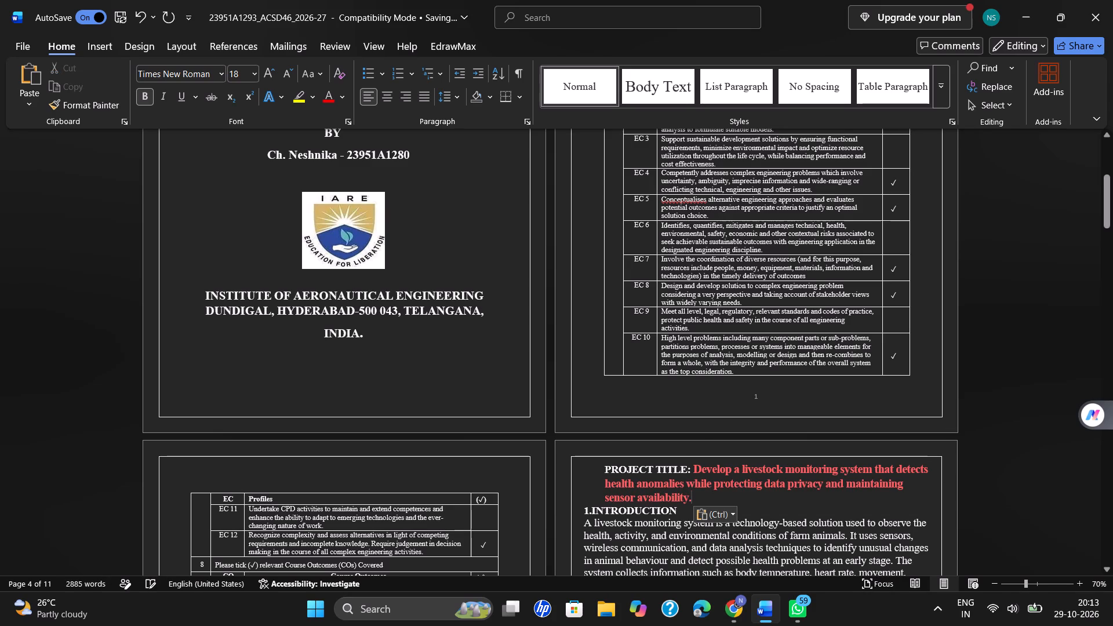
key("Return")
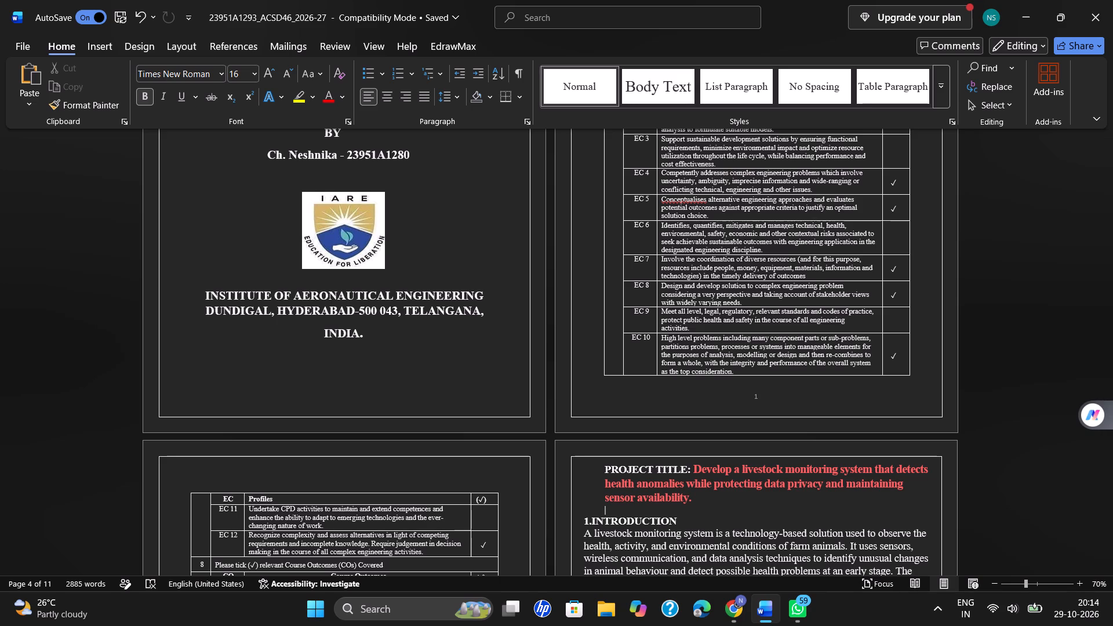
Review the report from the introduction through the conclusion and back up to the cover page.
scroll(700, 467, "down", 2)
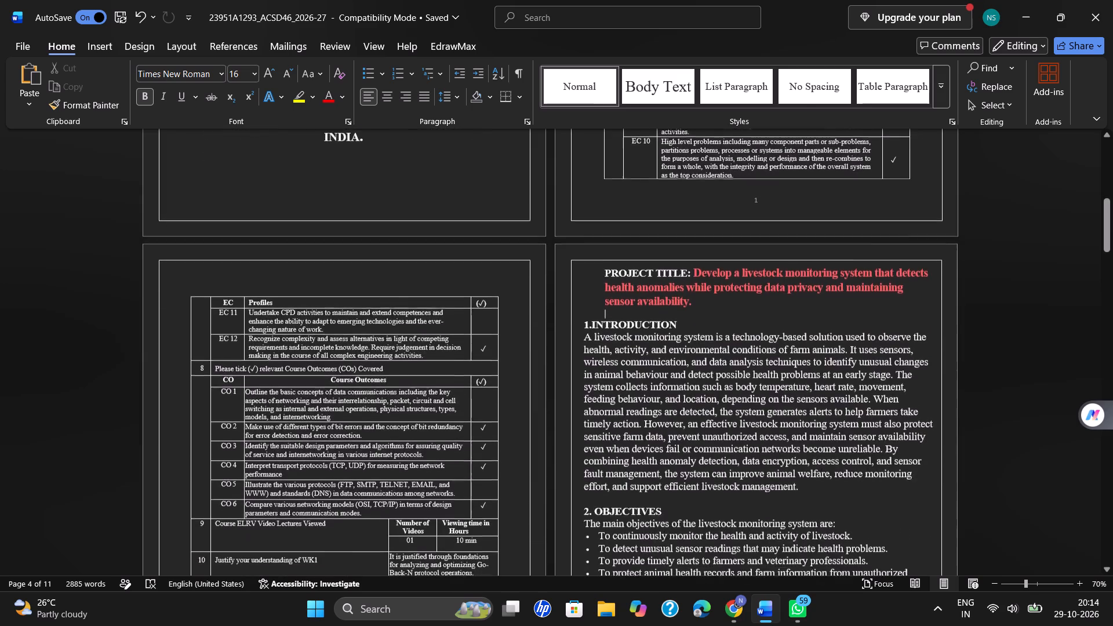
scroll(700, 467, "down", 15)
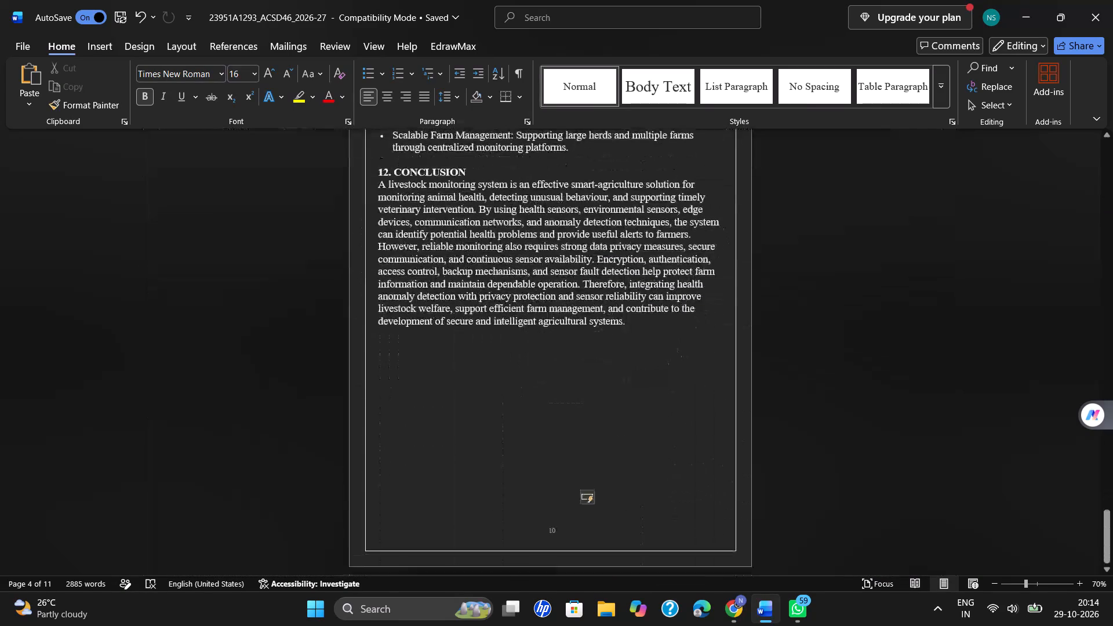
scroll(700, 467, "up", 14)
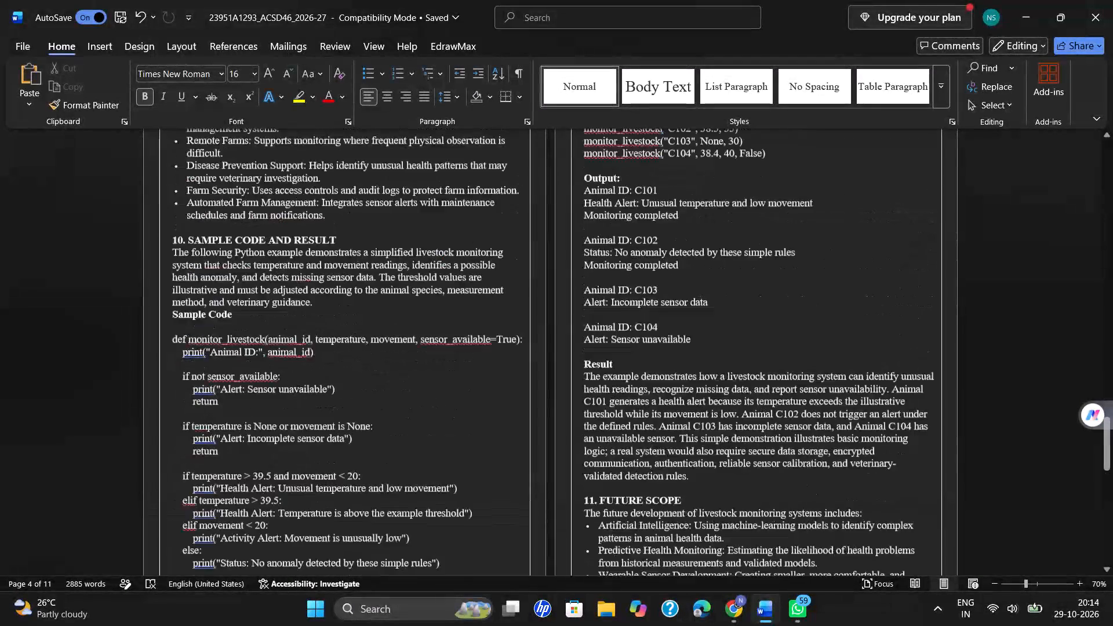
scroll(700, 467, "up", 3)
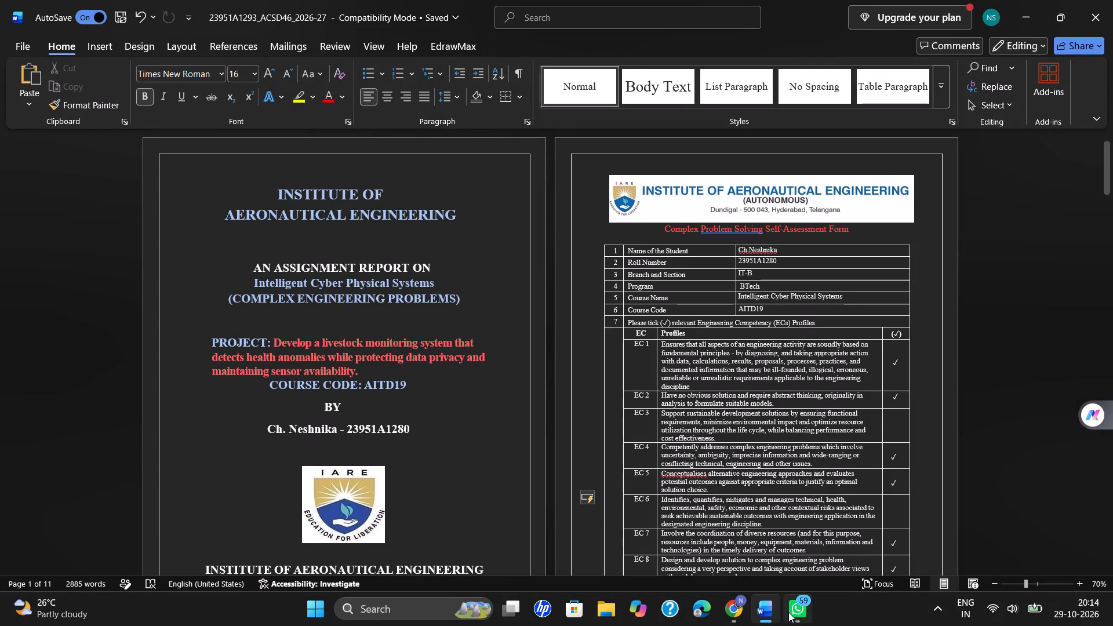
Switch to Chrome and sign in to the Samvidha student portal with the saved credentials.
left_click(729, 561)
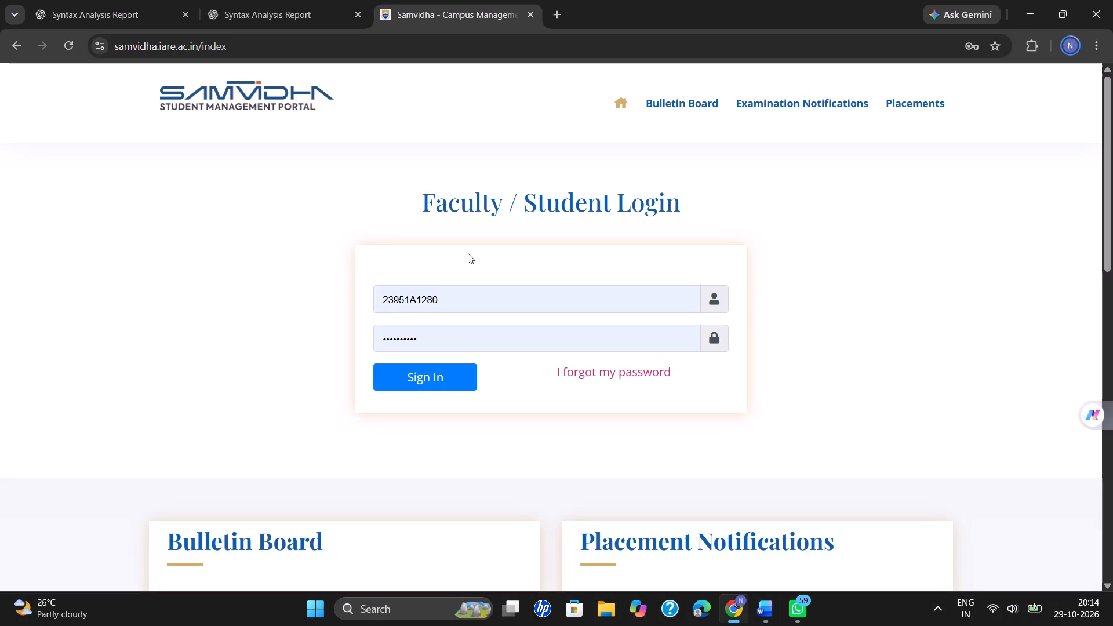
left_click(393, 12)
left_click(452, 384)
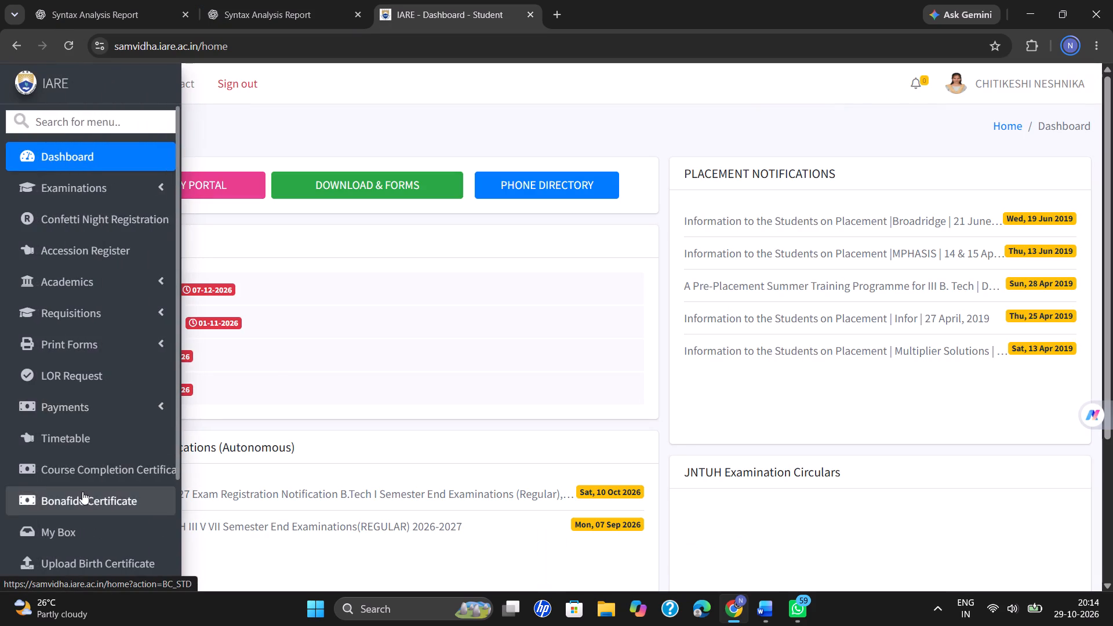
Open the portal's AAT-II upload page listing the courses and submission requirements.
scroll(82, 492, "down", 2)
left_click(76, 515)
scroll(76, 515, "down", 1)
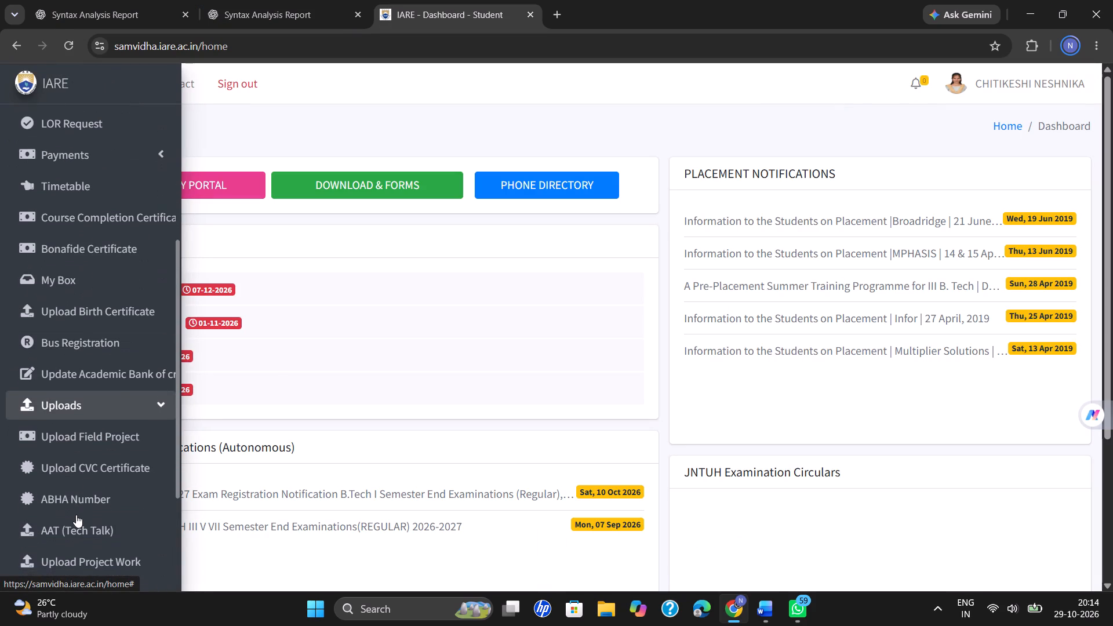
scroll(80, 540, "down", 1)
left_click(75, 549)
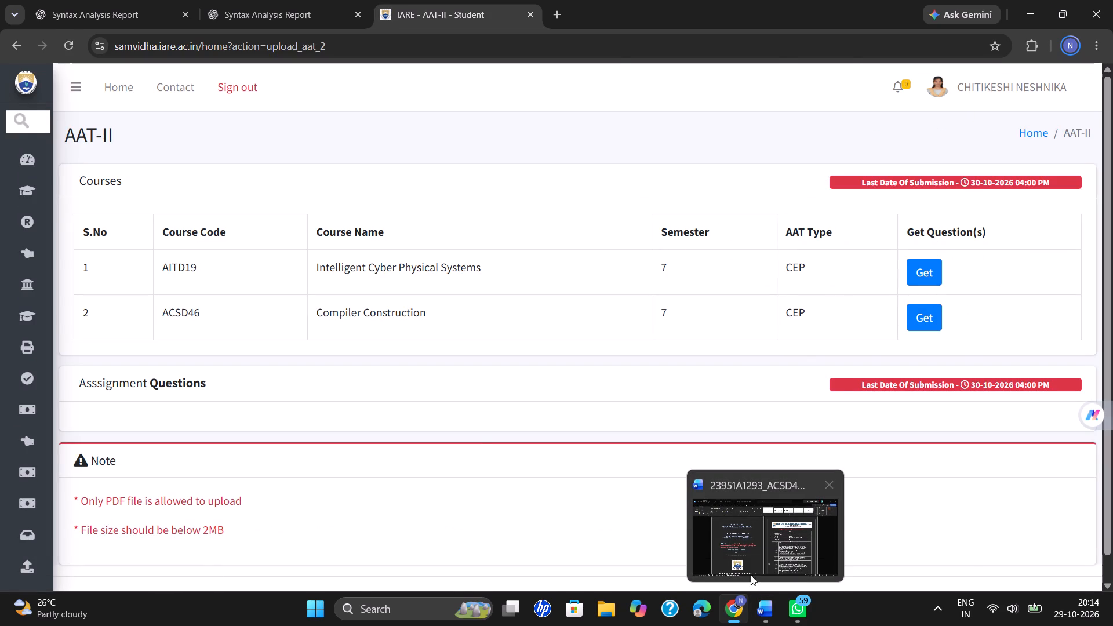
Return to the Word report and check the cover page, self-assessment form and opening sections for remaining outdated details.
left_click(745, 555)
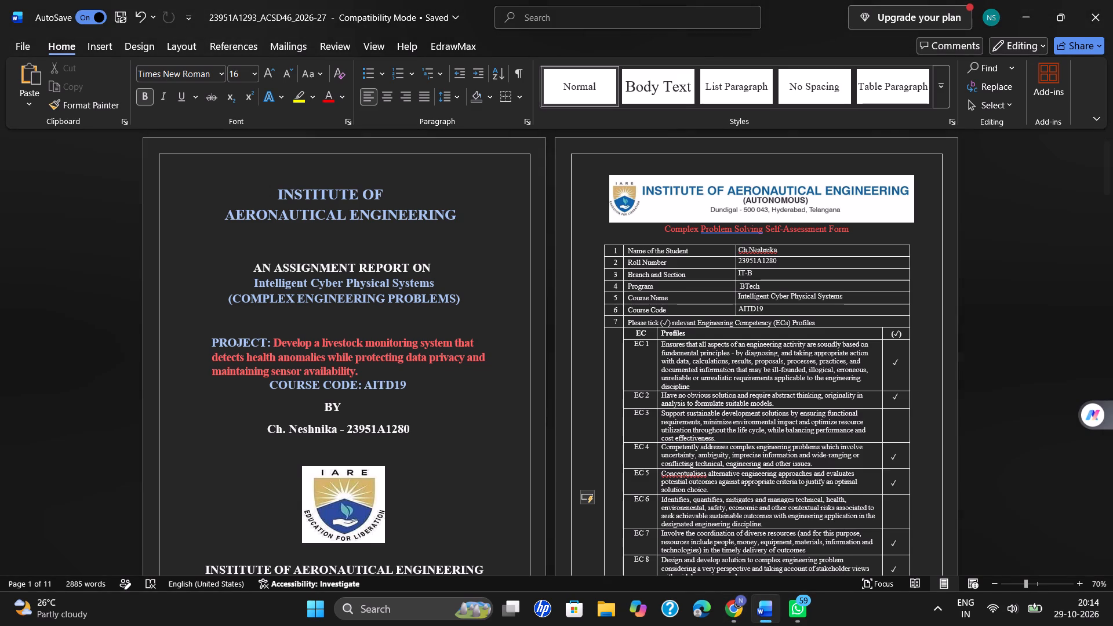
scroll(585, 496, "down", 3)
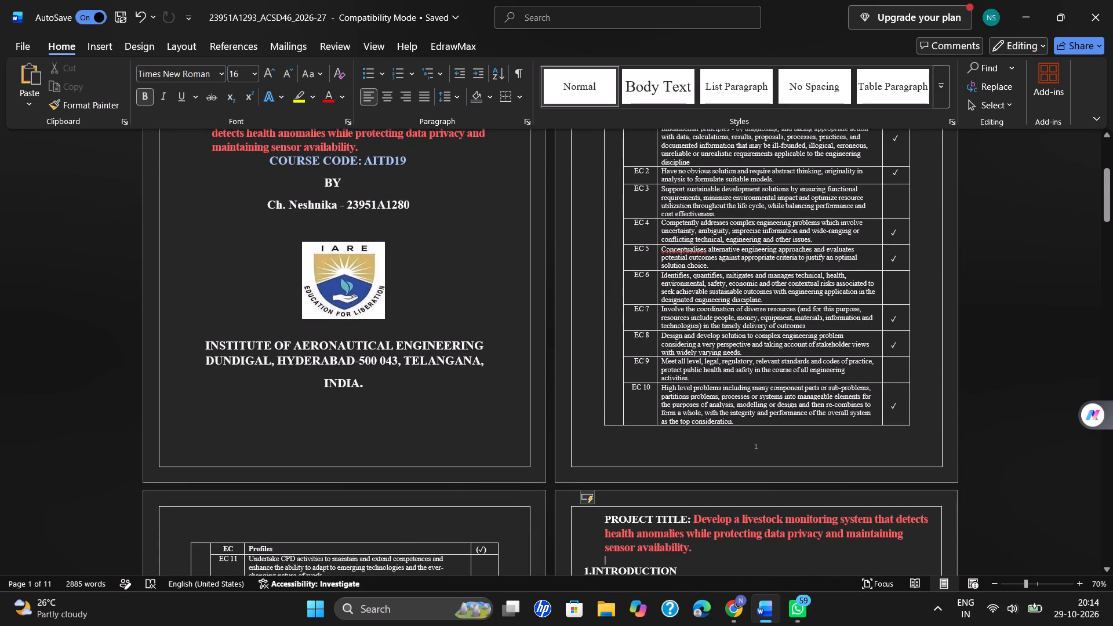
scroll(522, 460, "down", 1)
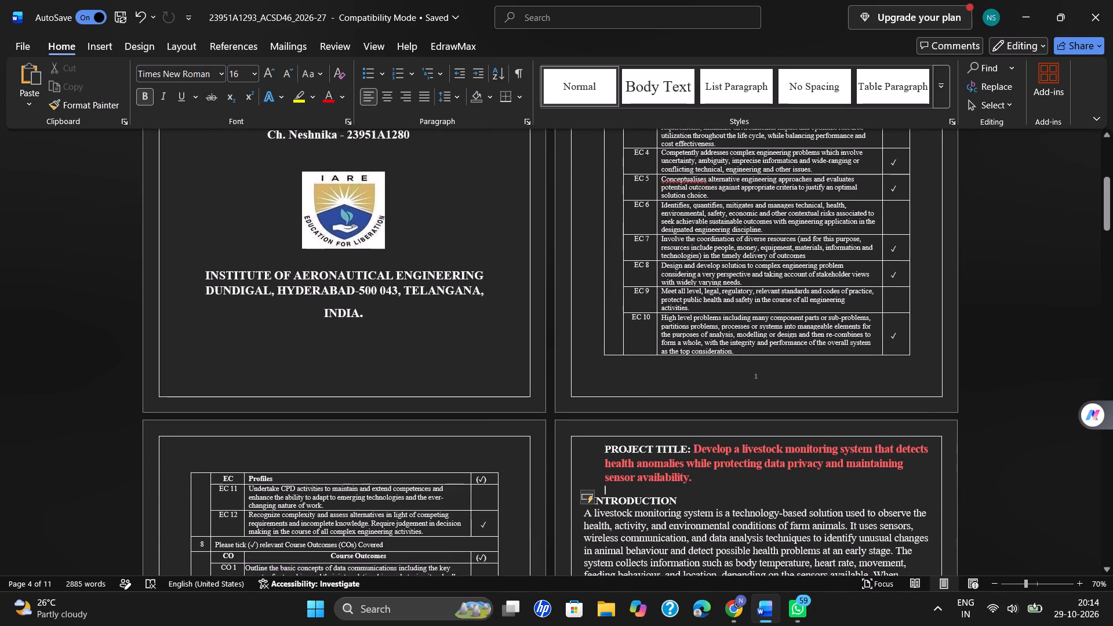
scroll(522, 460, "down", 2)
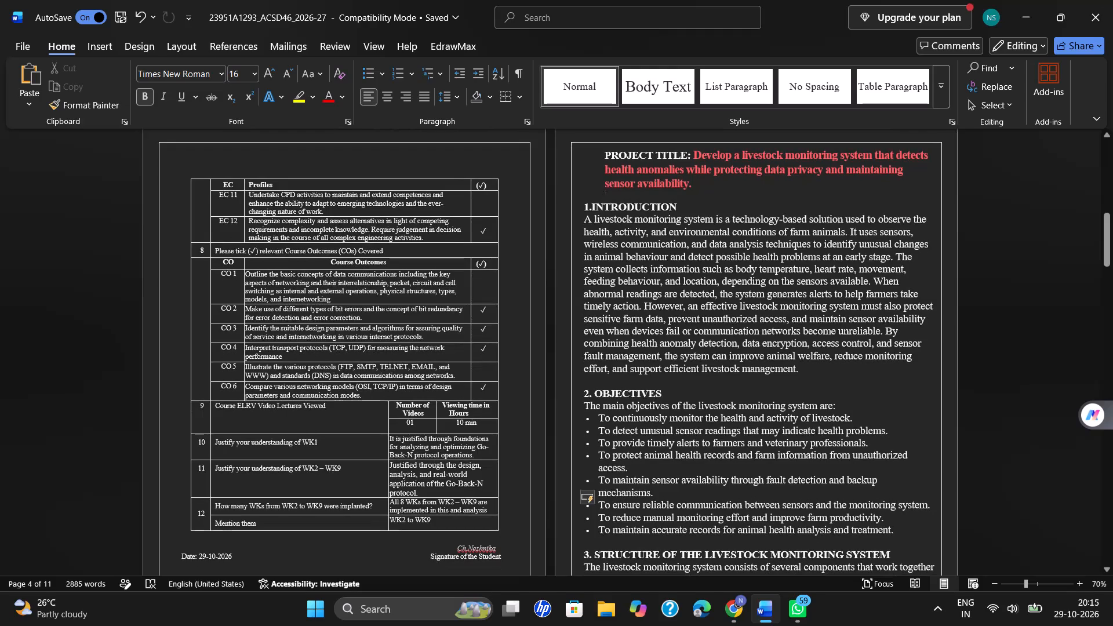
scroll(522, 460, "down", 1)
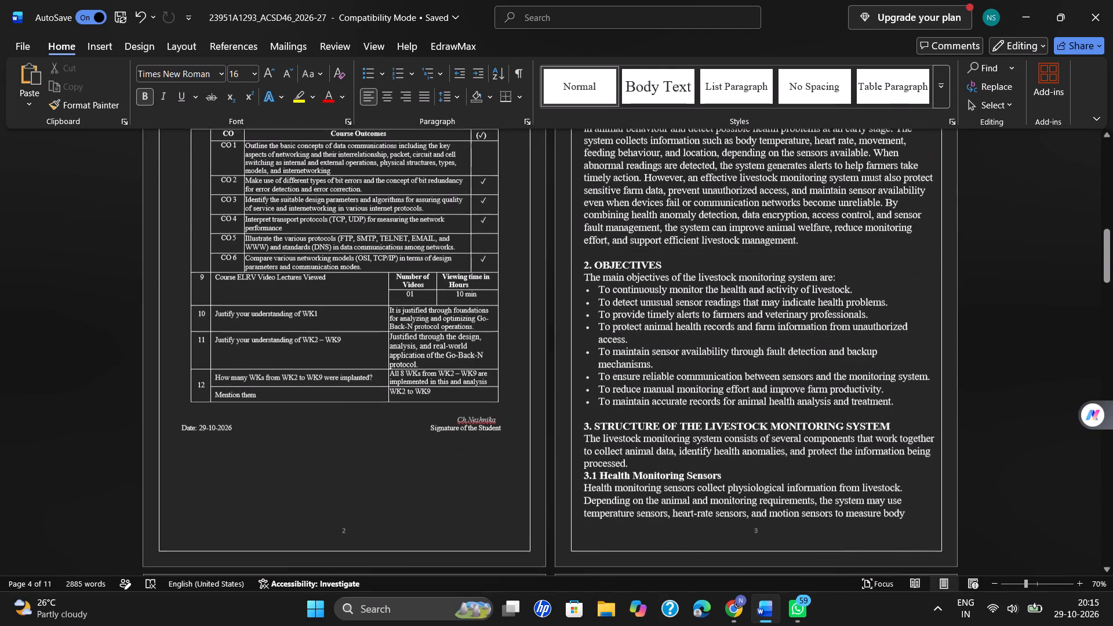
scroll(522, 460, "down", 2)
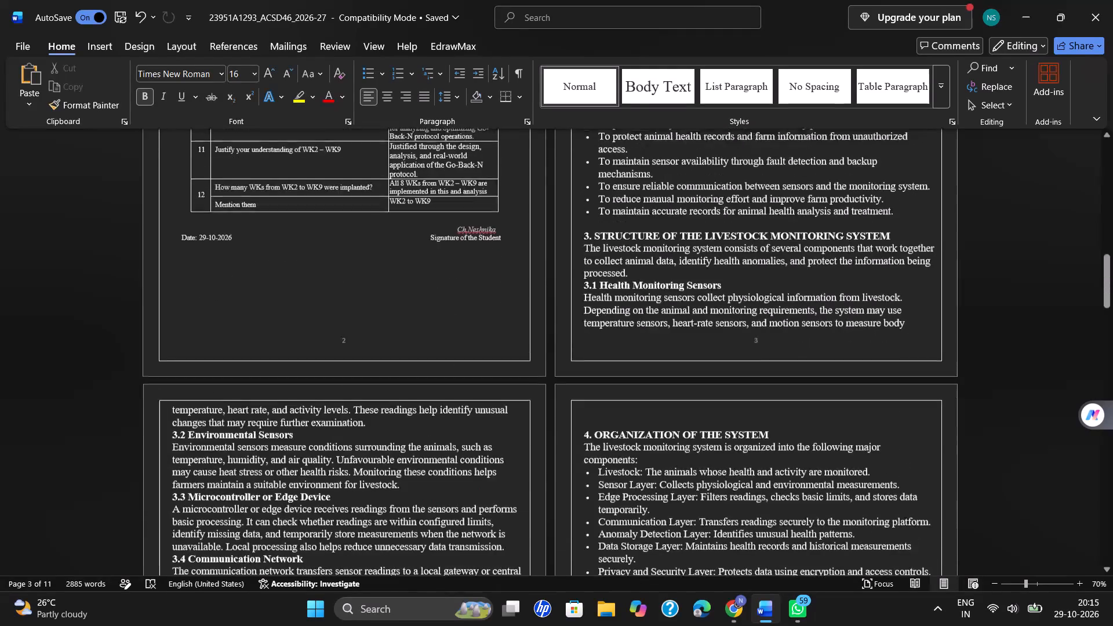
scroll(522, 460, "down", 2)
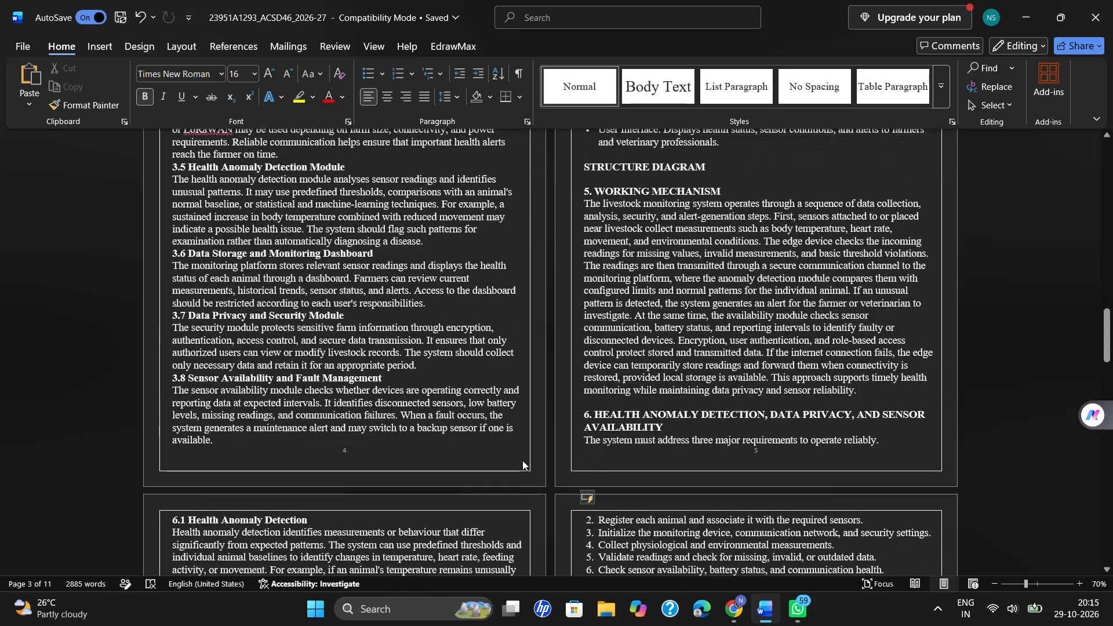
scroll(522, 460, "down", 1)
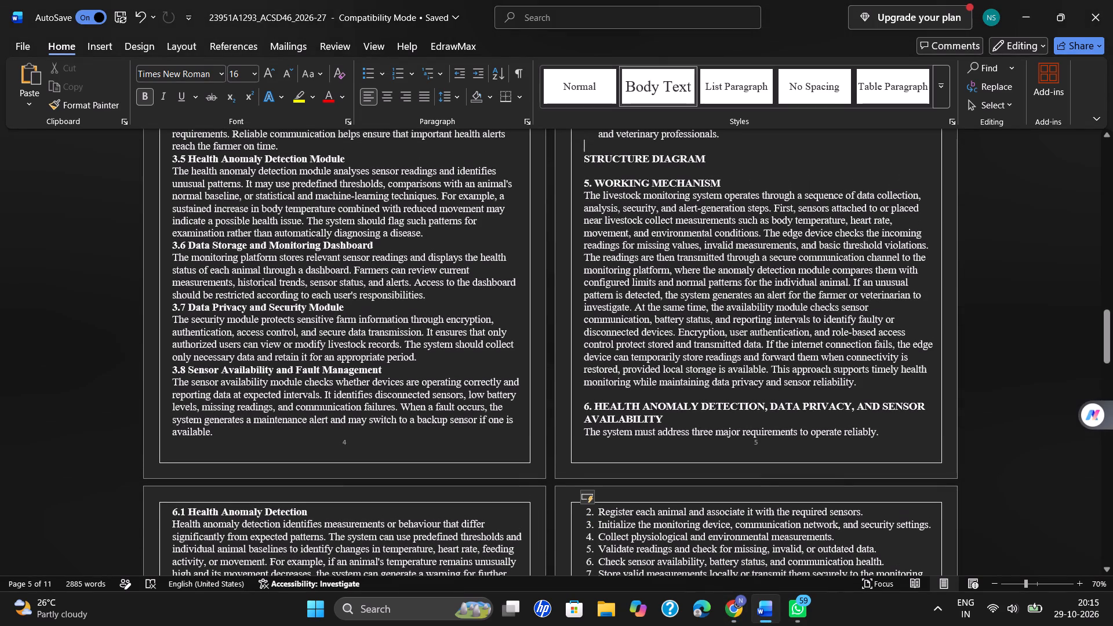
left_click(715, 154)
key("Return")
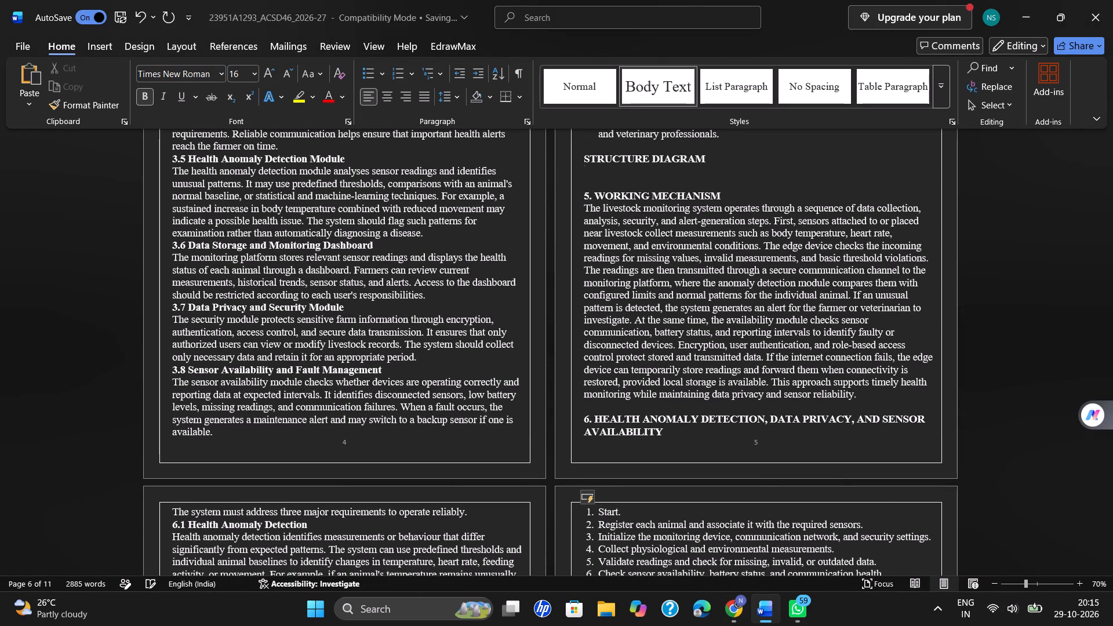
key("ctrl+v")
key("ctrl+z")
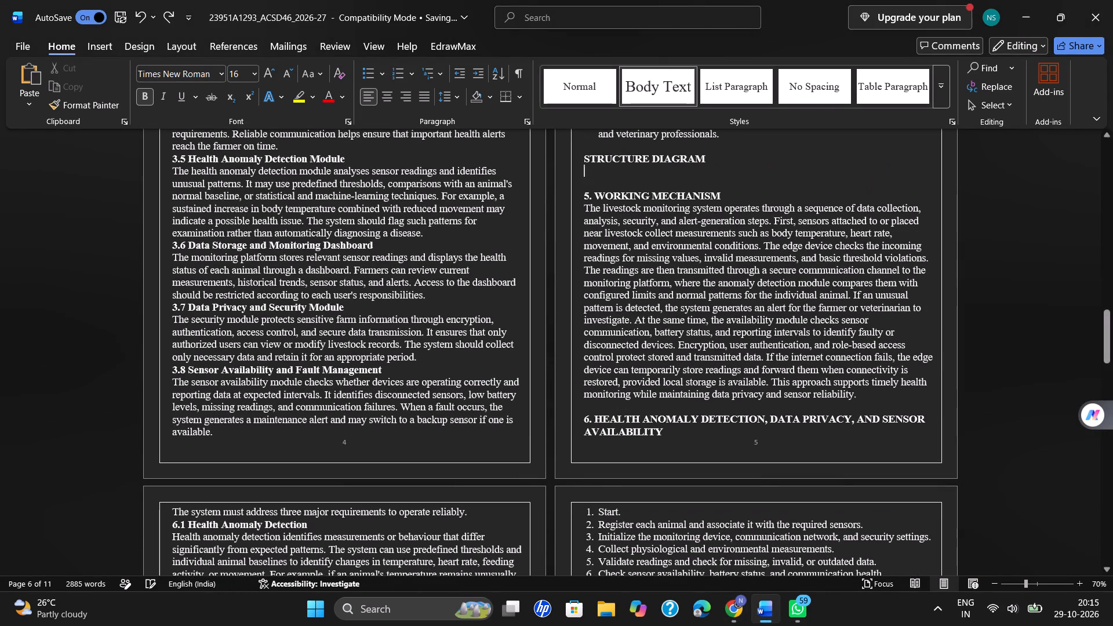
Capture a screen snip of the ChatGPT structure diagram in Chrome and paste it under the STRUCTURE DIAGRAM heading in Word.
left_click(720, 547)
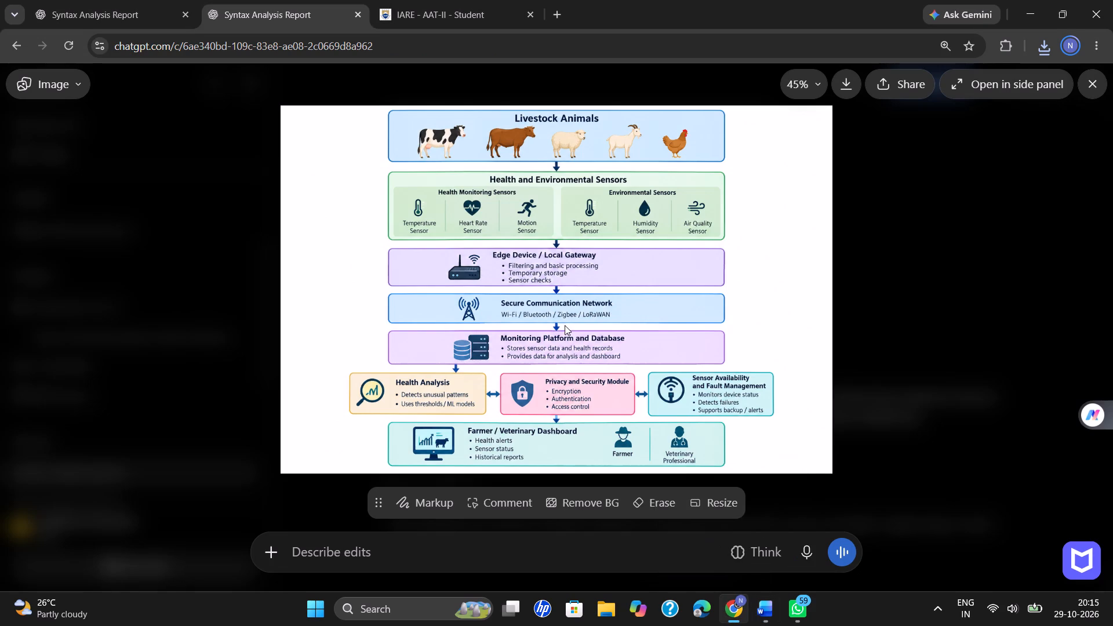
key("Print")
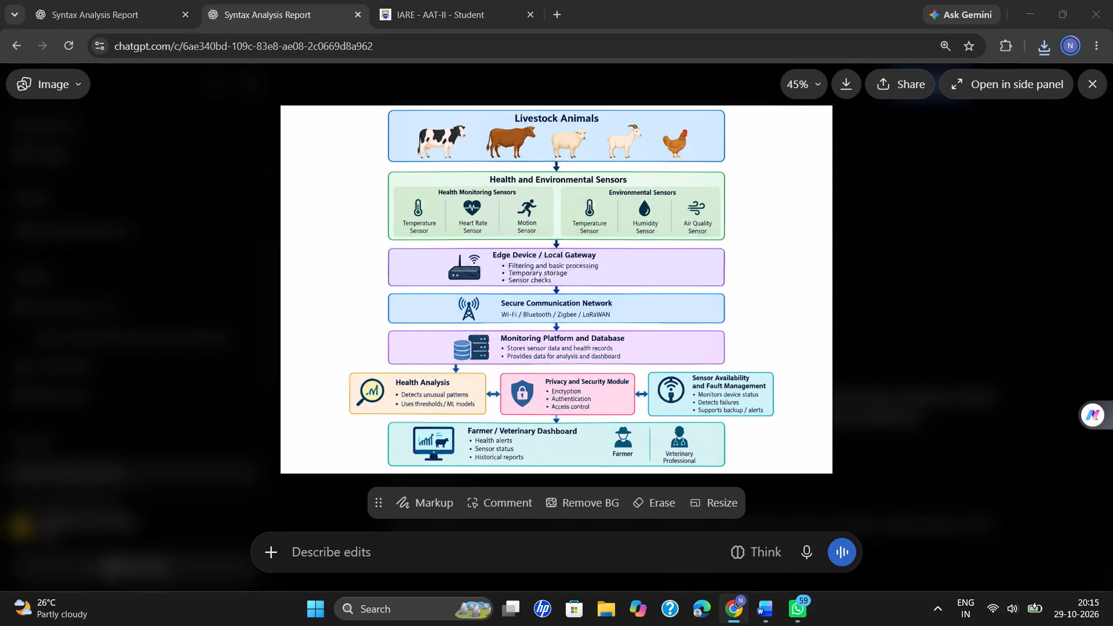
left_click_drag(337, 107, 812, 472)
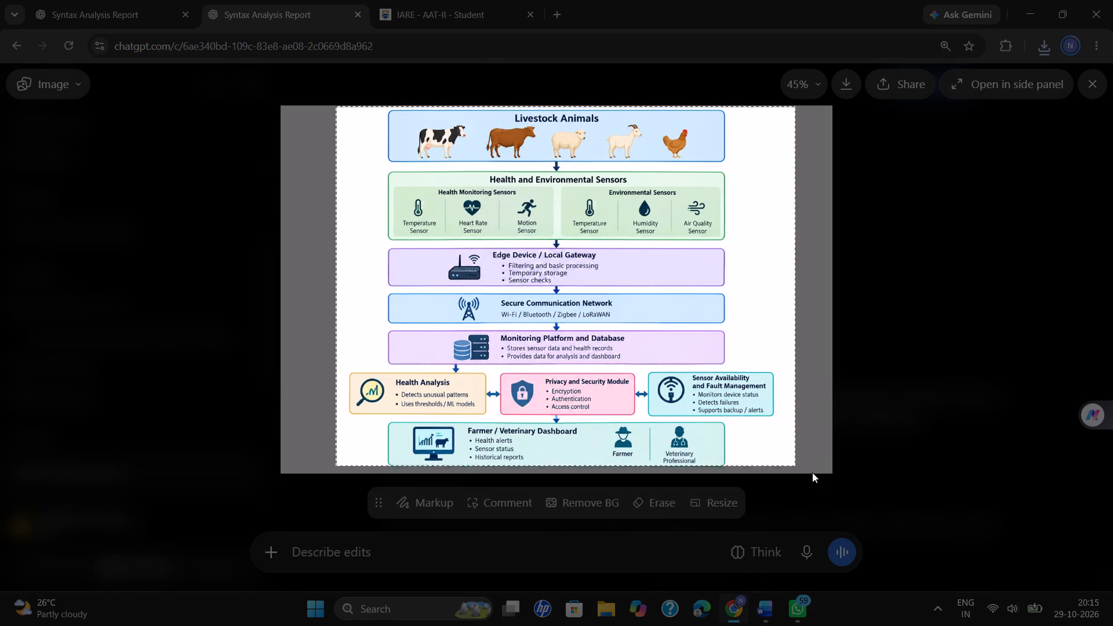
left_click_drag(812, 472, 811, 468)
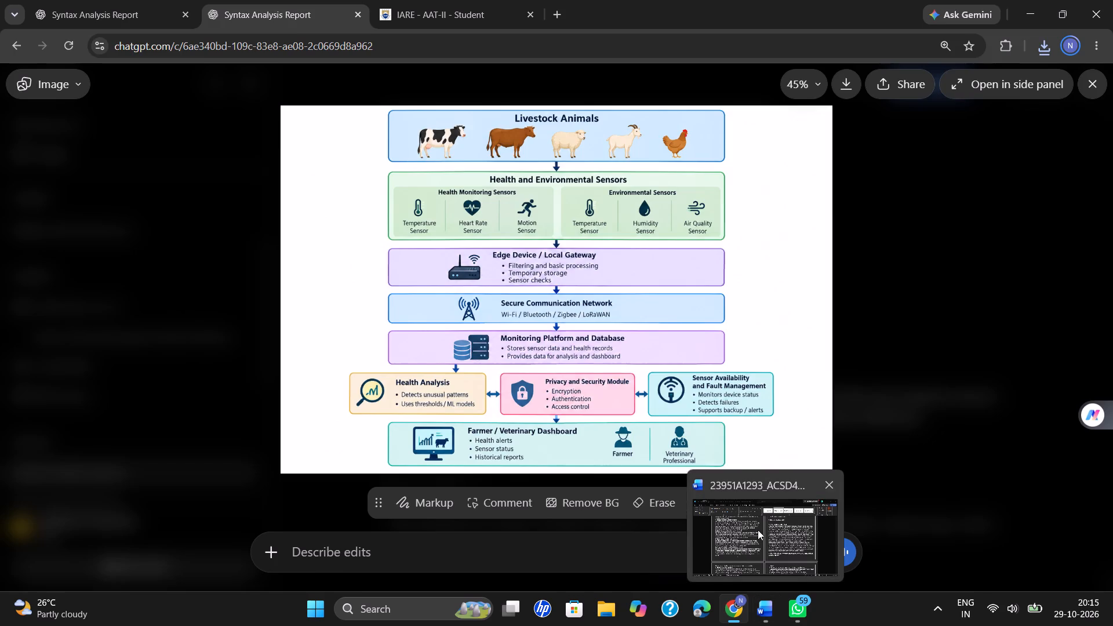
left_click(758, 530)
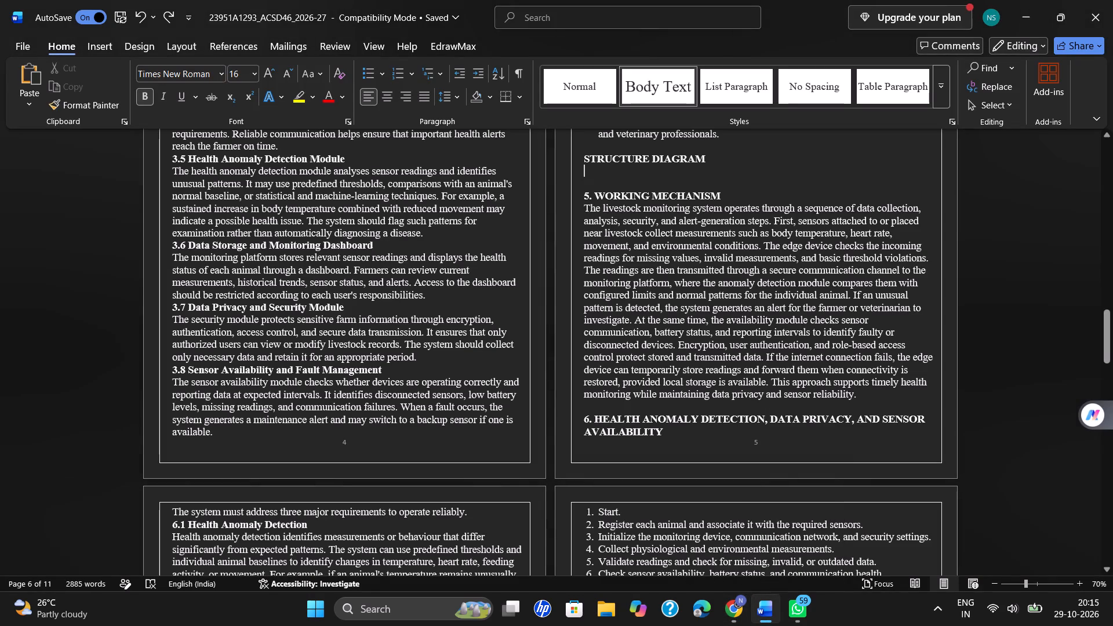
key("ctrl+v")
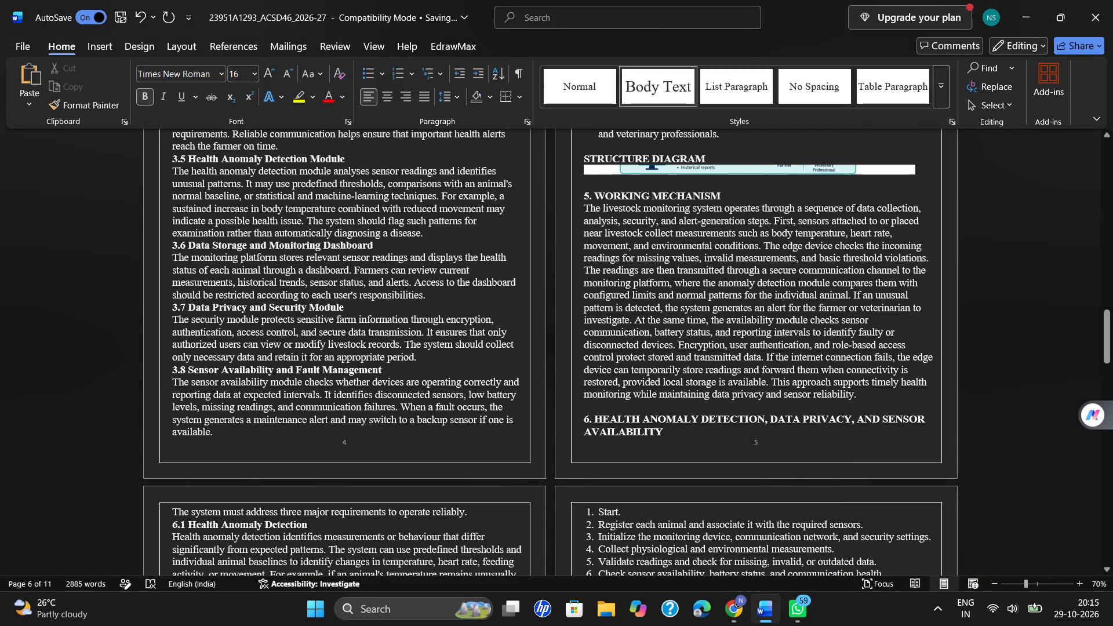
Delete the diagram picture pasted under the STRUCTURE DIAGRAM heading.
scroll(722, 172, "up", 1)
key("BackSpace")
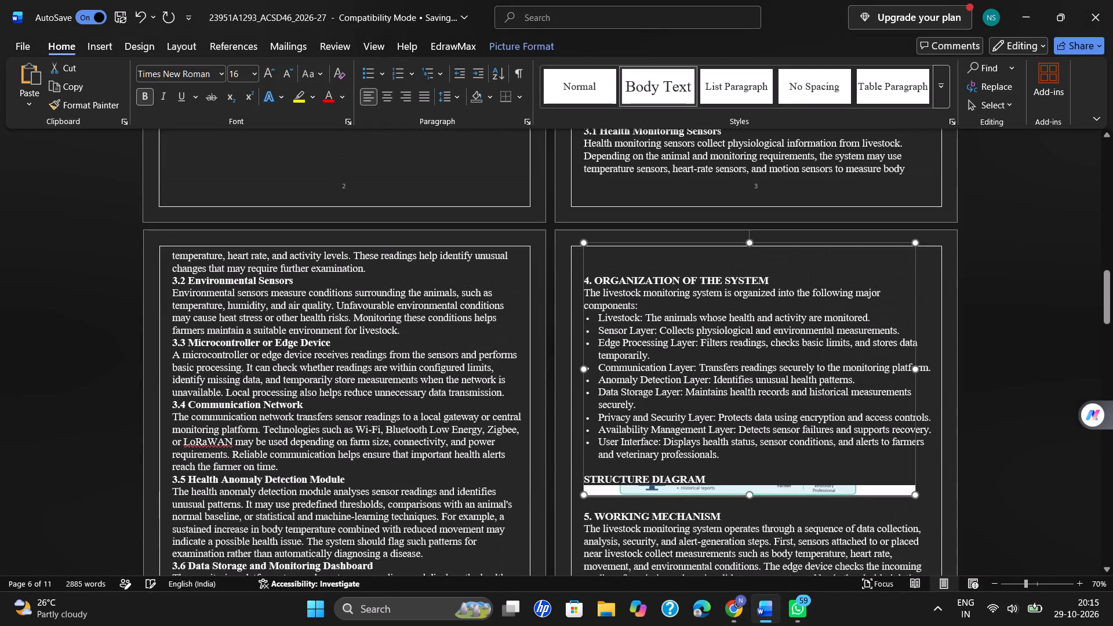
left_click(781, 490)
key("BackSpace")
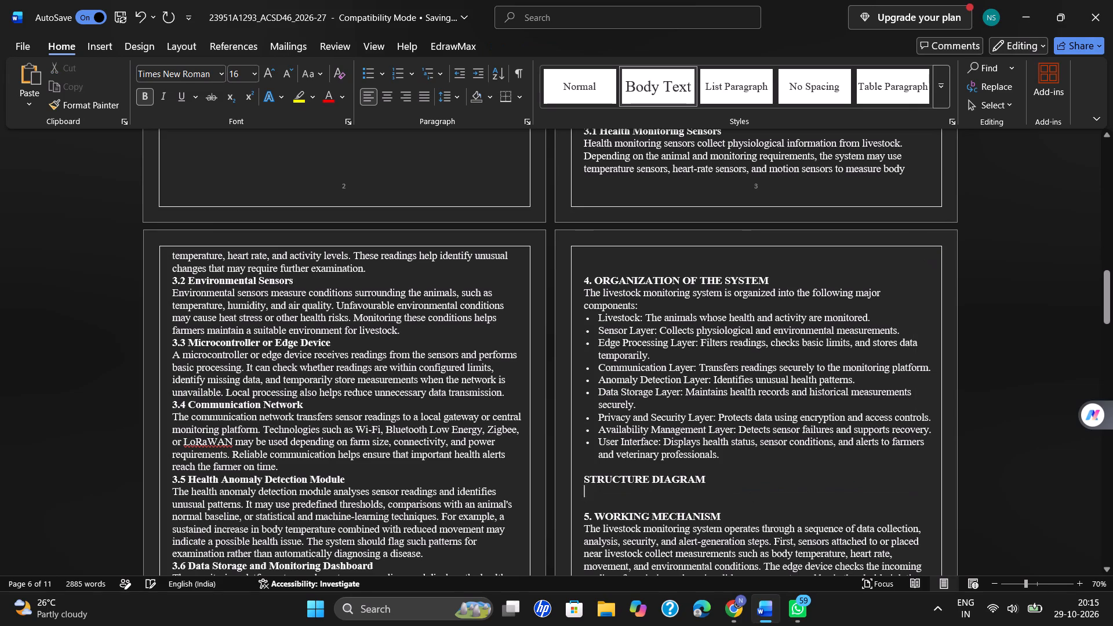
Insert 17 blank lines between the STRUCTURE DIAGRAM heading and section 5 to make room for the diagram.
key("space")
key("space")
key("space")
key("Return")
key("Return")
key("Return")
key("Return")
key("Return")
key("Return")
key("Return")
key("Return")
key("Return")
key("Return")
key("Return")
key("Return")
key("Return")
key("Return")
key("Return")
key("Return")
key("Return")
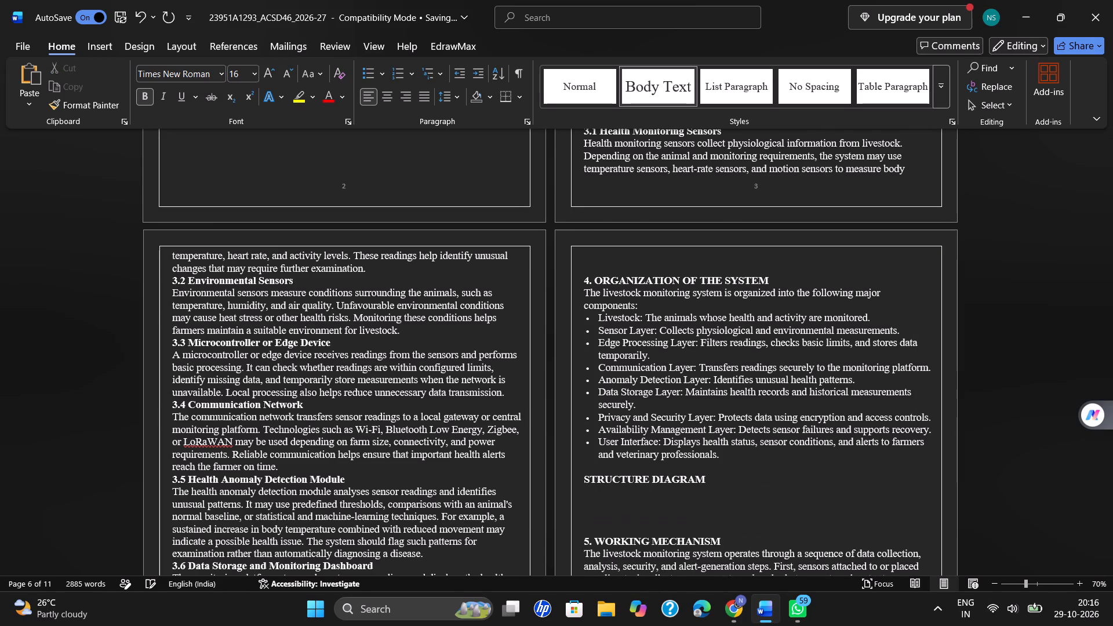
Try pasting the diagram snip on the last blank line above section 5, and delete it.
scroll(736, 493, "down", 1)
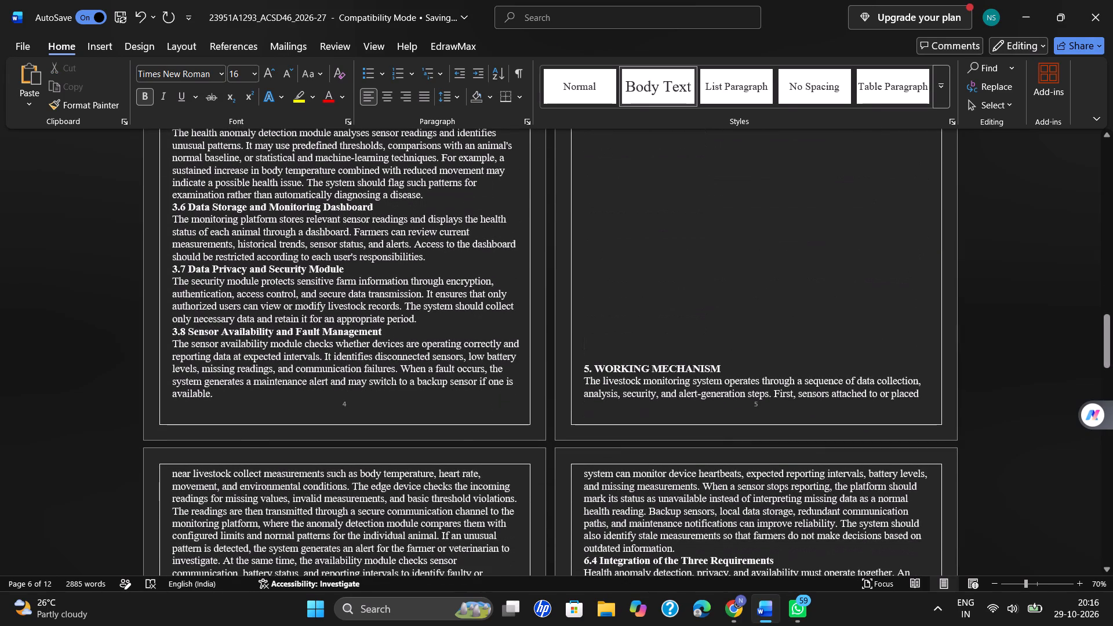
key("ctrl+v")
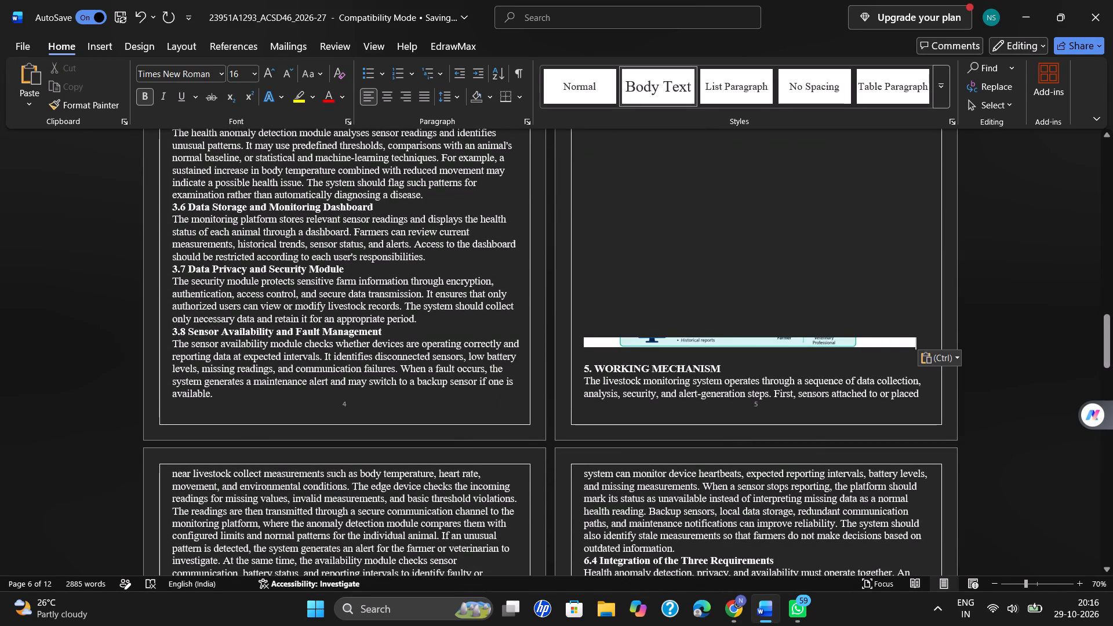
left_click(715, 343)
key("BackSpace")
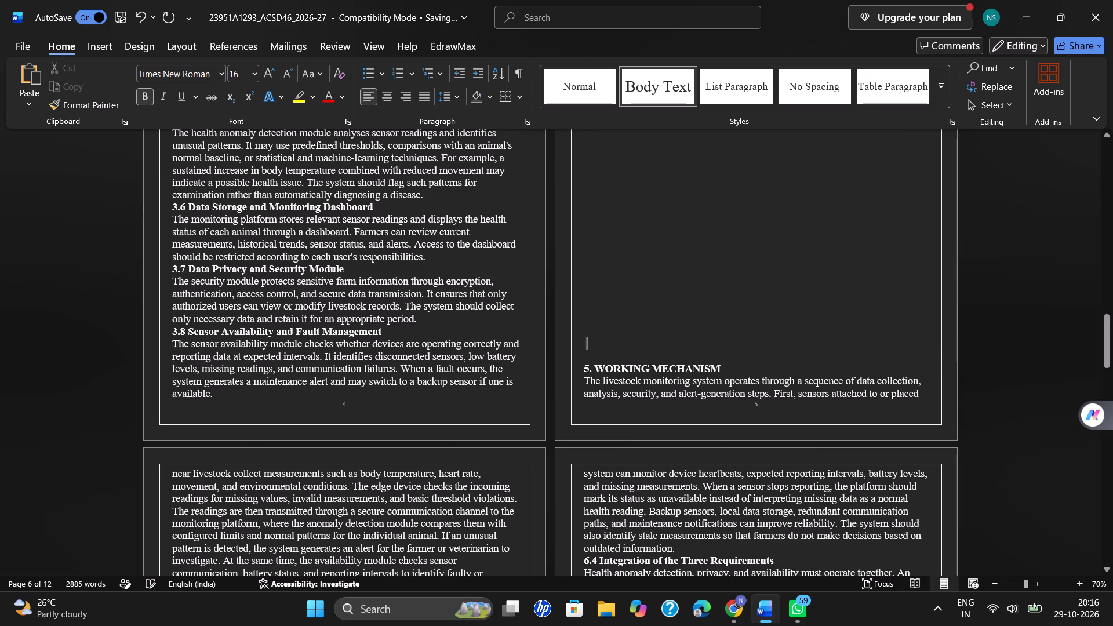
Insert four blank lines before the "5. WORKING MECHANISM" heading to push it onto the next page.
scroll(715, 343, "up", 1)
left_click(583, 454)
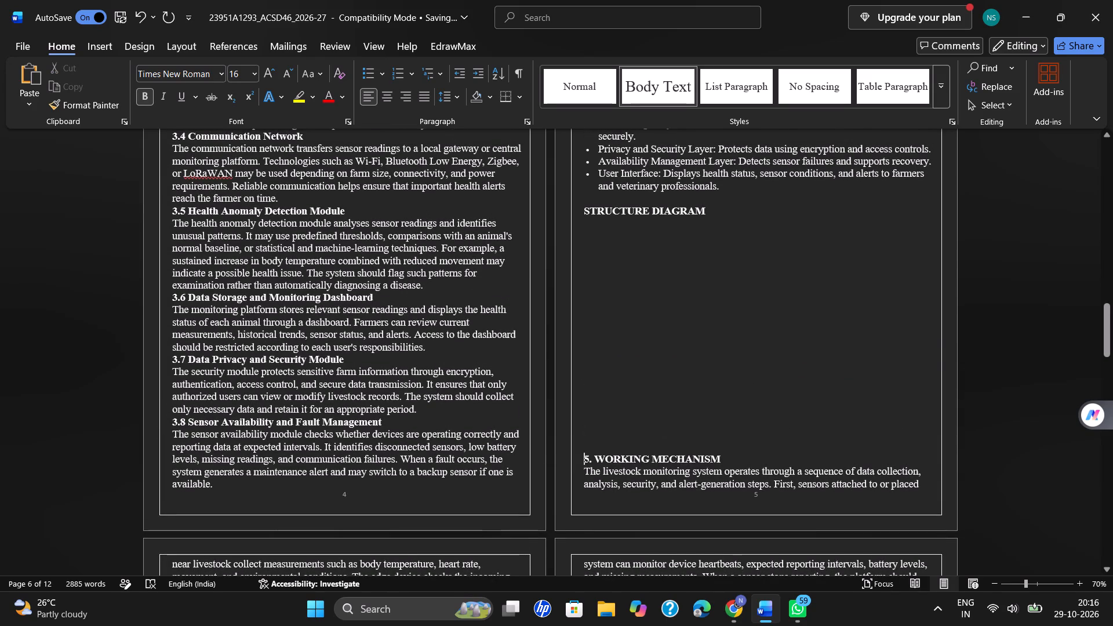
key("Return")
key("Return")
key("Return")
key("Return")
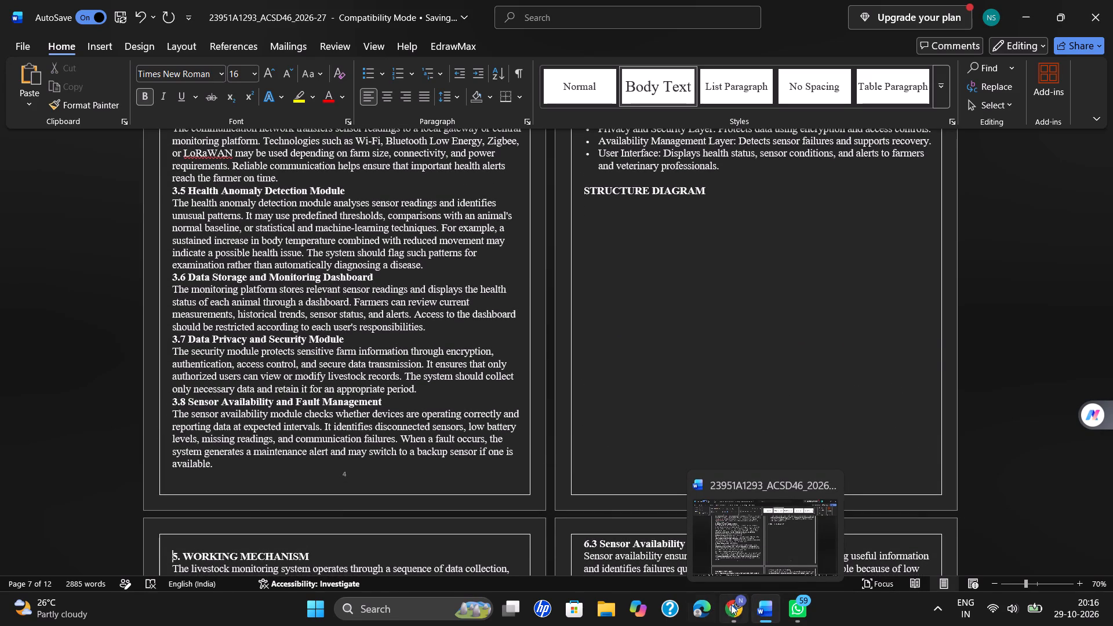
Switch to Chrome and capture a new, wider screen snip of the complete livestock structure diagram.
left_click(732, 553)
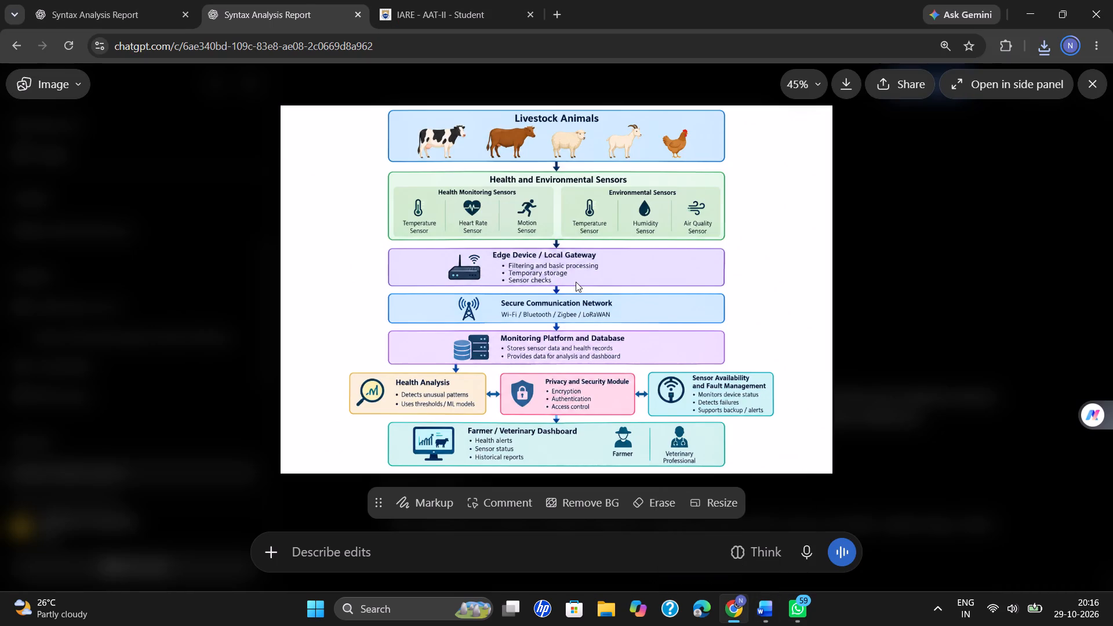
key("Print")
left_click_drag(300, 106, 542, 326)
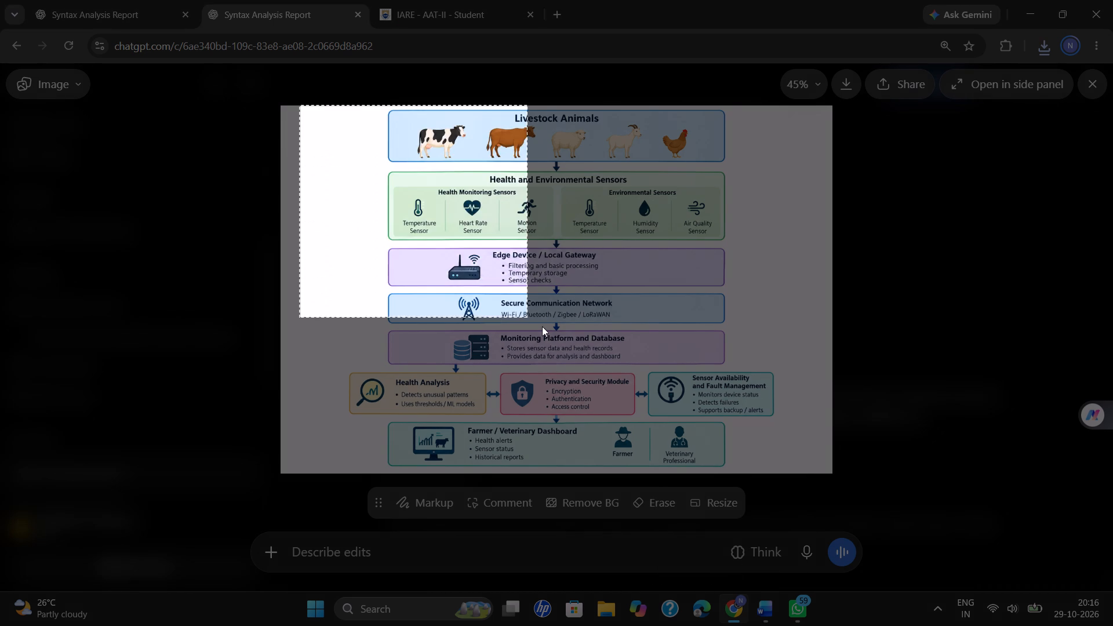
left_click_drag(542, 326, 793, 469)
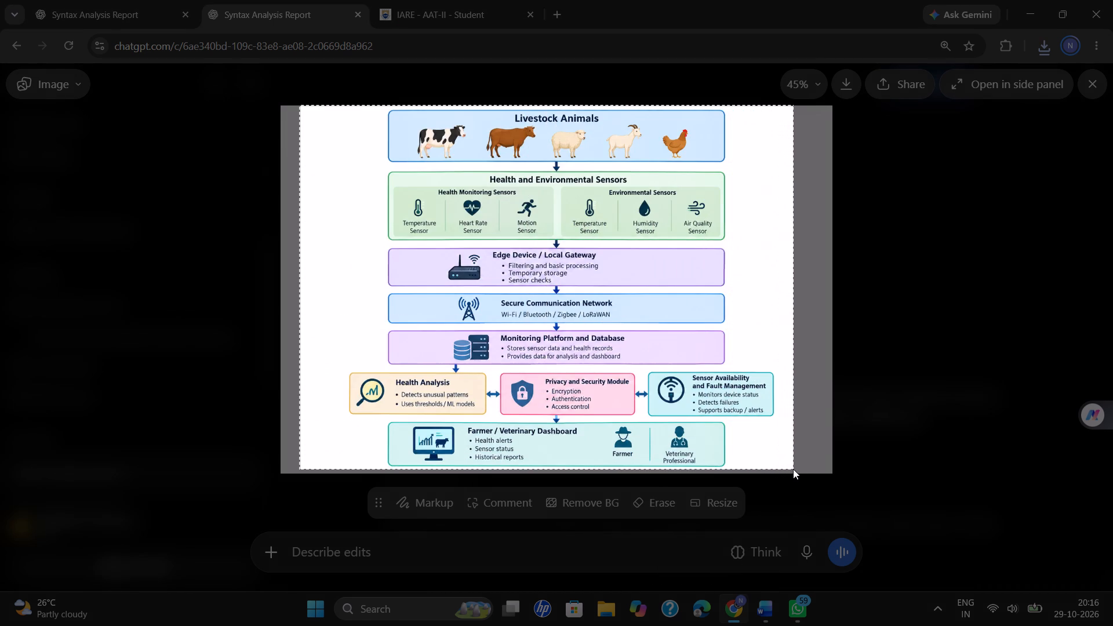
left_click_drag(793, 469, 811, 468)
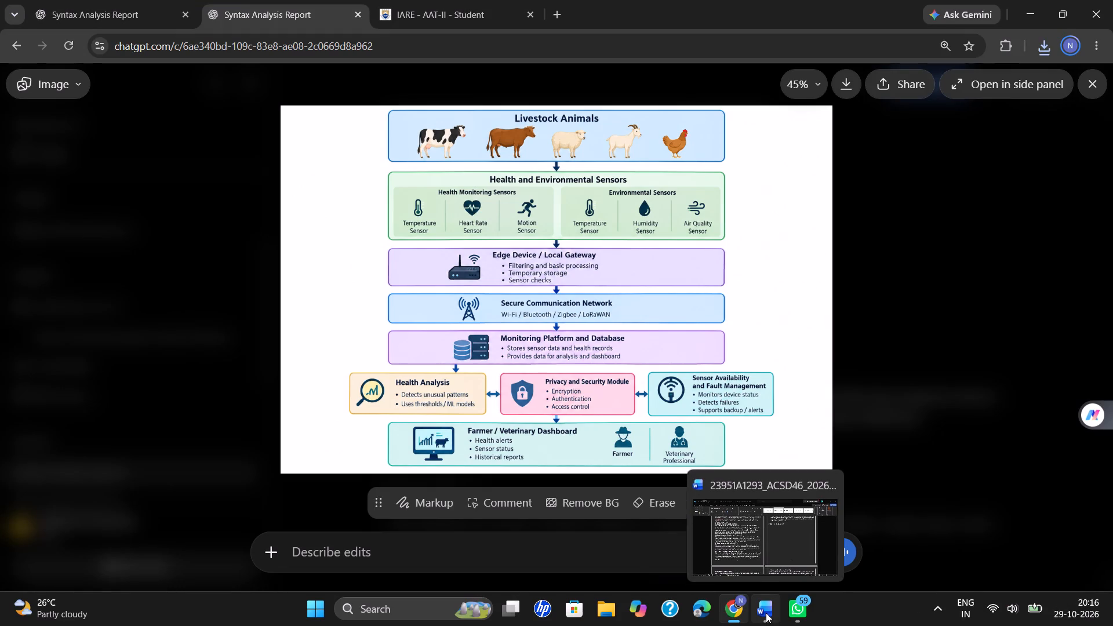
Return to Word, add two lines after the STRUCTURE DIAGRAM heading and paste the new diagram snip there.
left_click(762, 560)
left_click(721, 192)
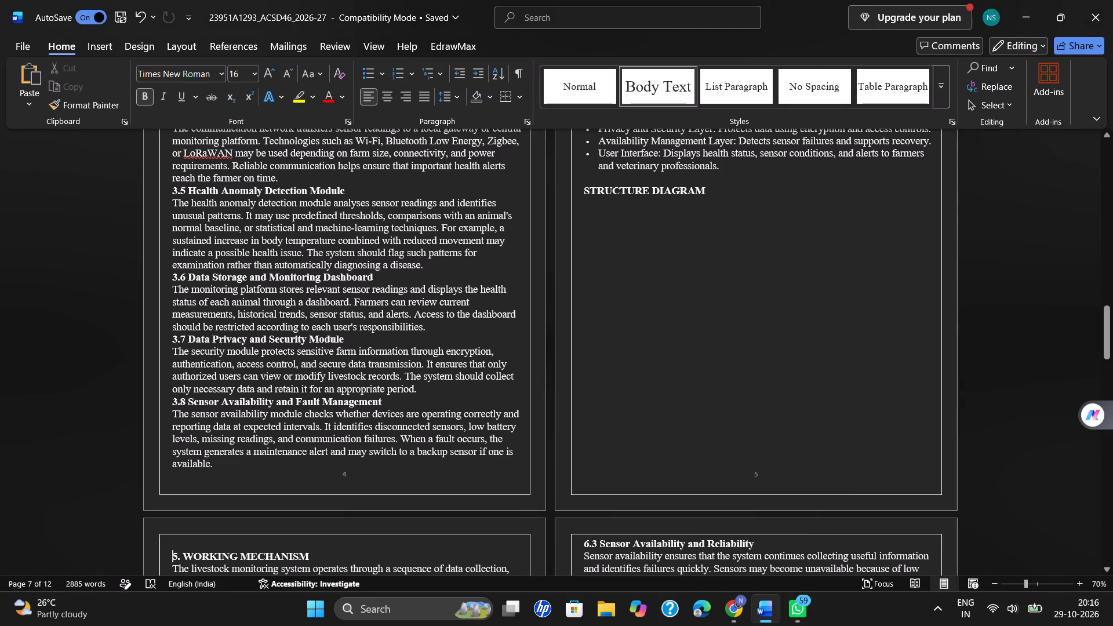
key("Return")
key("Return")
key("ctrl+v")
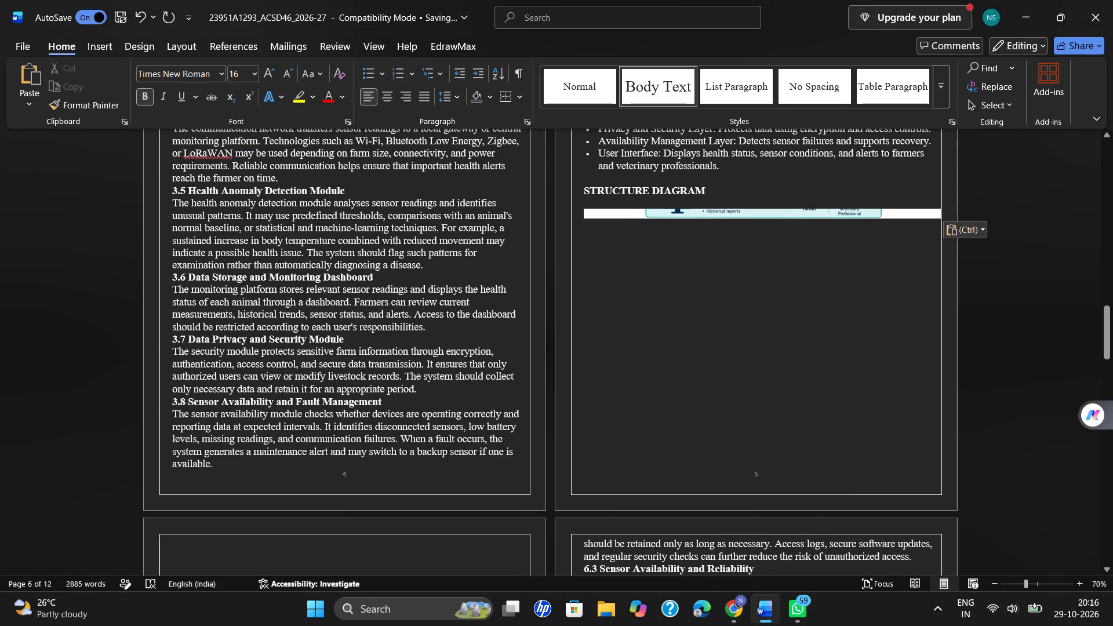
Apply the Keep Source Formatting paste option to the diagram snip under the STRUCTURE DIAGRAM heading, and delete the picture.
left_click(980, 234)
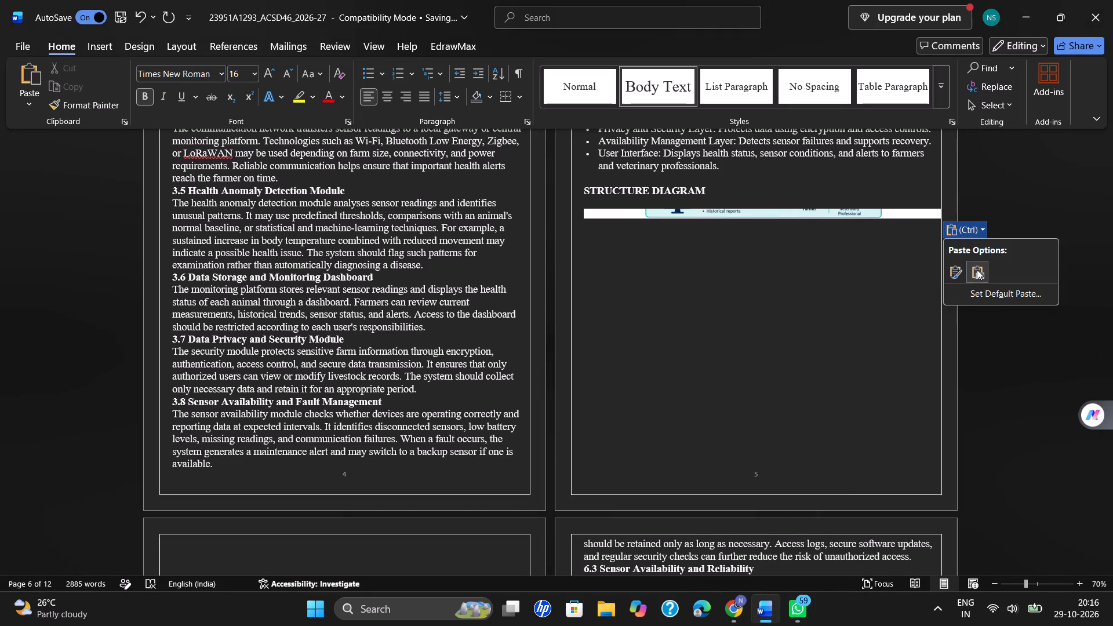
left_click(956, 271)
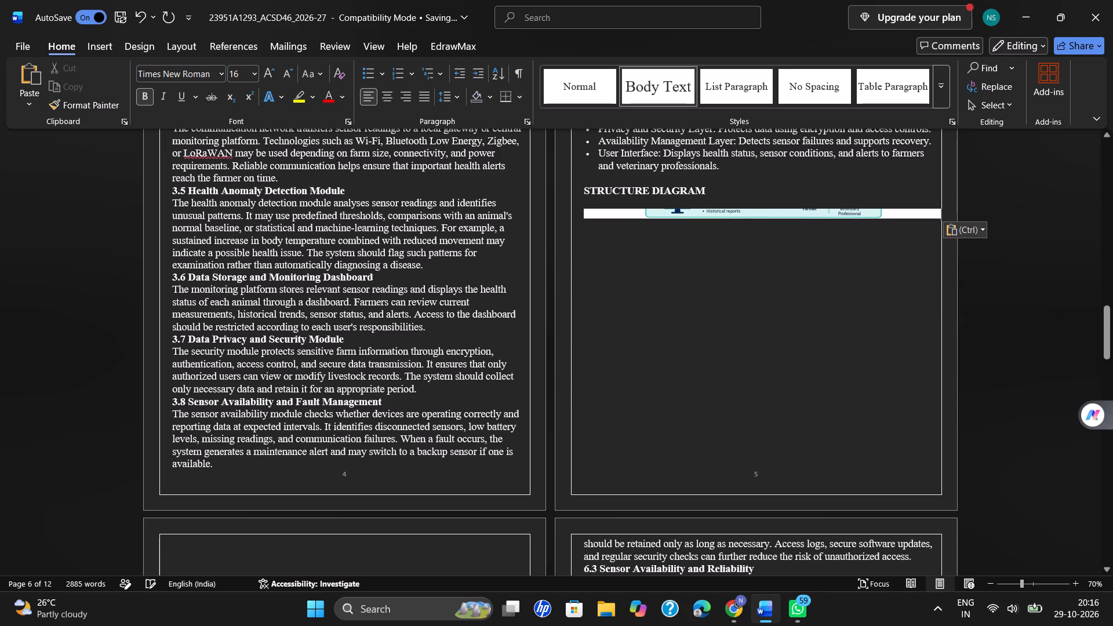
left_click(901, 211)
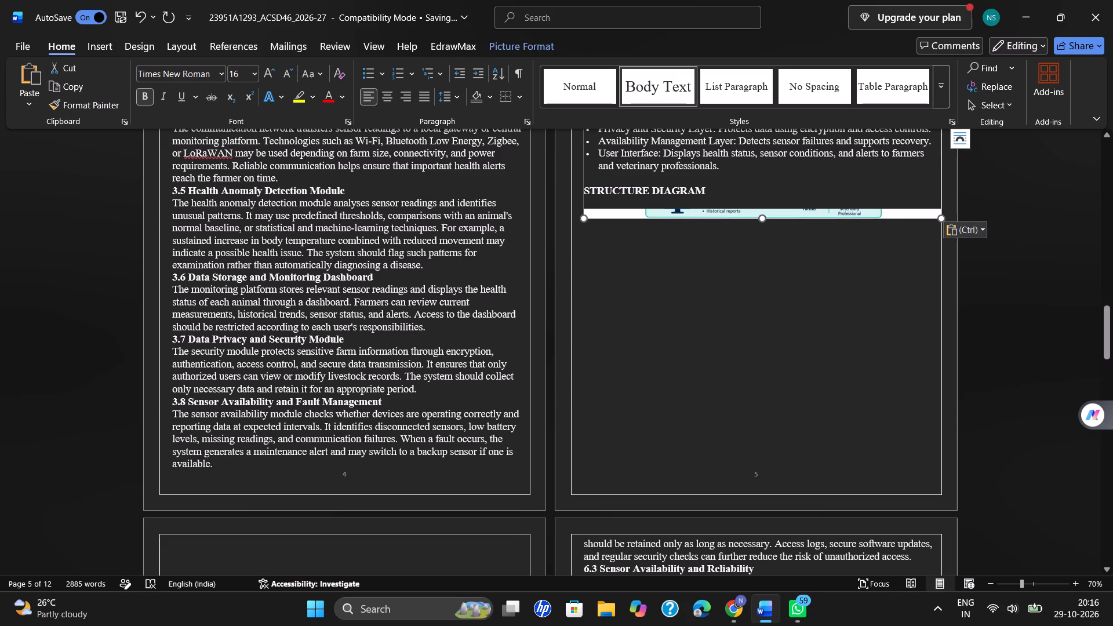
key("BackSpace")
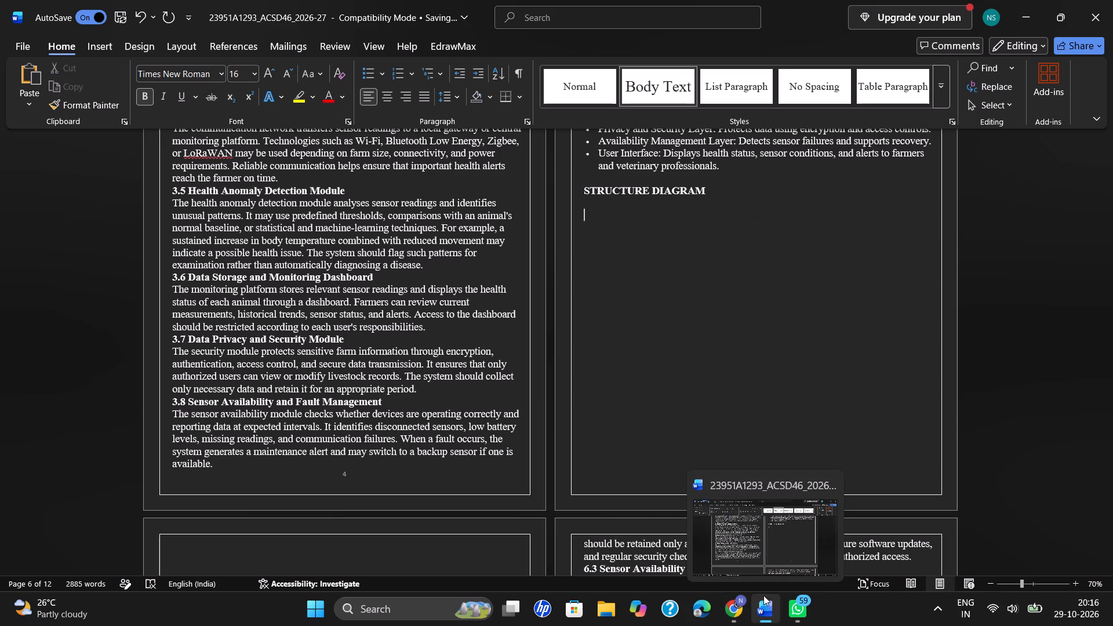
Insert four new lines directly below the STRUCTURE DIAGRAM heading.
left_click(679, 387)
left_click(639, 310)
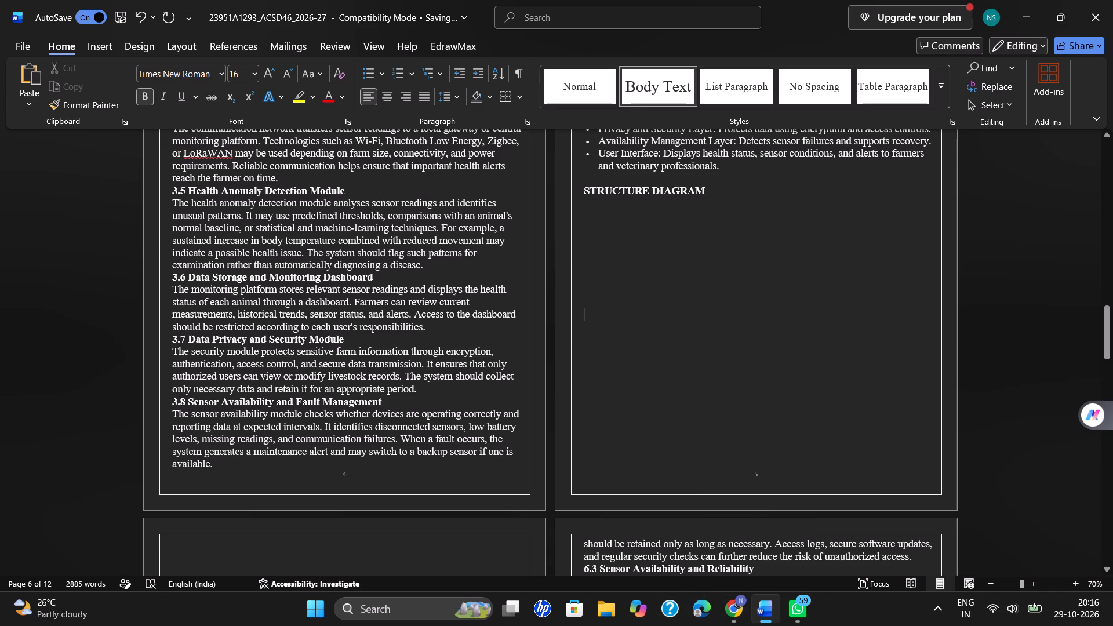
left_click(726, 199)
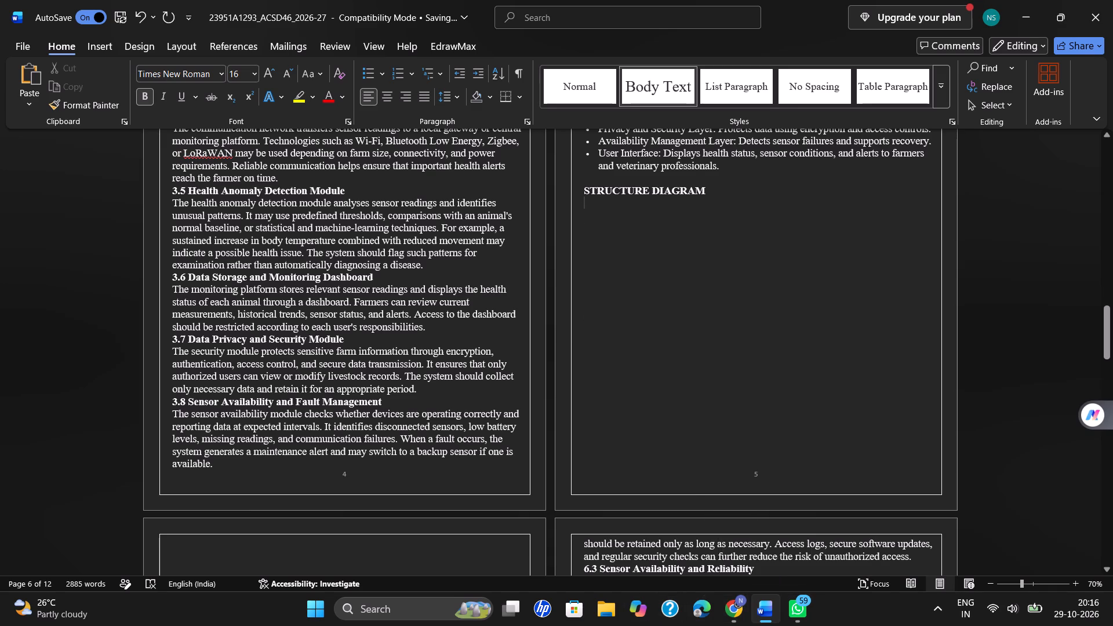
left_click(720, 189)
key("Return")
key("space")
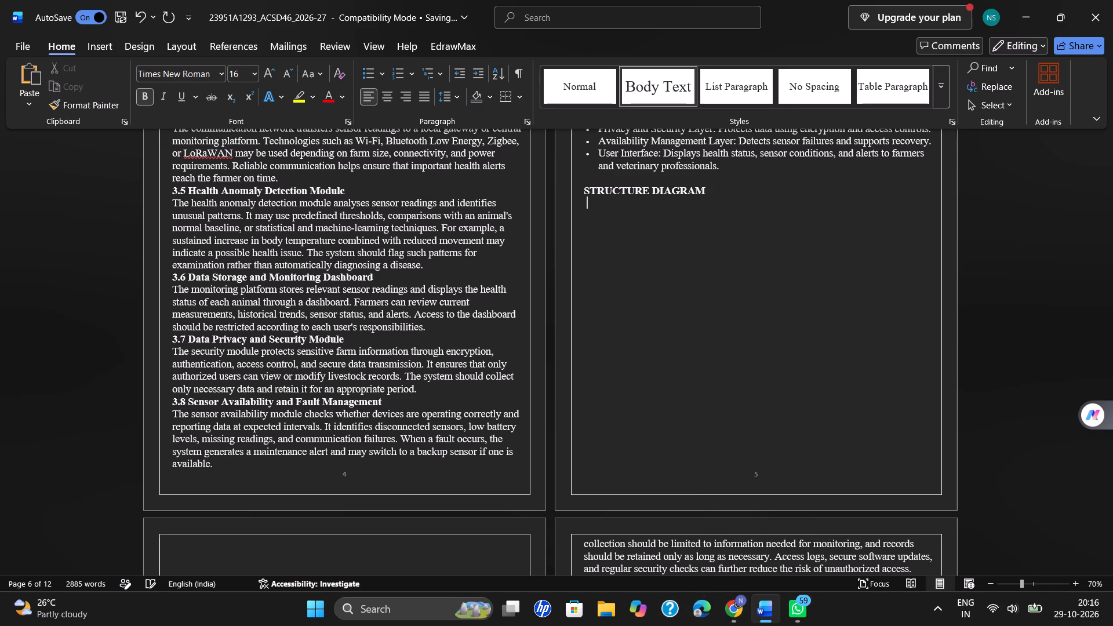
key("Return")
right_click(720, 189)
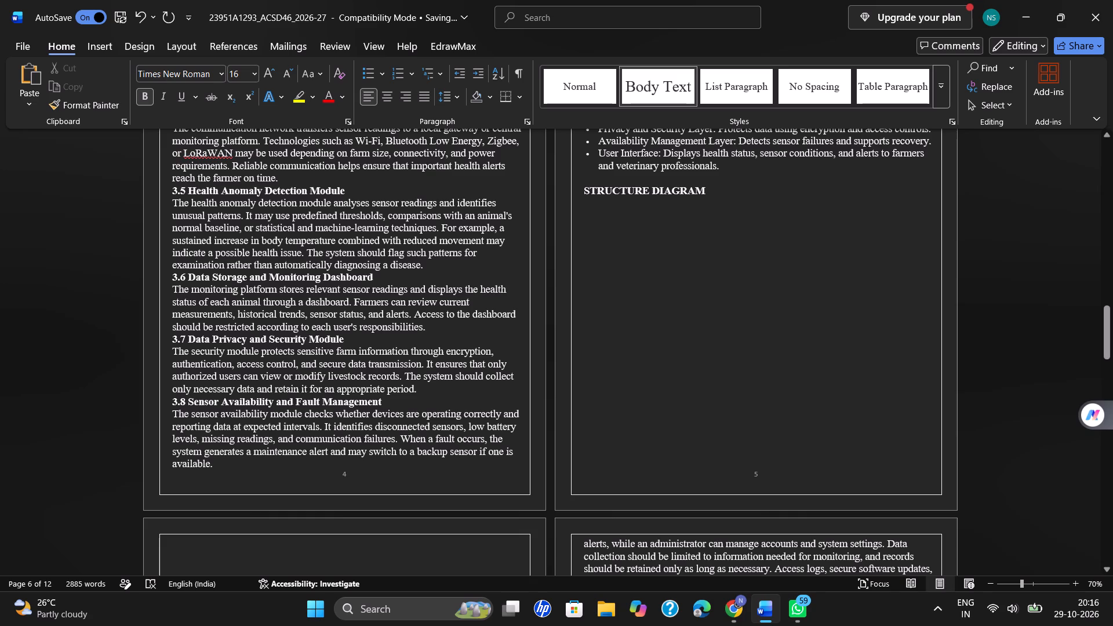
left_click(719, 189)
key("Return")
key("Return")
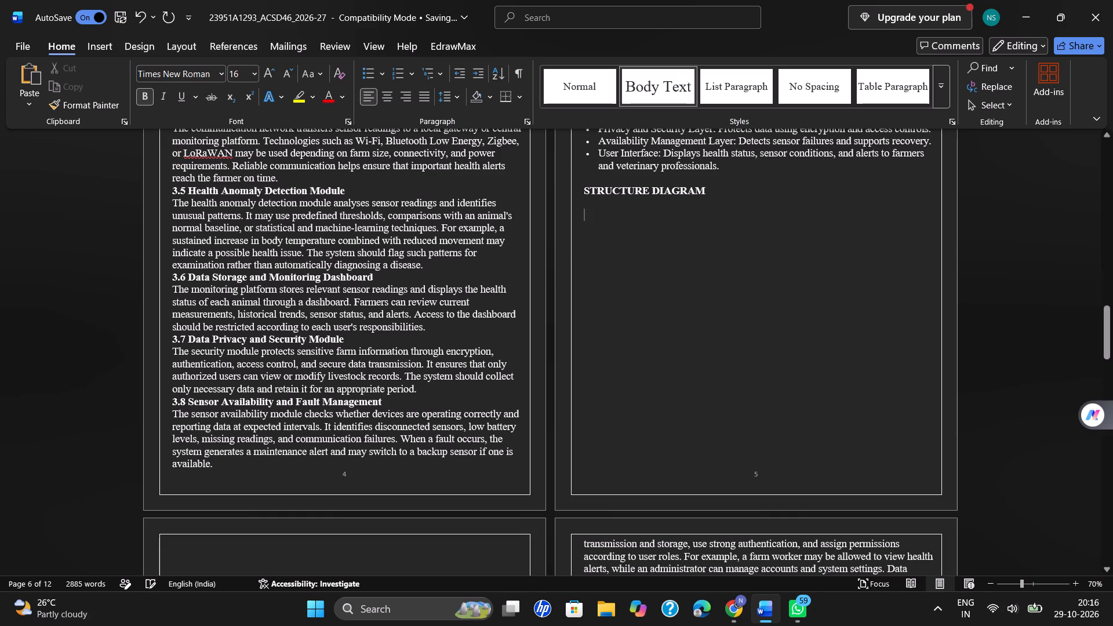
Open "Livestock Monitoring System Architecture.png" from the Downloads folder in Photos and copy the image.
scroll(656, 454, "down", 2)
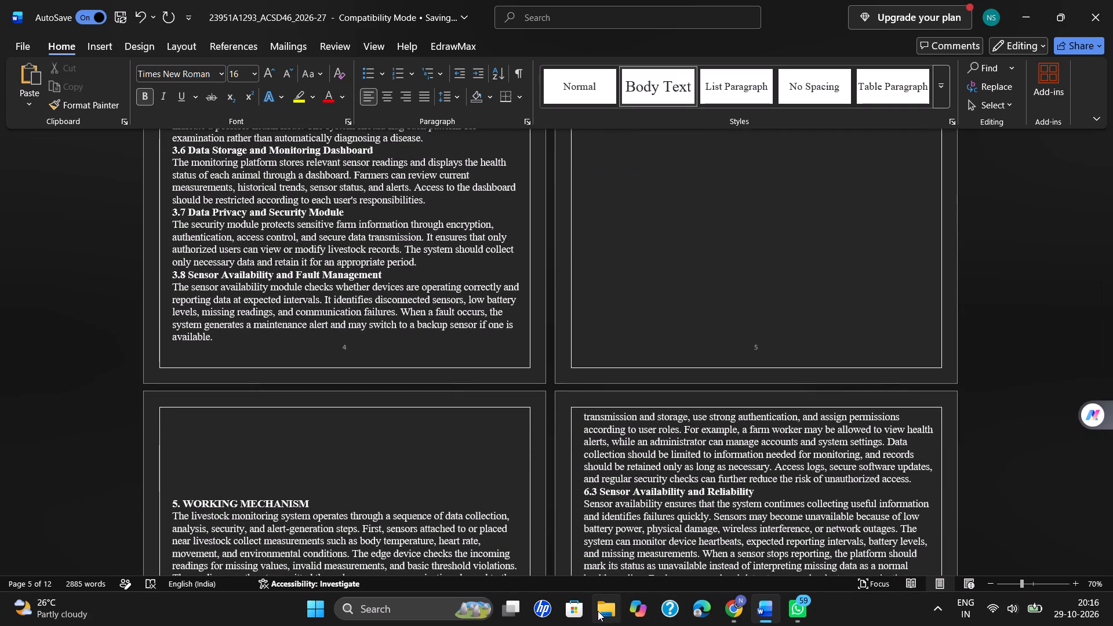
left_click(613, 608)
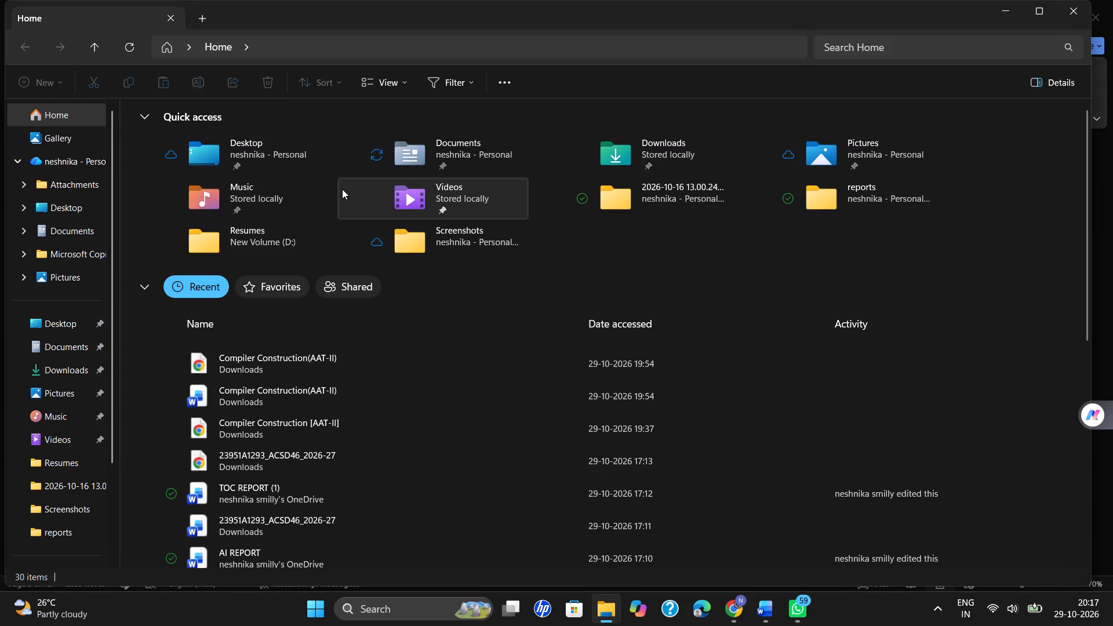
double_click(67, 370)
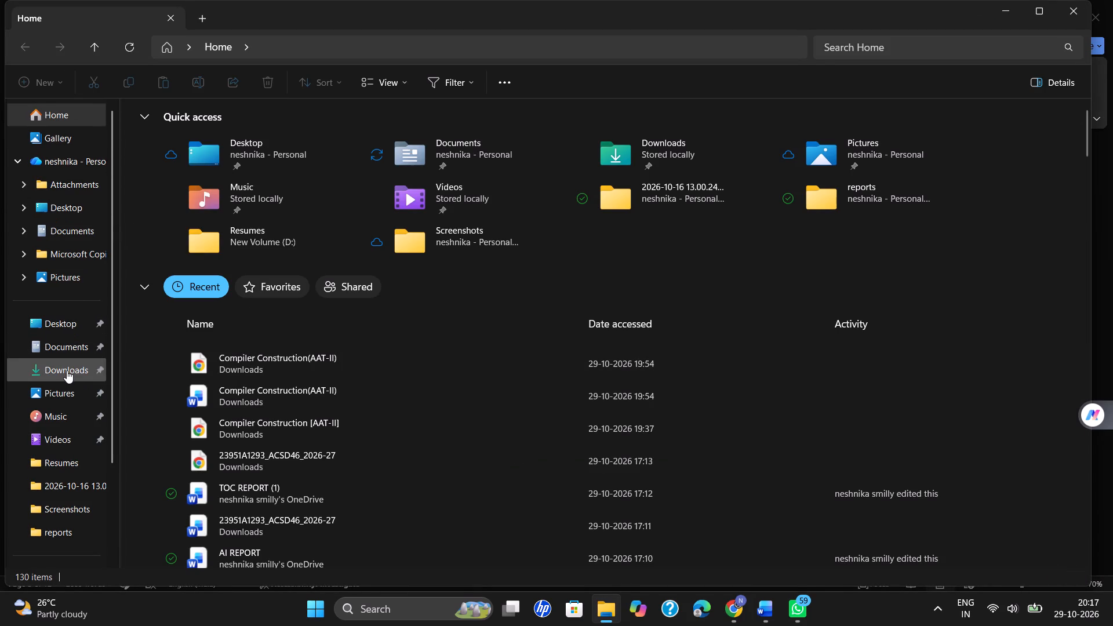
double_click(279, 151)
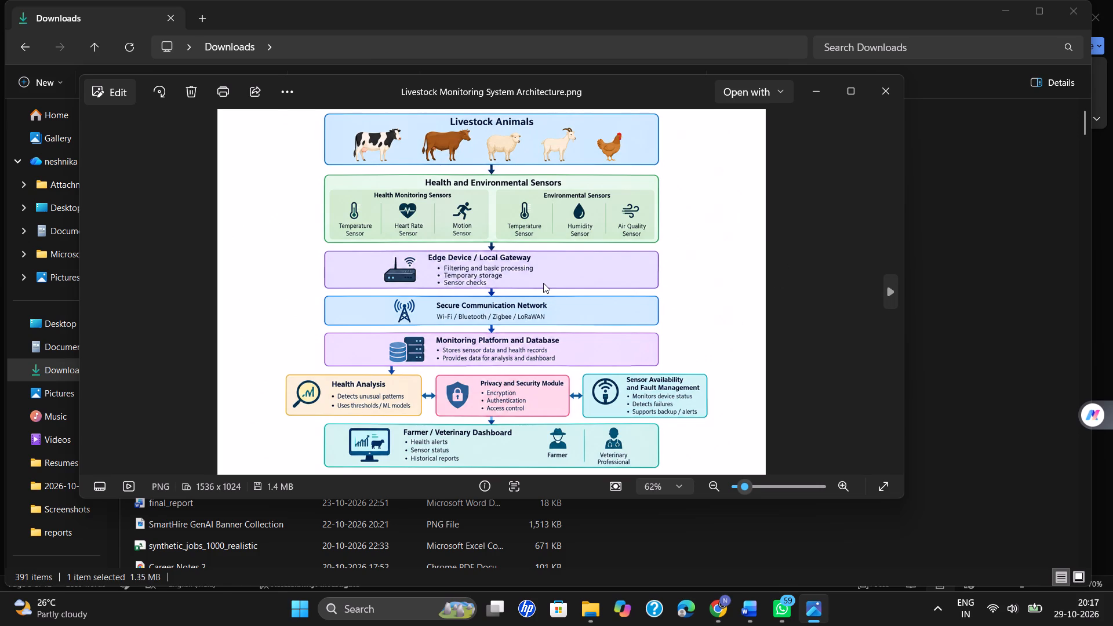
left_click(292, 96)
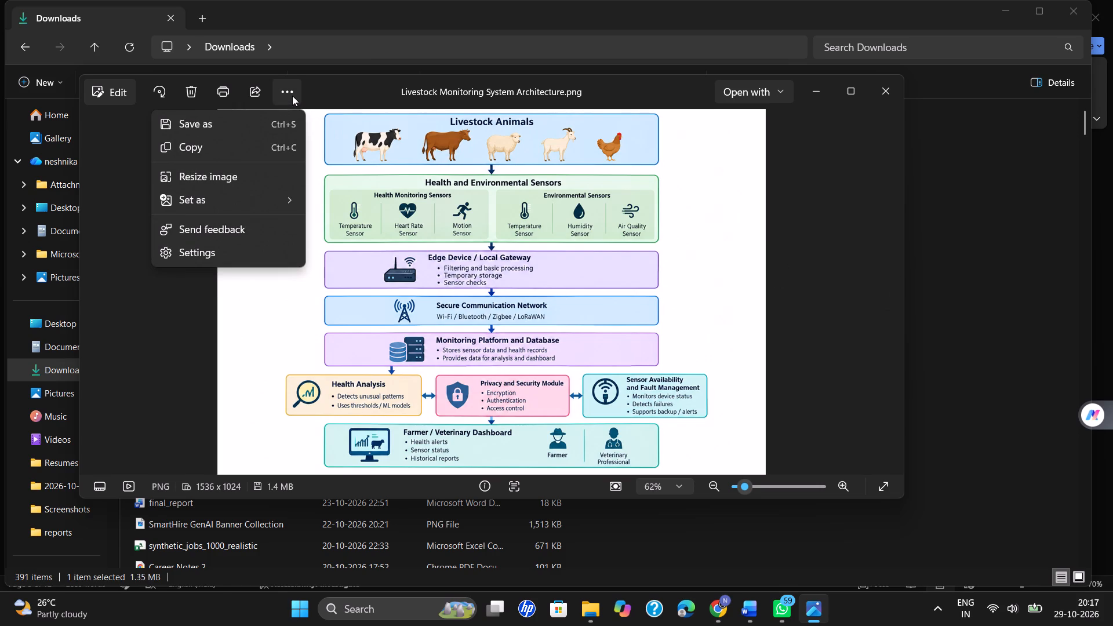
left_click(260, 158)
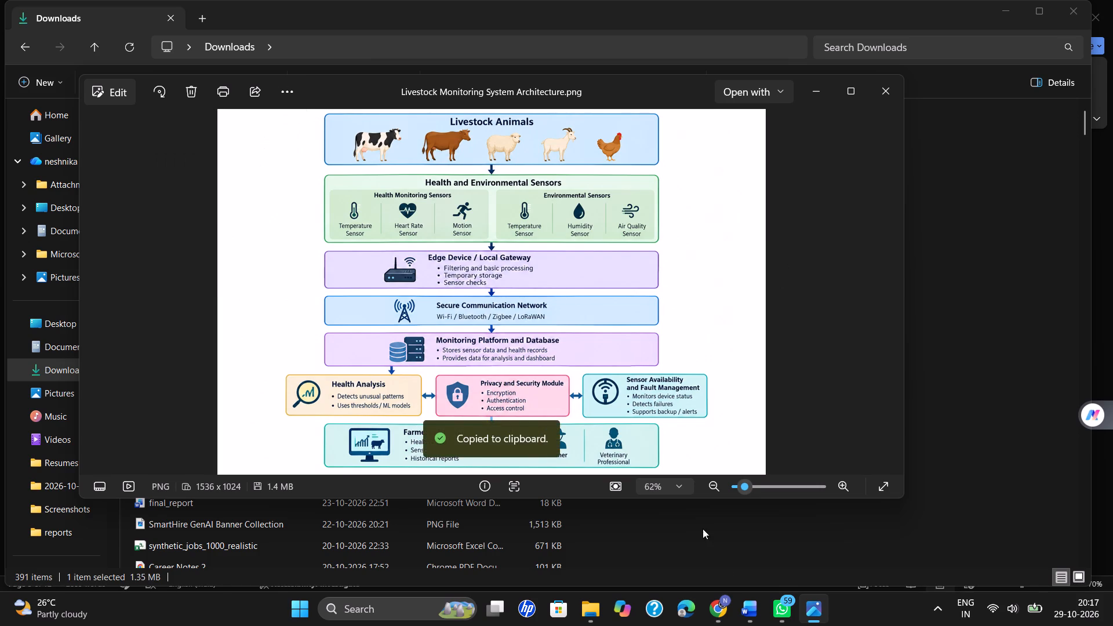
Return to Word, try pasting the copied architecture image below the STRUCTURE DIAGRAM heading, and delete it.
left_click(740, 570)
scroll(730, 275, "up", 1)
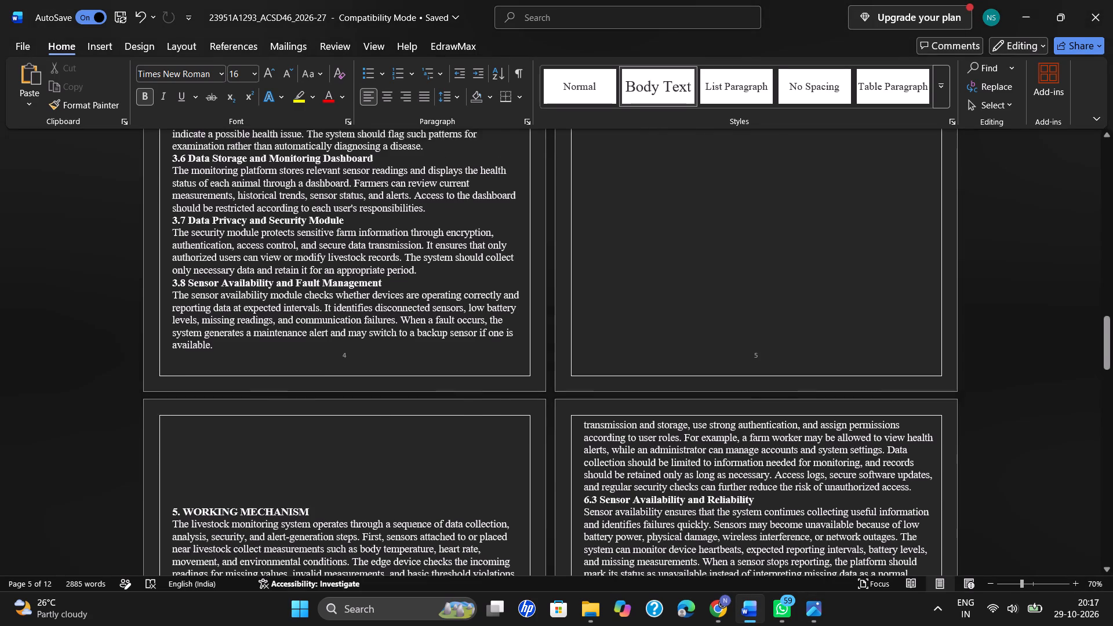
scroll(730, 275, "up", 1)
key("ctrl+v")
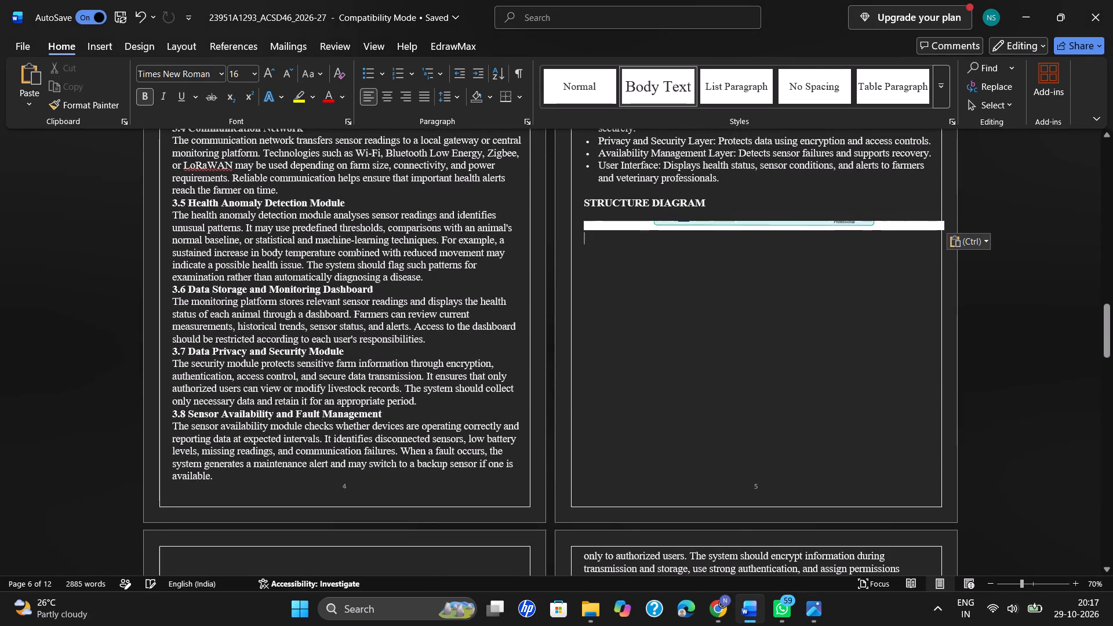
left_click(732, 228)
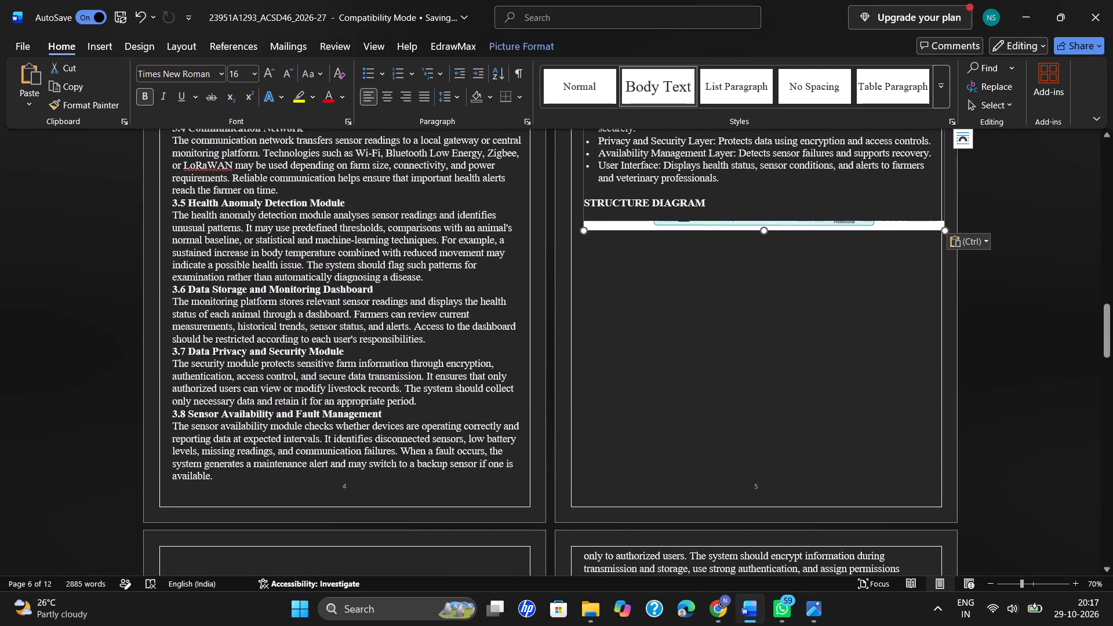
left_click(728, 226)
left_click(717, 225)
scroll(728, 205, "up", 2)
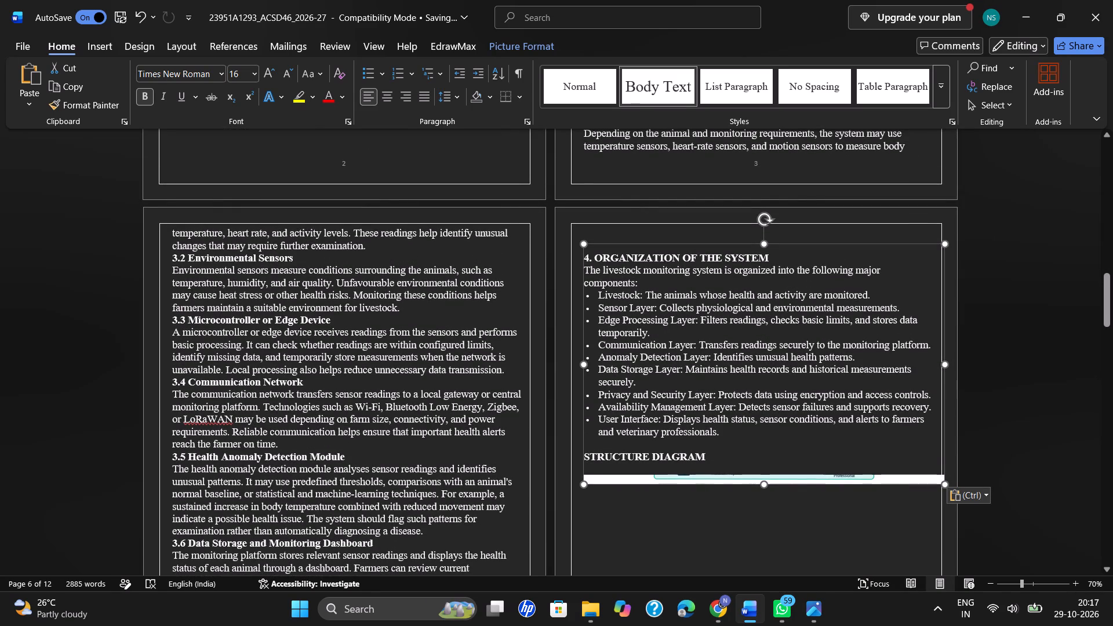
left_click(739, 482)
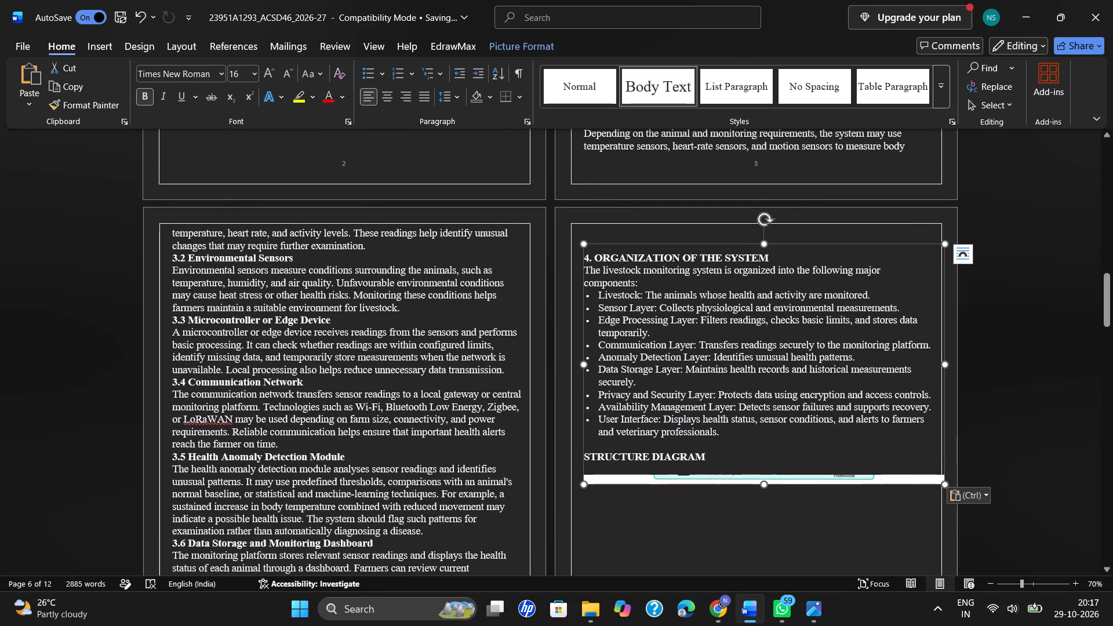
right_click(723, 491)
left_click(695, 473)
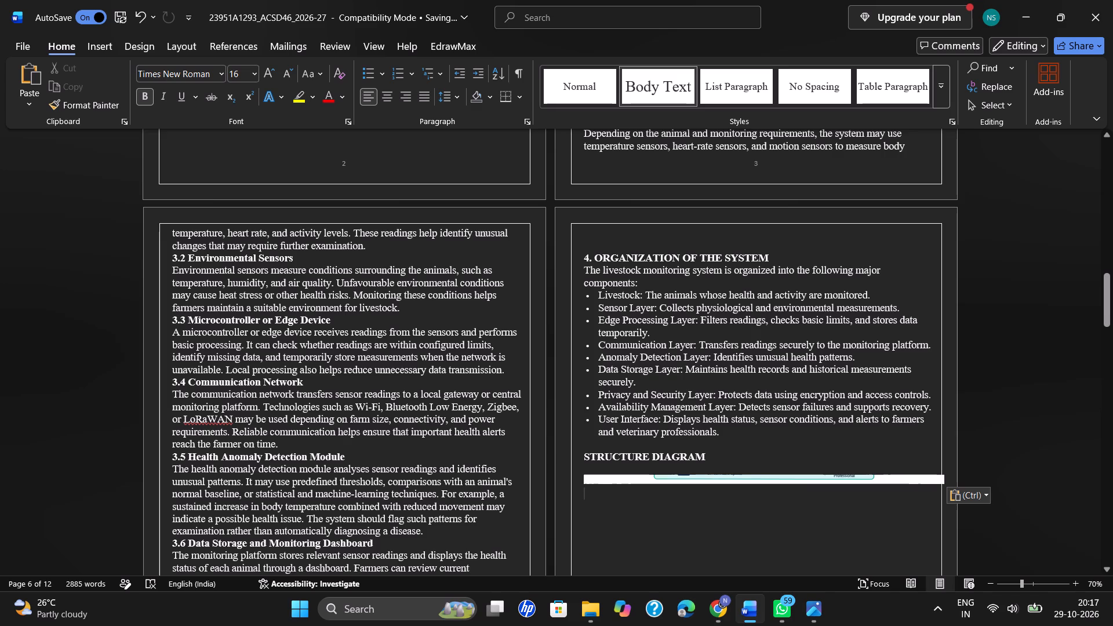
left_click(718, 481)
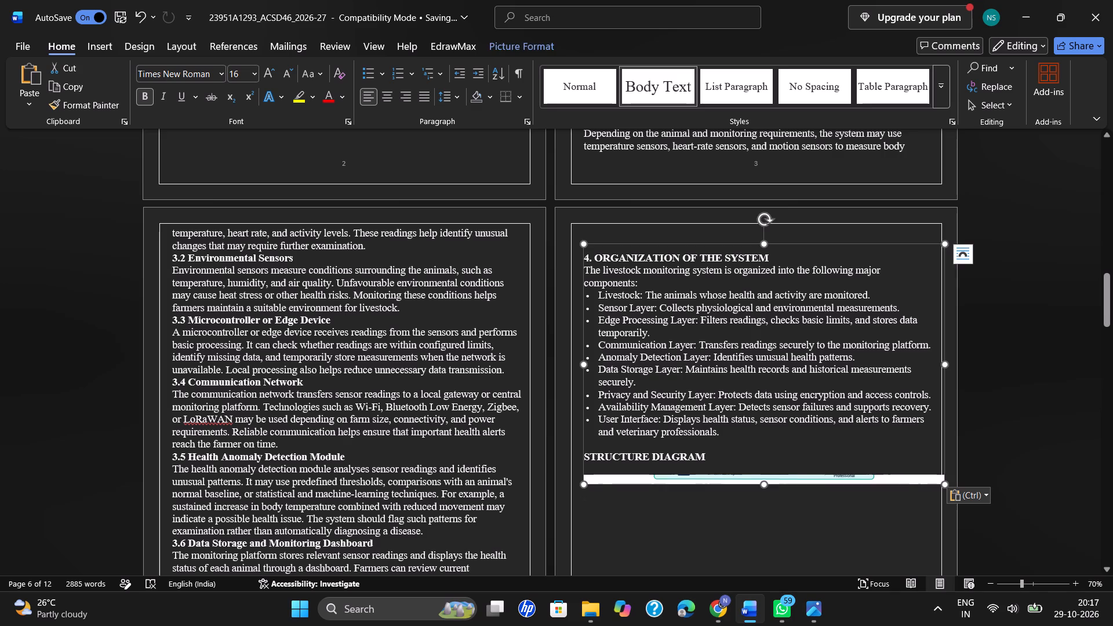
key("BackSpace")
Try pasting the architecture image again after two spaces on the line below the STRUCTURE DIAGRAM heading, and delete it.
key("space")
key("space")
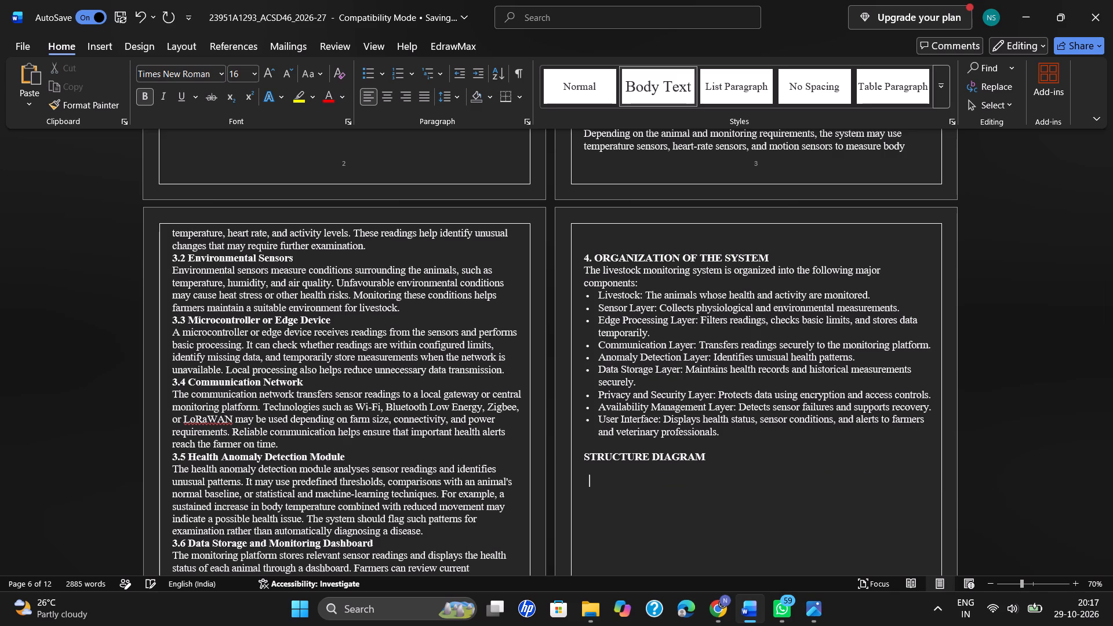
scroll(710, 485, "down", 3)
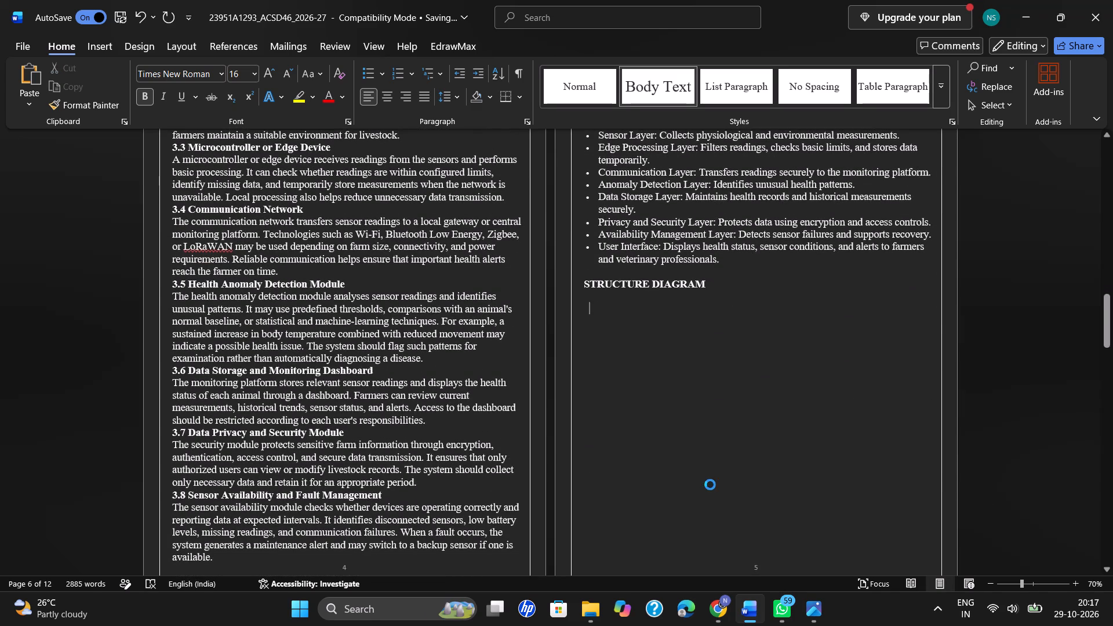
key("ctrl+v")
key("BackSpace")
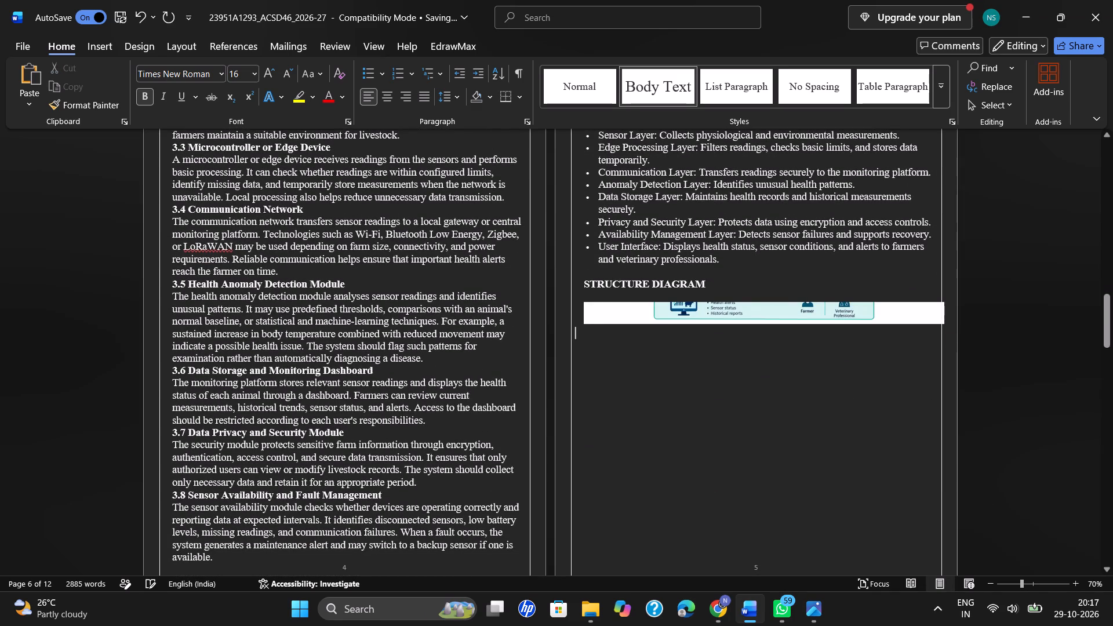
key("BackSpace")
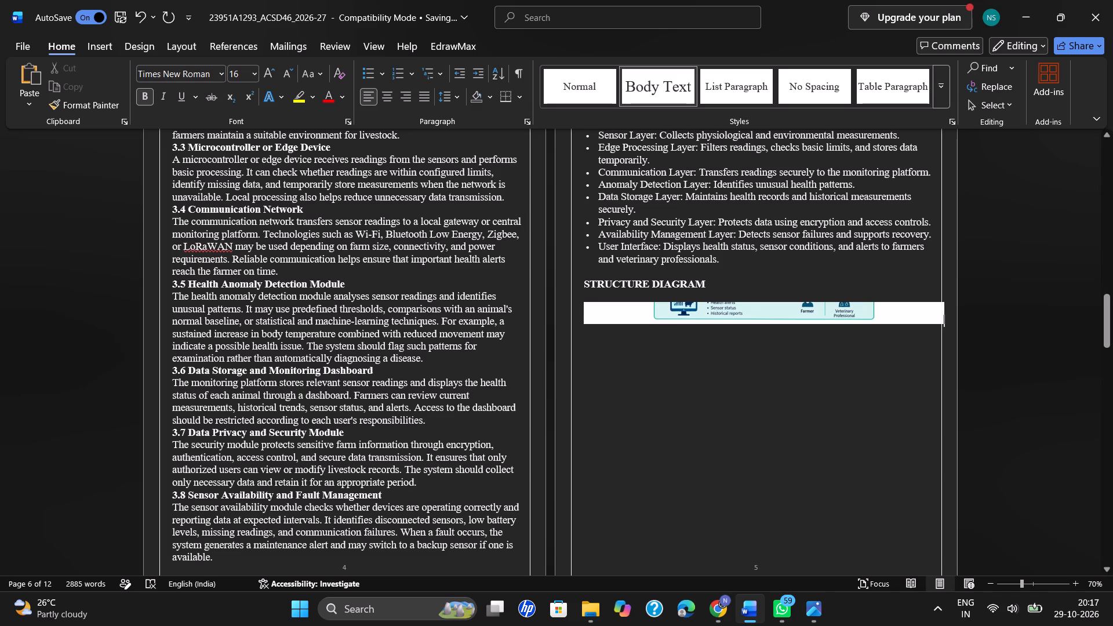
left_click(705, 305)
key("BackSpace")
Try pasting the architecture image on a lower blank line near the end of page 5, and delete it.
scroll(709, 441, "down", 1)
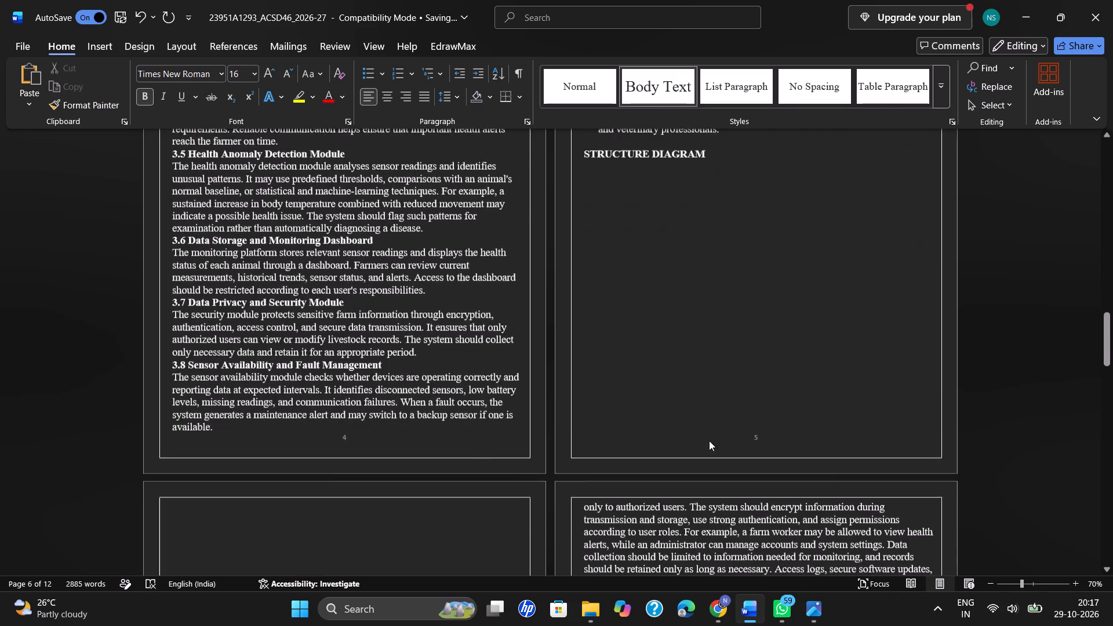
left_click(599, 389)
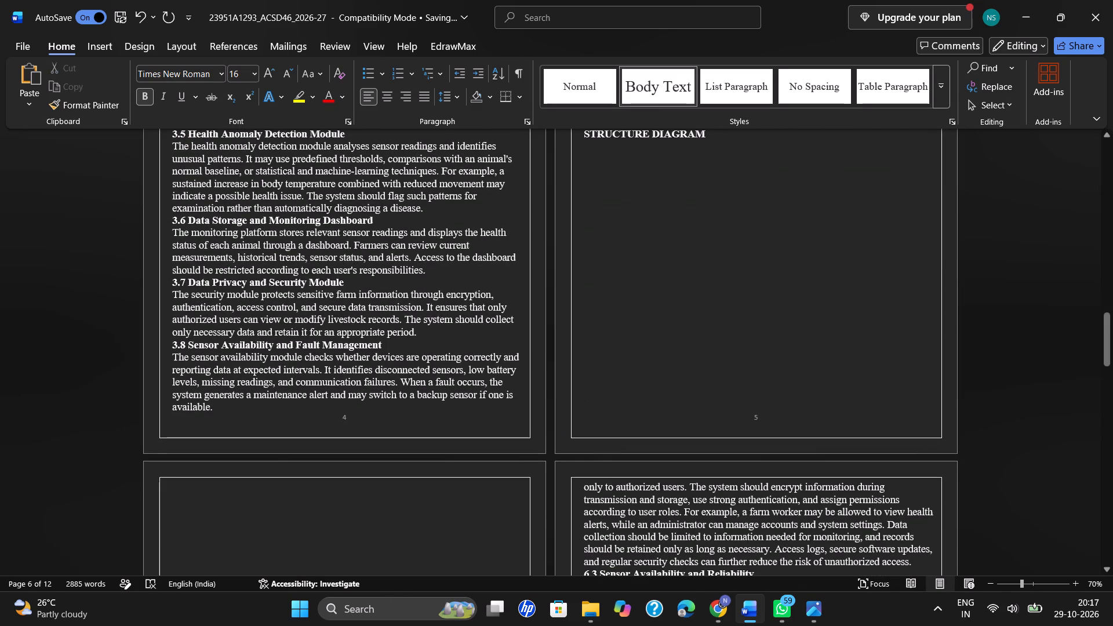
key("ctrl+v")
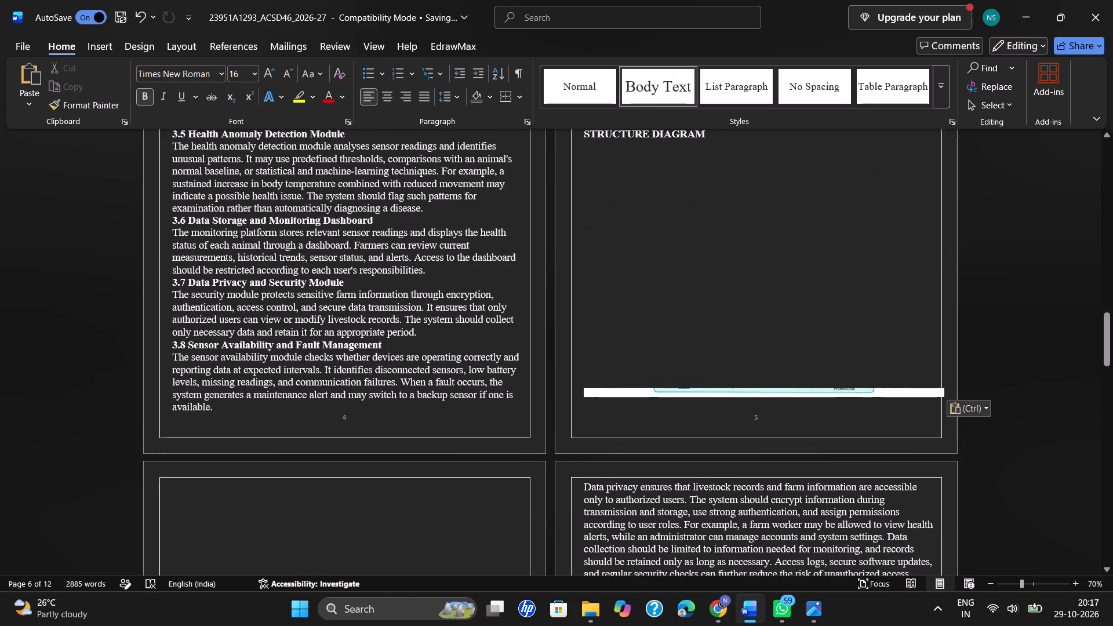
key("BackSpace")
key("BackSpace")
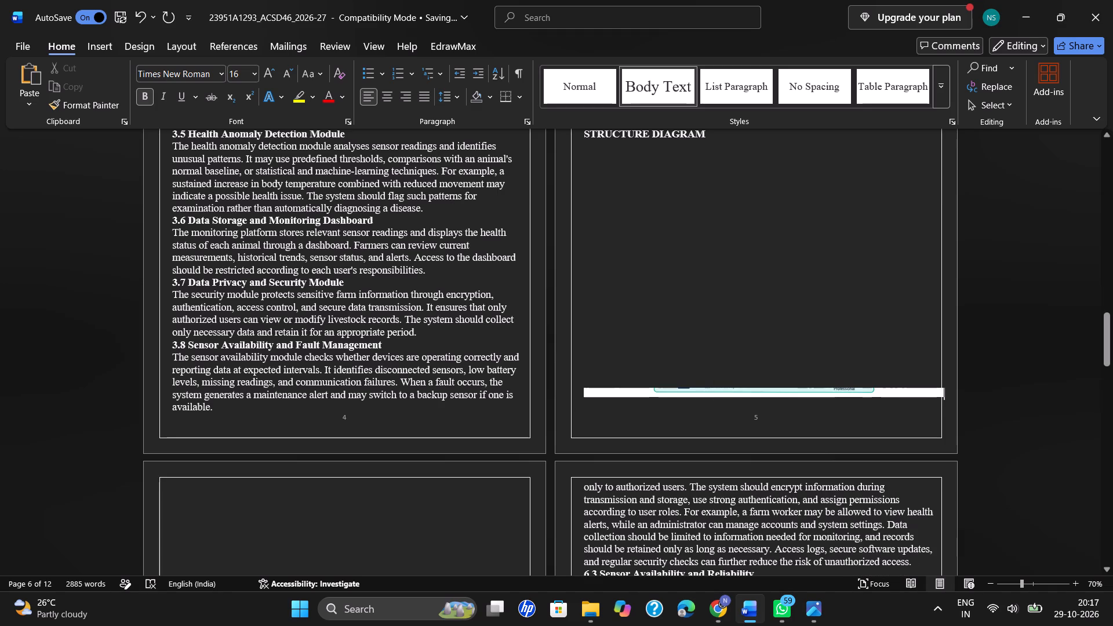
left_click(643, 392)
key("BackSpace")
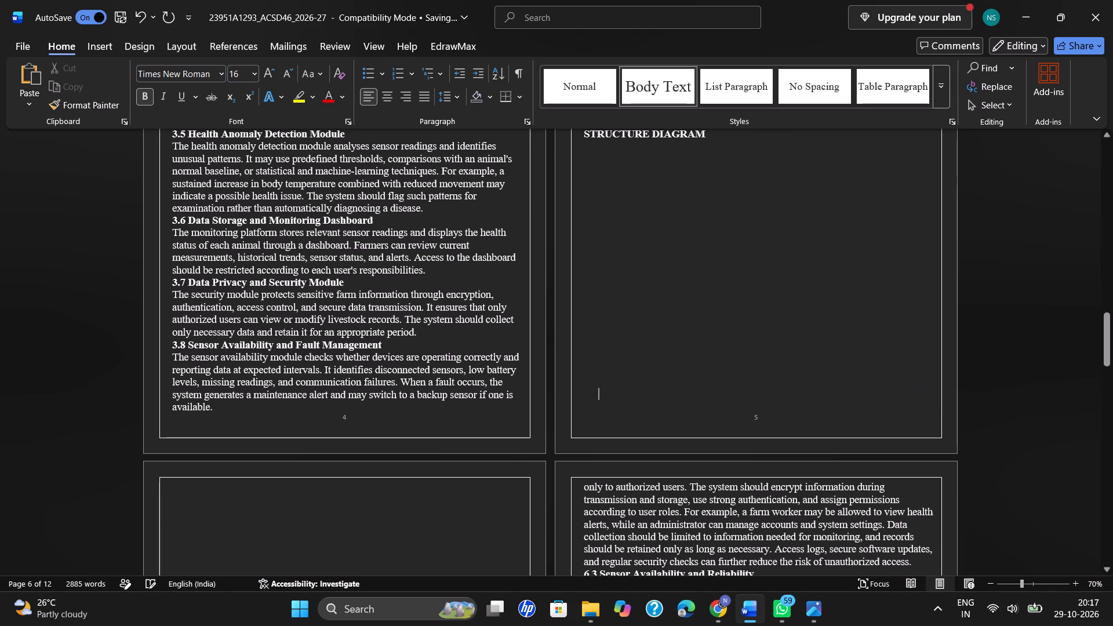
Paste the architecture image again on the same blank line near the end of page 5.
key("ctrl+v")
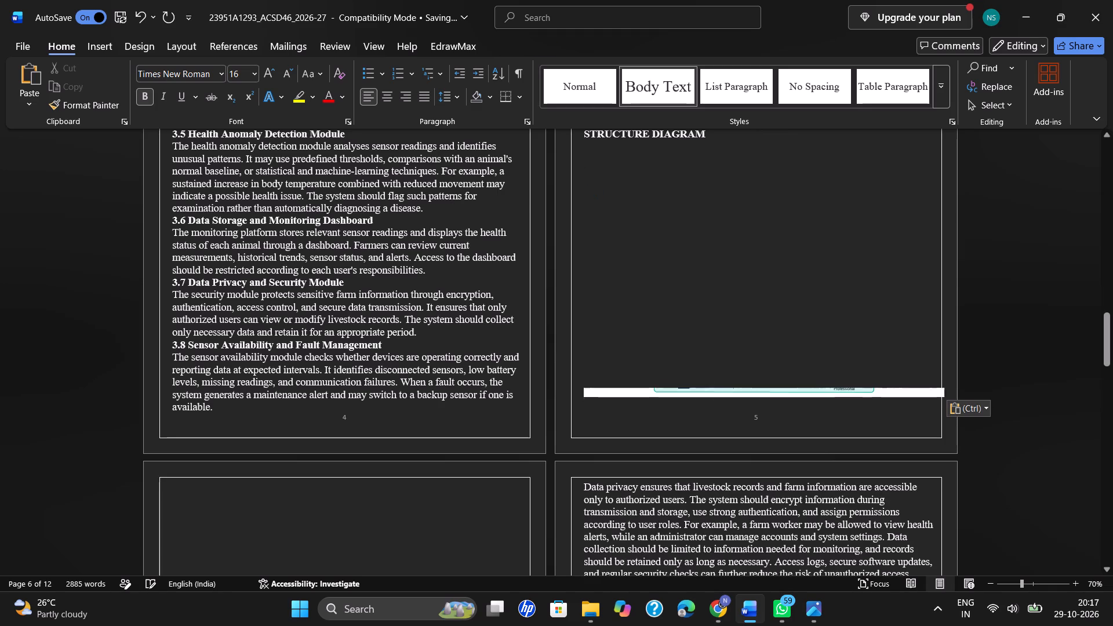
scroll(593, 191, "up", 2)
scroll(593, 191, "down", 2)
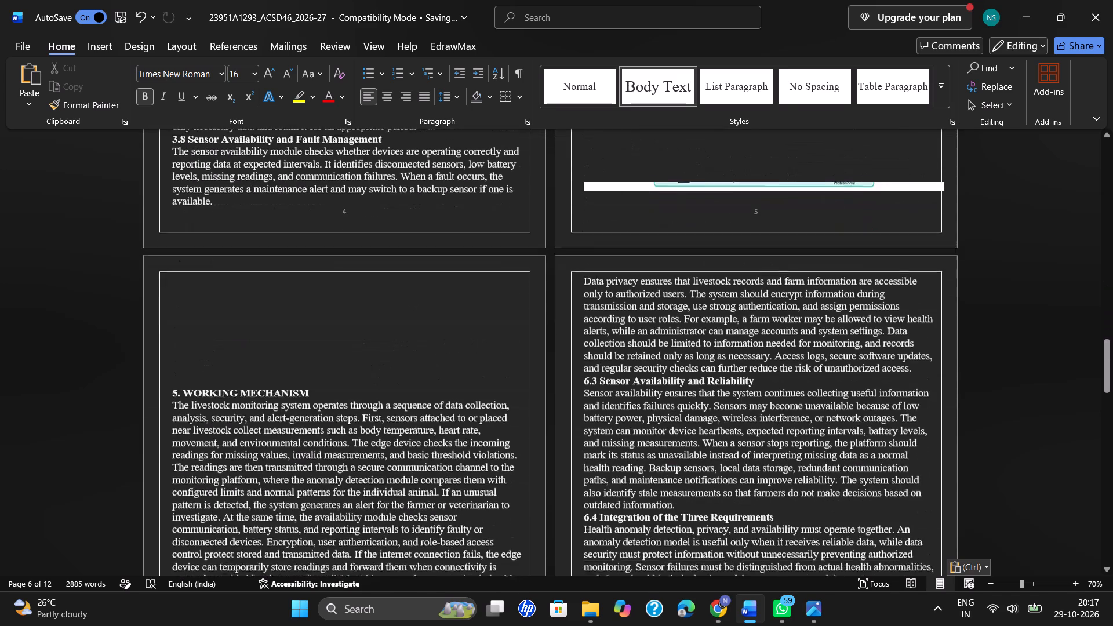
double_click(622, 187)
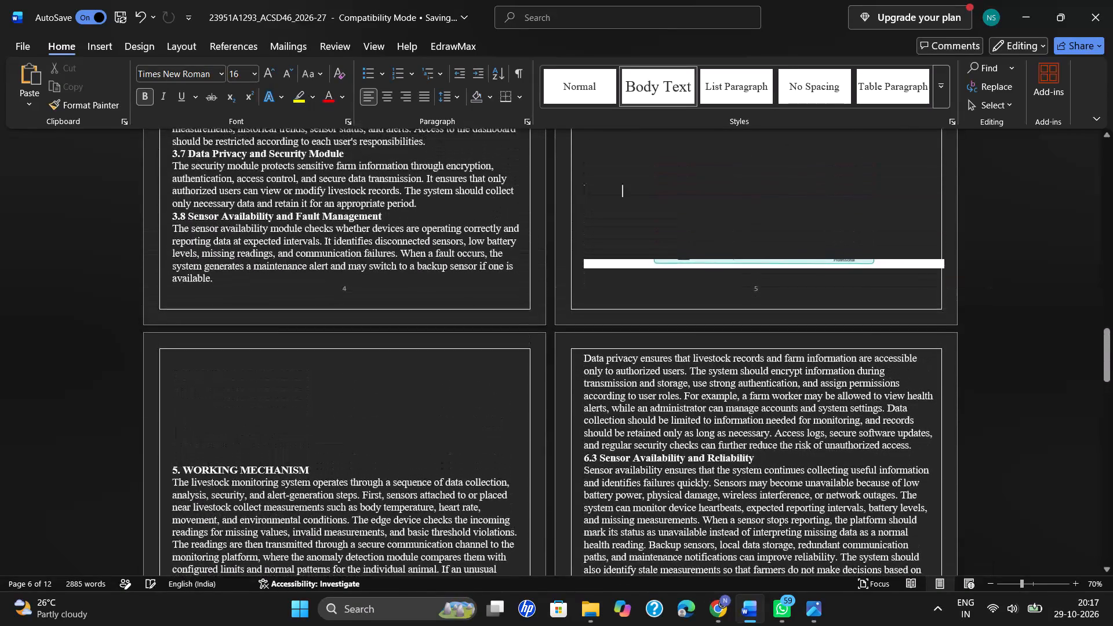
Remove the blank lines above the 5. WORKING MECHANISM heading so the section starts near the top of its page.
scroll(624, 239, "up", 3)
scroll(648, 316, "down", 3)
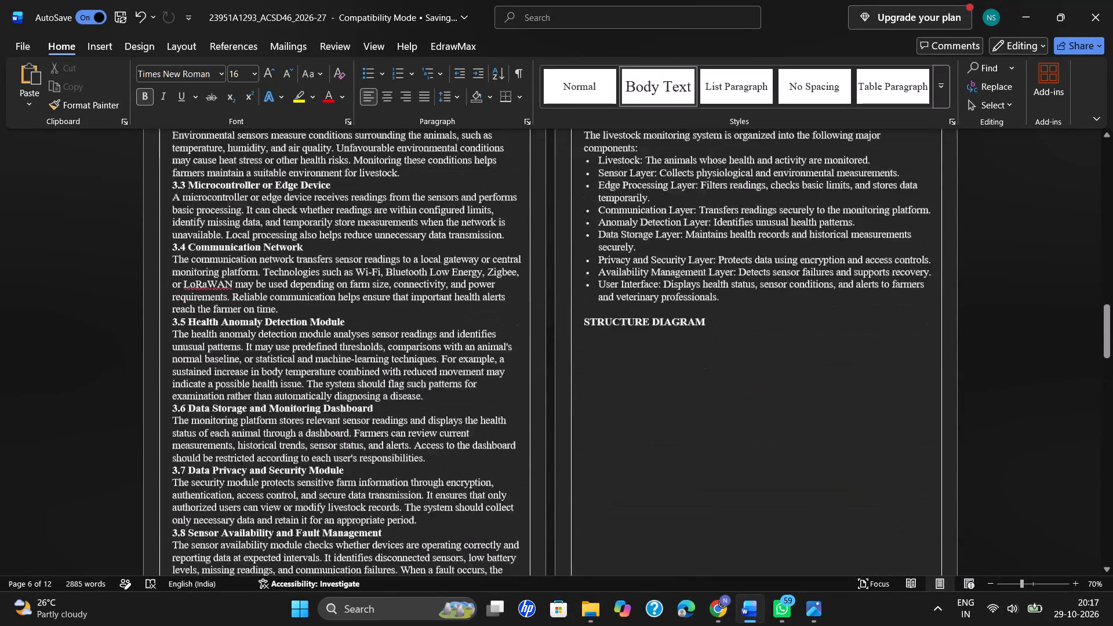
scroll(648, 316, "down", 1)
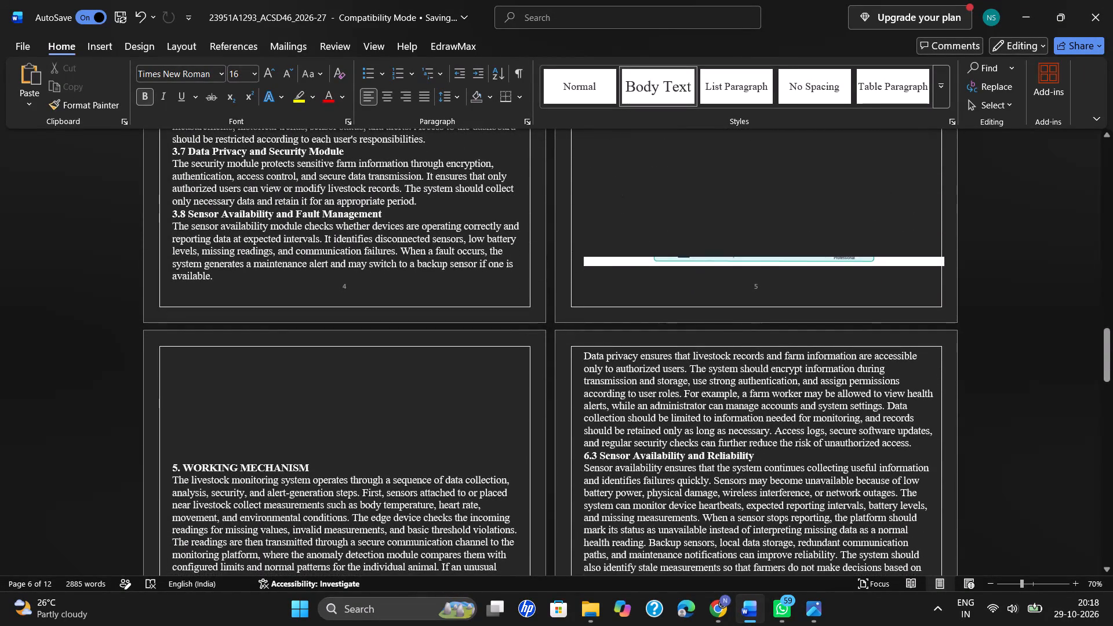
left_click(170, 464)
key("BackSpace")
key("BackSpace")
key("BackSpace")
key("BackSpace")
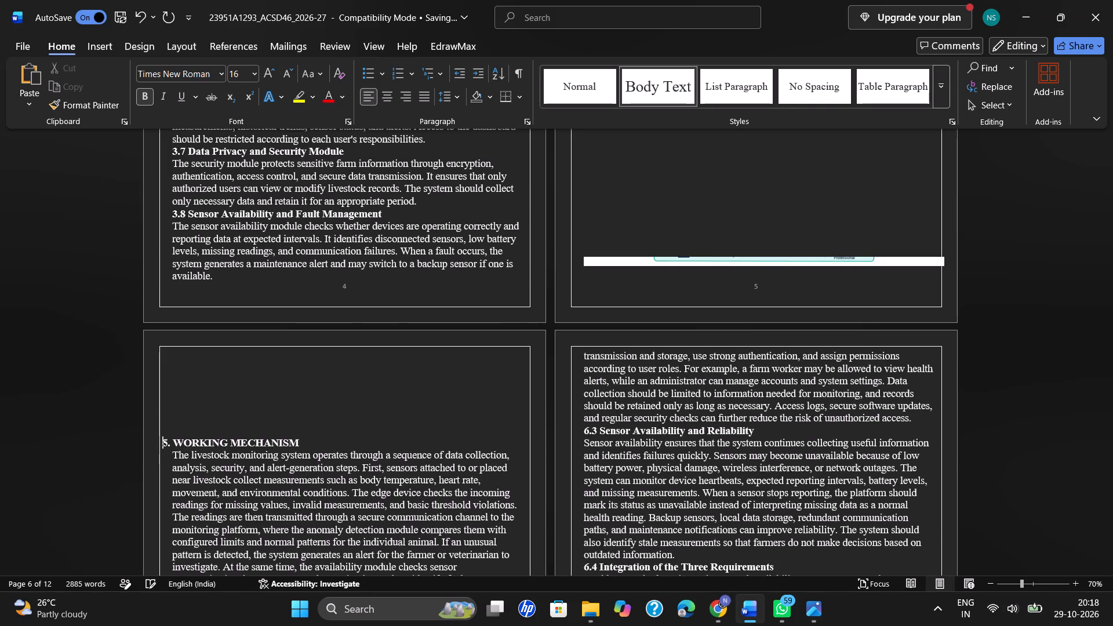
key("BackSpace")
key("BackSpace")
key("BackSpace")
key("BackSpace")
key("BackSpace")
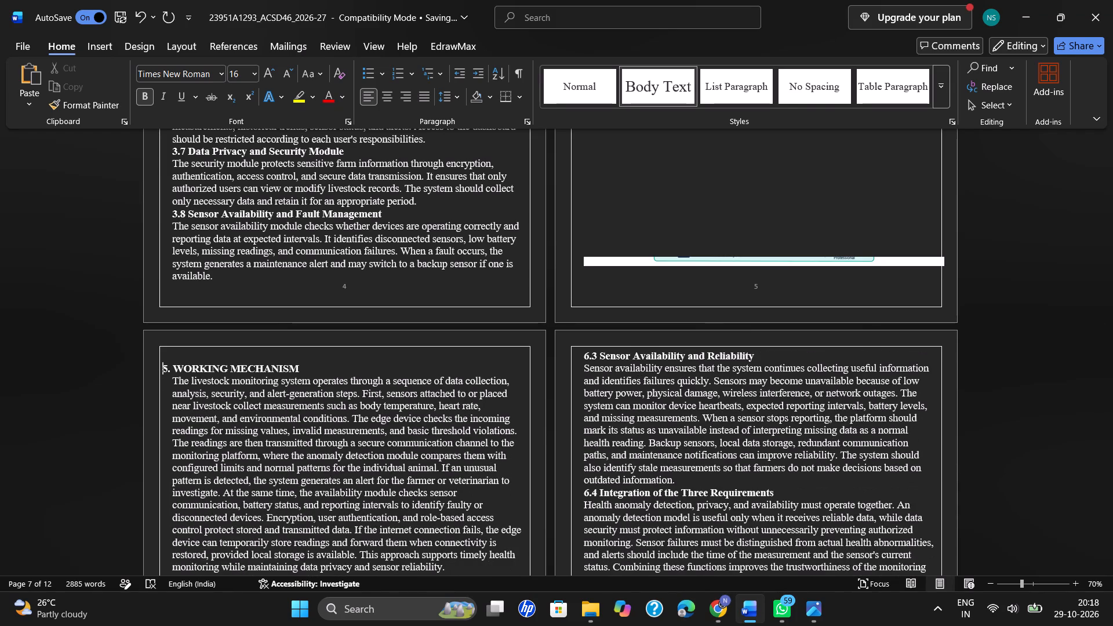
Indent the 5. WORKING MECHANISM heading with four spaces to line up with its body text.
key("space")
key("space")
key("space")
key("space")
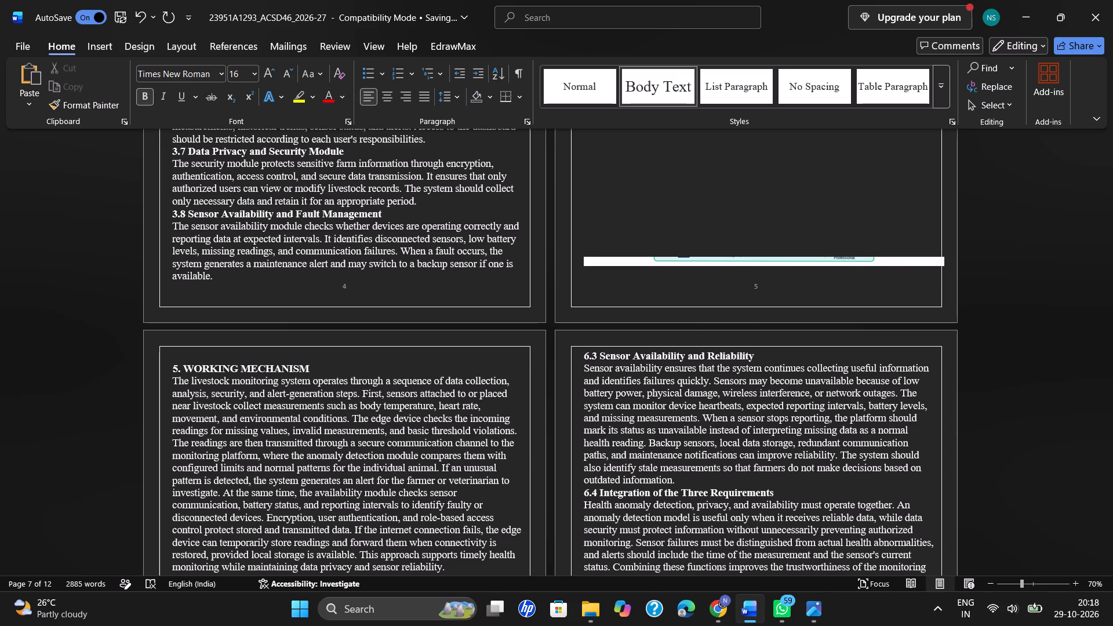
Examine the pasted architecture image's placement on page 5 and its layout options, leaving the layout as is.
scroll(572, 339, "up", 2)
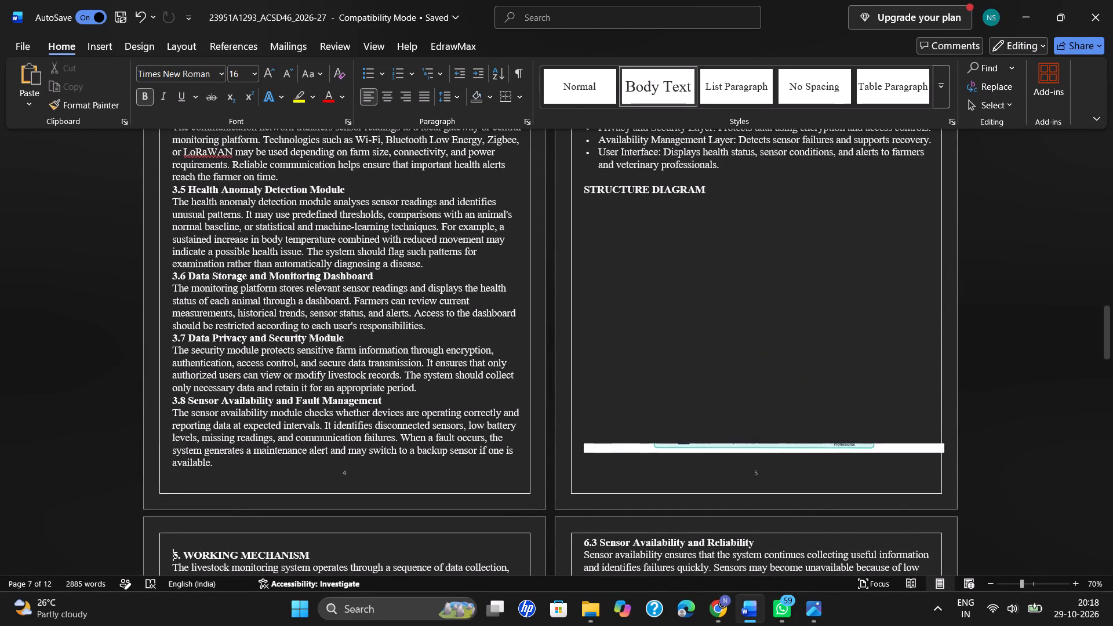
scroll(573, 343, "down", 1)
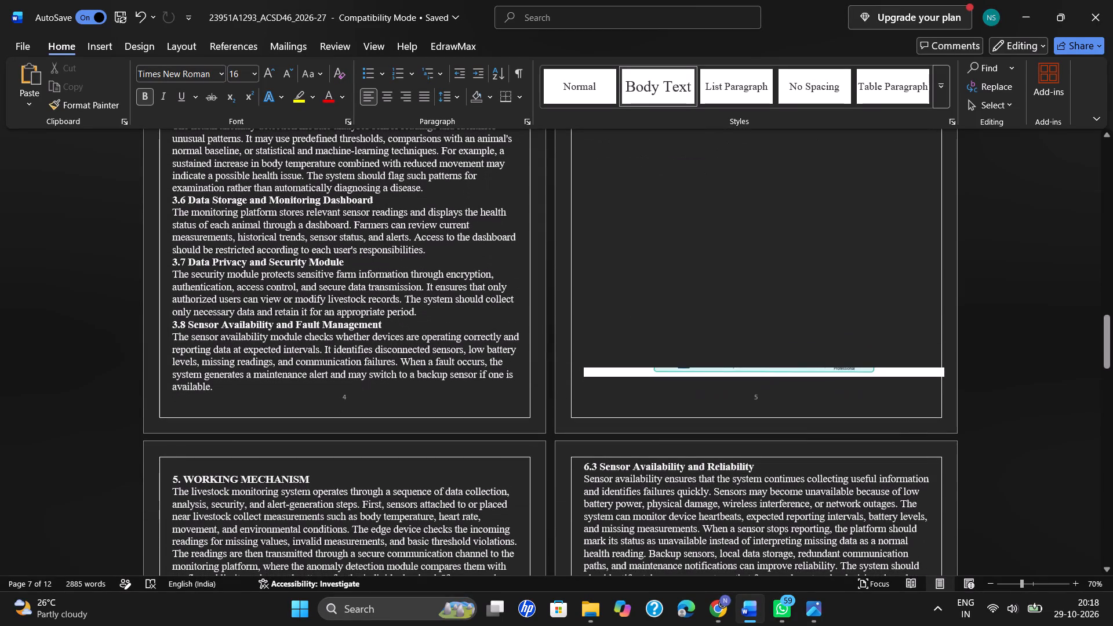
scroll(534, 441, "down", 2)
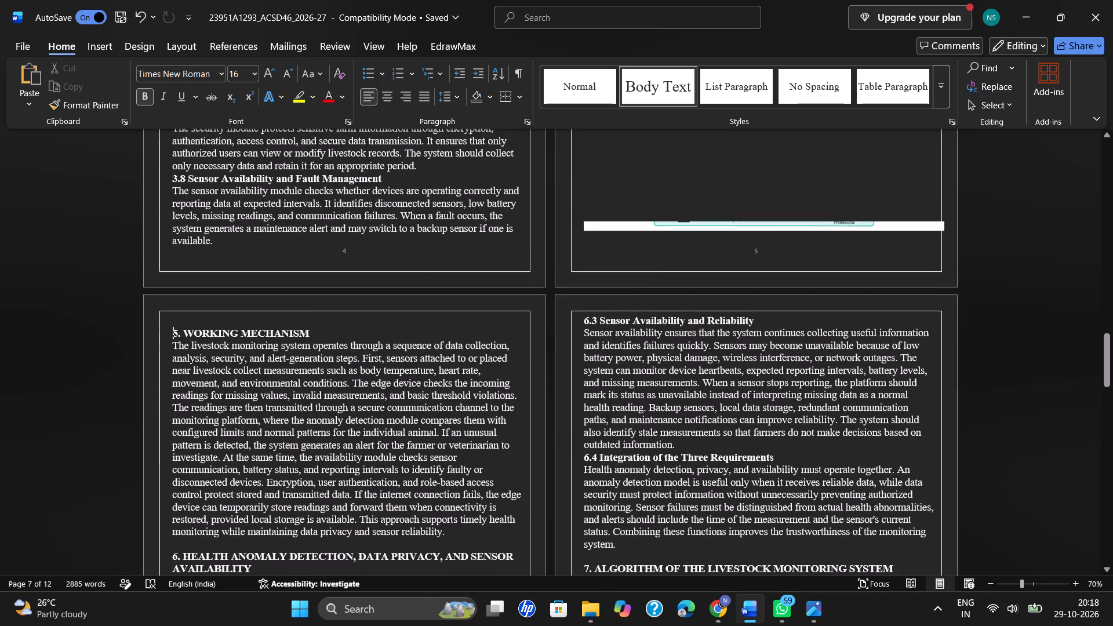
scroll(534, 441, "up", 3)
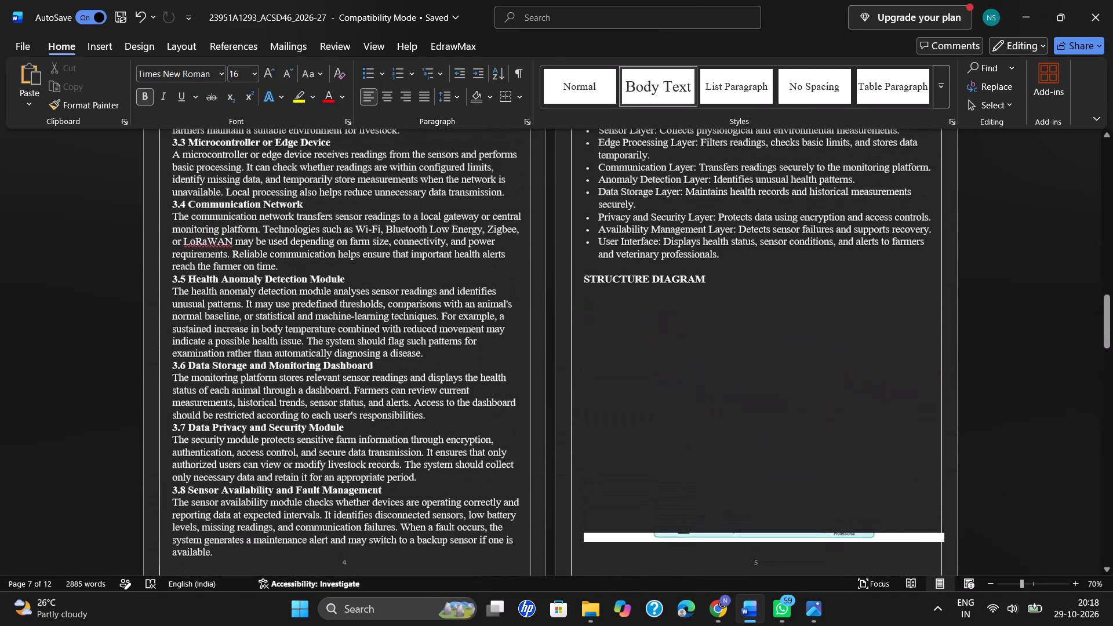
left_click(648, 424)
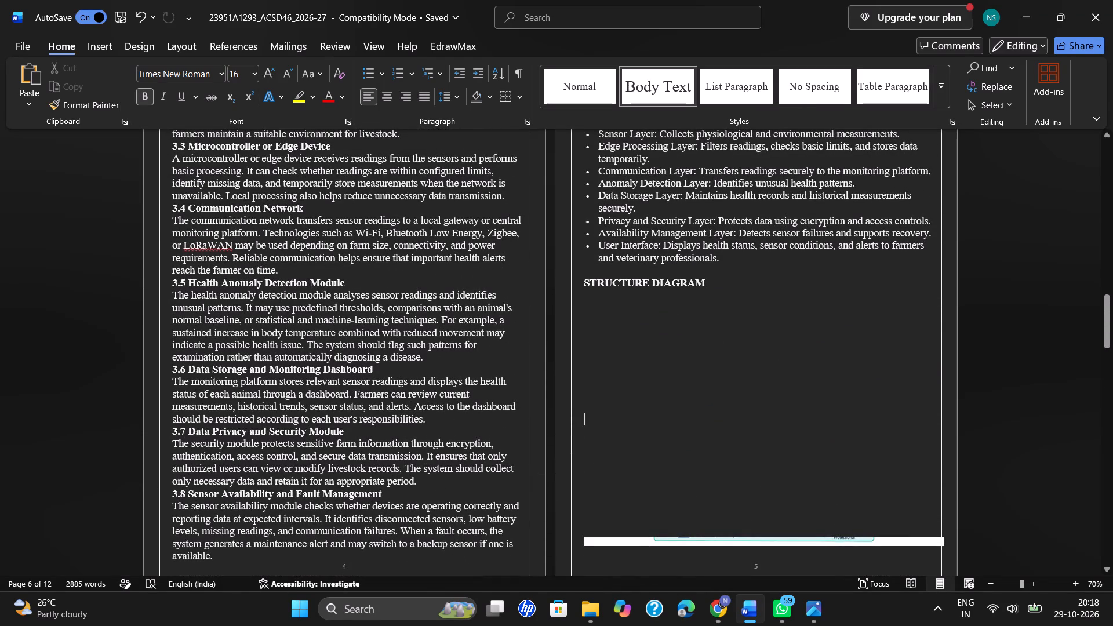
left_click(676, 541)
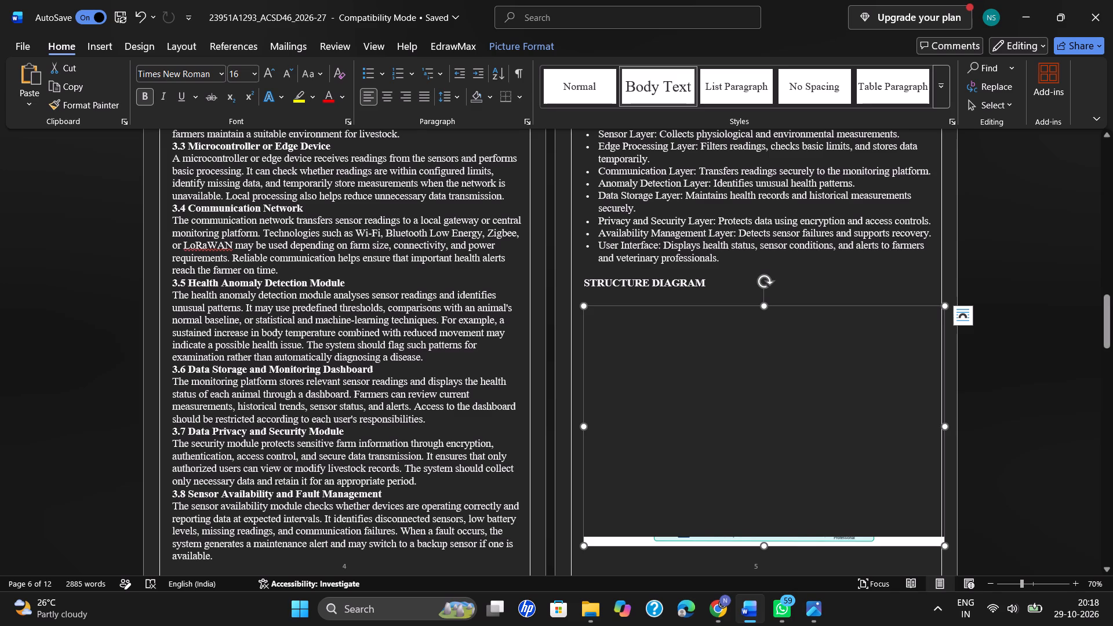
left_click(959, 323)
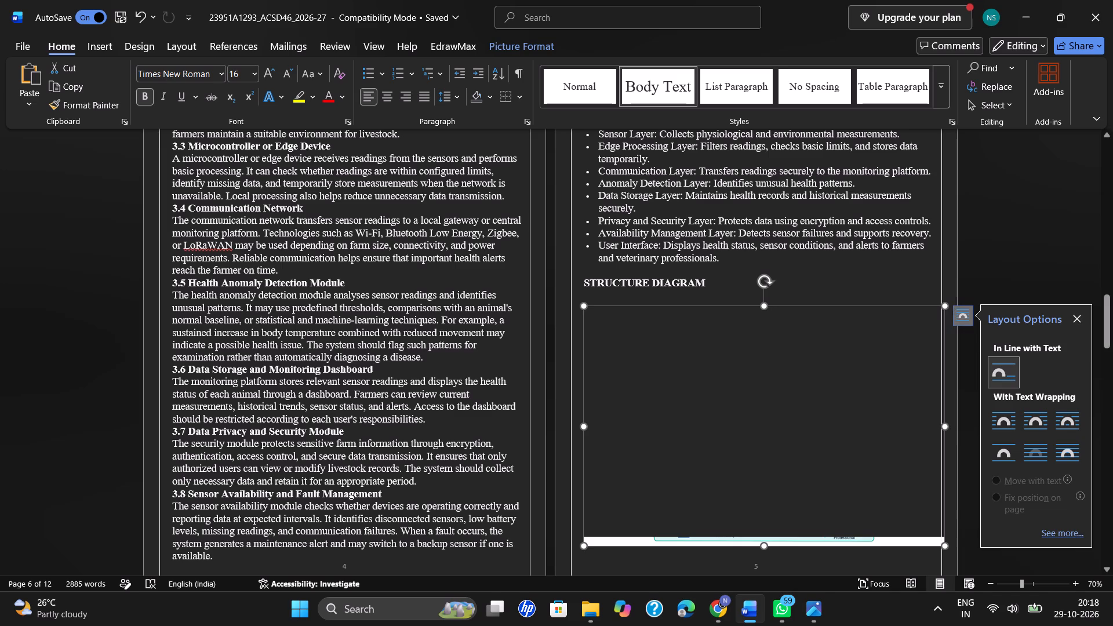
left_click(849, 381)
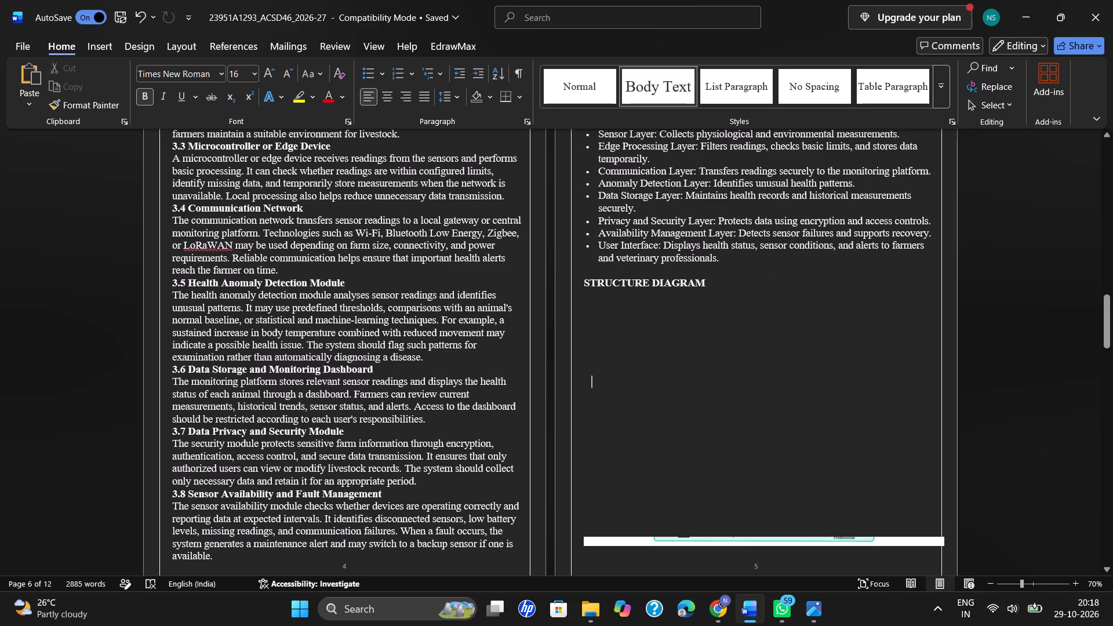
left_click(736, 465)
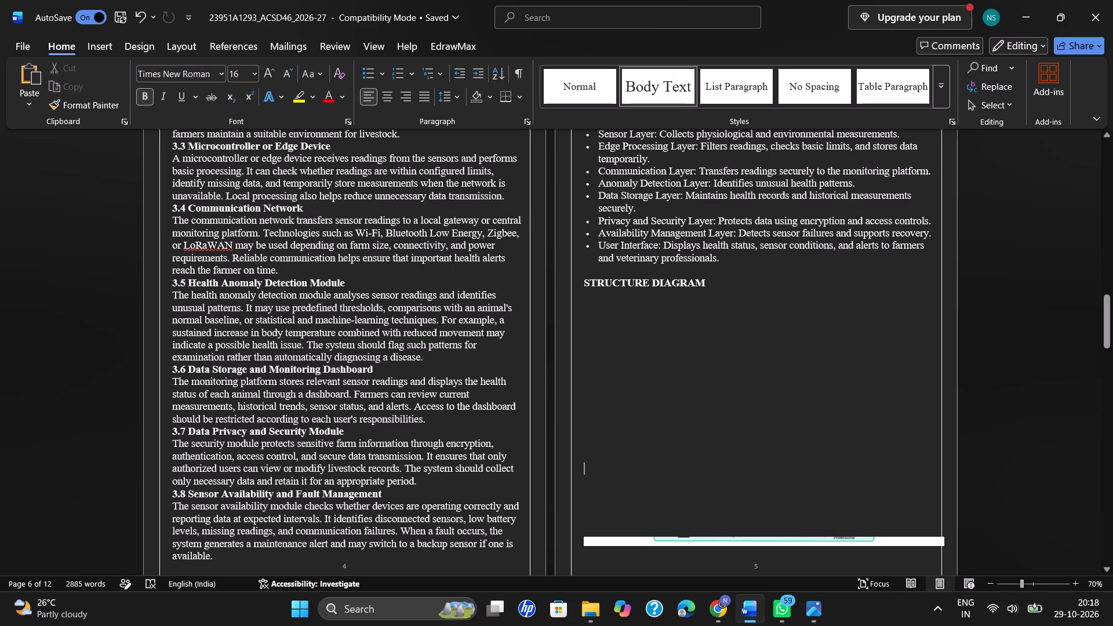
Delete the architecture image near the end of page 5.
left_click(731, 542)
key("BackSpace")
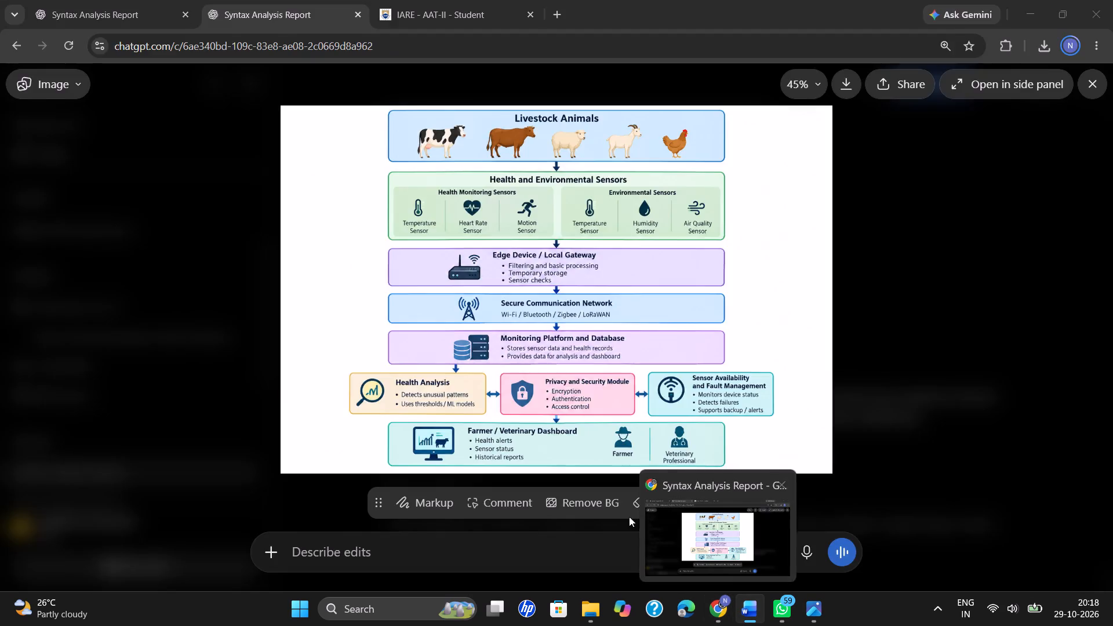
Glance at the source image in Chrome, return to Word and add two blank lines directly below the STRUCTURE DIAGRAM heading.
left_click(721, 609)
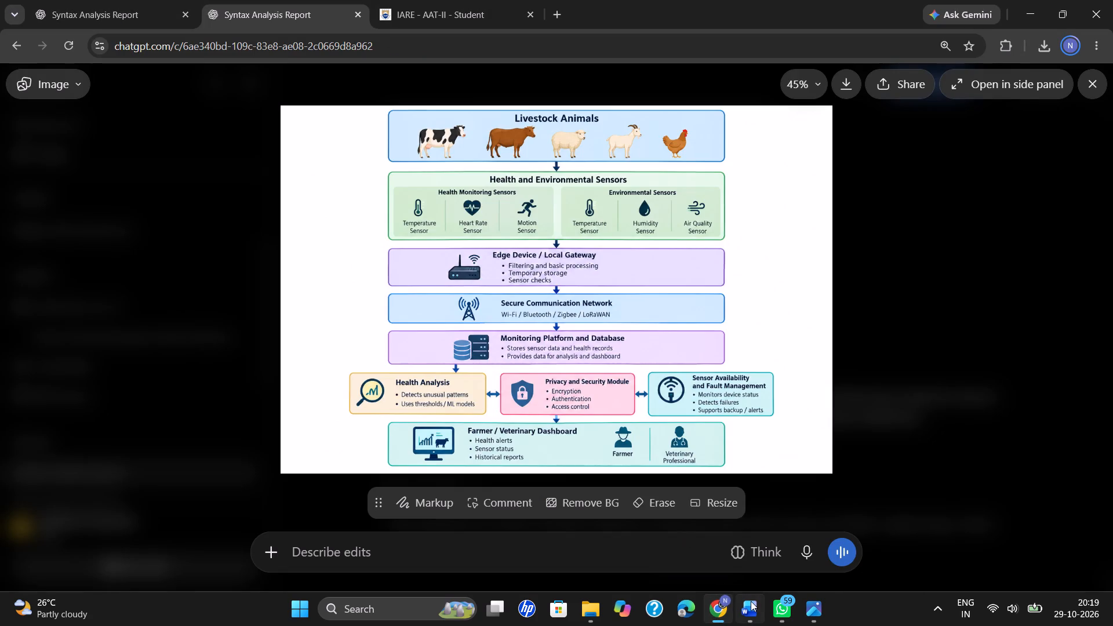
left_click_drag(732, 547, 733, 276)
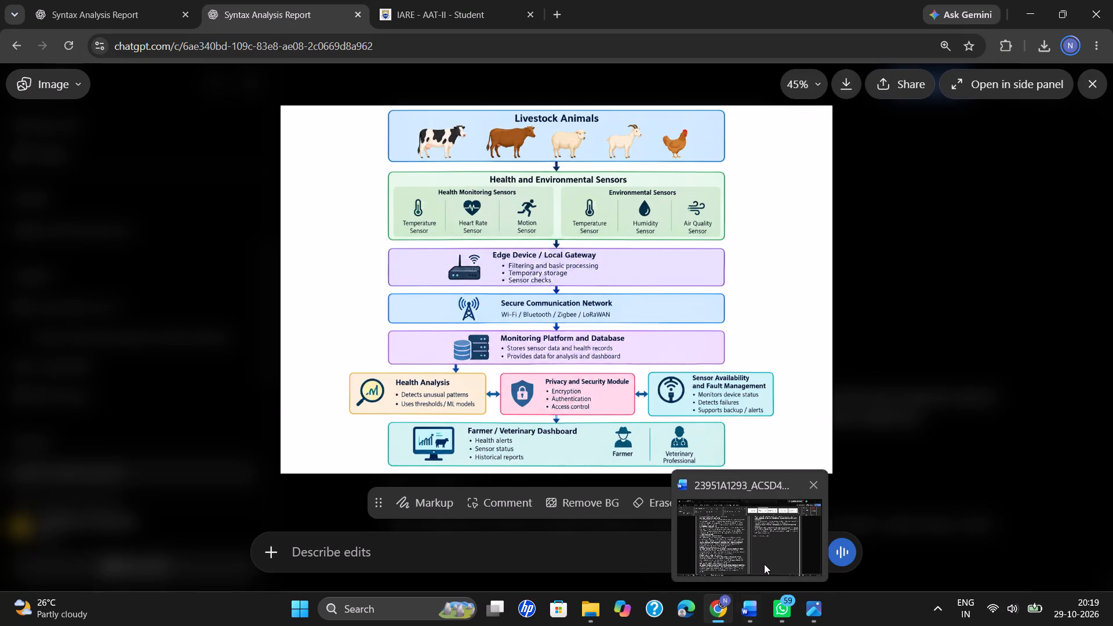
left_click(764, 564)
left_click(711, 280)
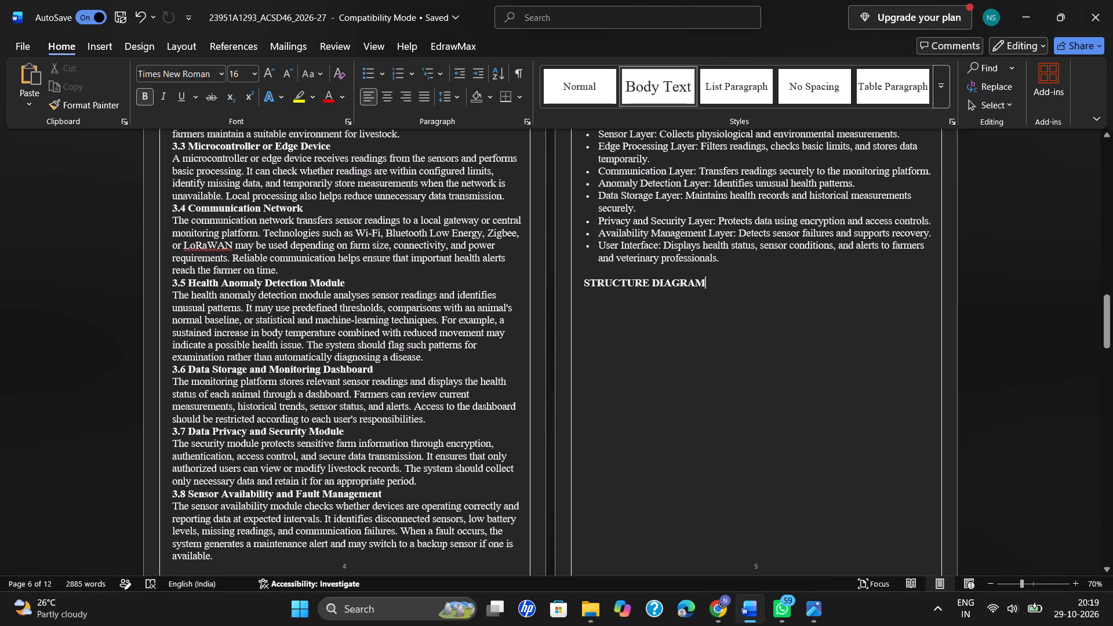
key("Return")
key("Return")
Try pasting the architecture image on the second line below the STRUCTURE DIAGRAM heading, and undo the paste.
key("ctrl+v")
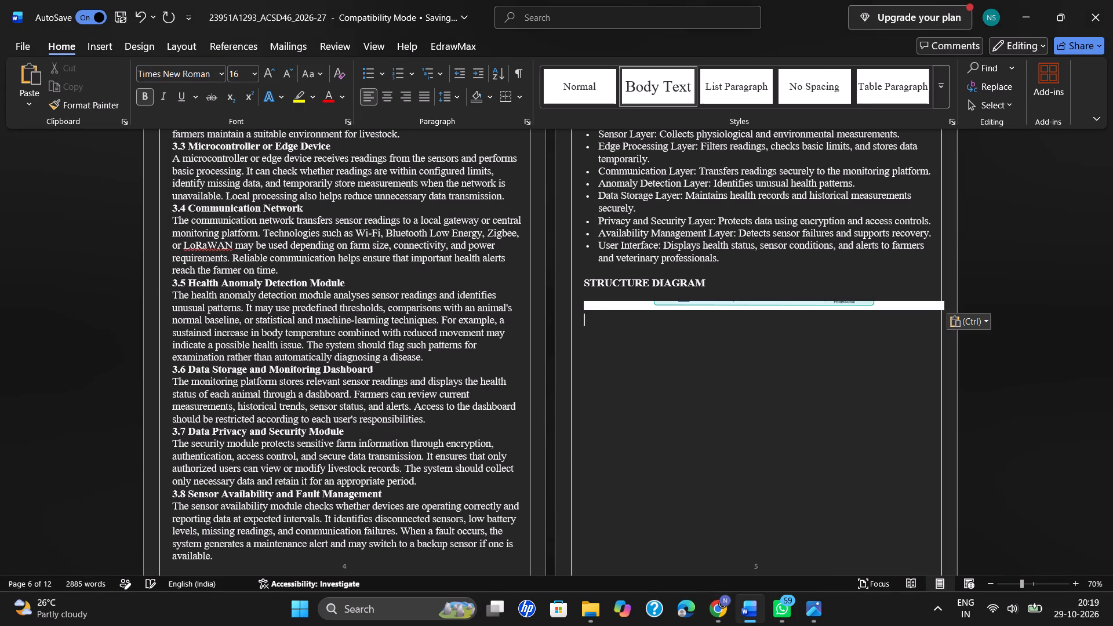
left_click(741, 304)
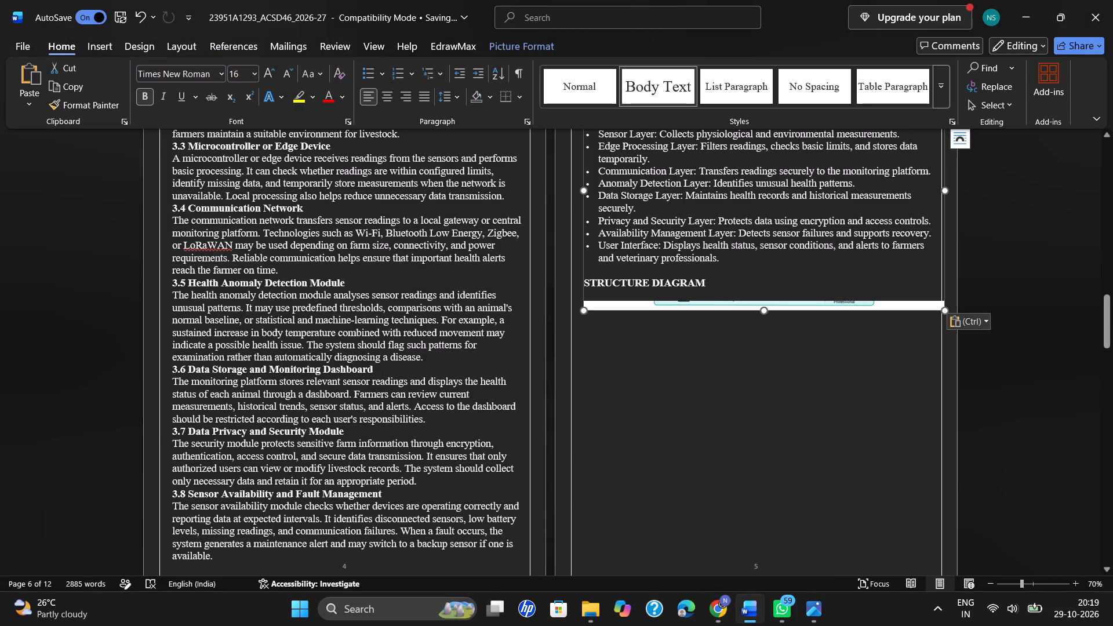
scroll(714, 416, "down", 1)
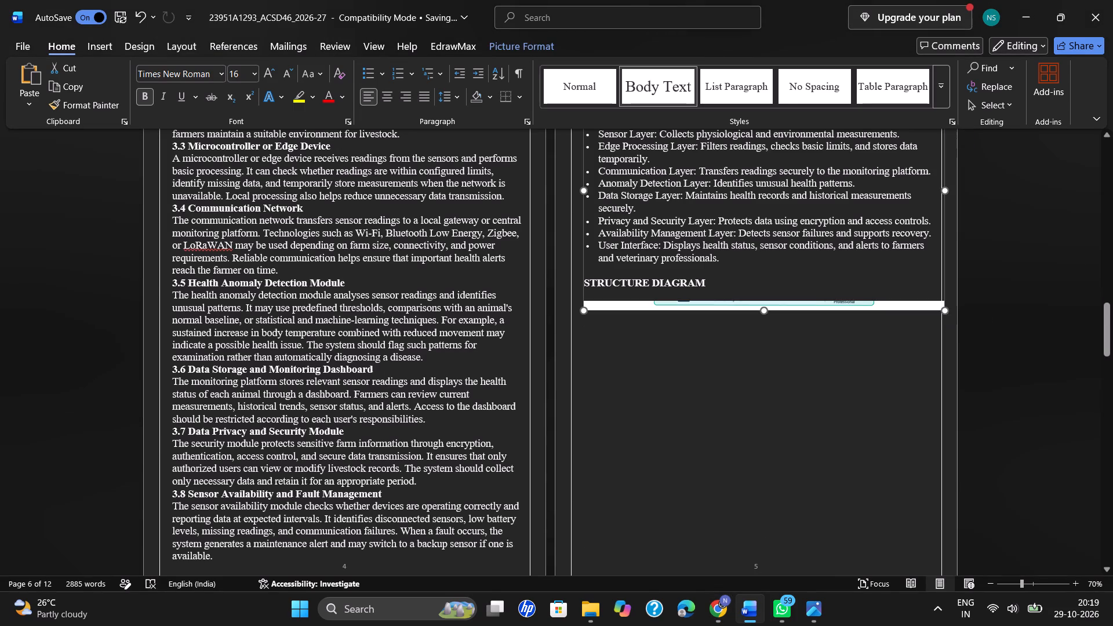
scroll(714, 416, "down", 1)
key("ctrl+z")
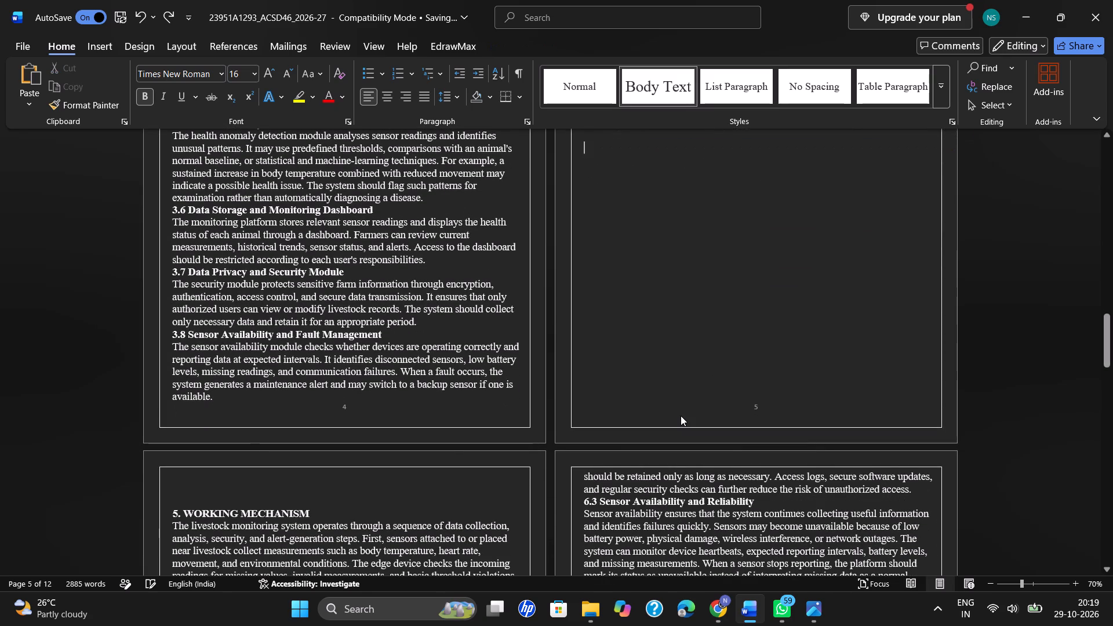
Paste the architecture image on a blank line near the end of page 5.
left_click(632, 388)
key("ctrl+v")
left_click(654, 370)
Review the report pages before and around the STRUCTURE DIAGRAM section to check their layout.
scroll(654, 370, "up", 5)
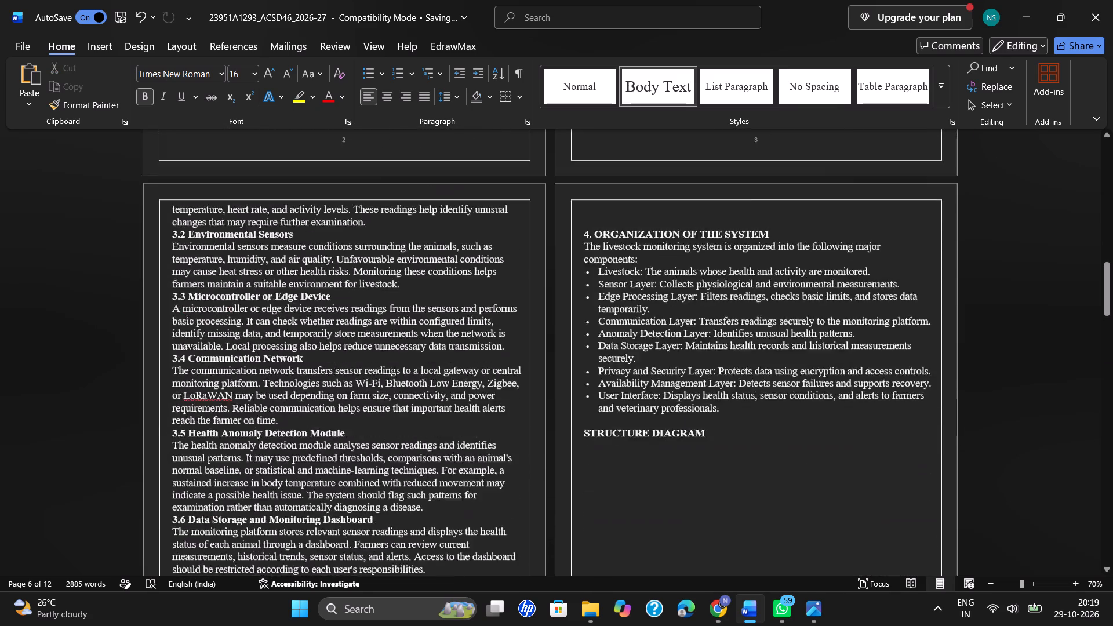
scroll(654, 370, "up", 9)
scroll(654, 370, "down", 6)
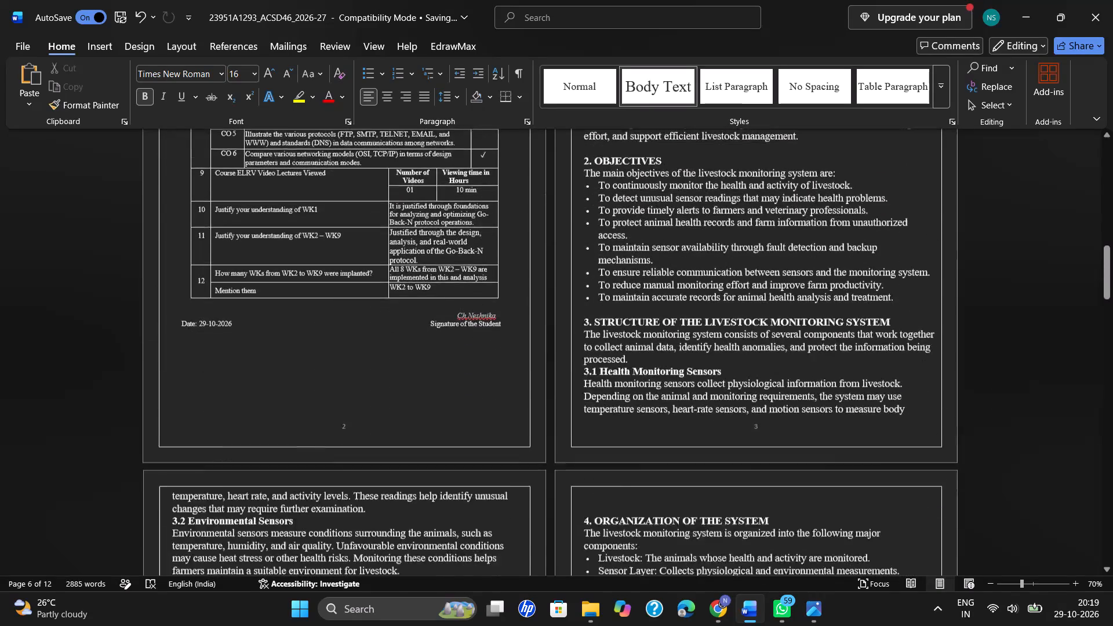
scroll(654, 370, "down", 13)
scroll(654, 370, "up", 8)
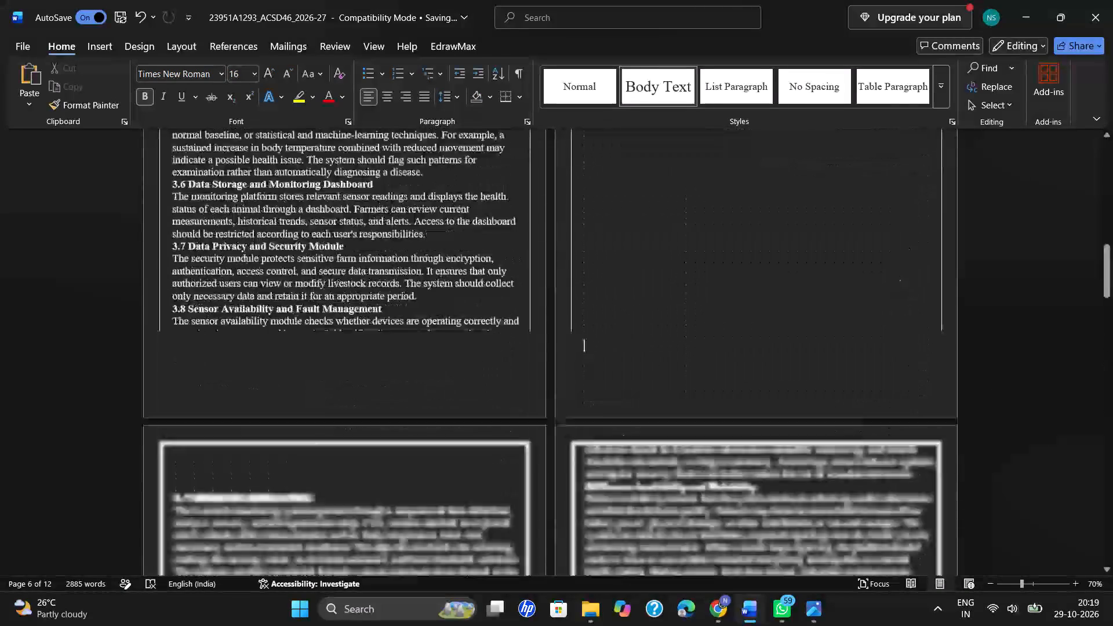
scroll(654, 370, "up", 20)
scroll(654, 370, "up", 20)
scroll(654, 370, "up", 6)
scroll(654, 370, "down", 4)
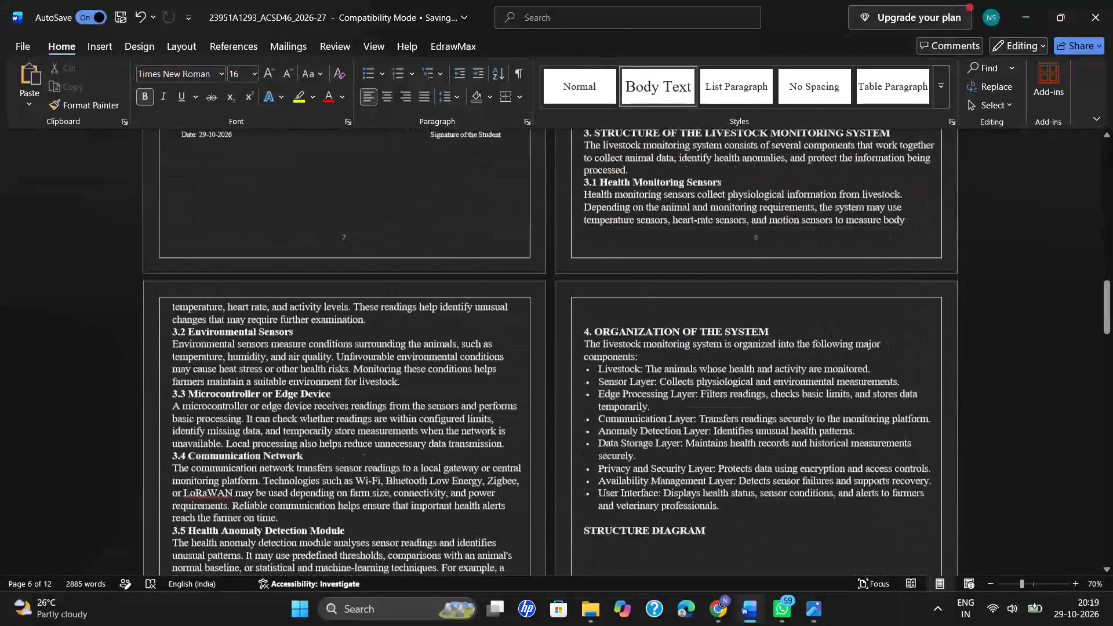
scroll(654, 370, "down", 1)
scroll(654, 370, "up", 1)
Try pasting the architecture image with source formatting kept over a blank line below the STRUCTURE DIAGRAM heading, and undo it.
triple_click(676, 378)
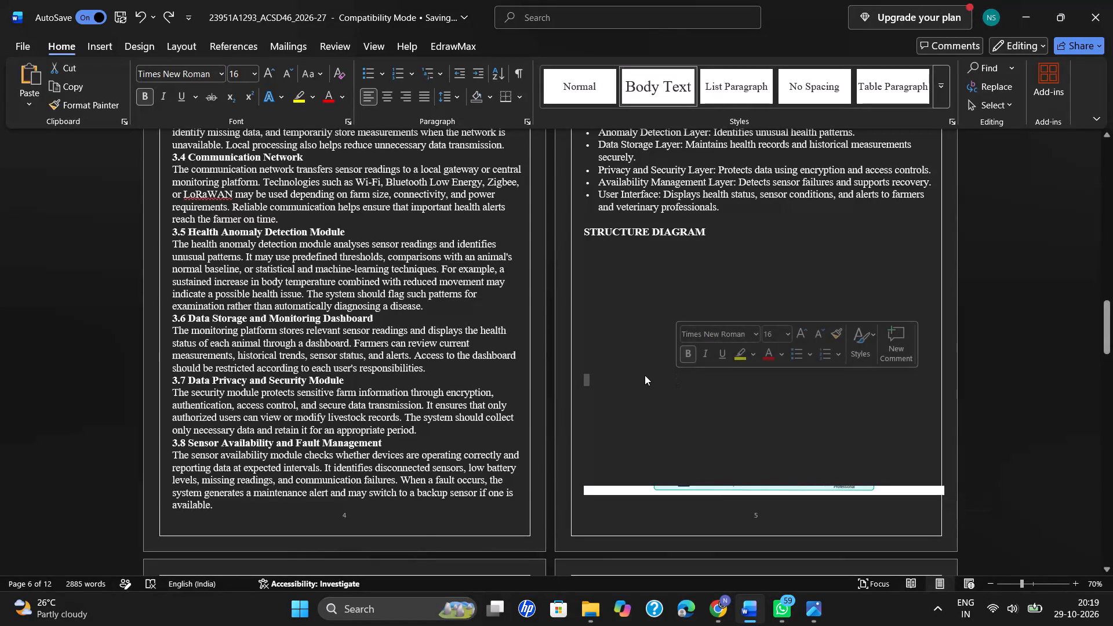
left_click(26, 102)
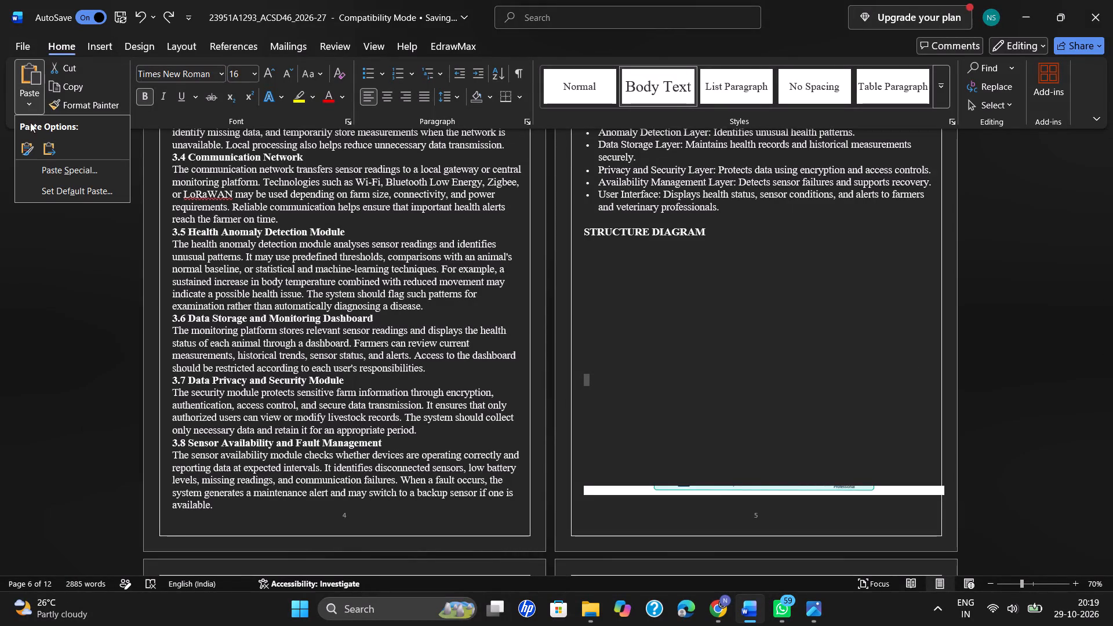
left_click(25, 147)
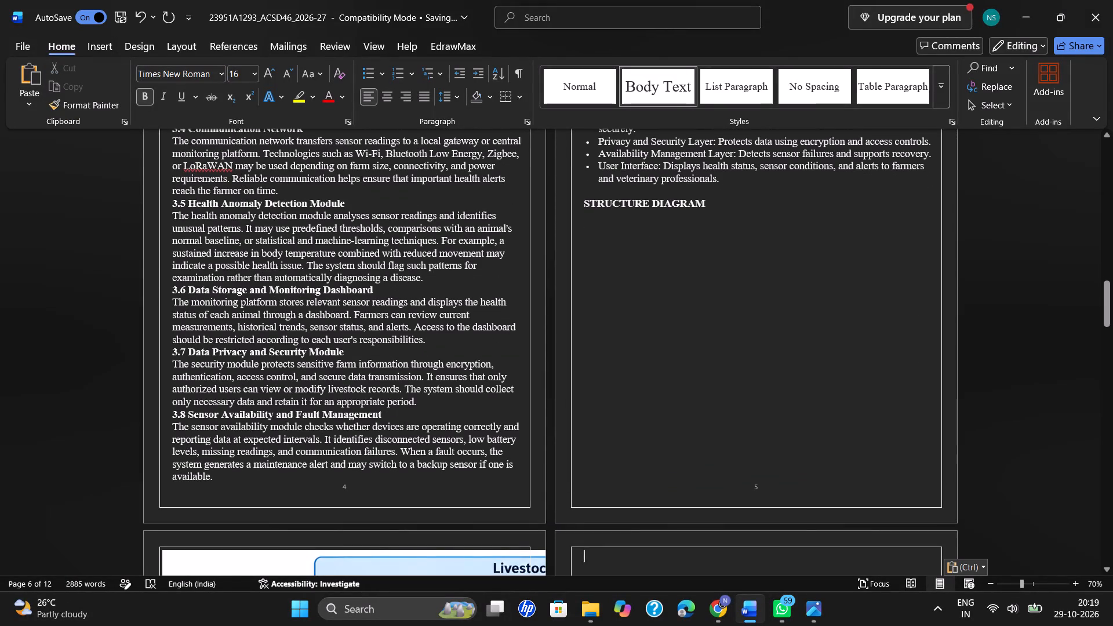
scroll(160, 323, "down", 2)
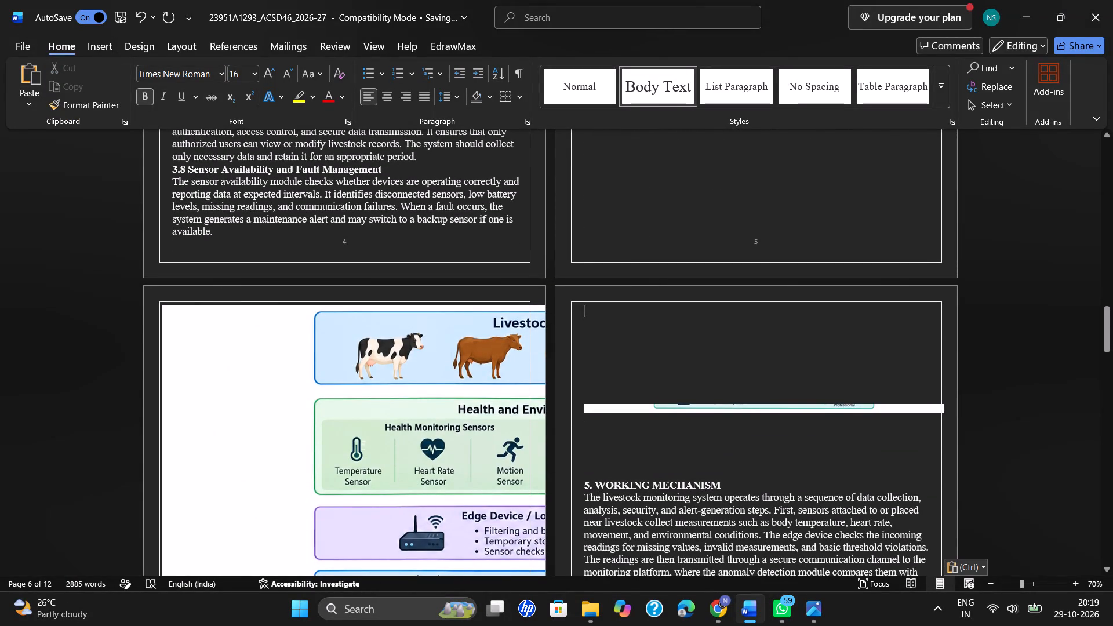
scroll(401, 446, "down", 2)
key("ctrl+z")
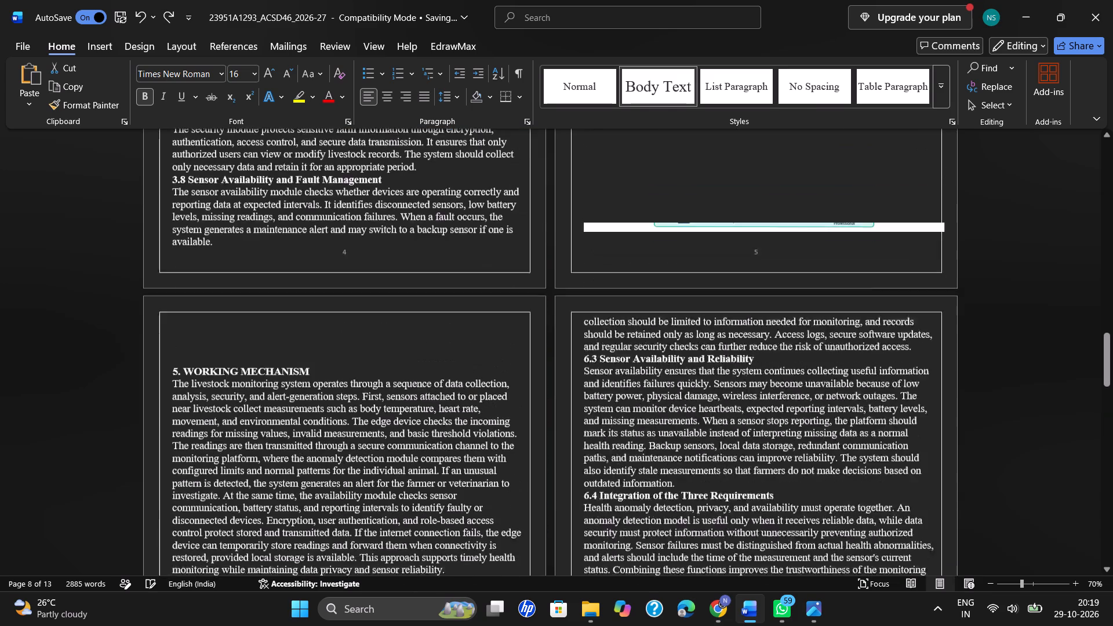
Narrow the architecture image below the STRUCTURE DIAGRAM heading slightly so its width fits inside the page border.
scroll(401, 446, "up", 1)
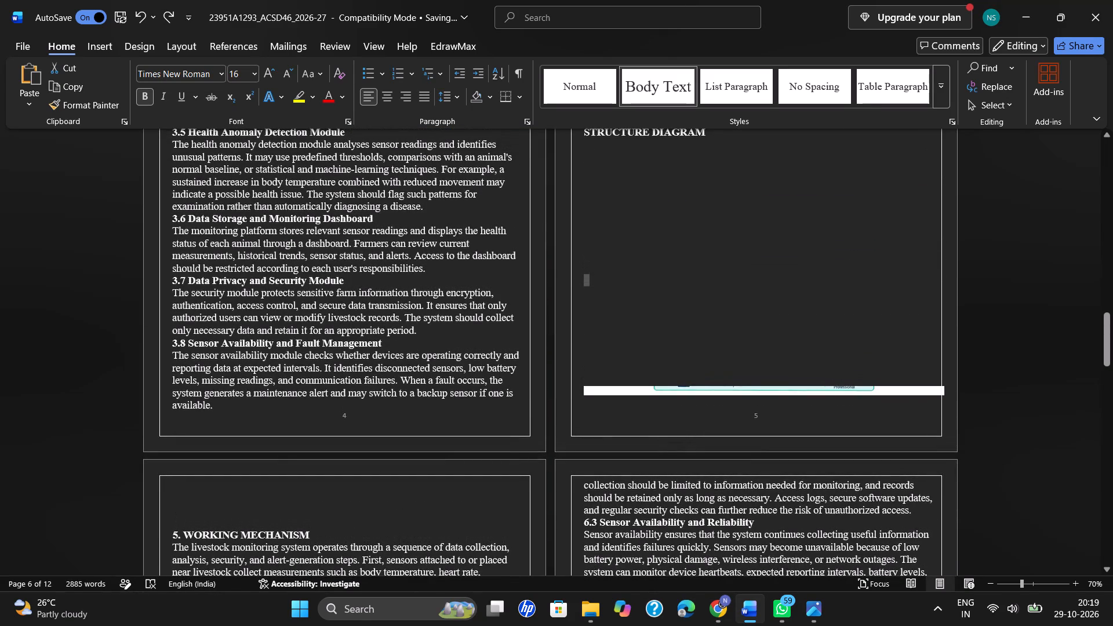
left_click(686, 389)
left_click(686, 389)
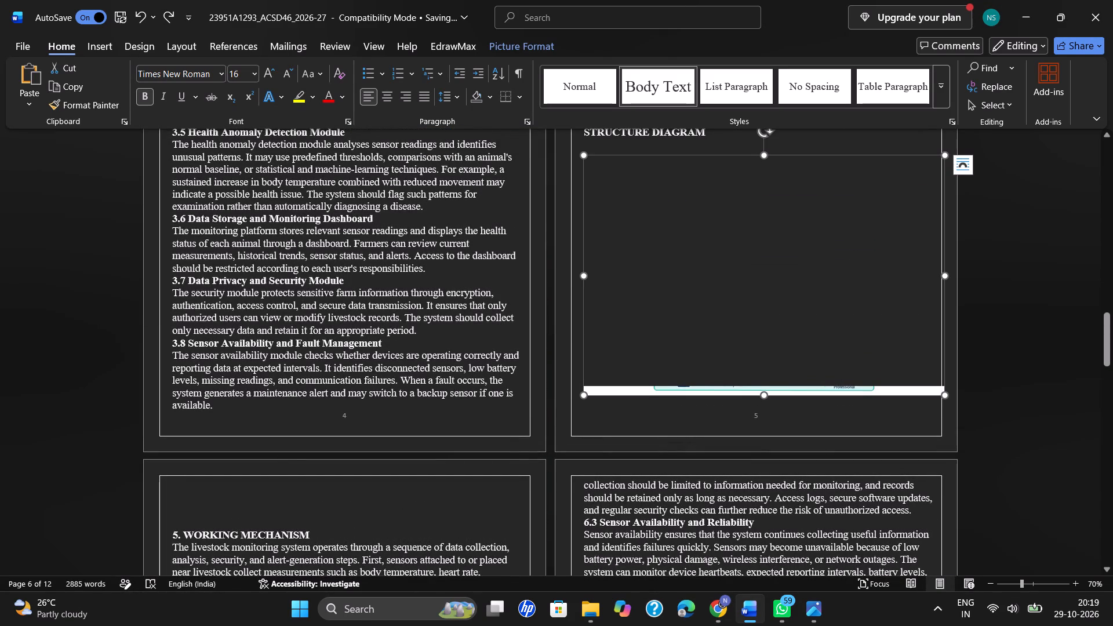
left_click_drag(947, 277, 924, 275)
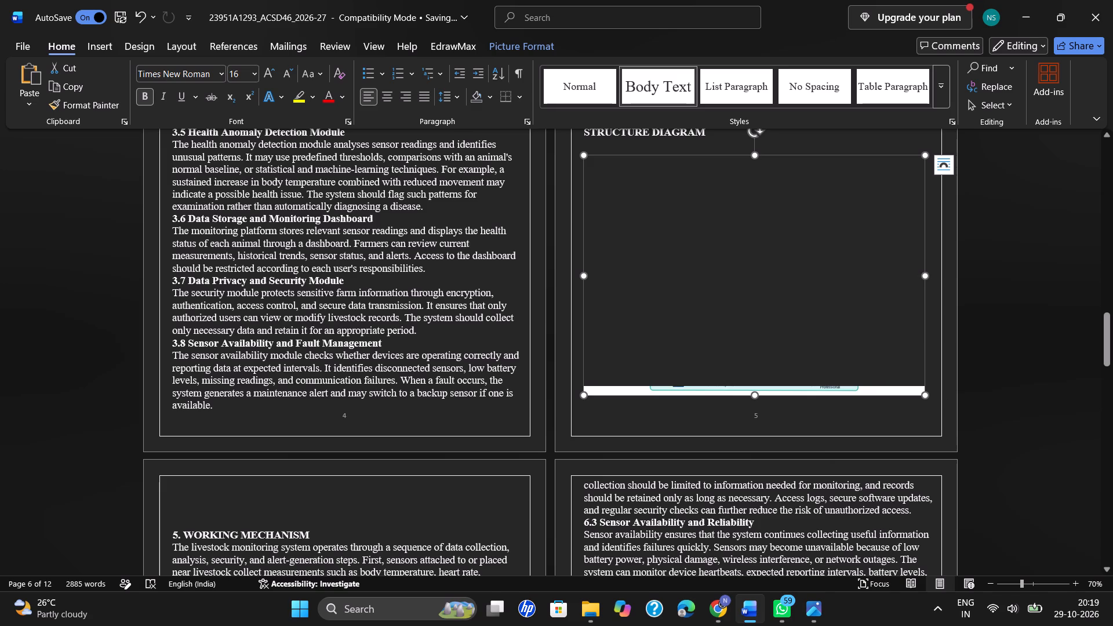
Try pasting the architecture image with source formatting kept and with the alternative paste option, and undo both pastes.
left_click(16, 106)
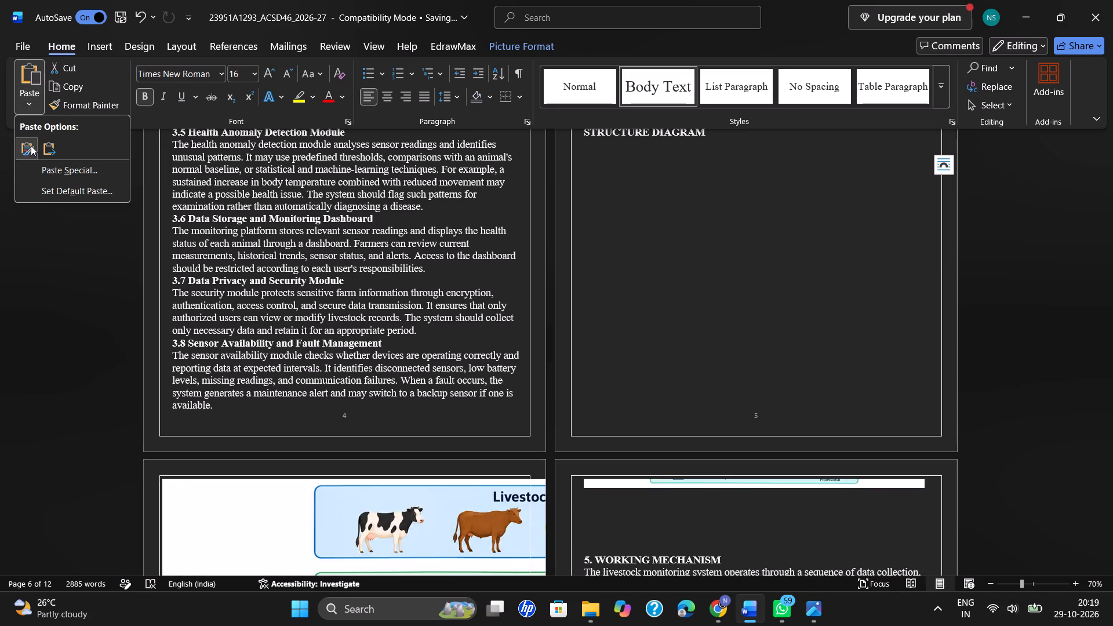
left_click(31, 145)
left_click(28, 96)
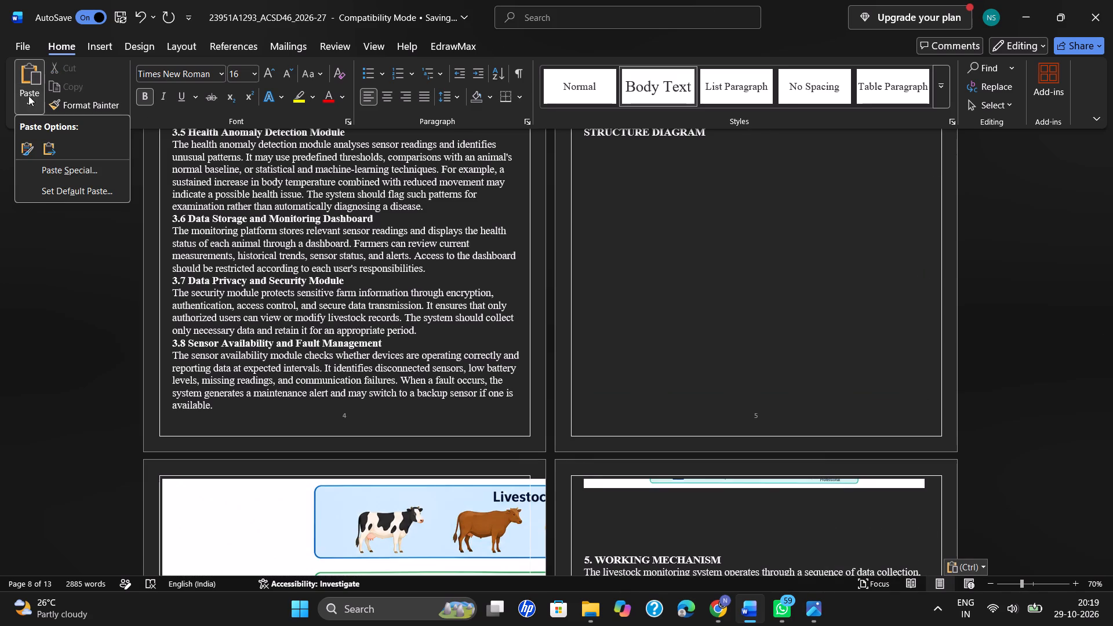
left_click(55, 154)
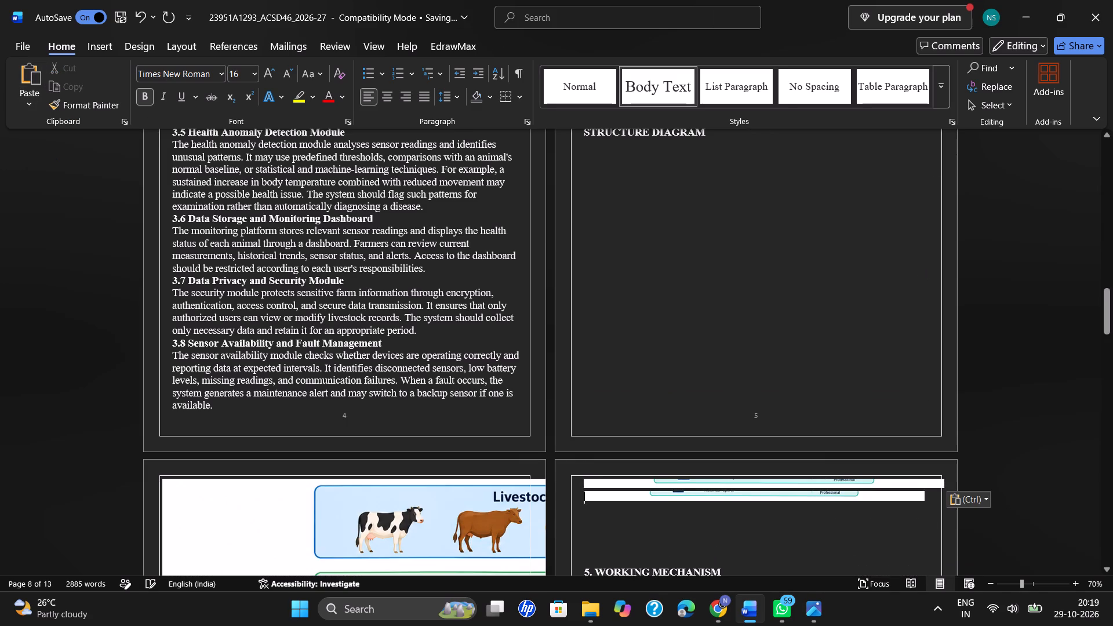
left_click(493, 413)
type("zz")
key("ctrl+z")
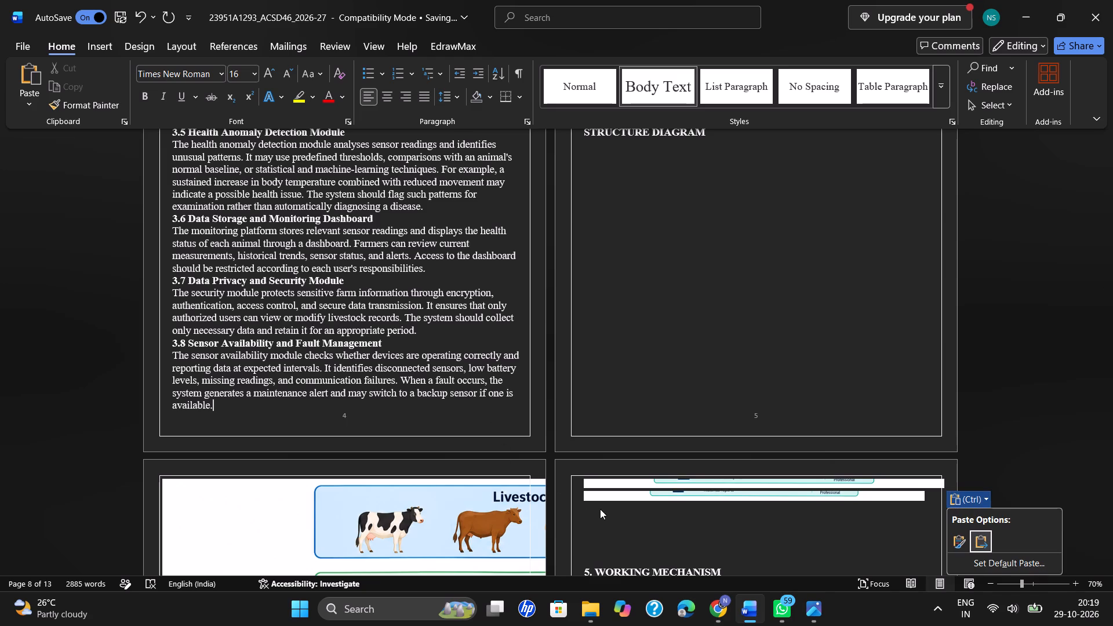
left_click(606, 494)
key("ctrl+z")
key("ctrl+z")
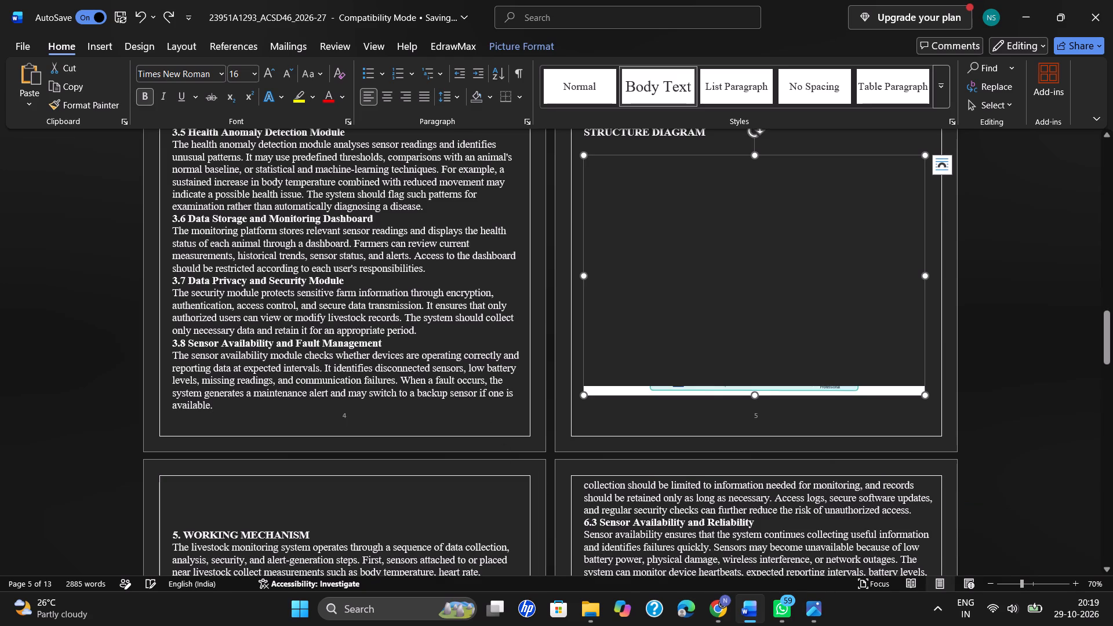
Undo the narrowing of the architecture image below the STRUCTURE DIAGRAM heading and its earlier paste on page 5.
key("ctrl+z")
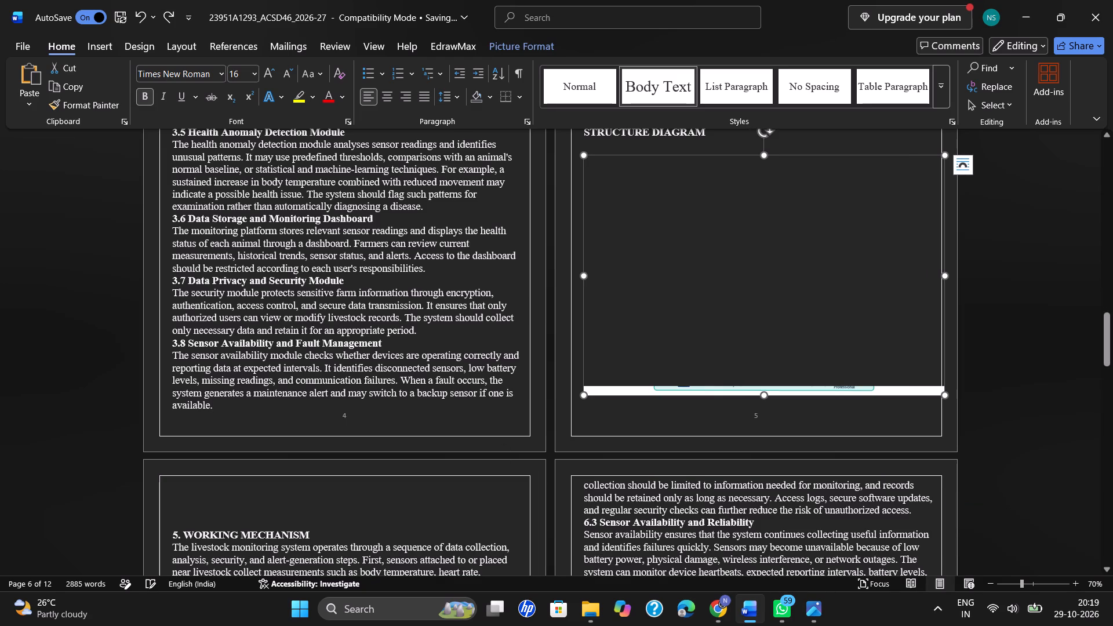
key("ctrl+z")
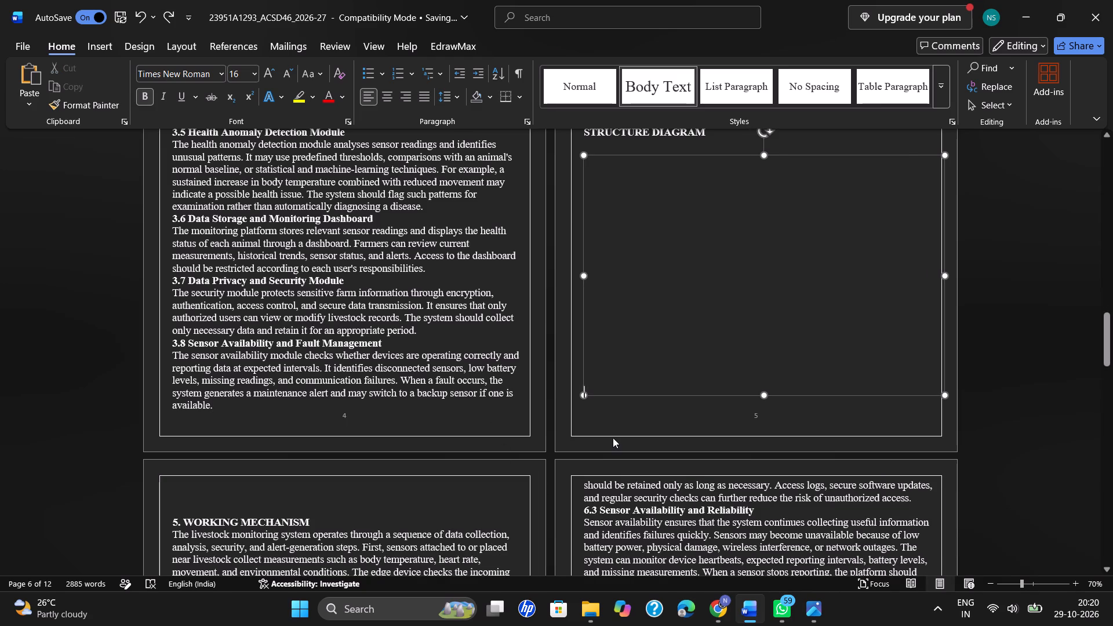
left_click(613, 438)
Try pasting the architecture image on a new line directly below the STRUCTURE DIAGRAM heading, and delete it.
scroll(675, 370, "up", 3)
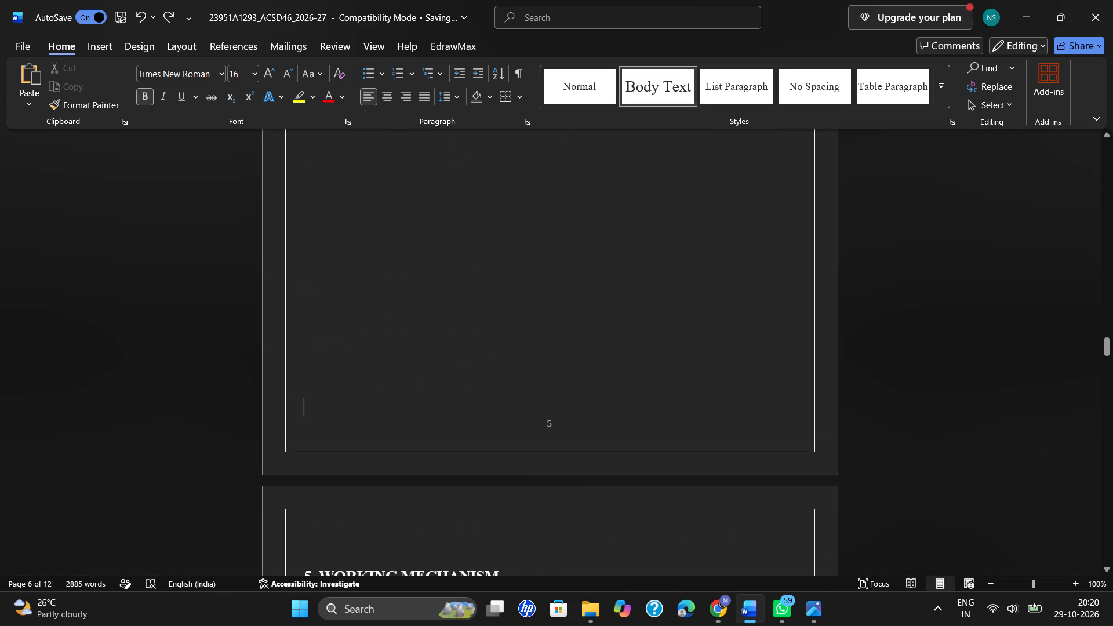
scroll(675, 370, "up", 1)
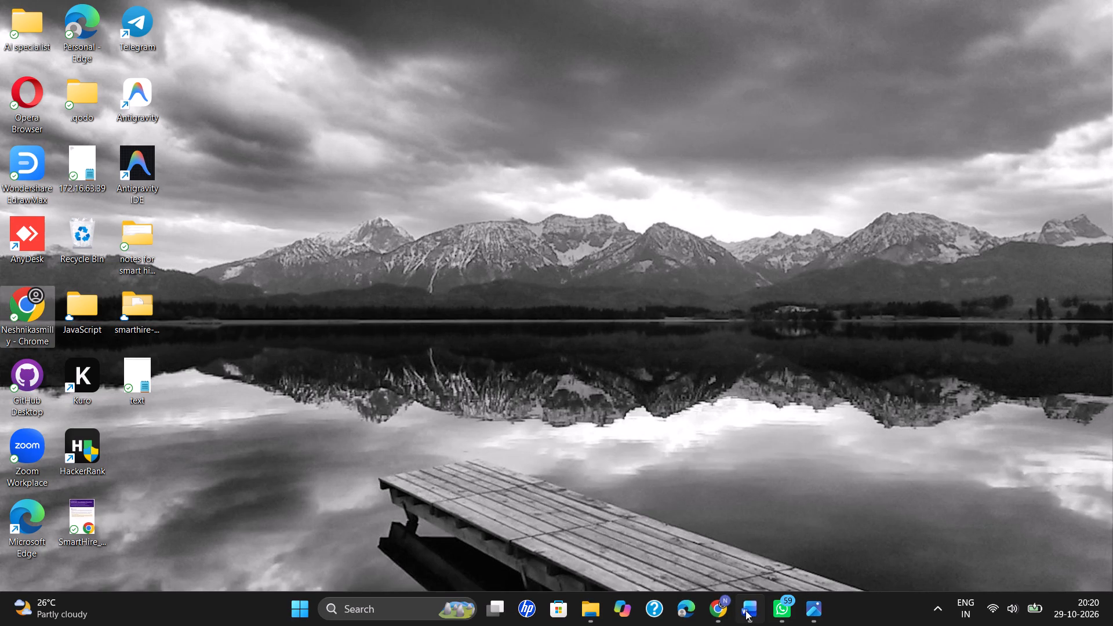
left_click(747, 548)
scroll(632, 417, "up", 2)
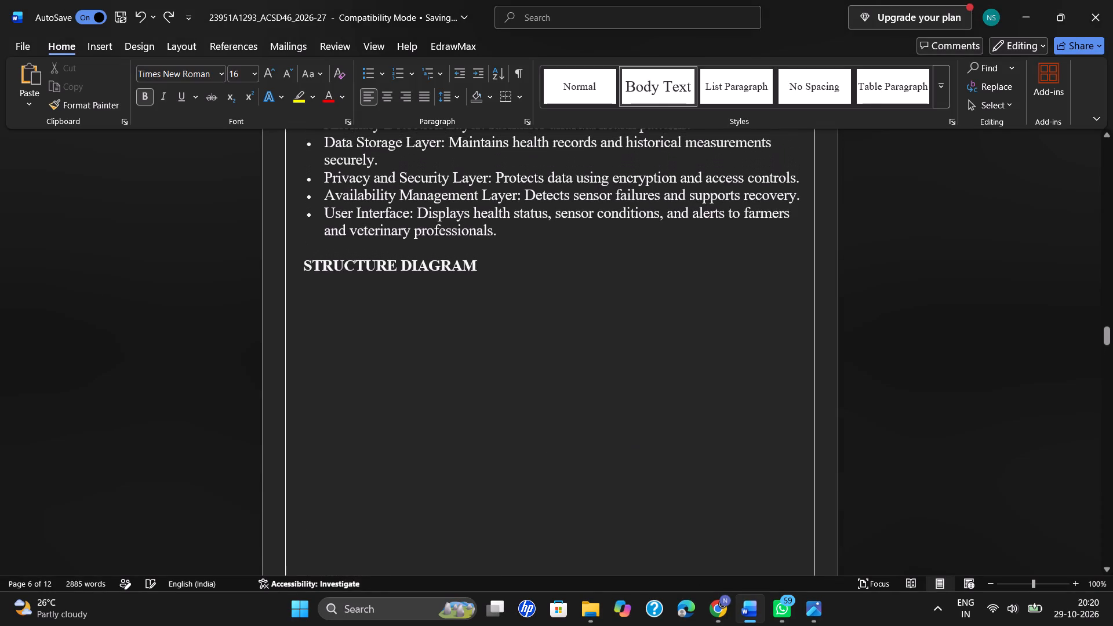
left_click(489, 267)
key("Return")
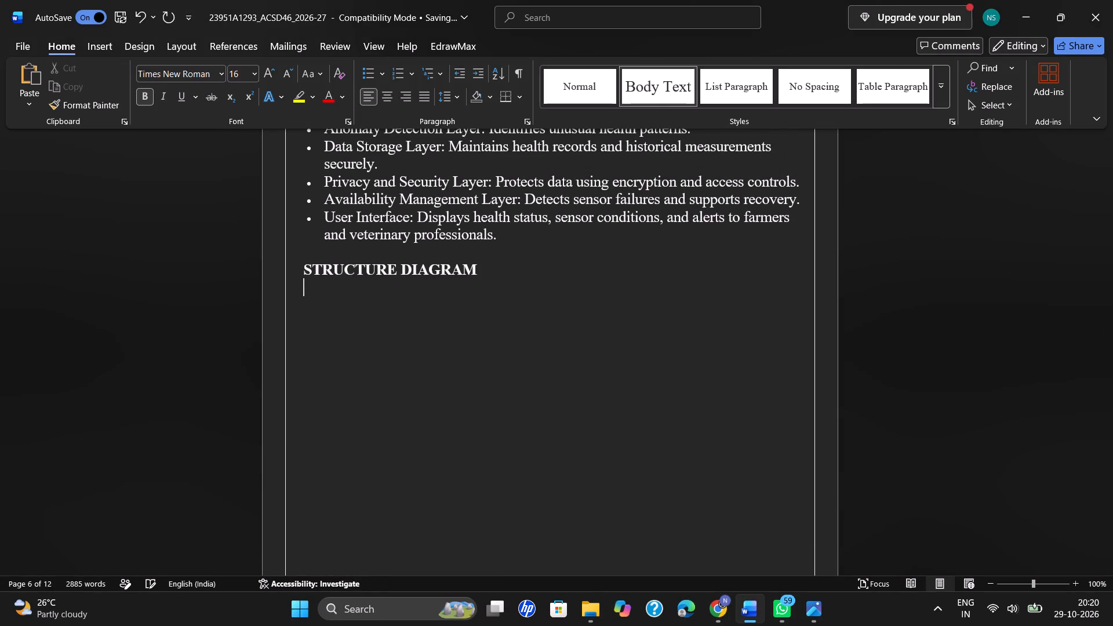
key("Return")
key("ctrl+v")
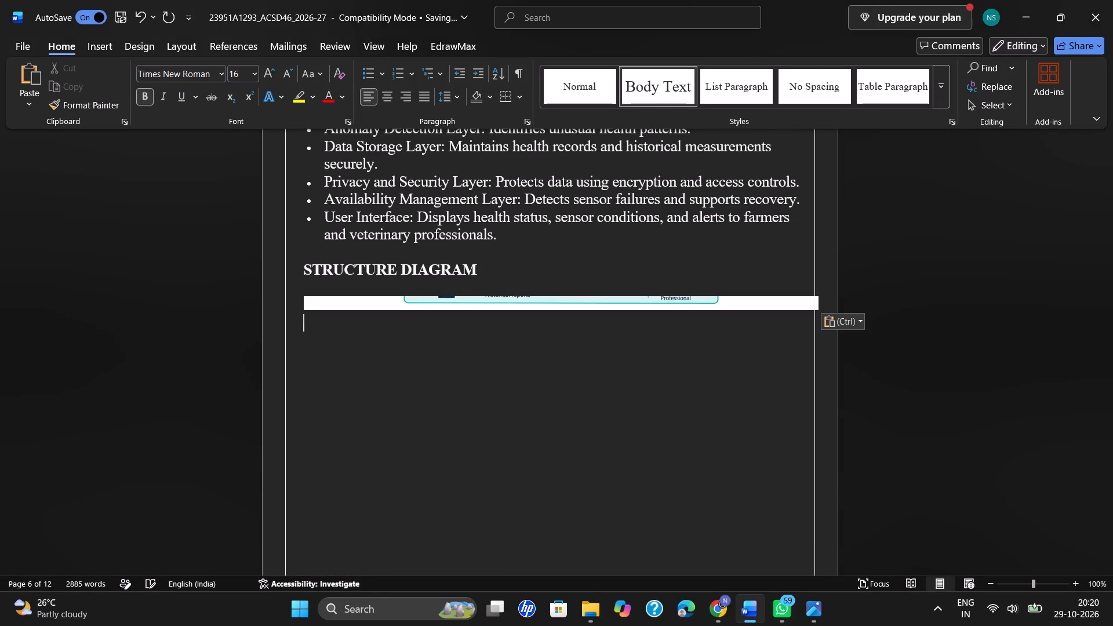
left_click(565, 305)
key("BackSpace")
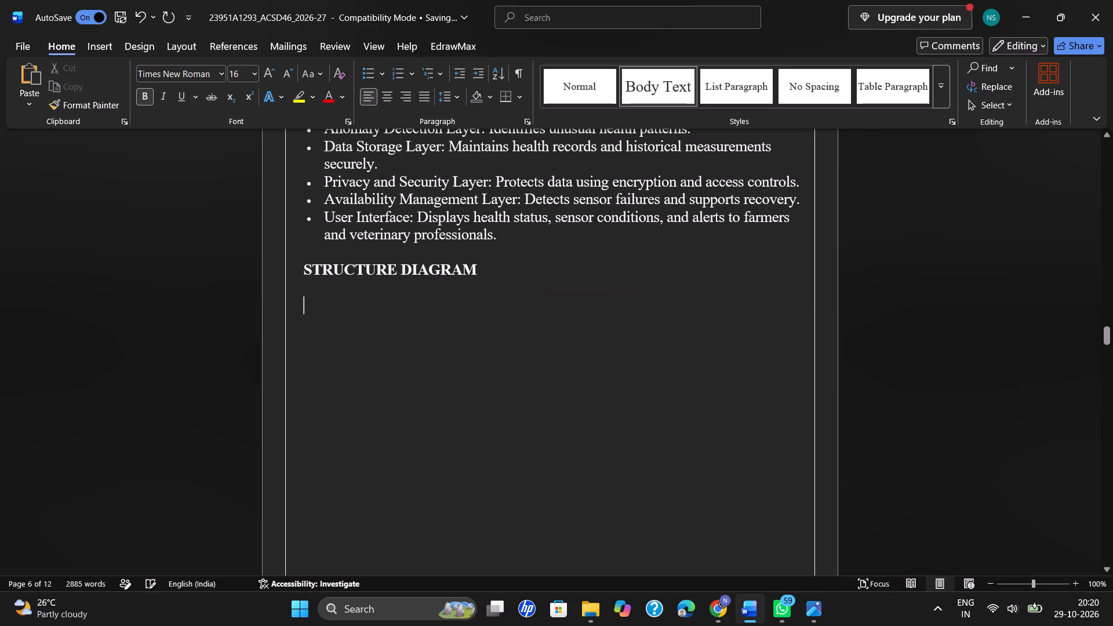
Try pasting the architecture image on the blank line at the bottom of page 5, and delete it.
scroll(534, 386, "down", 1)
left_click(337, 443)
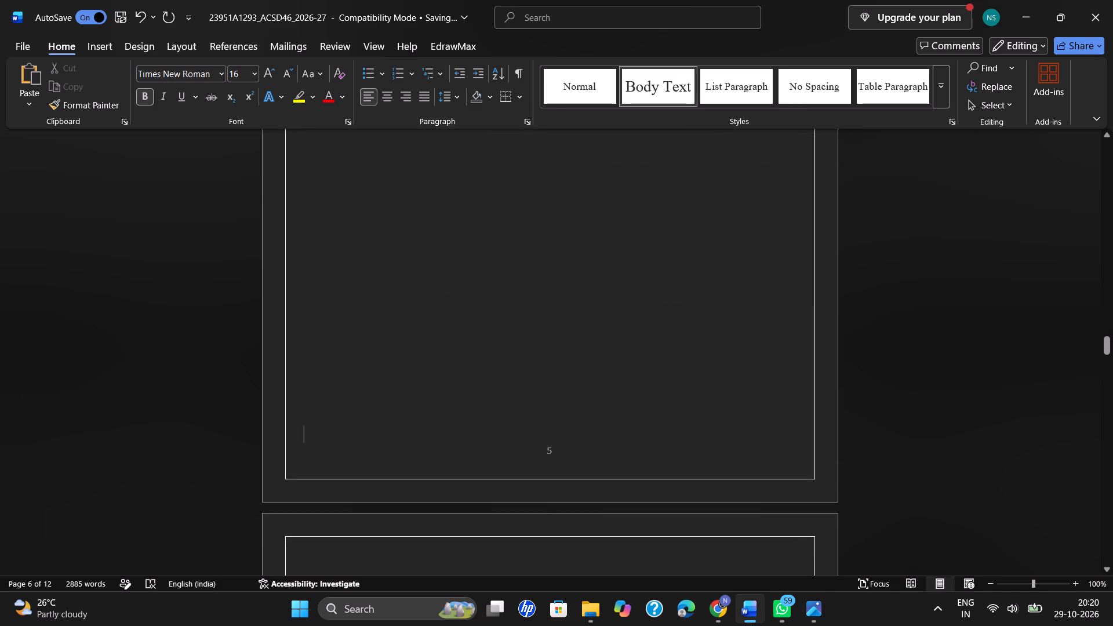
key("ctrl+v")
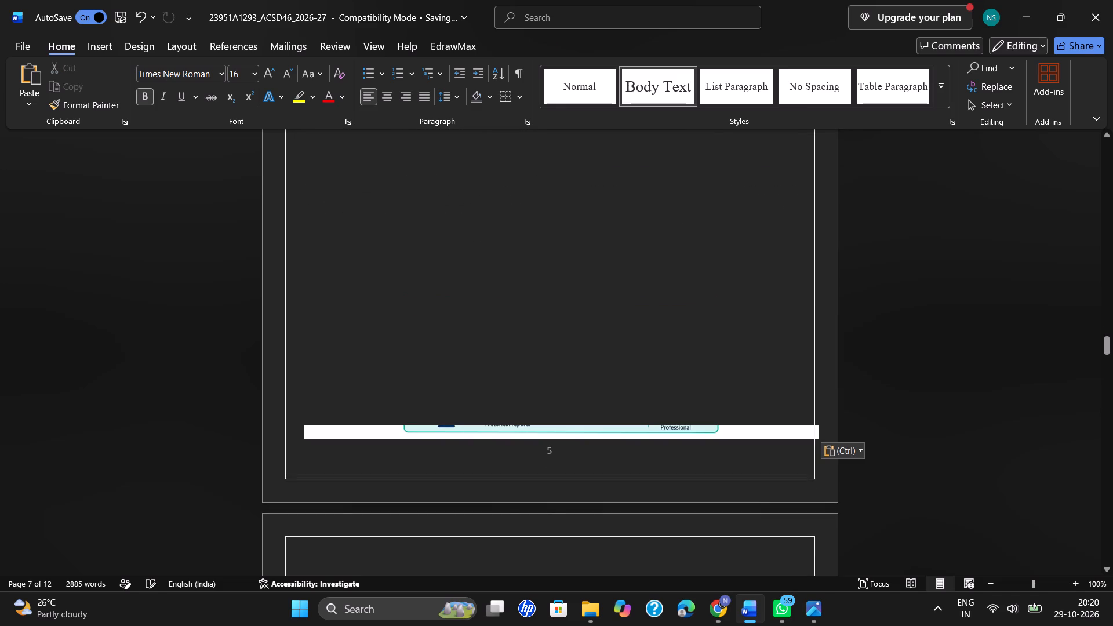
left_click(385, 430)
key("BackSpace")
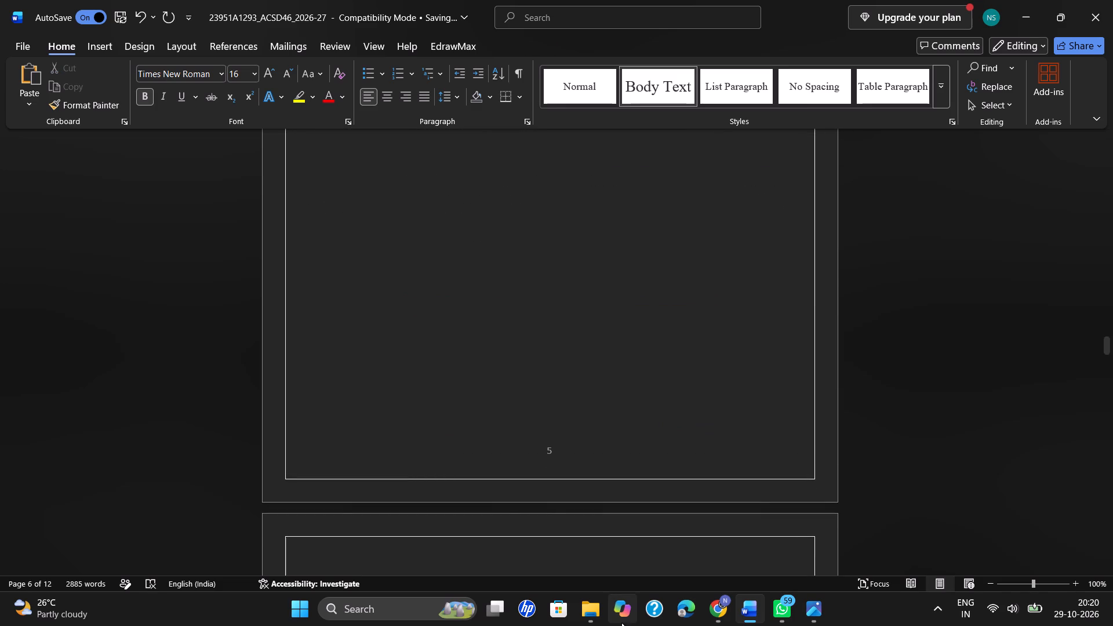
Switch to the ChatGPT image view in Chrome and resize the livestock architecture diagram to the Story 9:16 format.
left_click(719, 539)
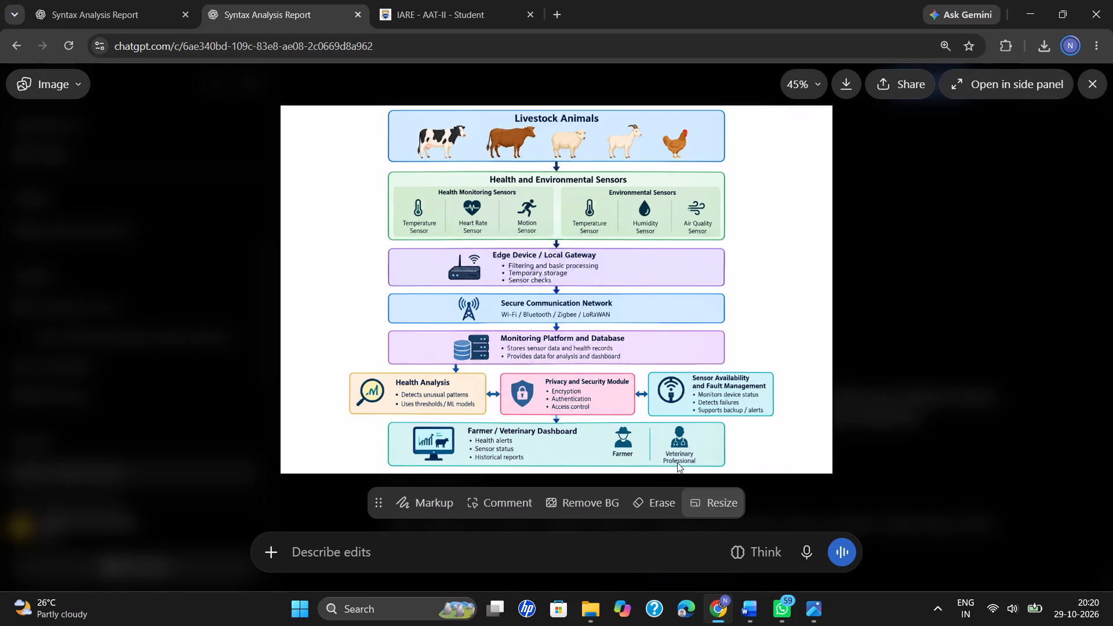
left_click(697, 496)
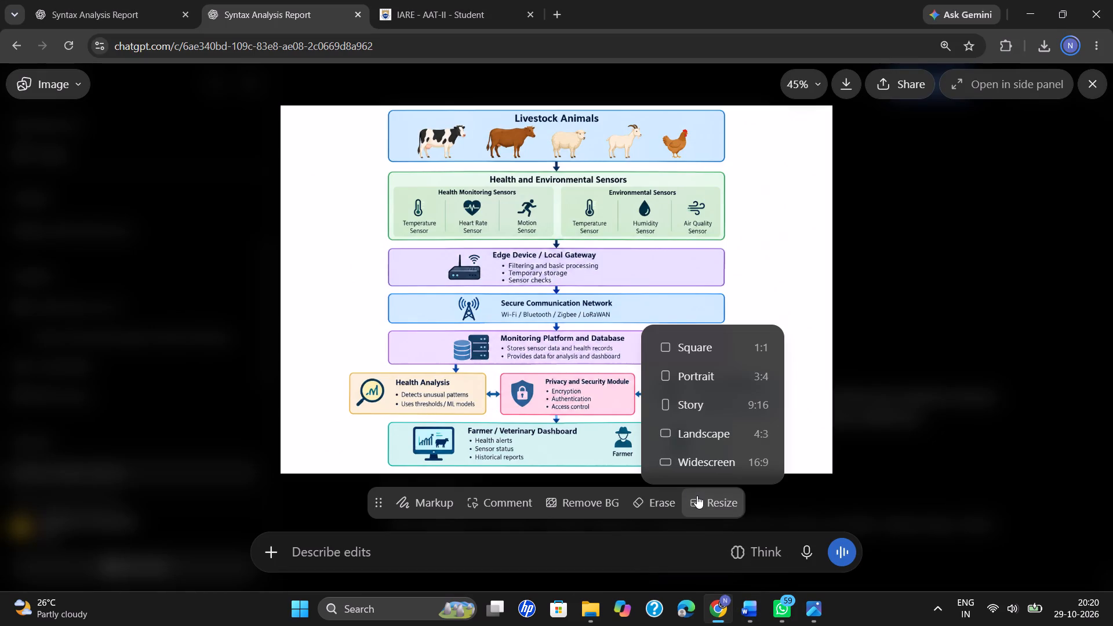
left_click(702, 409)
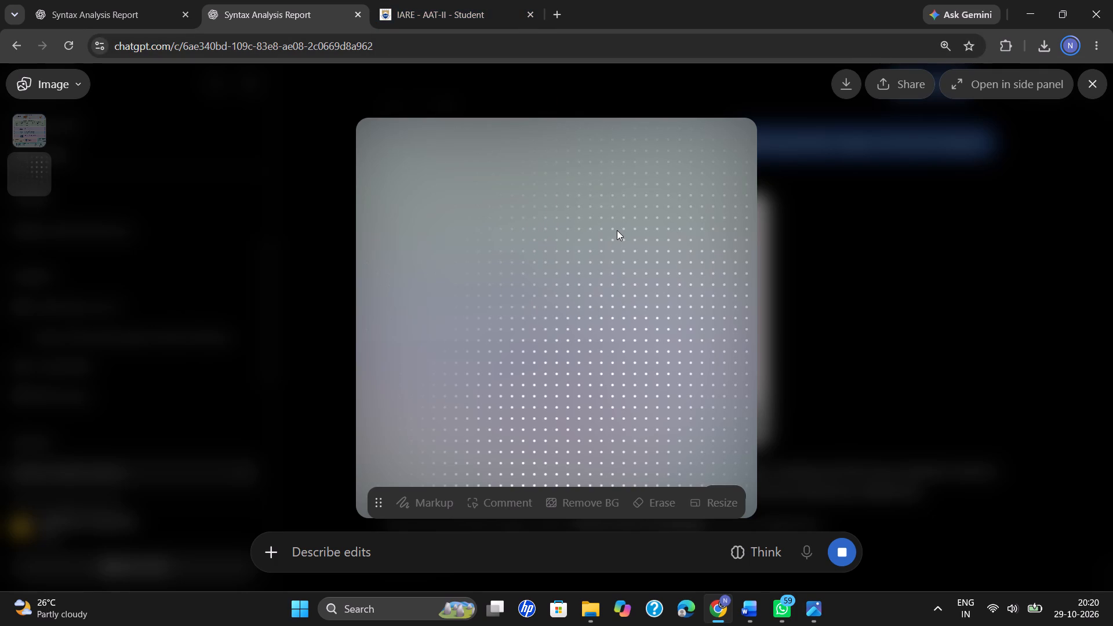
Close the IARE - AAT-II - Student page.
left_click(532, 14)
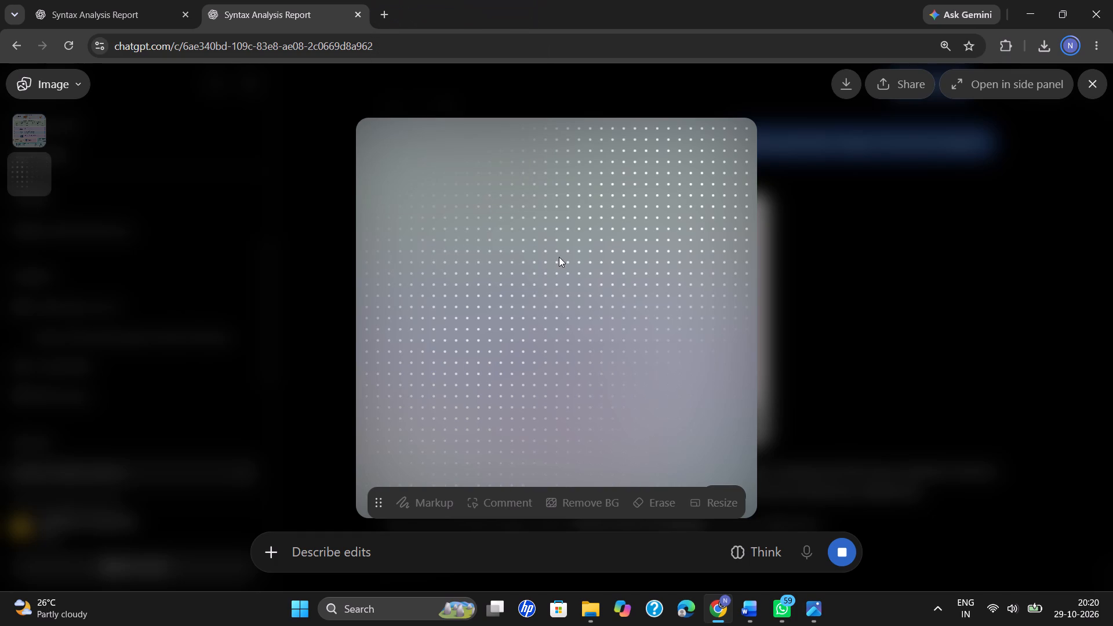
Switch back to the Word report and add a blank line directly below the STRUCTURE DIAGRAM heading.
left_click(748, 542)
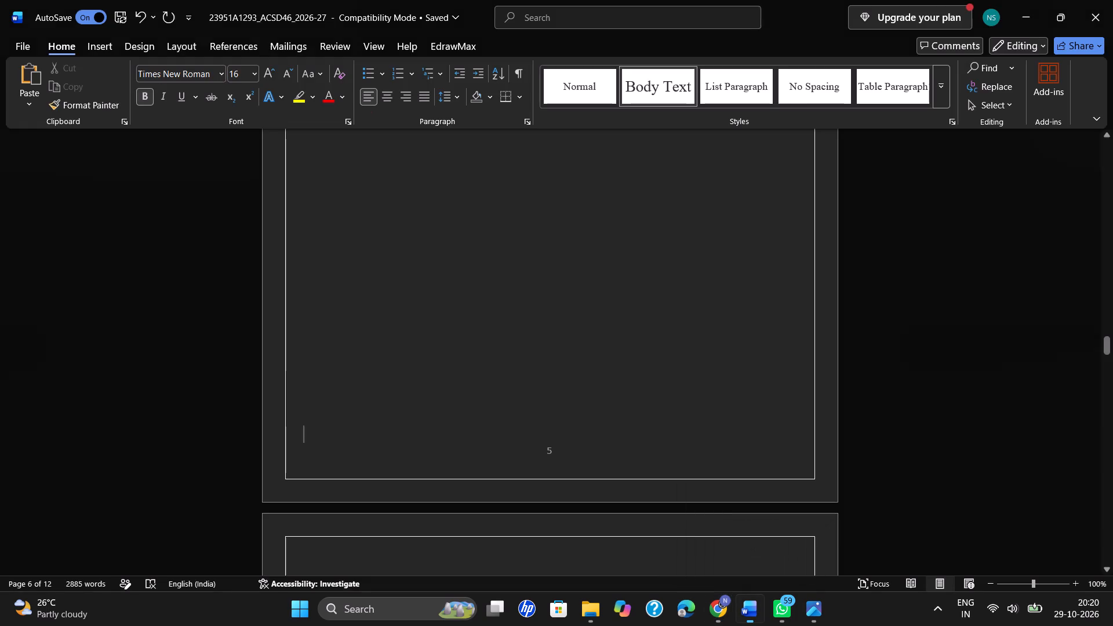
scroll(724, 488, "up", 1)
left_click(591, 301)
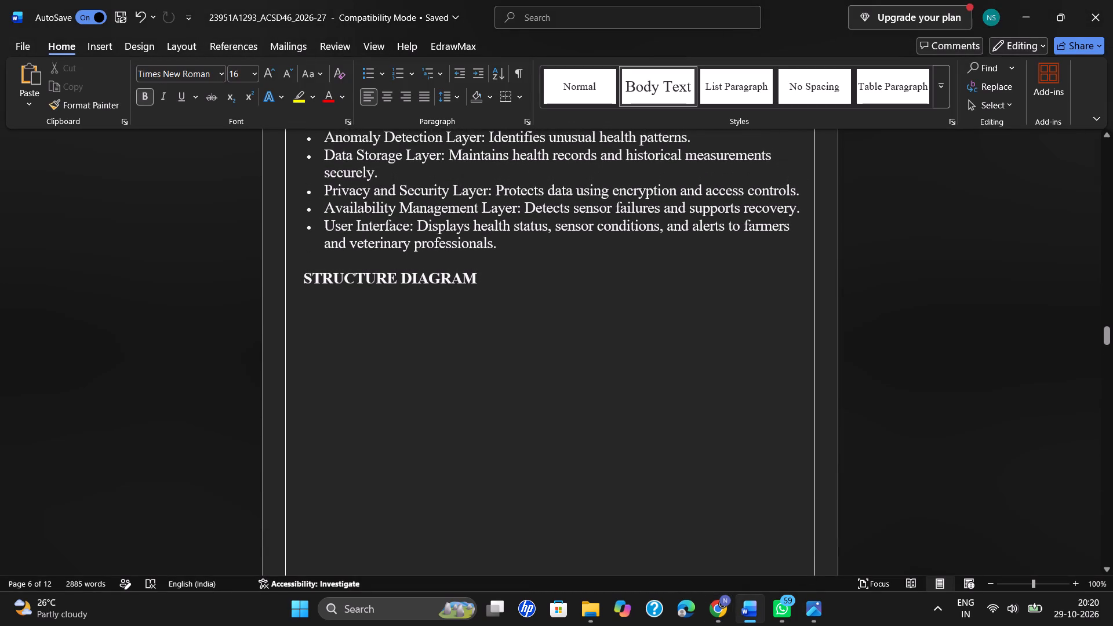
left_click(524, 279)
key("Return")
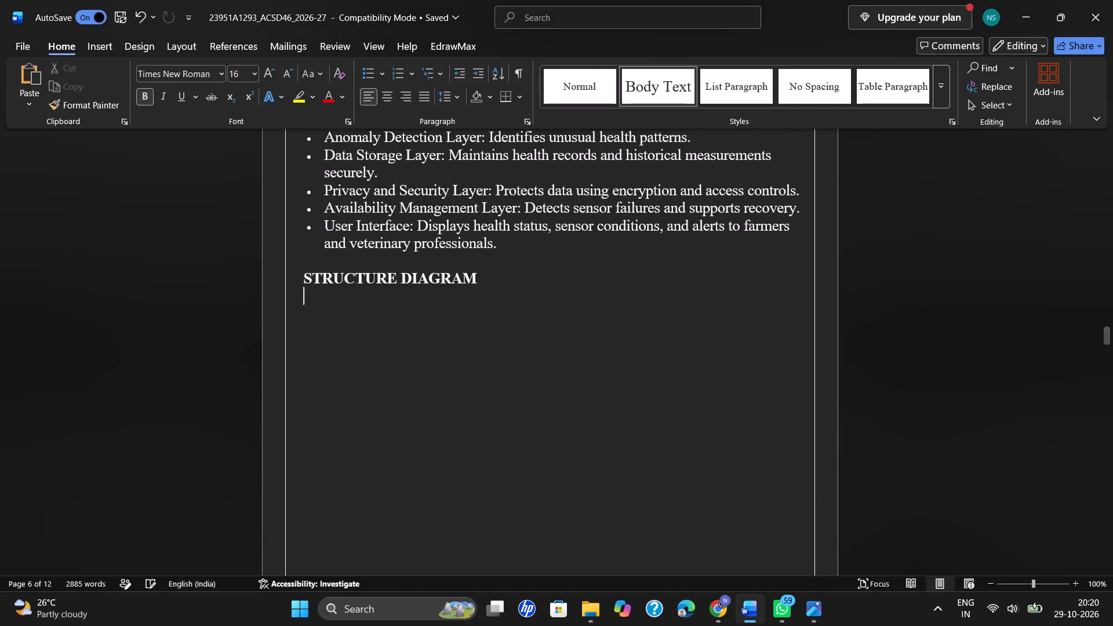
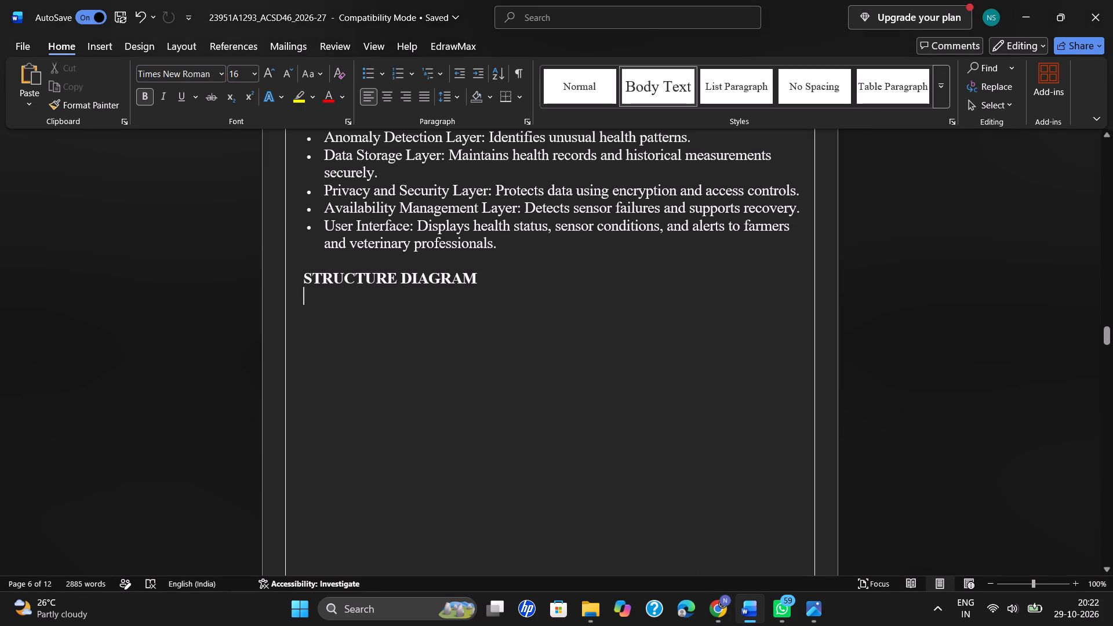
key("space")
key("Return")
key("Return")
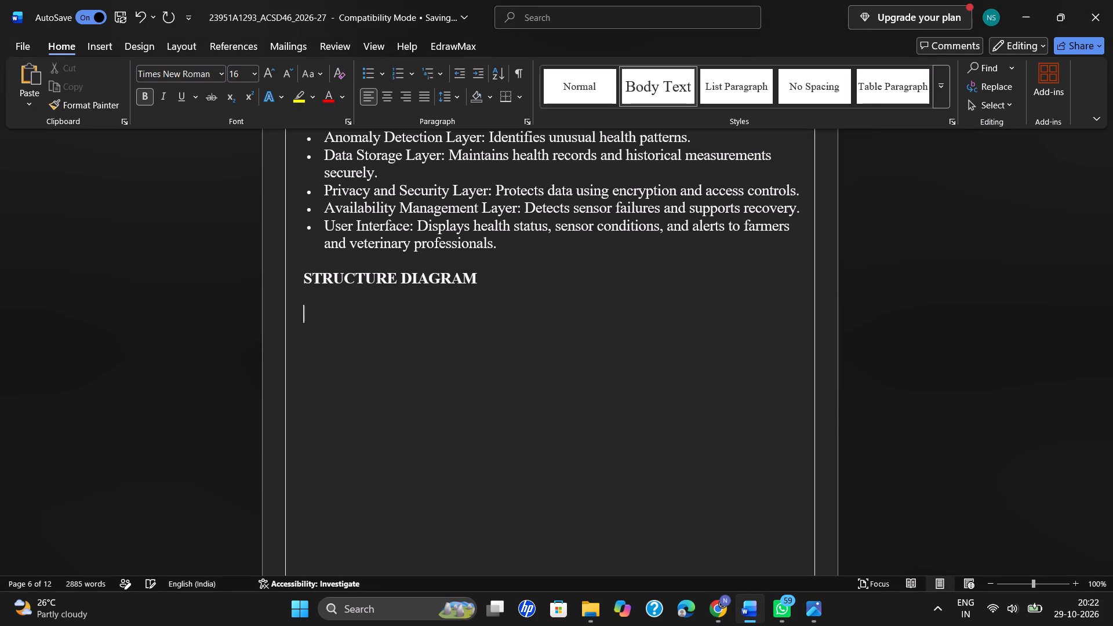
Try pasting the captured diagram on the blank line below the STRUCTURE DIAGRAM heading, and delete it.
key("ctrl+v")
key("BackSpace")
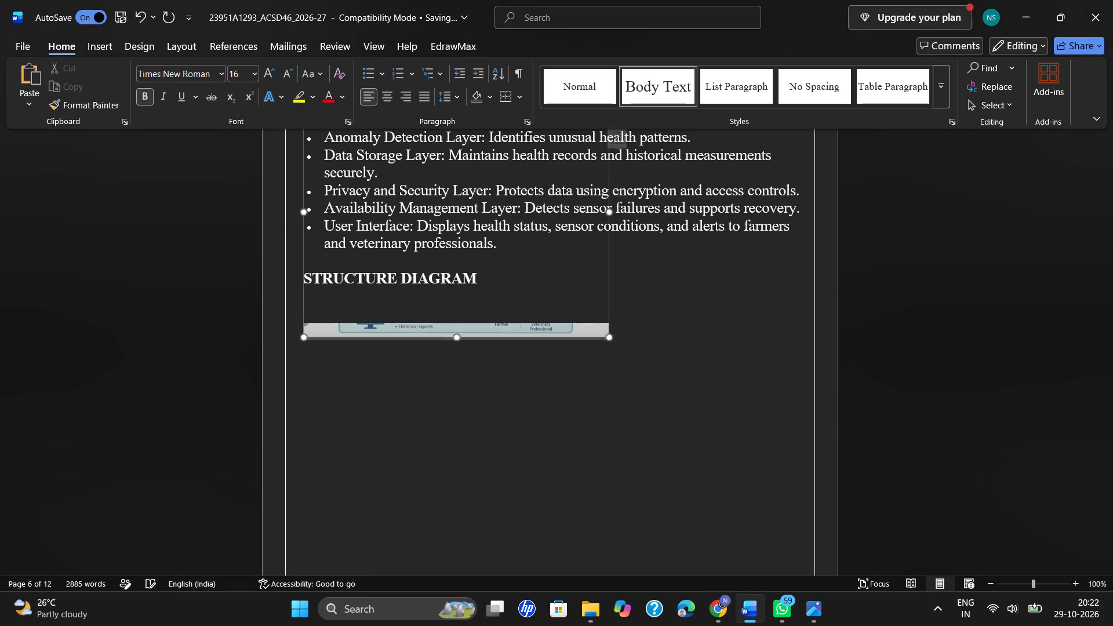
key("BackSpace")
Add thirteen blank lines below the STRUCTURE DIAGRAM heading to make room for the diagram.
key("Return")
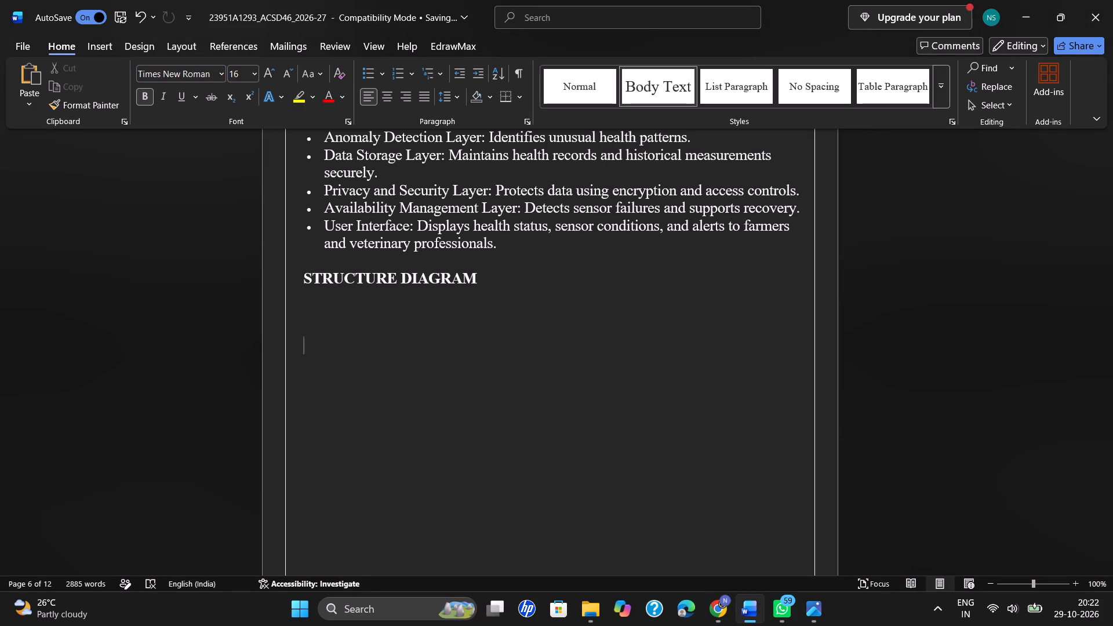
key("Return")
key("Return")
key("Return")
key("Return")
key("Return")
key("Return")
key("Return")
key("Return")
key("Return")
key("Return")
key("Return")
key("Return")
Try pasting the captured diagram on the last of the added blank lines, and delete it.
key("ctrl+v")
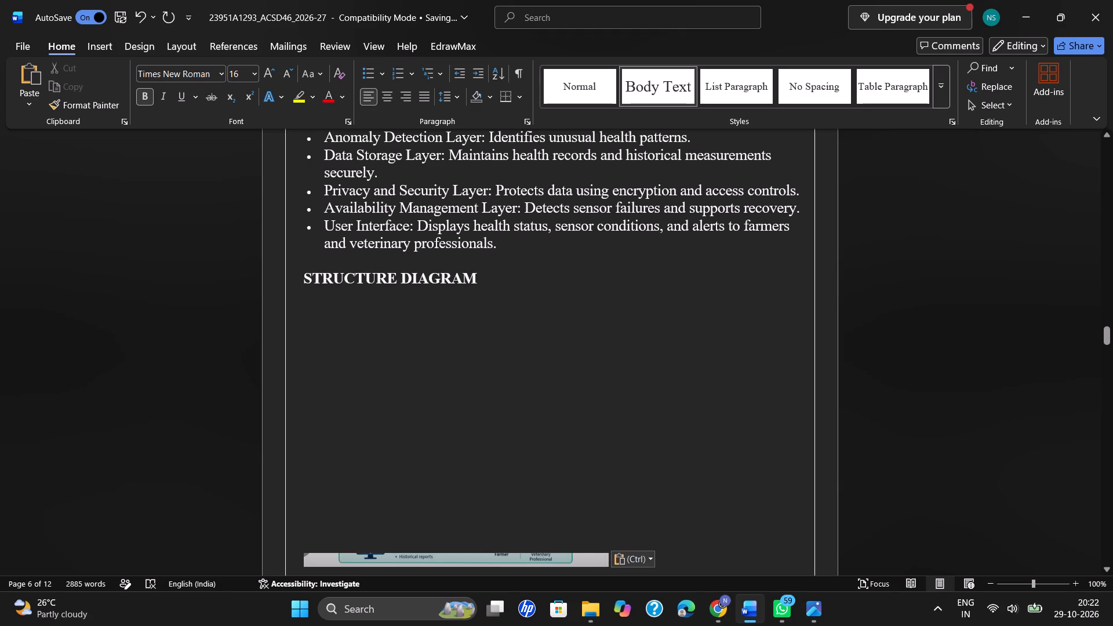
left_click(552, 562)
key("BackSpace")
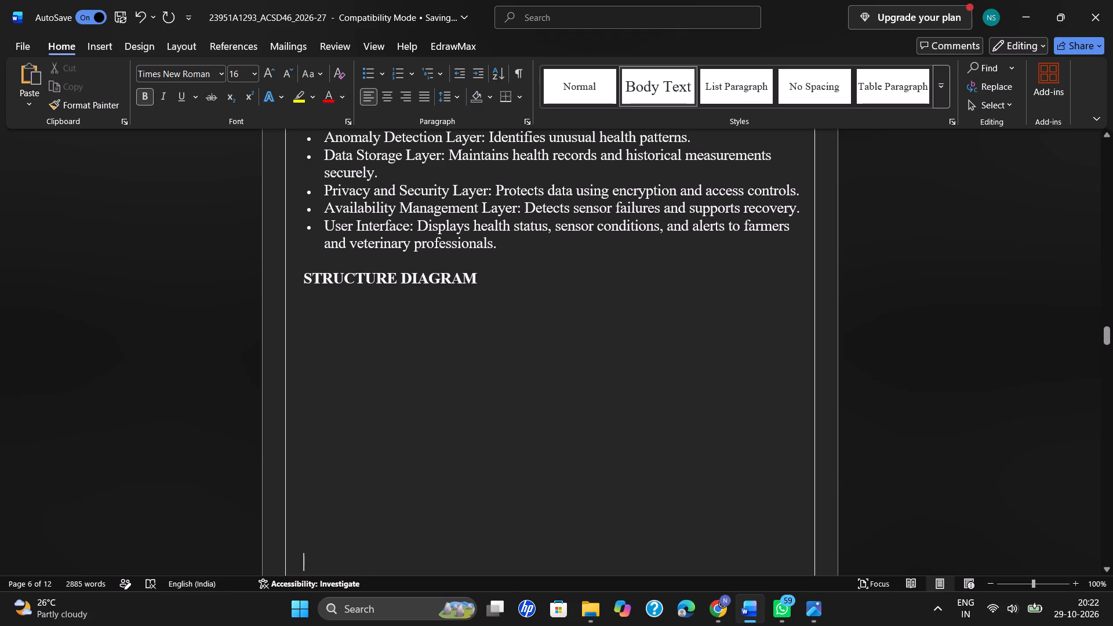
Remove the blank lines above the 5. WORKING MECHANISM heading so it starts at the top of its page.
scroll(594, 453, "down", 1)
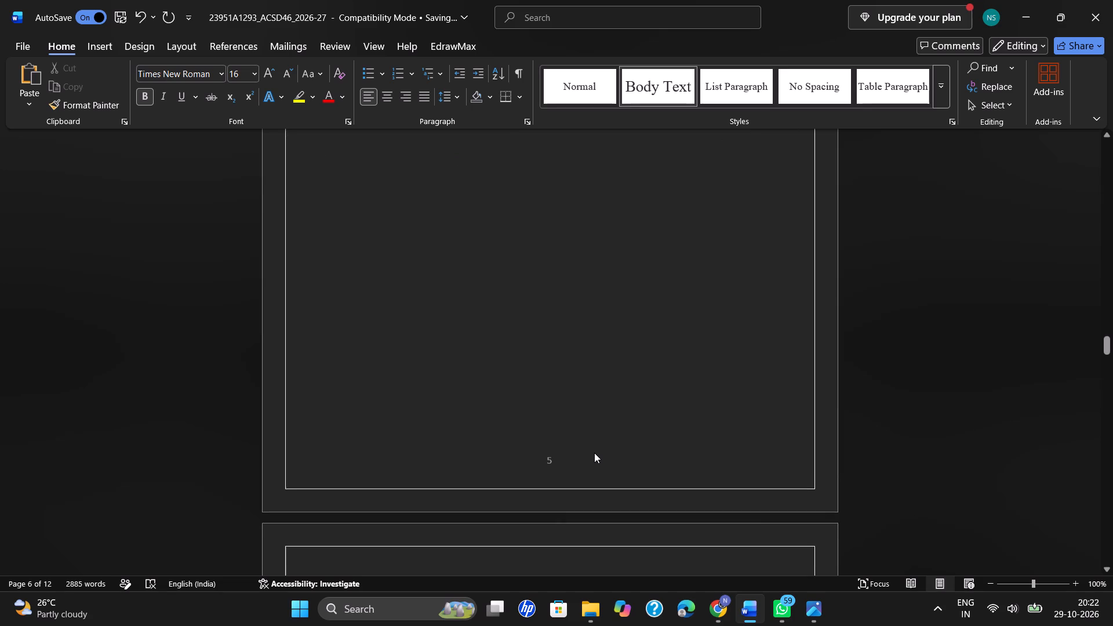
scroll(594, 453, "down", 2)
scroll(429, 478, "down", 4)
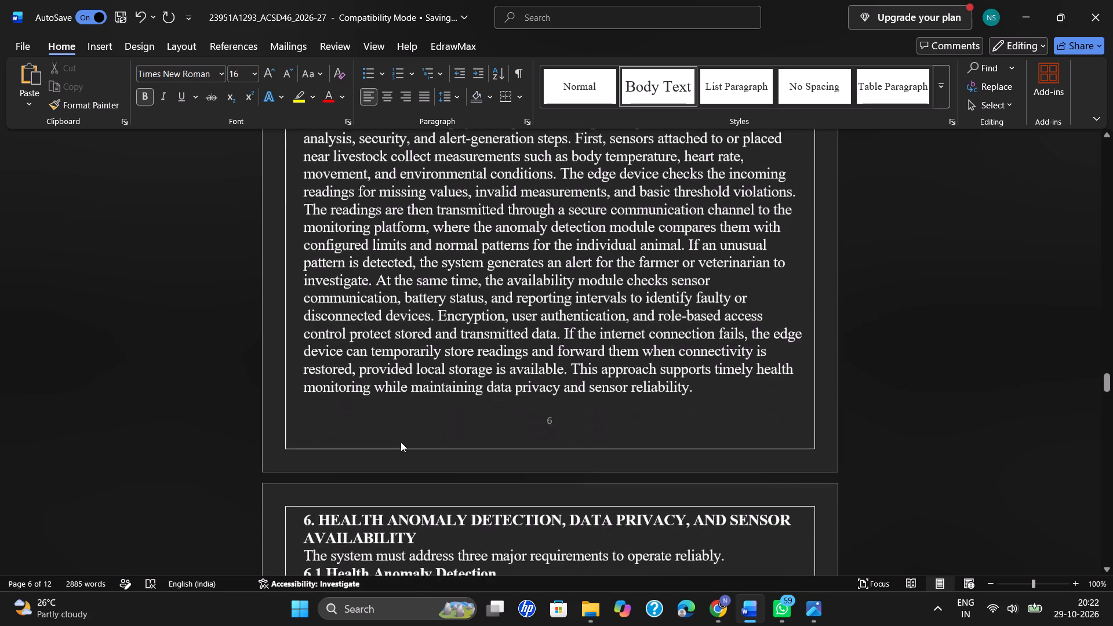
scroll(358, 353, "up", 3)
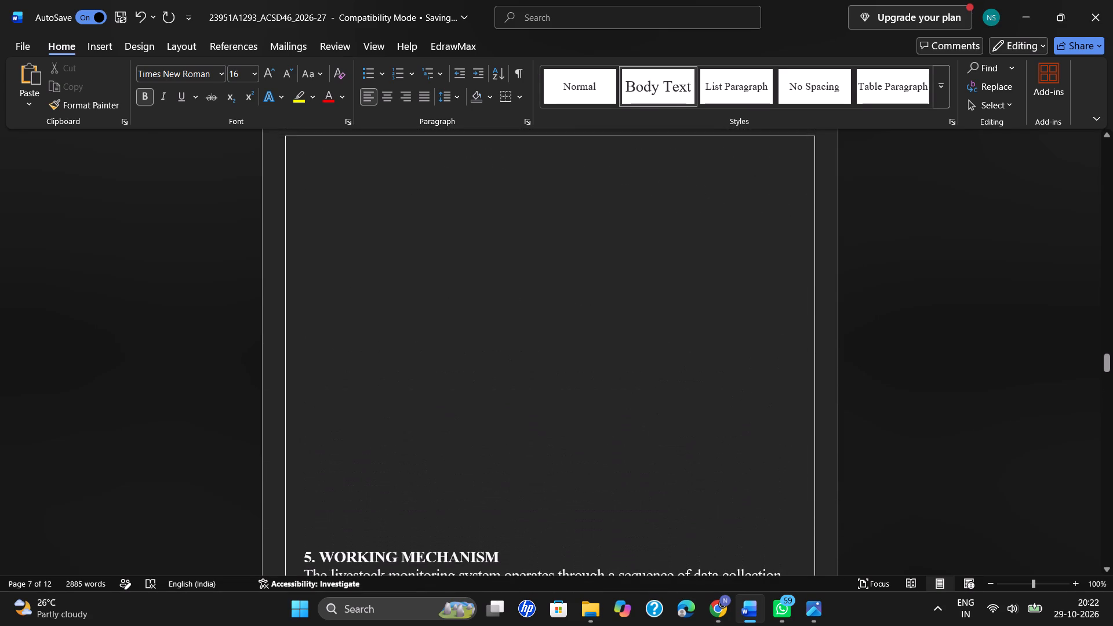
left_click(303, 555)
key("BackSpace")
key("BackSpace")
key("BackSpace")
key("BackSpace")
key("BackSpace")
key("BackSpace")
key("BackSpace")
key("BackSpace")
key("BackSpace")
key("BackSpace")
key("BackSpace")
key("BackSpace")
key("BackSpace")
key("BackSpace")
key("BackSpace")
key("BackSpace")
key("BackSpace")
key("BackSpace")
key("BackSpace")
key("BackSpace")
key("BackSpace")
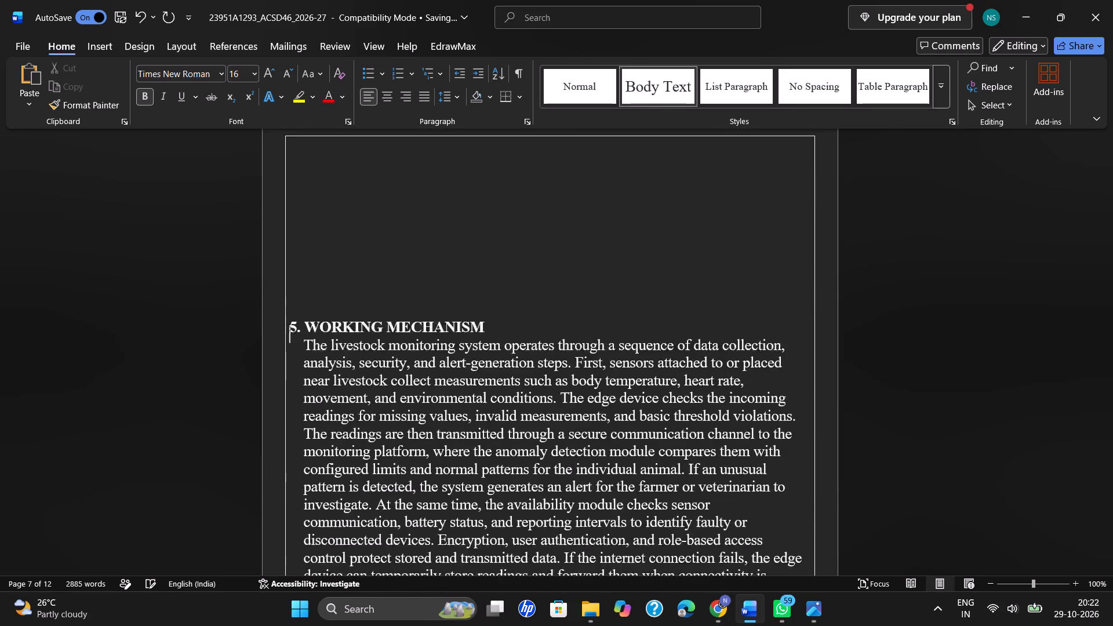
key("BackSpace")
key("BackSpace")
key("BackSpace")
key("BackSpace")
key("BackSpace")
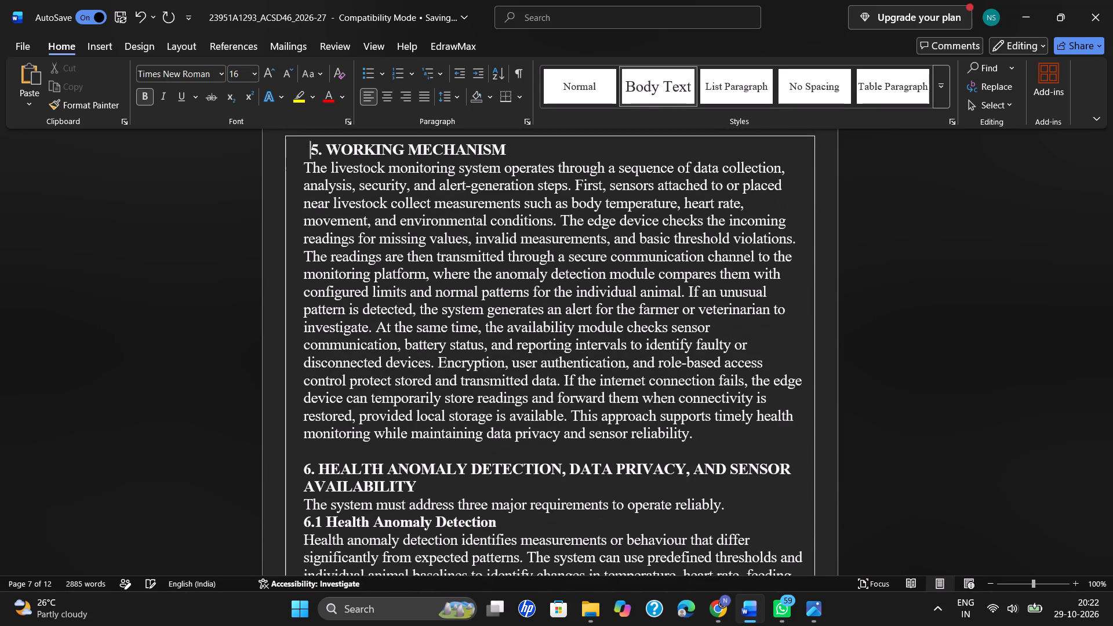
key("BackSpace")
key("BackSpace")
Add a blank line below the STRUCTURE DIAGRAM heading and paste the captured livestock diagram there.
scroll(303, 555, "up", 1)
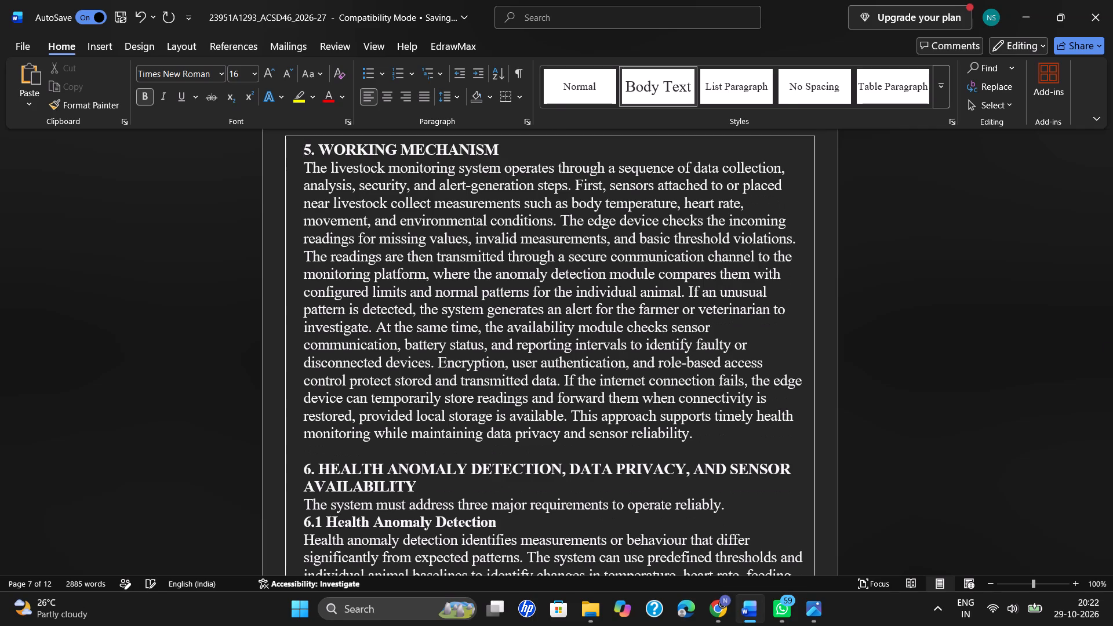
scroll(303, 555, "up", 1)
scroll(325, 625, "up", 3)
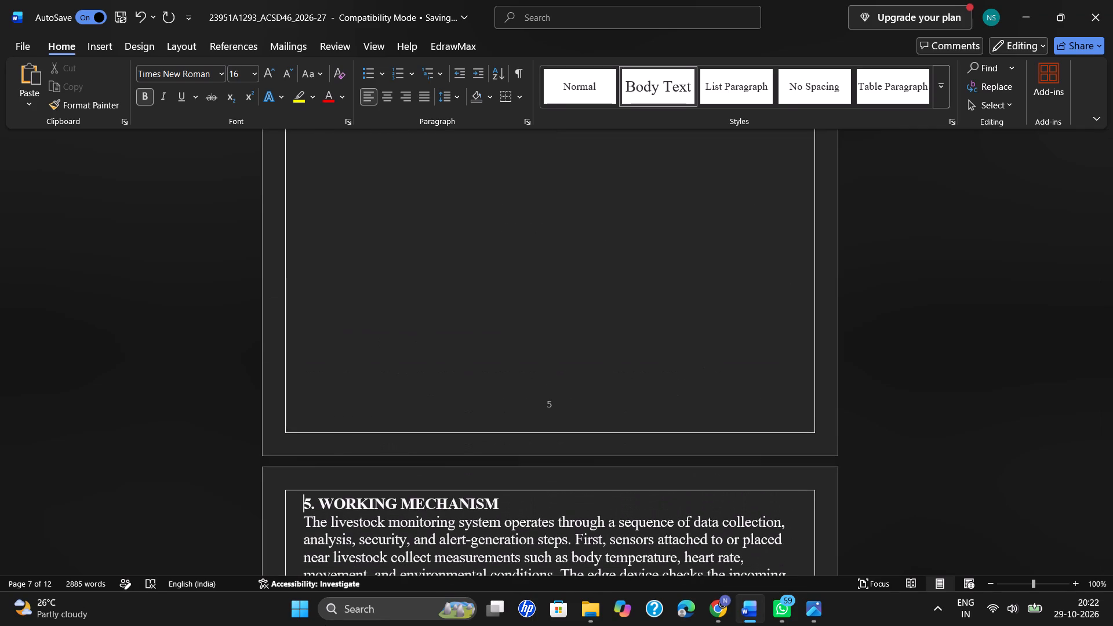
scroll(411, 380, "up", 2)
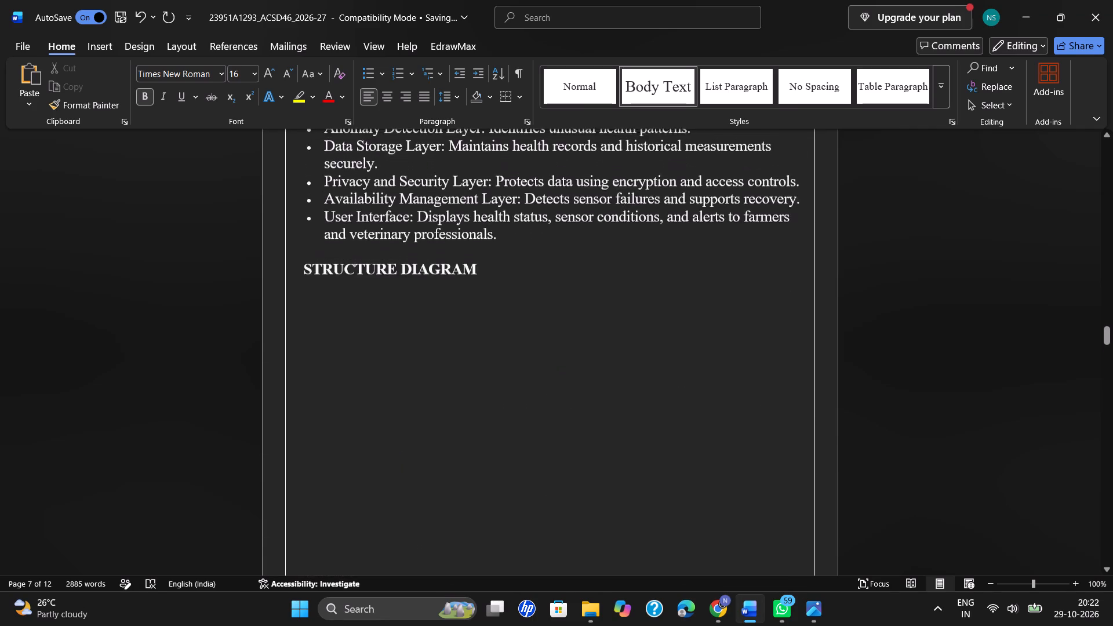
left_click(500, 296)
key("Return")
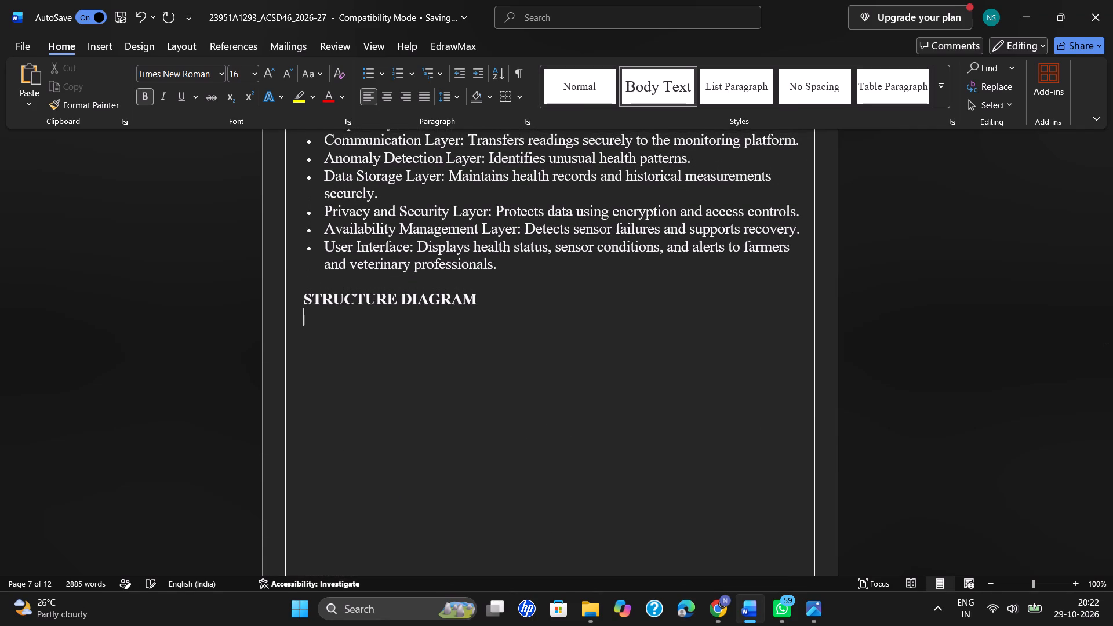
key("ctrl+v")
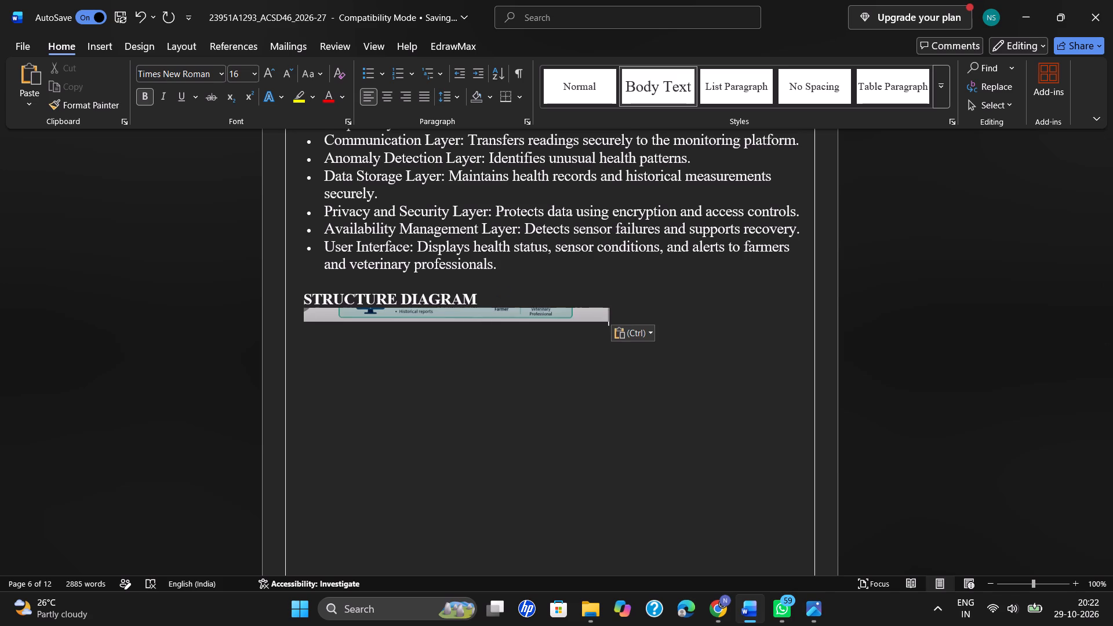
Move the pasted diagram several lines further down below the STRUCTURE DIAGRAM heading, keeping it in line with text.
key("BackSpace")
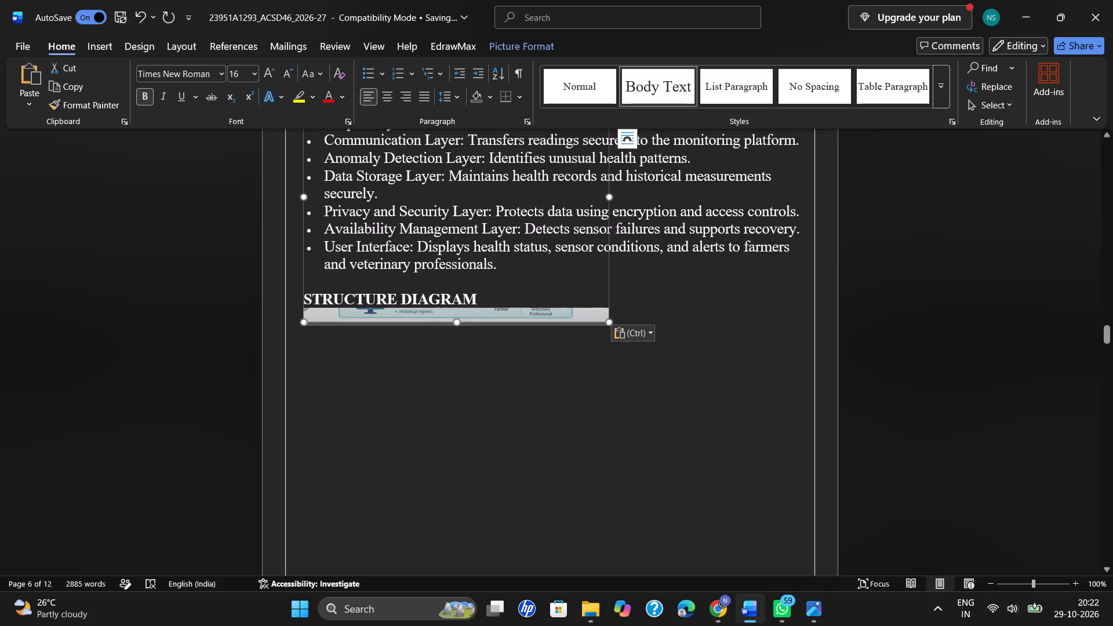
left_click_drag(608, 305, 624, 469)
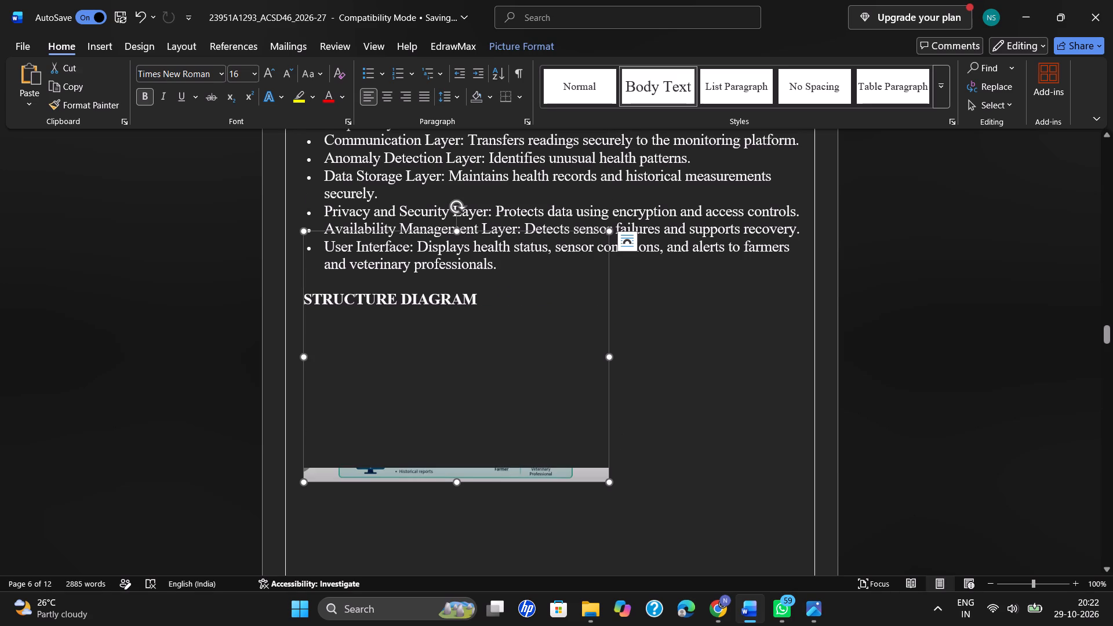
left_click_drag(612, 398, 625, 450)
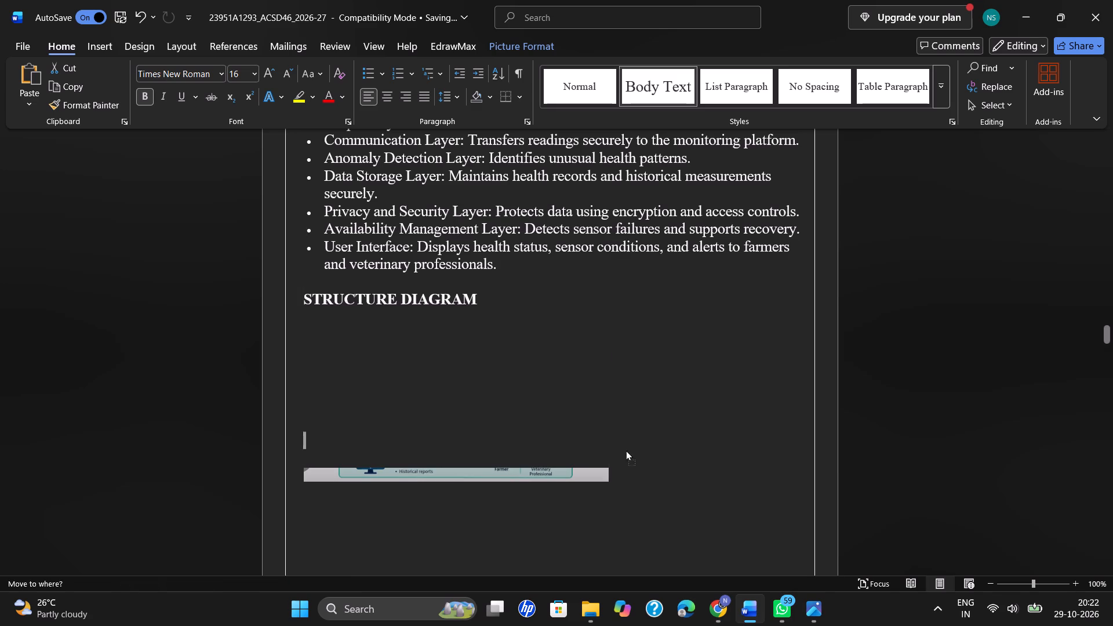
left_click_drag(625, 450, 637, 477)
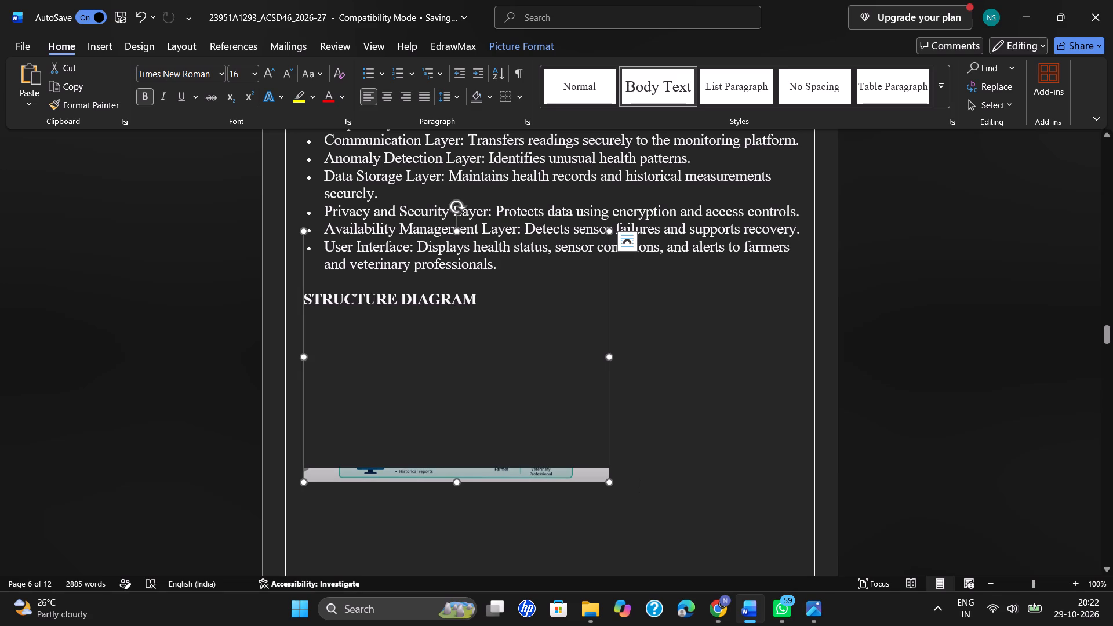
left_click(623, 245)
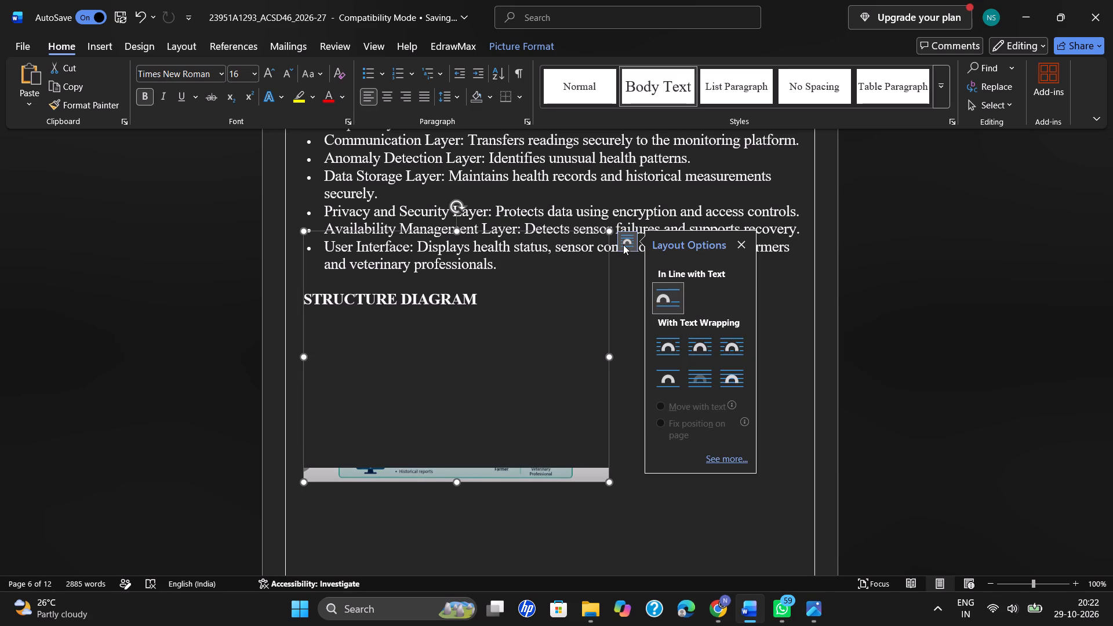
left_click(612, 306)
left_click_drag(612, 306, 627, 368)
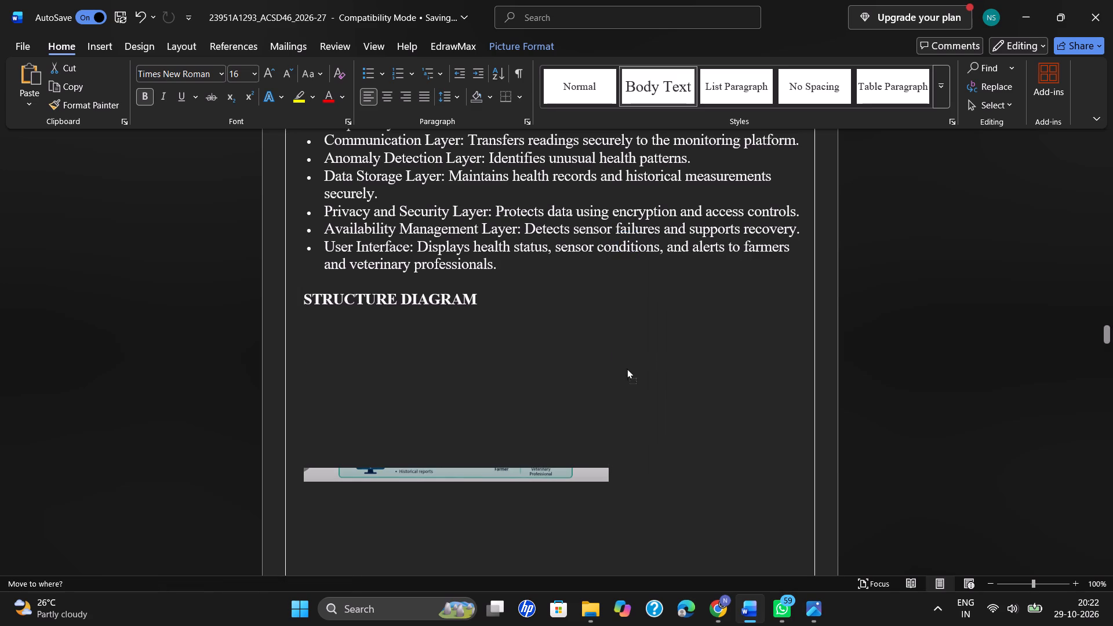
left_click_drag(627, 368, 661, 467)
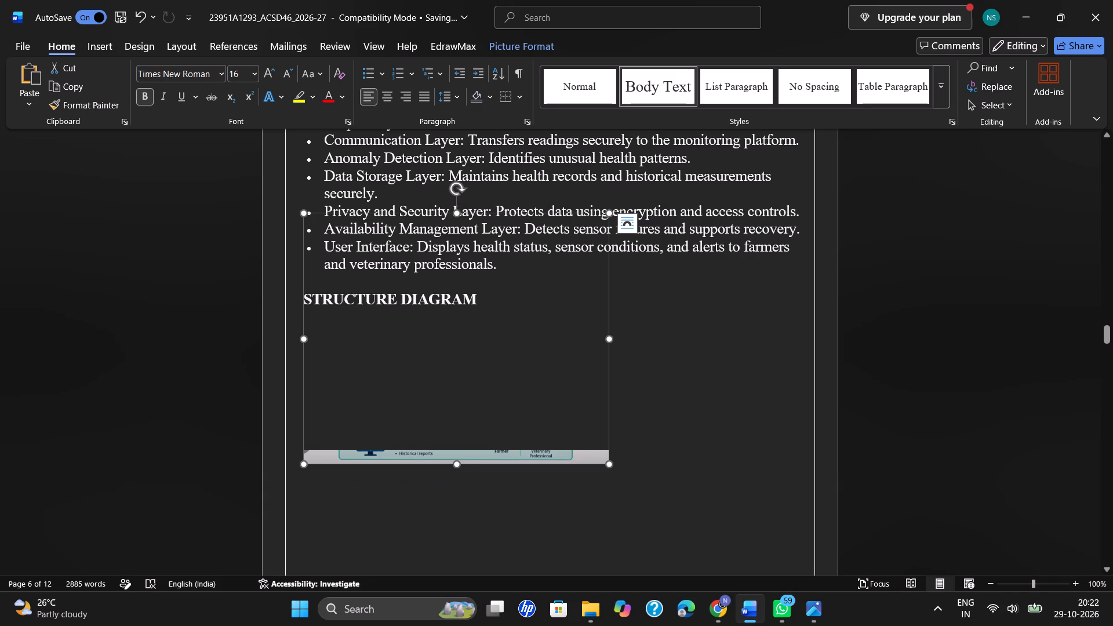
Insert a blank line directly before the pasted diagram.
left_click(292, 452)
key("Return")
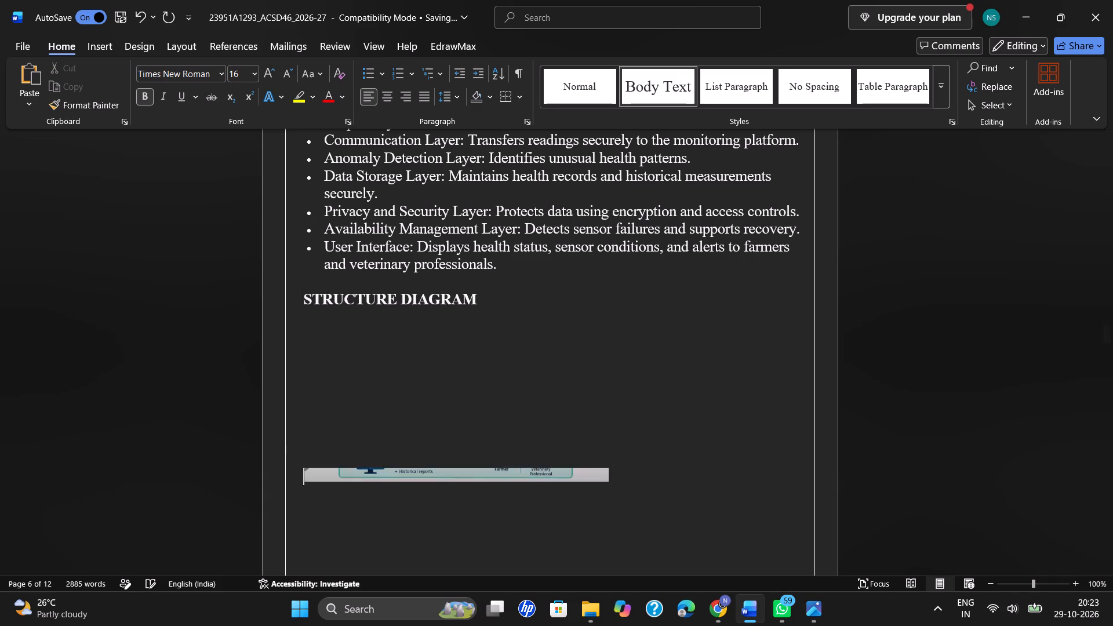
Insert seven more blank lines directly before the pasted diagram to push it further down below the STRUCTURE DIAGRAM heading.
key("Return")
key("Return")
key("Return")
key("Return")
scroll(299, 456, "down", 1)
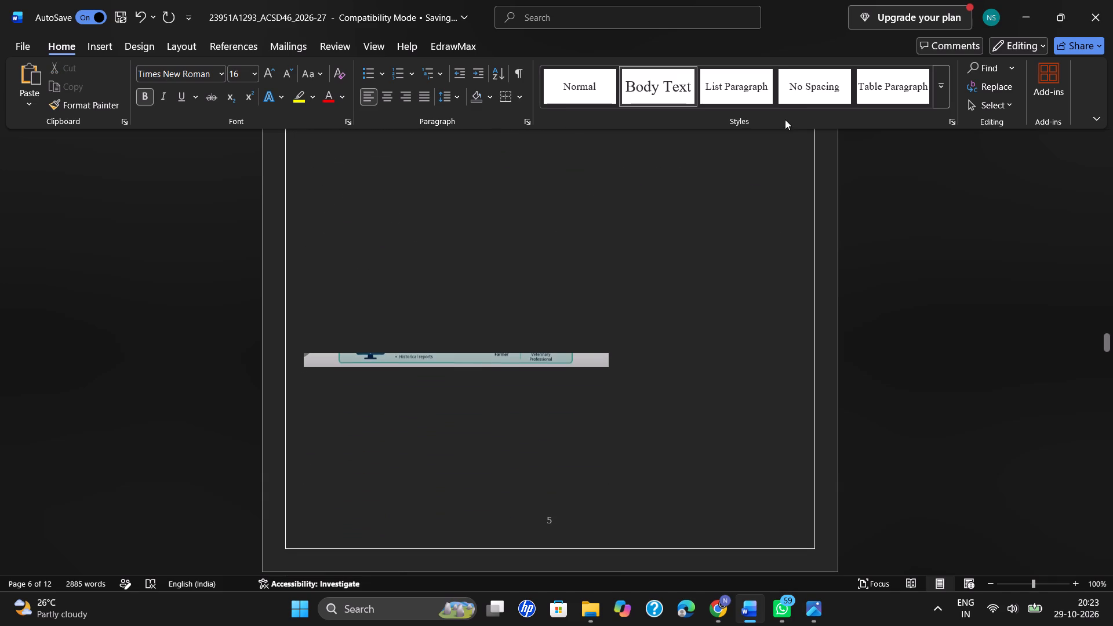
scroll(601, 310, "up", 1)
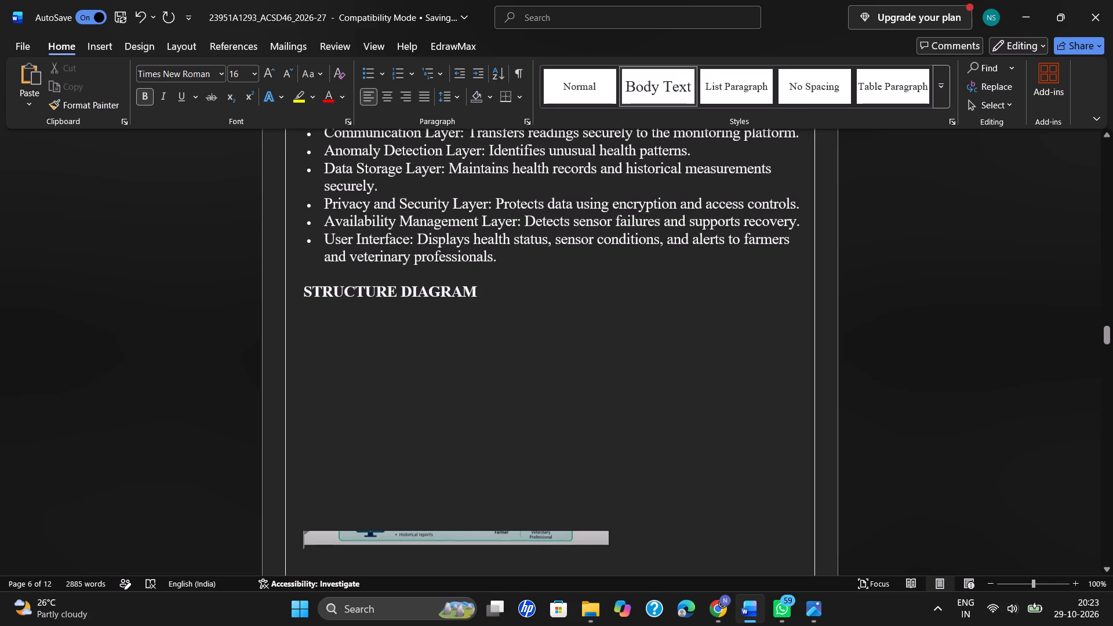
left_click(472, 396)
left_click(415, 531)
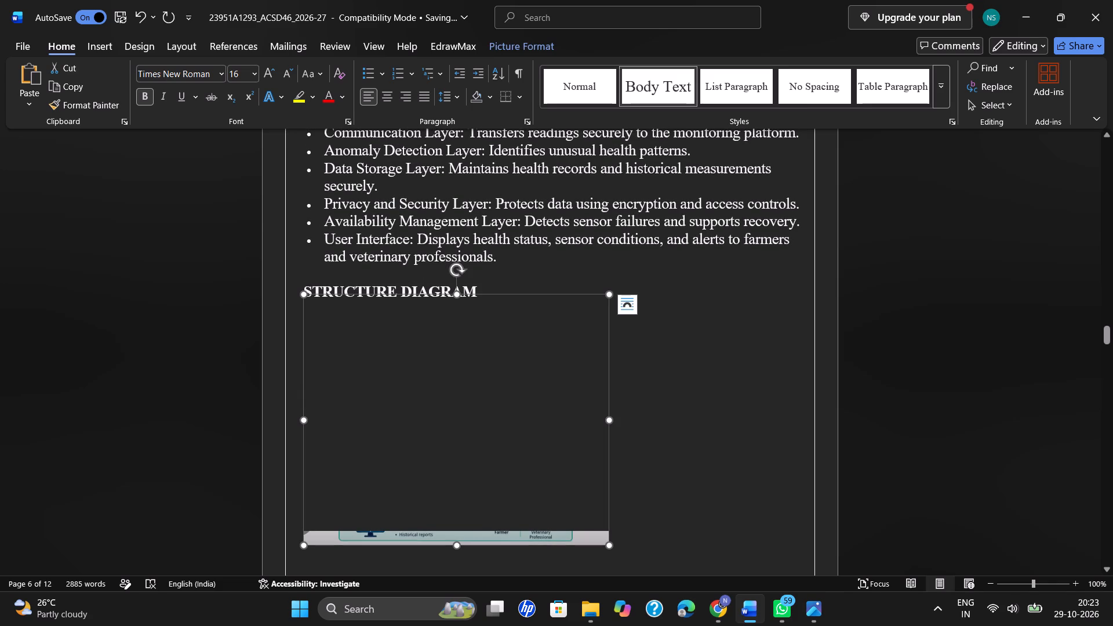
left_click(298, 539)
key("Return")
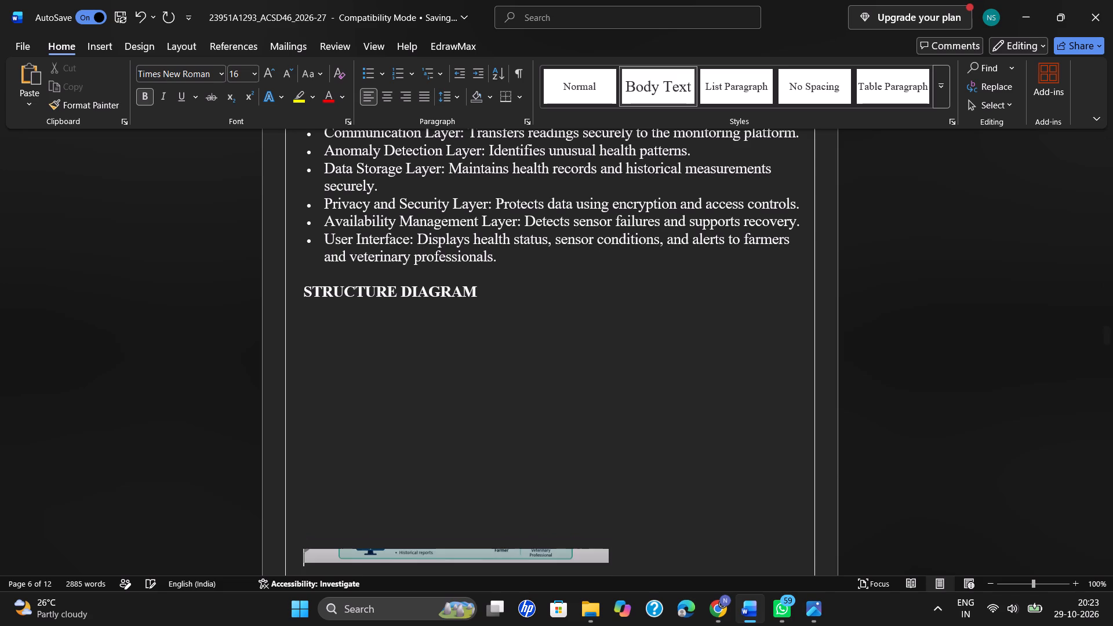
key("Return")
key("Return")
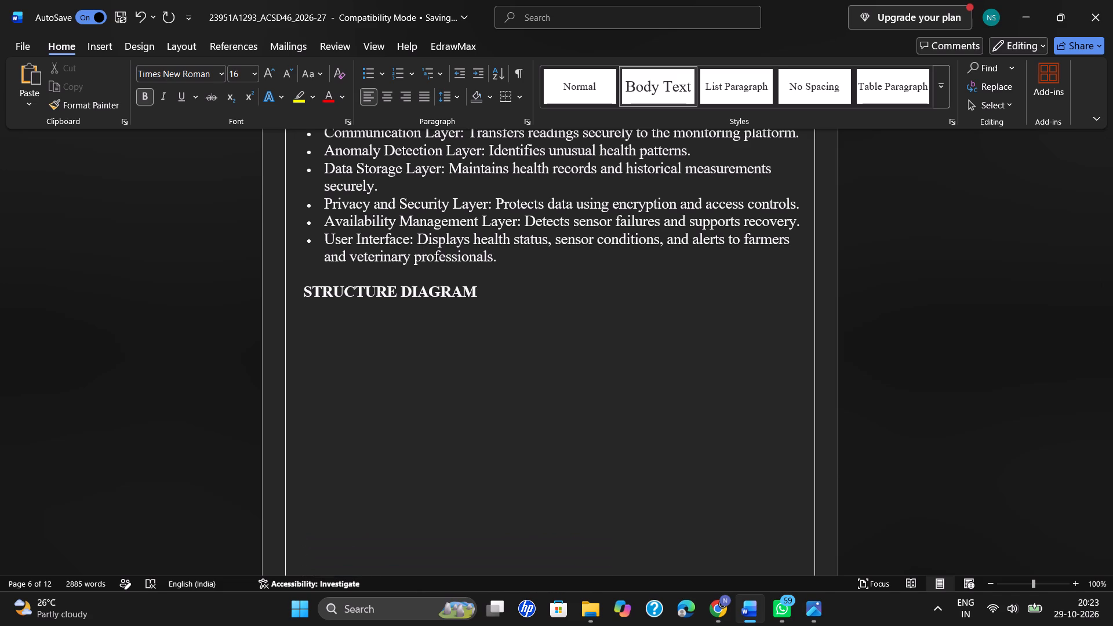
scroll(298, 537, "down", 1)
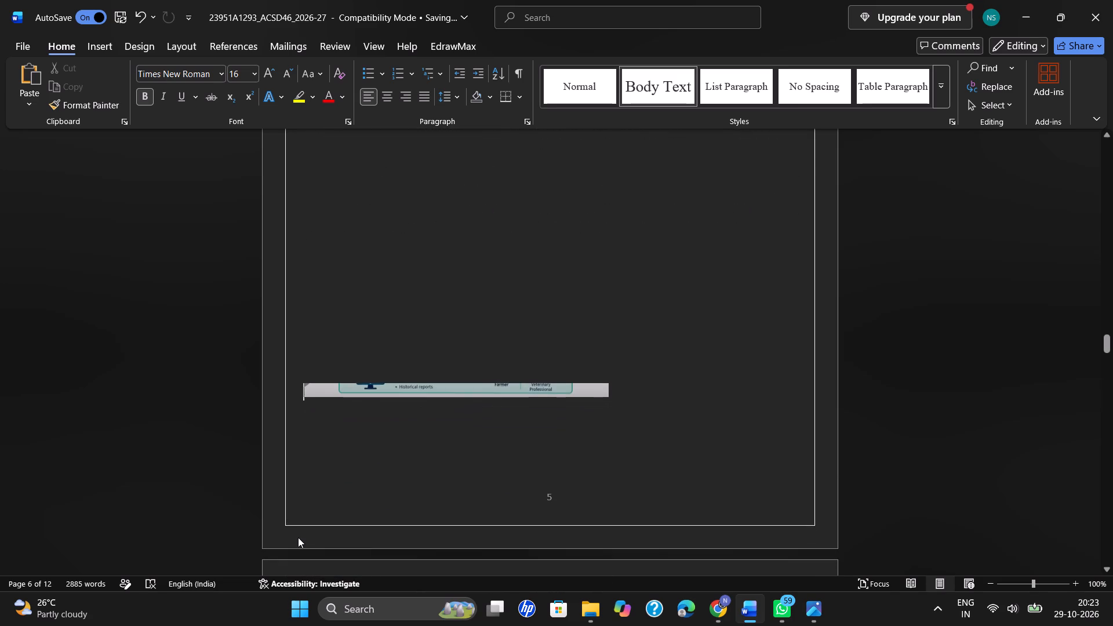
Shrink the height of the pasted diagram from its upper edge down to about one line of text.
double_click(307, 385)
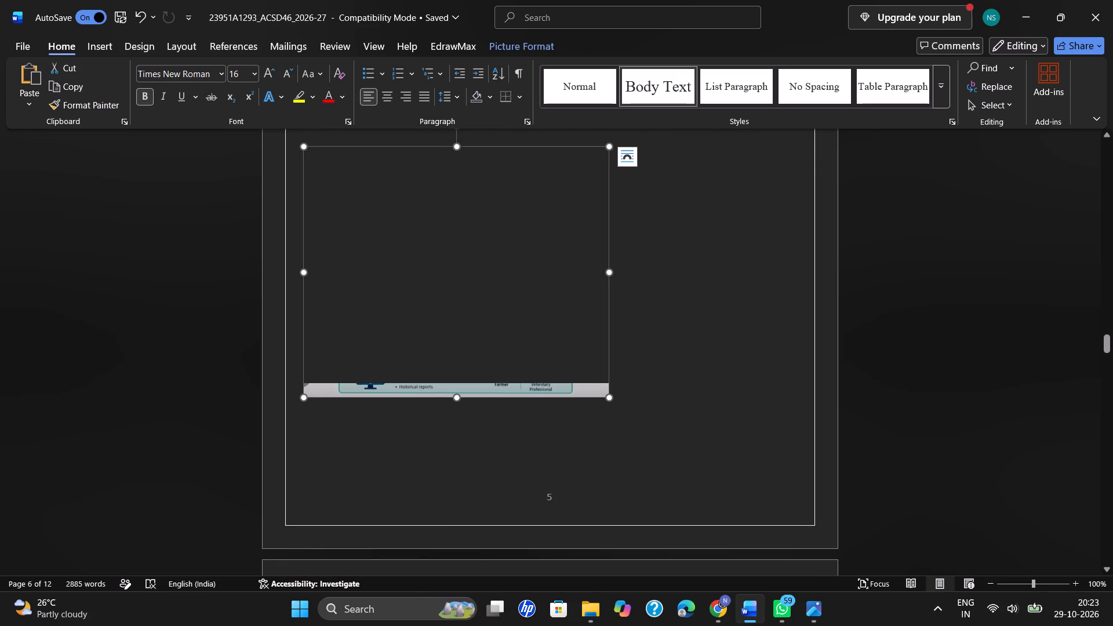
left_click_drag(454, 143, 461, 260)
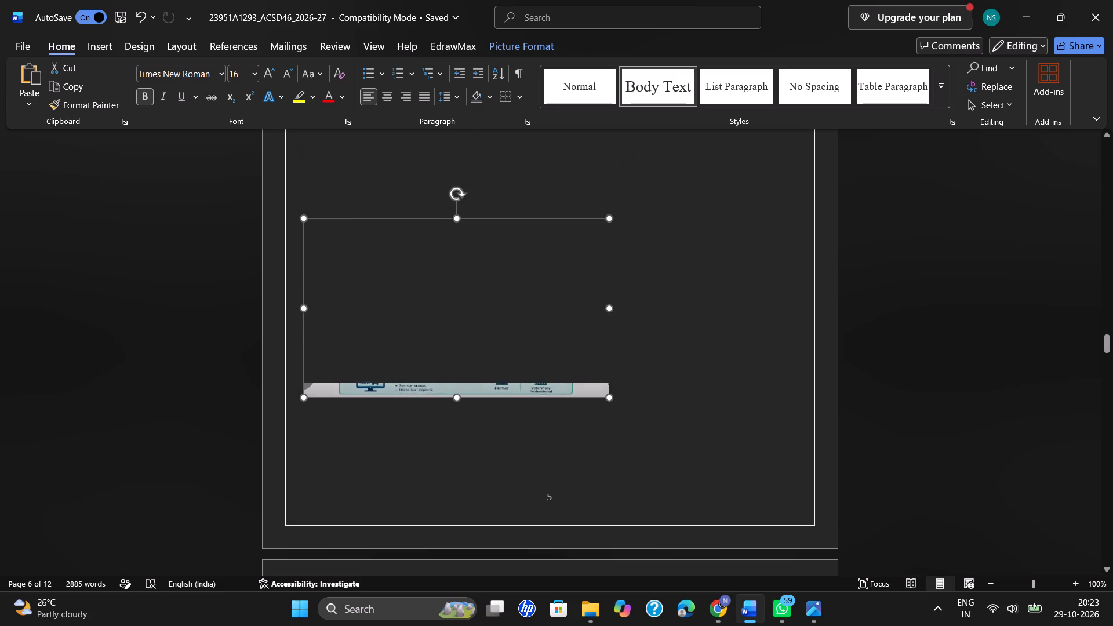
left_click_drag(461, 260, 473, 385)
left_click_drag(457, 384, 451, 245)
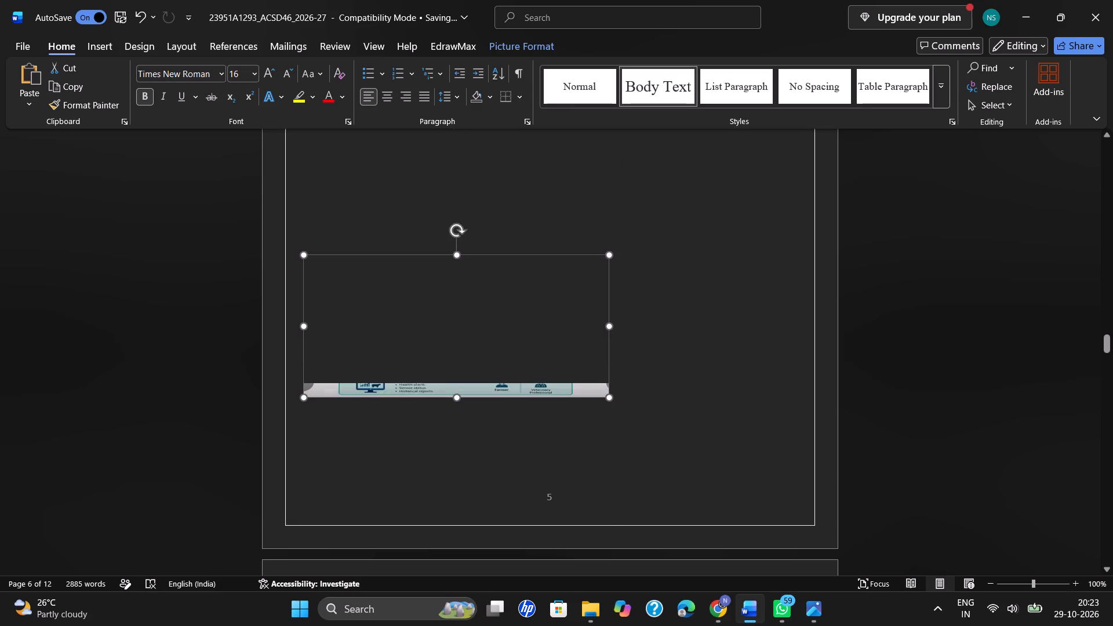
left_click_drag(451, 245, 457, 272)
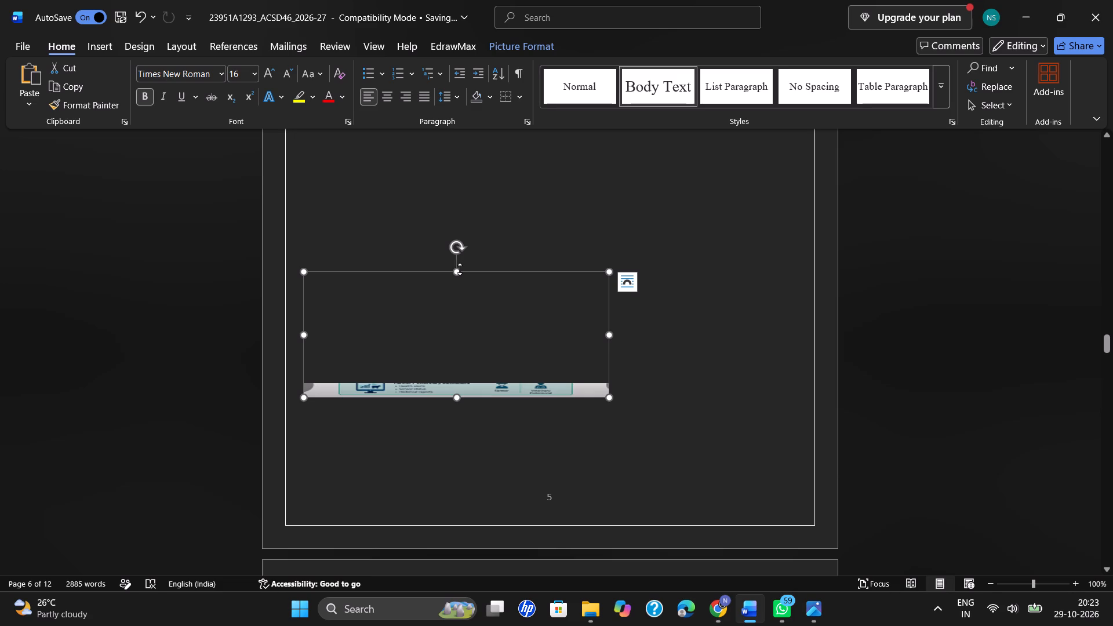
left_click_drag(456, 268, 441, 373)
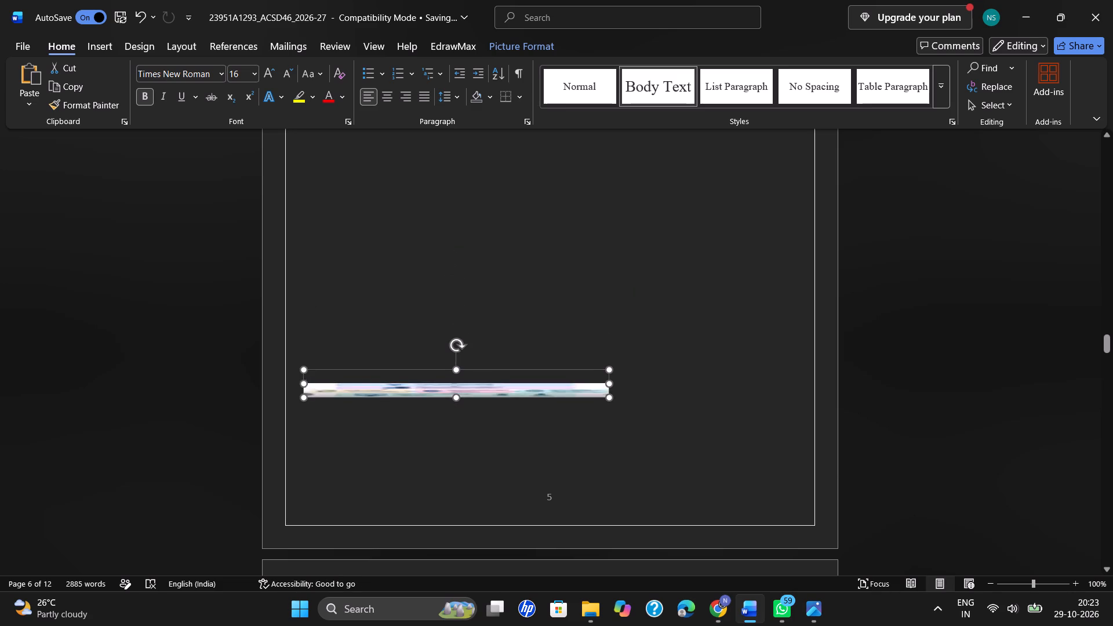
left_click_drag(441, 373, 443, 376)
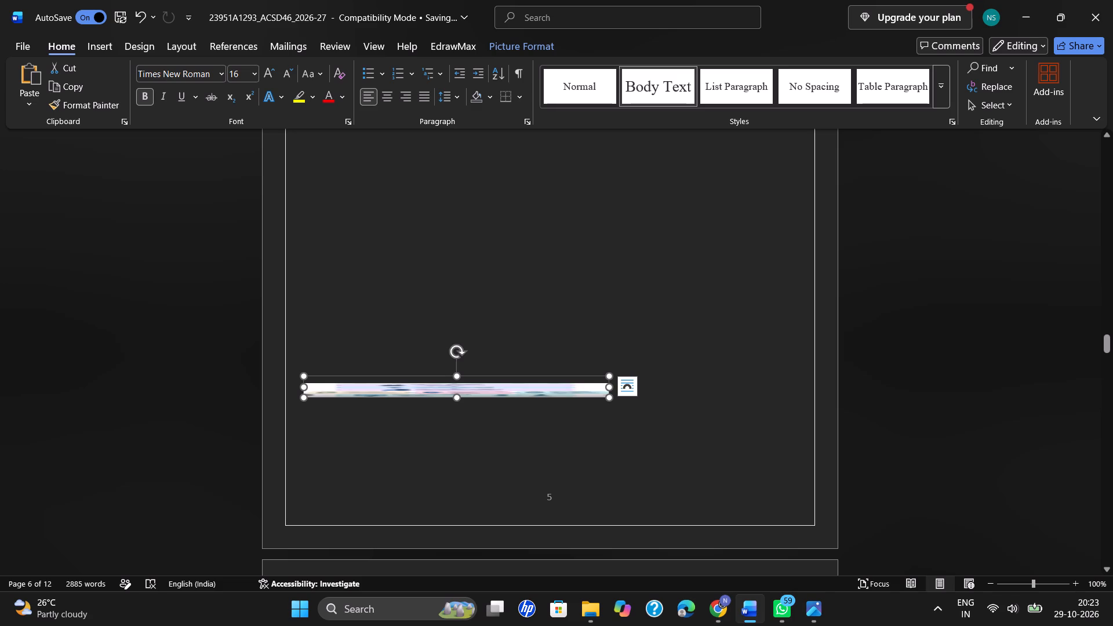
Delete the squashed diagram from the page.
left_click(587, 389)
key("BackSpace")
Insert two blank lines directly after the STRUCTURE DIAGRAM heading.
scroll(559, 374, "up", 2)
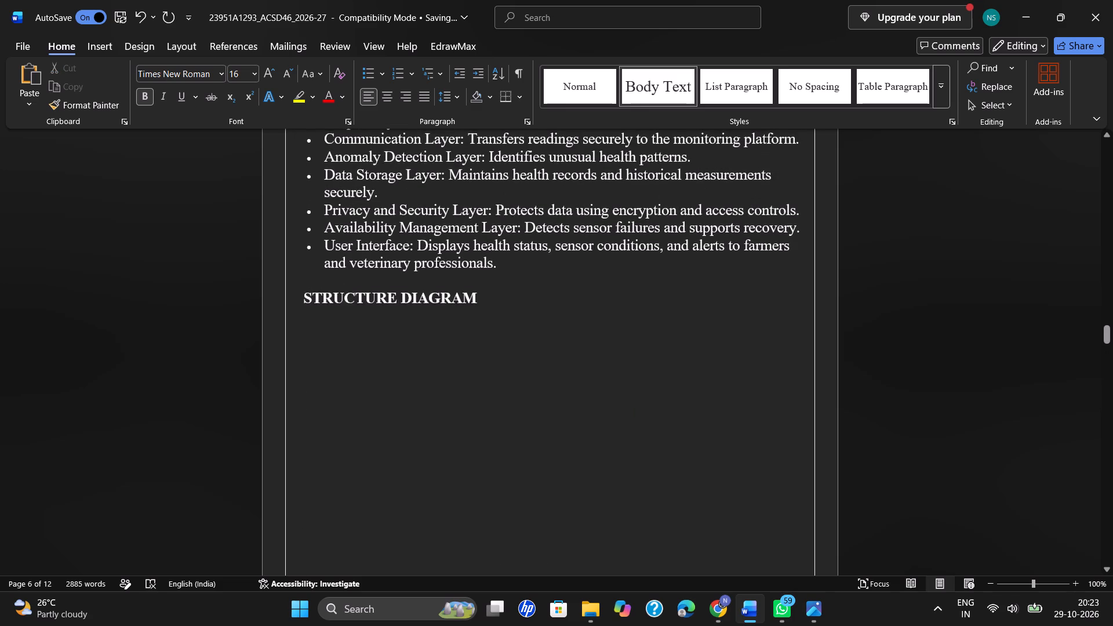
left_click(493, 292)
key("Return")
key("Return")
Remove the blank lines above the 5. WORKING MECHANISM heading so it starts at the top of its page.
scroll(493, 292, "down", 2)
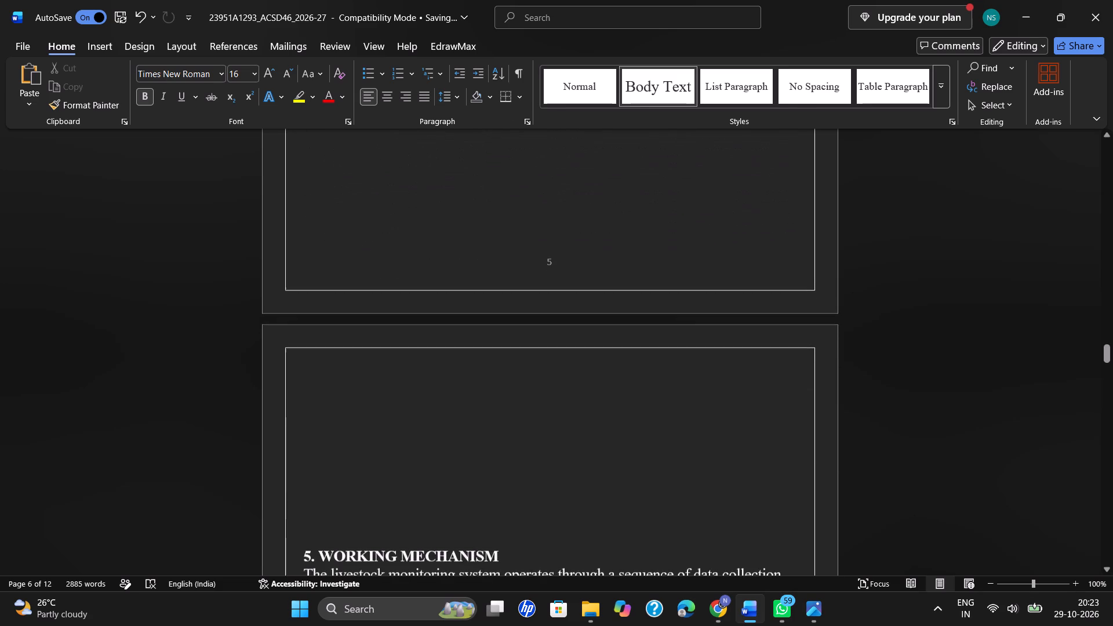
left_click(304, 553)
key("BackSpace")
key("BackSpace")
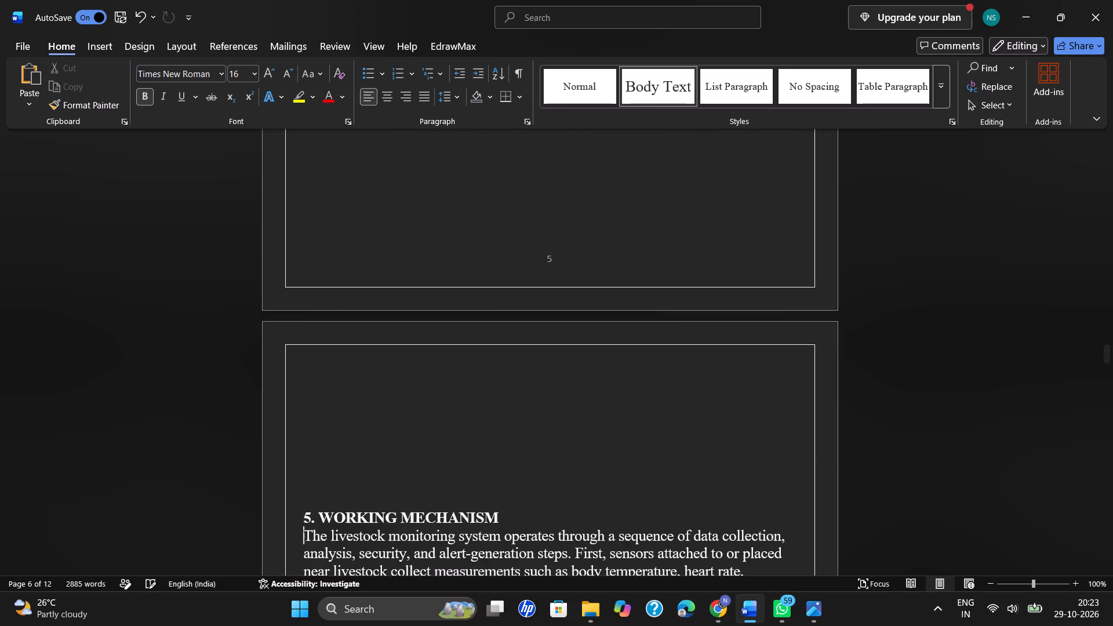
key("BackSpace")
key("BackSpace")
key("BackSpace")
key("BackSpace")
key("BackSpace")
key("BackSpace")
key("BackSpace")
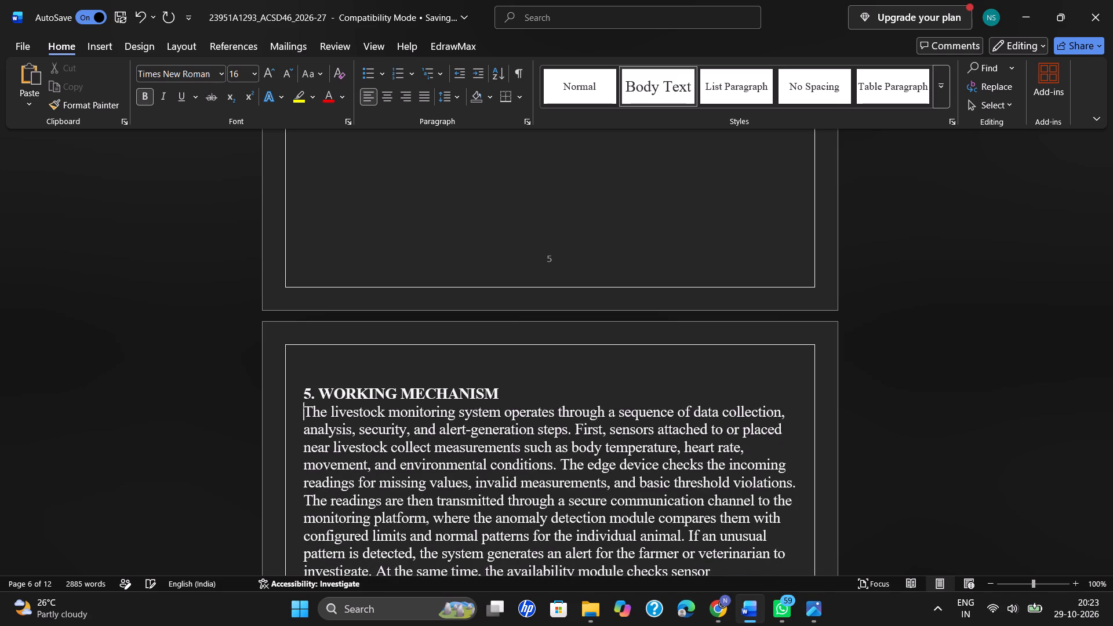
key("BackSpace")
key("Return")
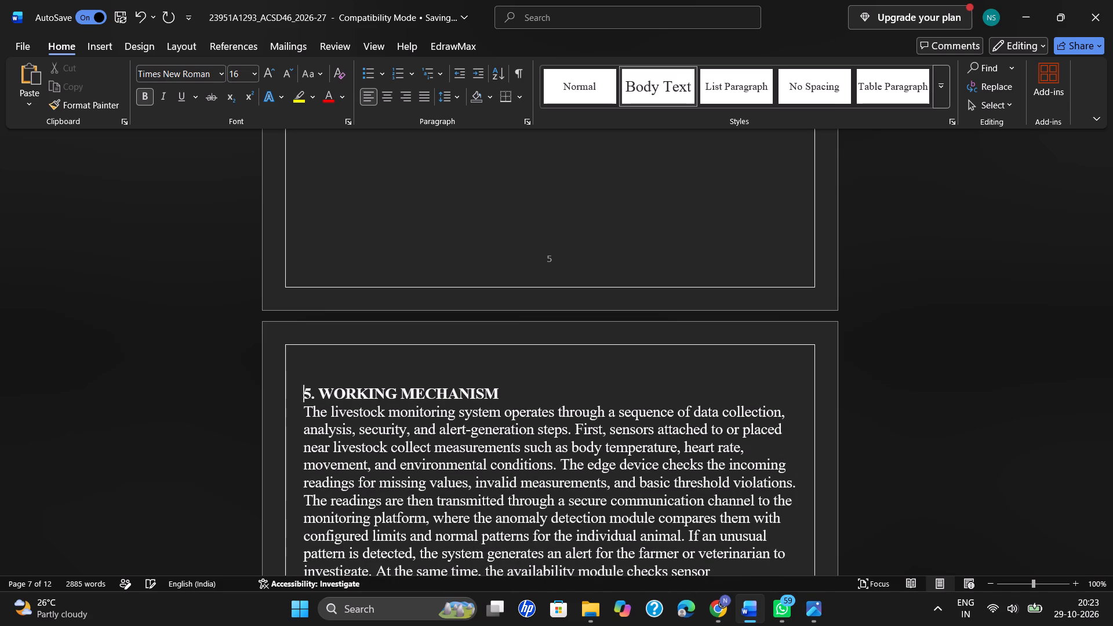
key("BackSpace")
Add two blank lines below the STRUCTURE DIAGRAM heading and paste the captured livestock diagram there again.
scroll(304, 553, "up", 2)
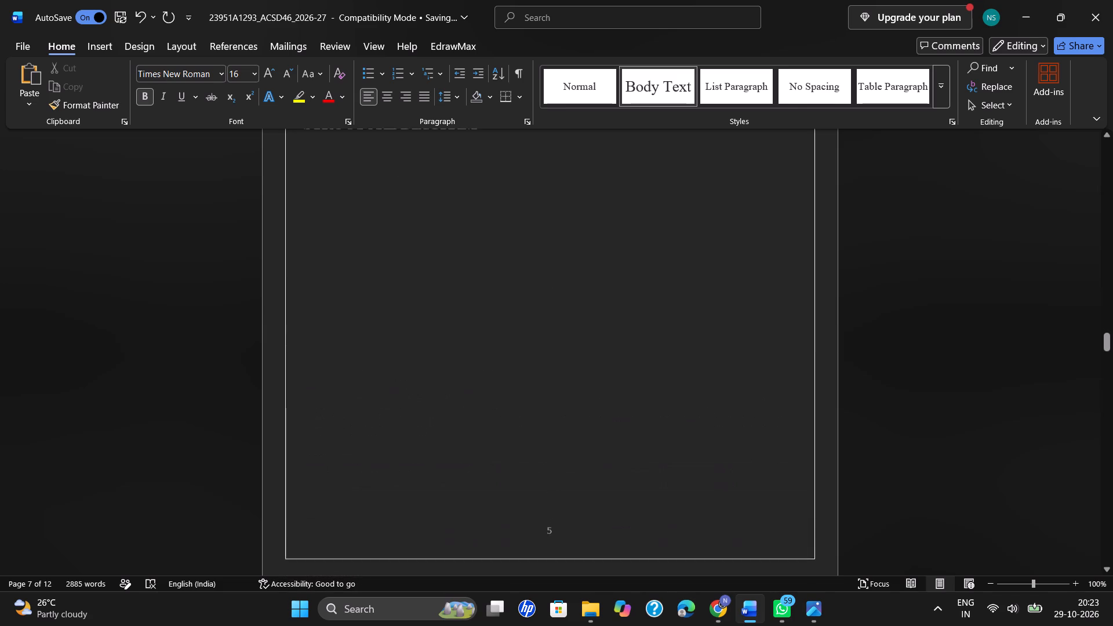
scroll(304, 553, "up", 2)
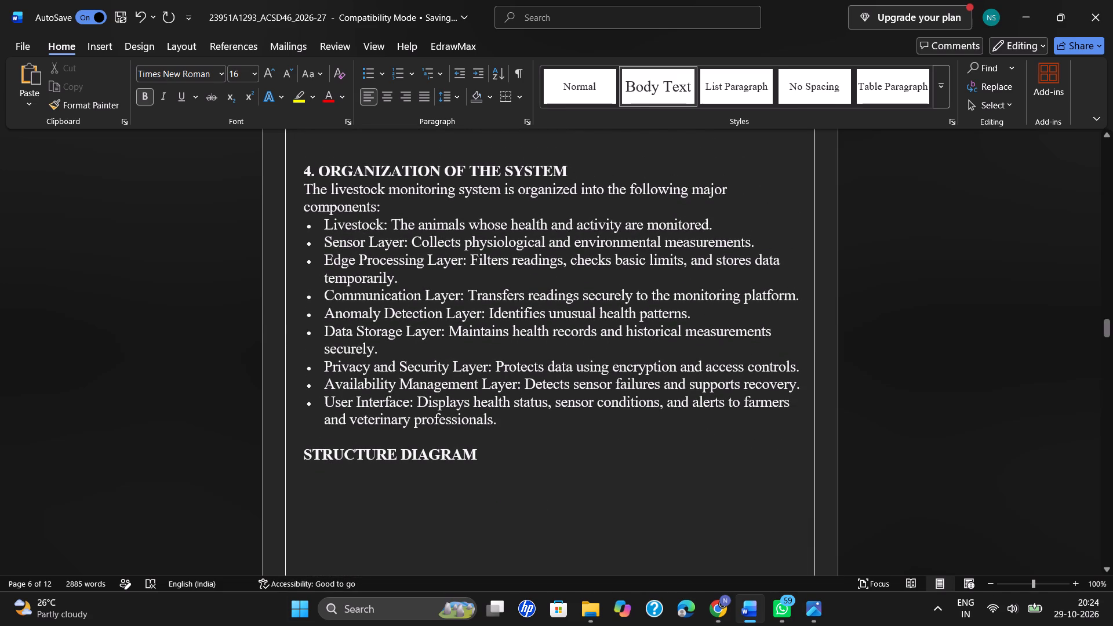
left_click(489, 471)
scroll(489, 471, "down", 2)
key("Return")
key("Return")
key("Return")
key("Return")
scroll(489, 471, "down", 3)
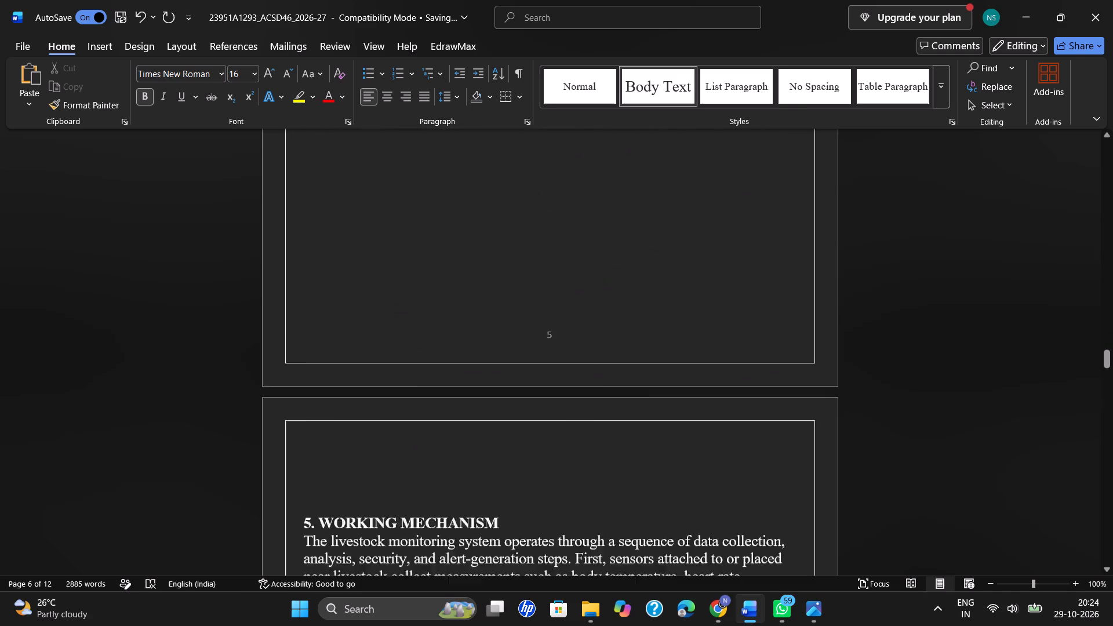
scroll(489, 471, "up", 1)
key("BackSpace")
key("BackSpace")
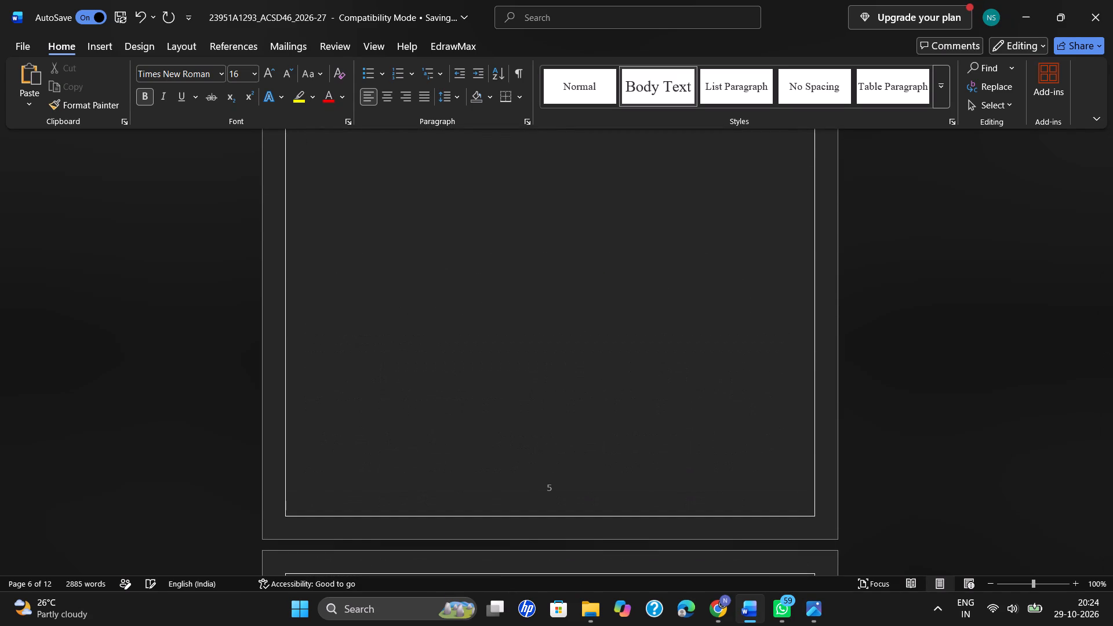
scroll(490, 482, "up", 1)
key("ctrl+v")
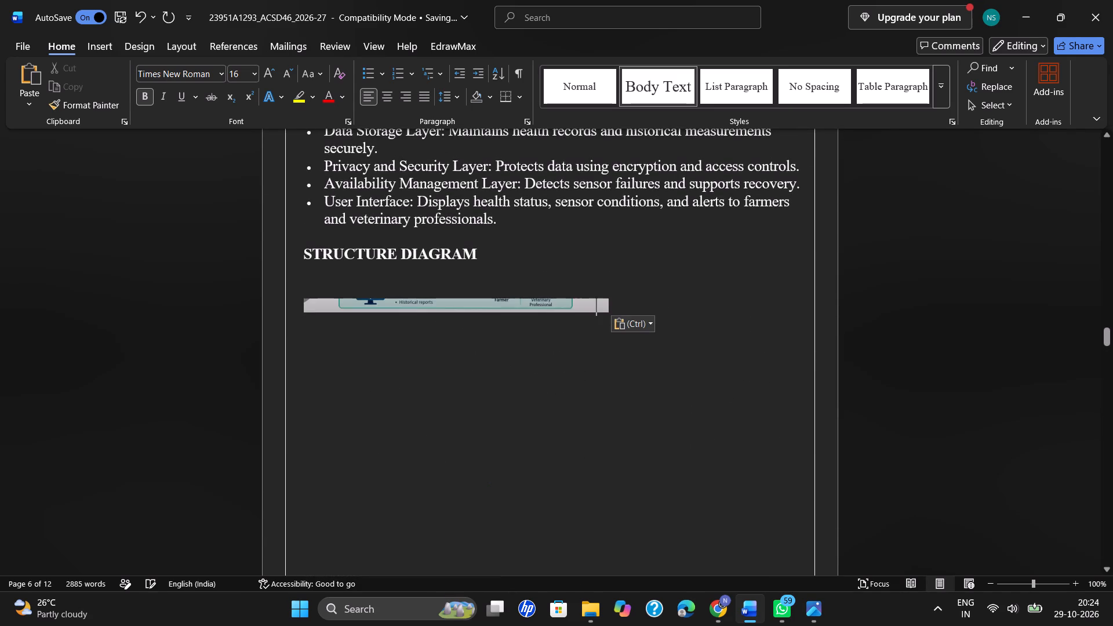
Move the pasted diagram several lines down so its whole frame sits beneath the STRUCTURE DIAGRAM heading.
left_click(529, 270)
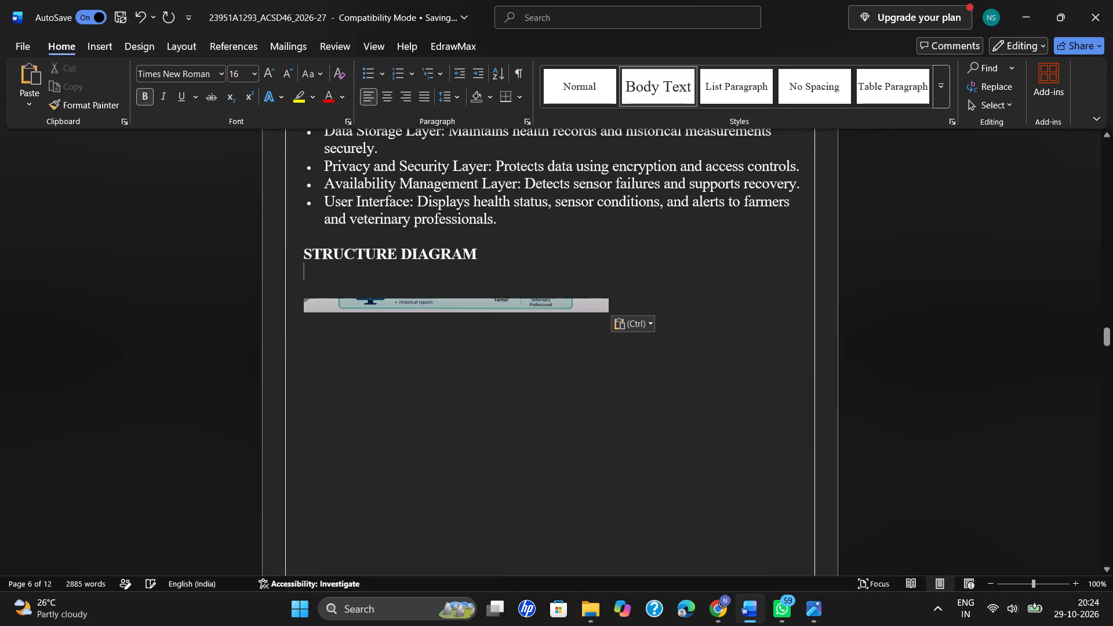
left_click(590, 282)
left_click(620, 276)
left_click(608, 276)
left_click(545, 310)
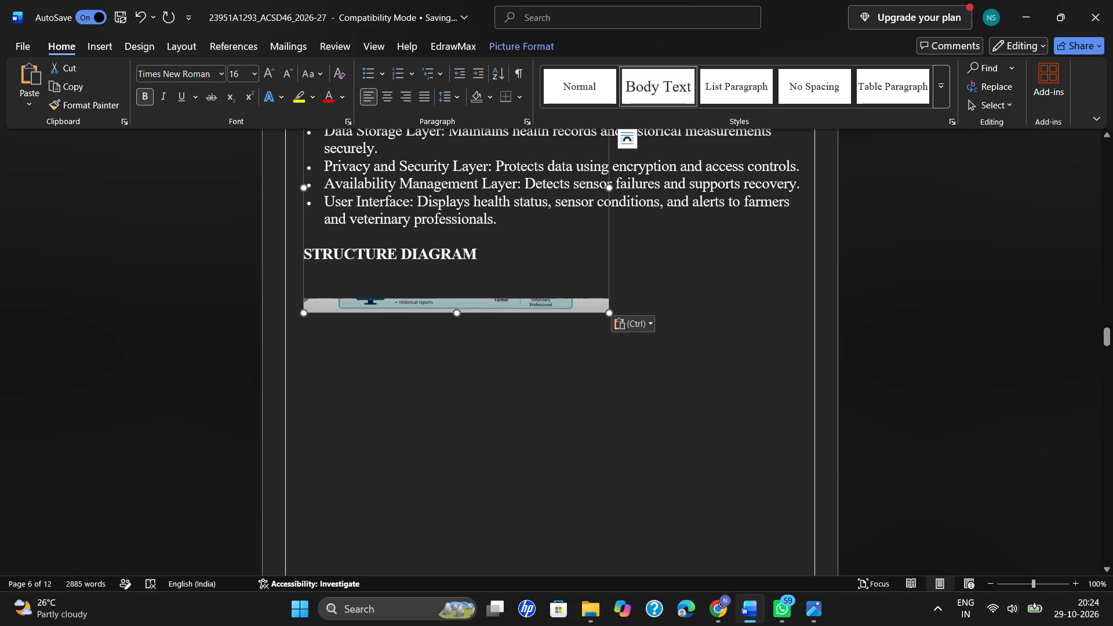
left_click_drag(609, 260, 595, 483)
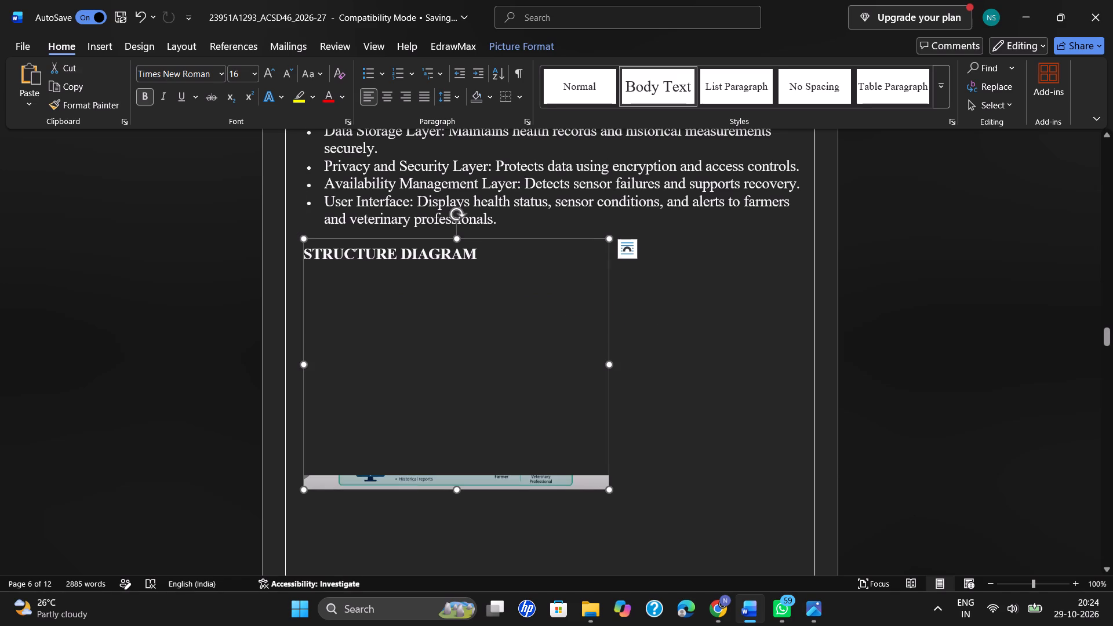
left_click_drag(610, 318, 622, 393)
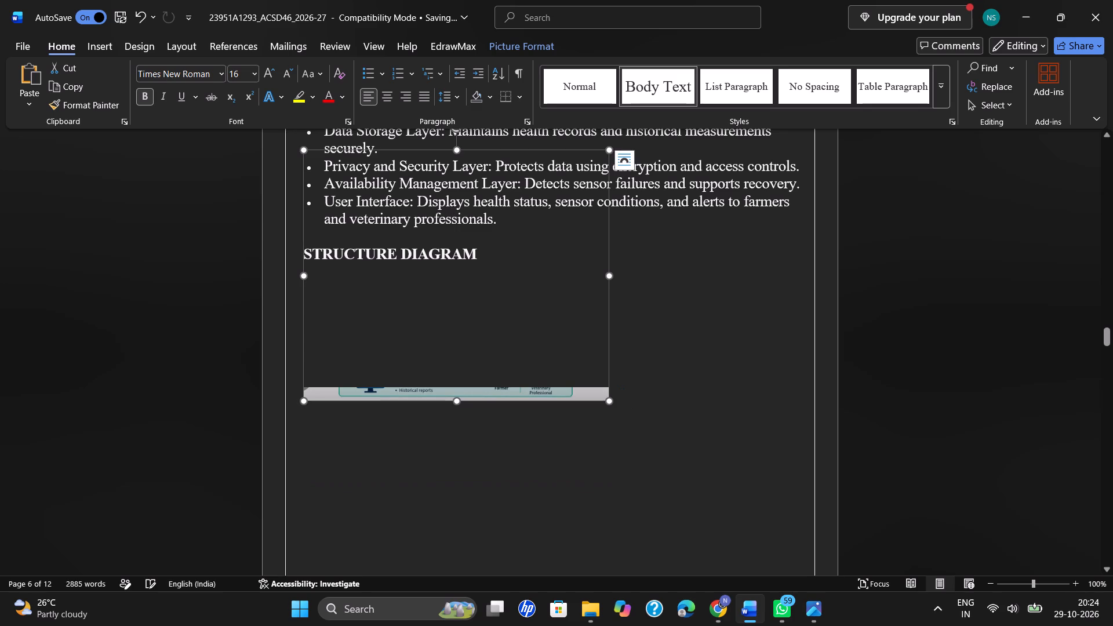
left_click_drag(610, 354, 632, 522)
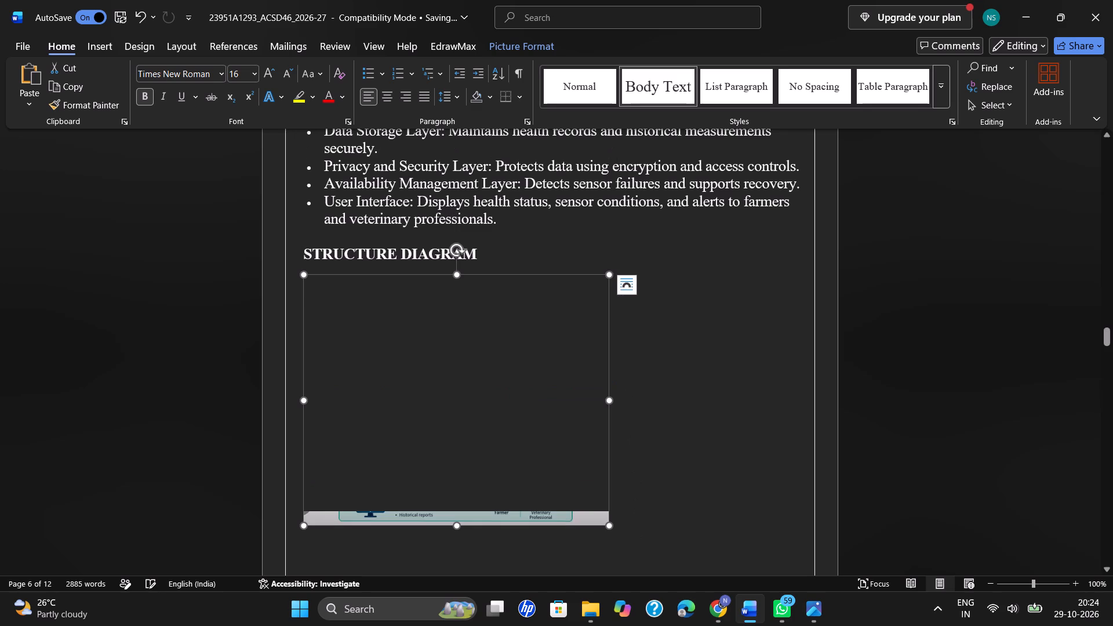
Remove the blank line and the left indent before the 5. WORKING MECHANISM heading.
scroll(632, 522, "down", 2)
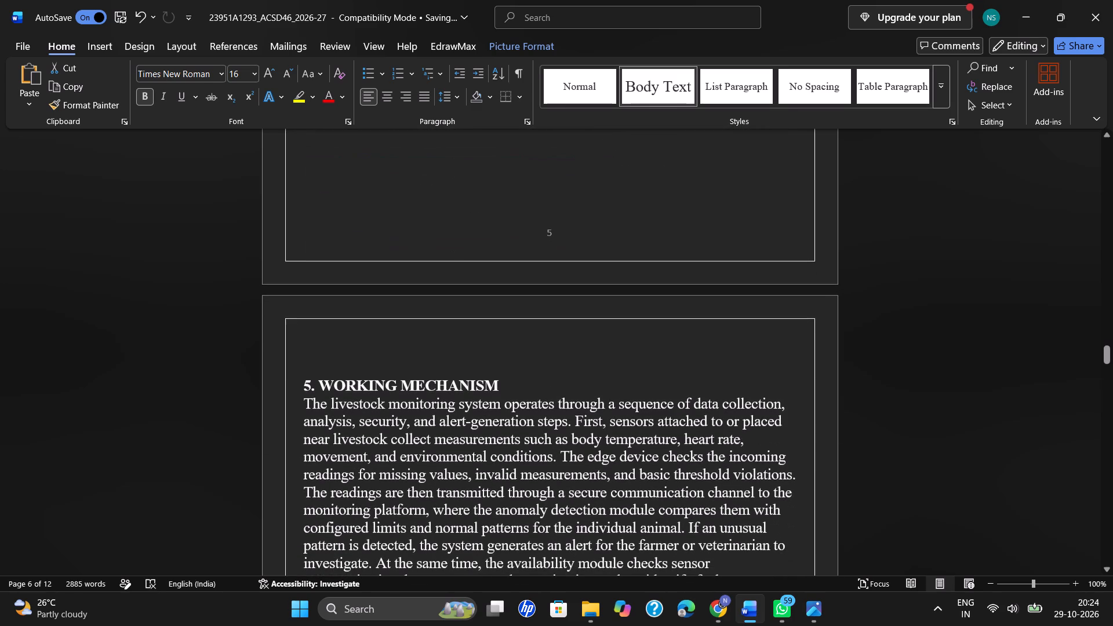
left_click(301, 384)
key("BackSpace")
key("BackSpace")
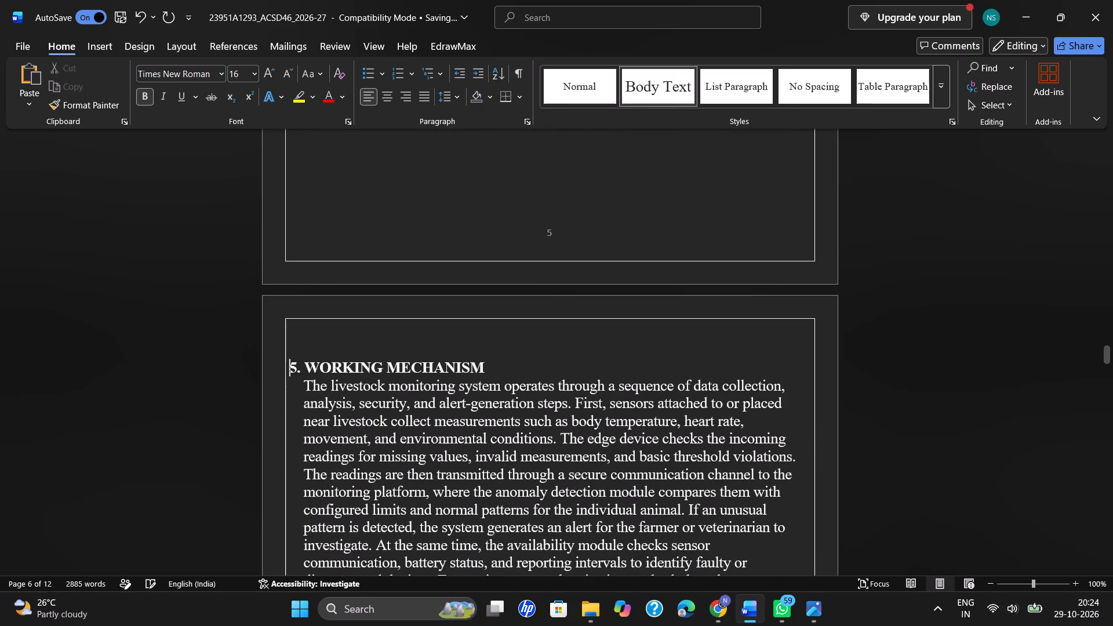
Remove the blank line above the 5. WORKING MECHANISM heading and indent the heading with four spaces.
key("BackSpace")
key("space")
key("space")
key("space")
key("space")
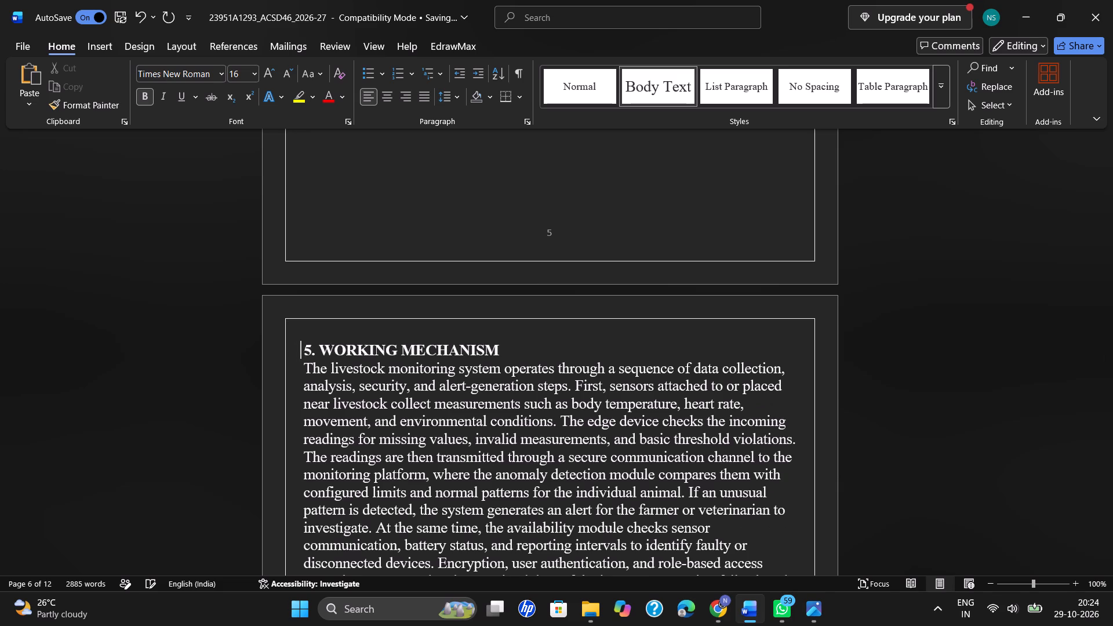
Review the STRUCTURE DIAGRAM page, the cover page and the self-assessment form through to the student signature.
scroll(301, 384, "up", 3)
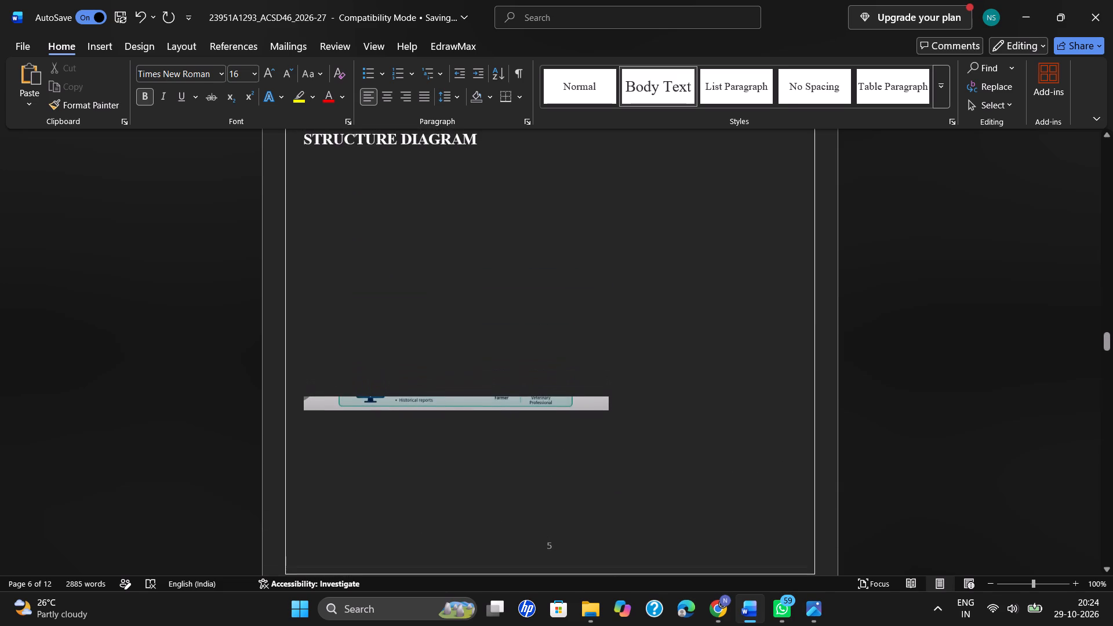
left_click(369, 294)
scroll(569, 176, "up", 1)
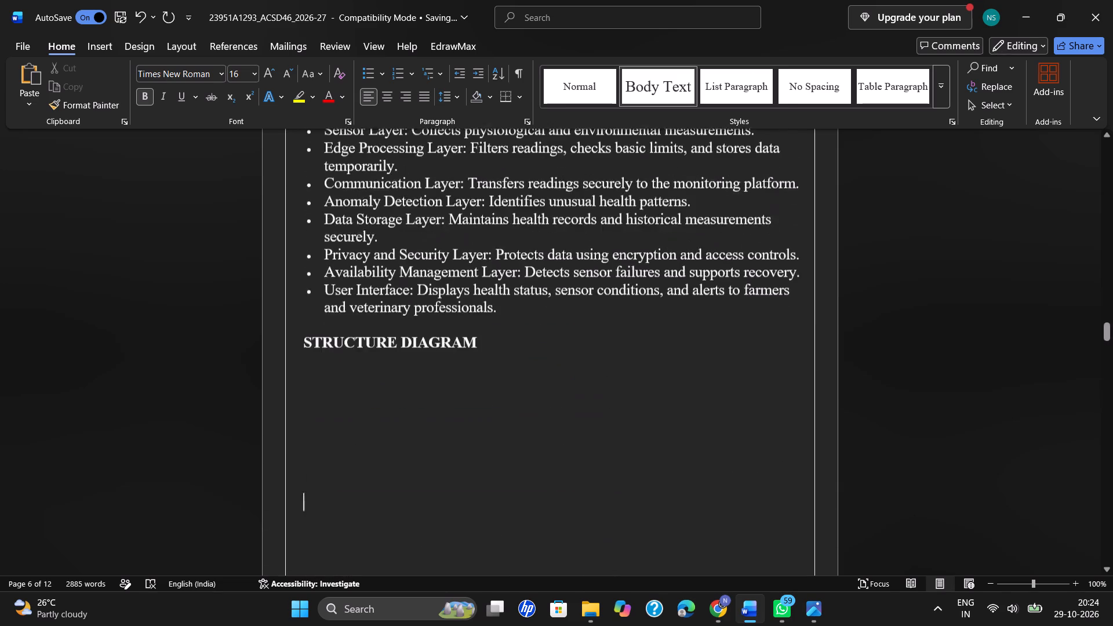
scroll(569, 176, "up", 17)
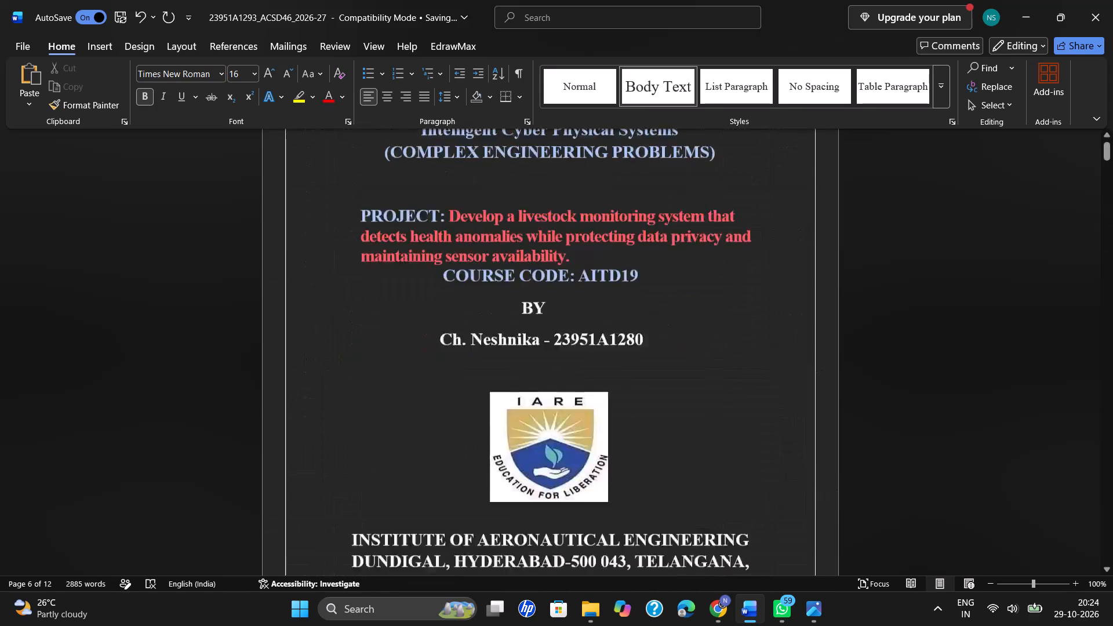
scroll(569, 176, "down", 6)
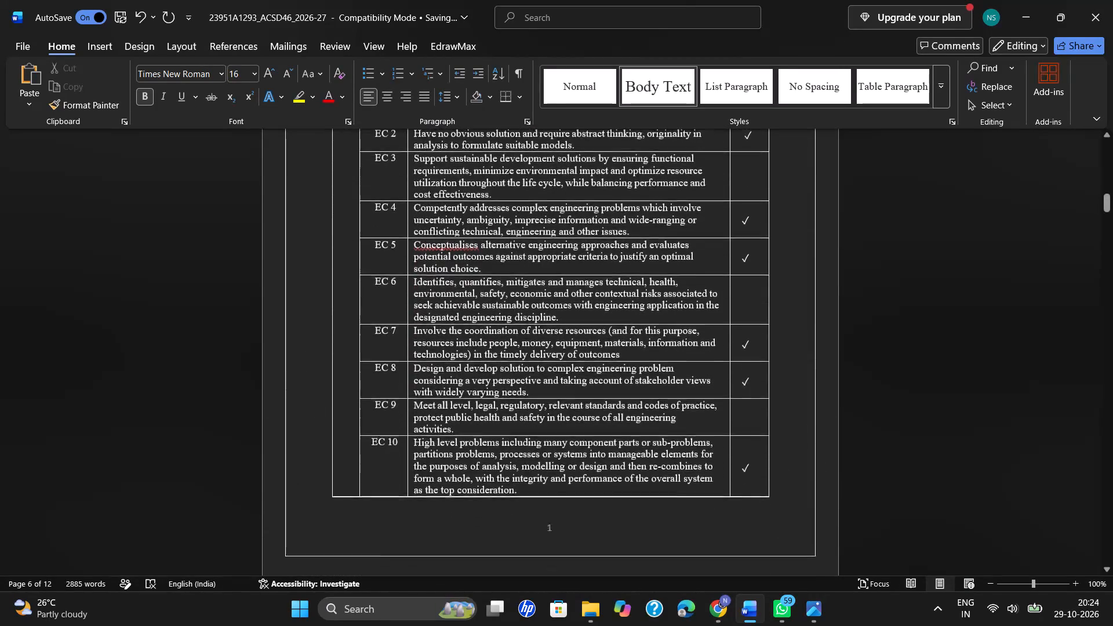
scroll(569, 176, "down", 7)
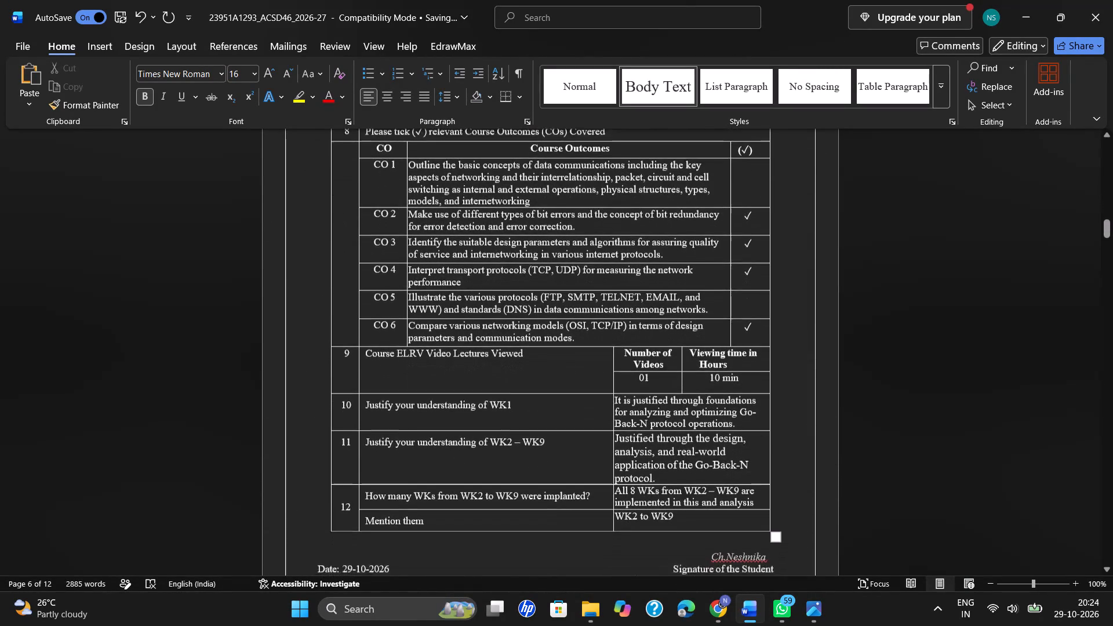
scroll(569, 176, "down", 1)
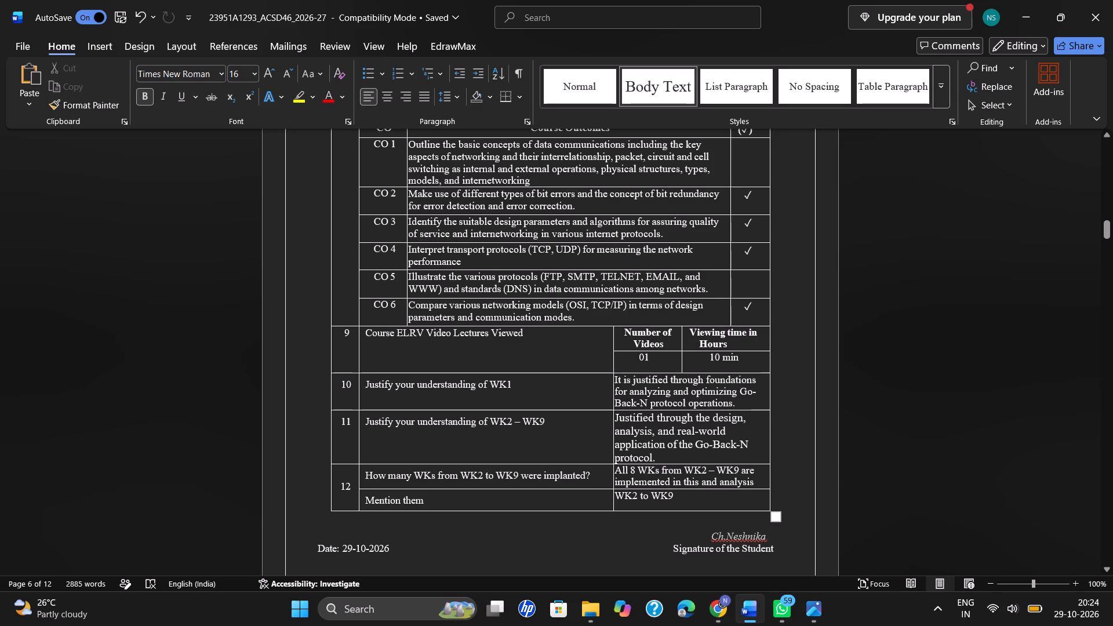
Recheck the cover page details and the self-assessment form's student details, EC and CO entries up to the PROJECT TITLE page.
scroll(552, 361, "up", 2)
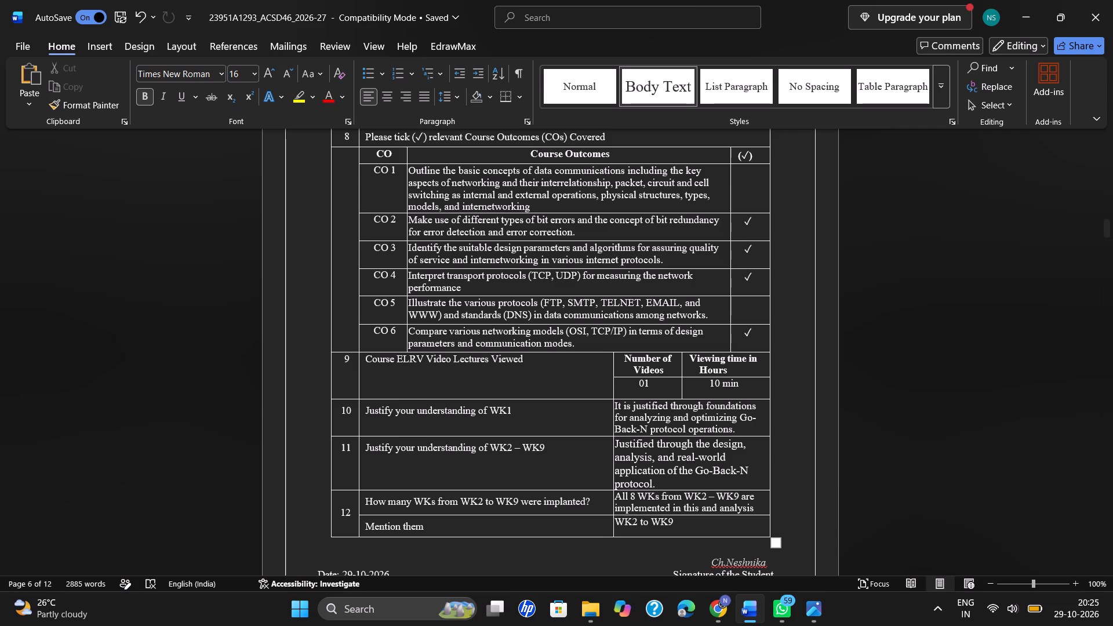
scroll(552, 361, "up", 7)
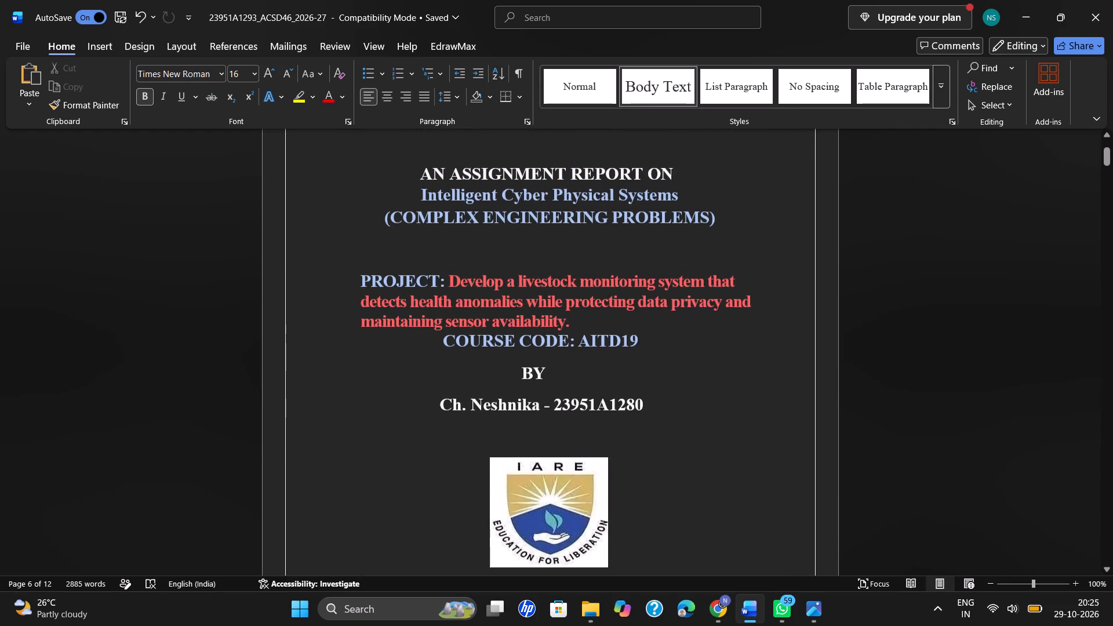
scroll(552, 361, "down", 7)
scroll(552, 361, "up", 1)
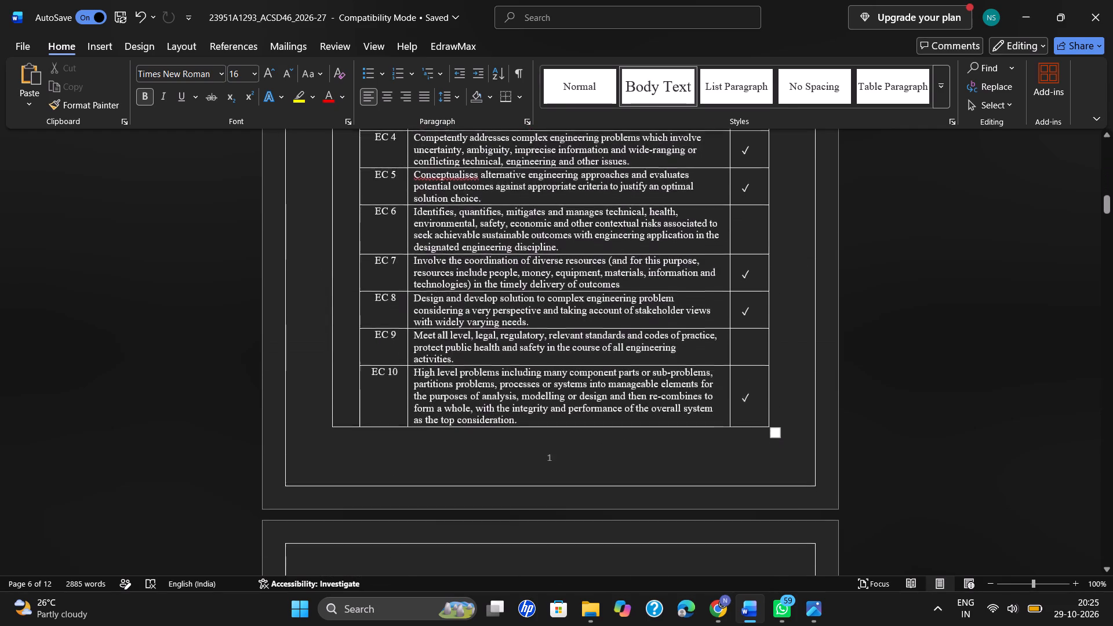
scroll(552, 361, "up", 1)
scroll(552, 361, "down", 2)
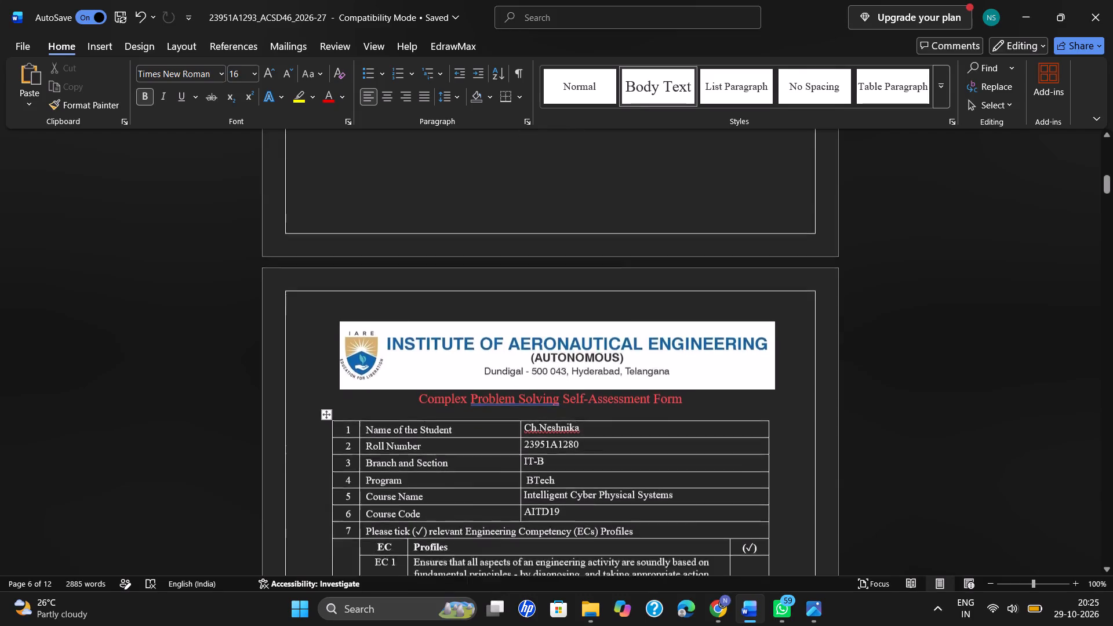
scroll(552, 361, "down", 6)
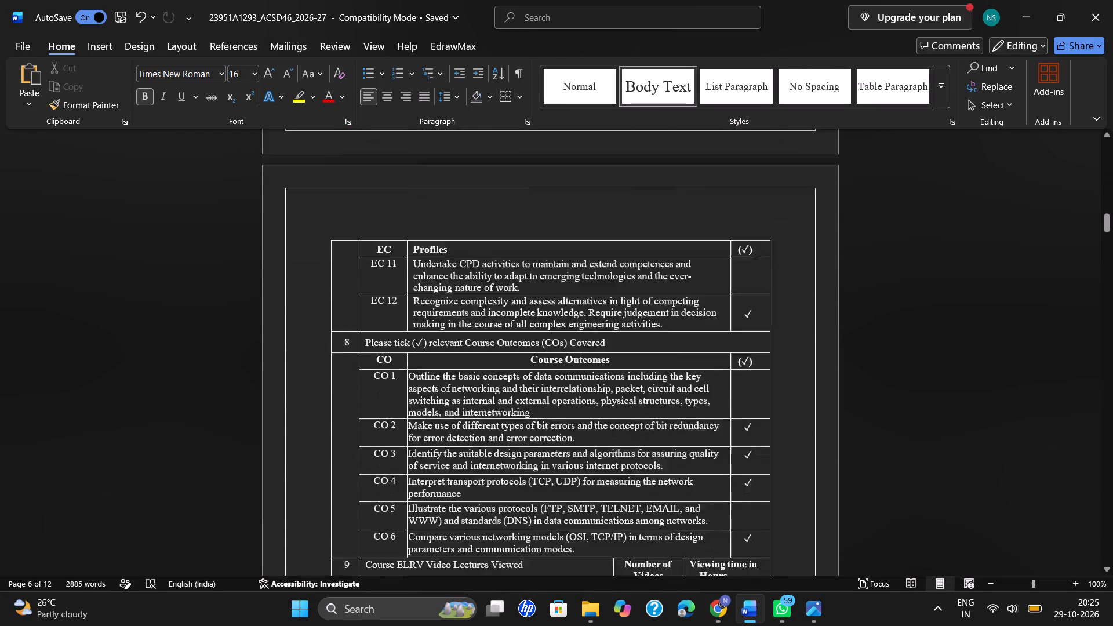
scroll(552, 361, "down", 2)
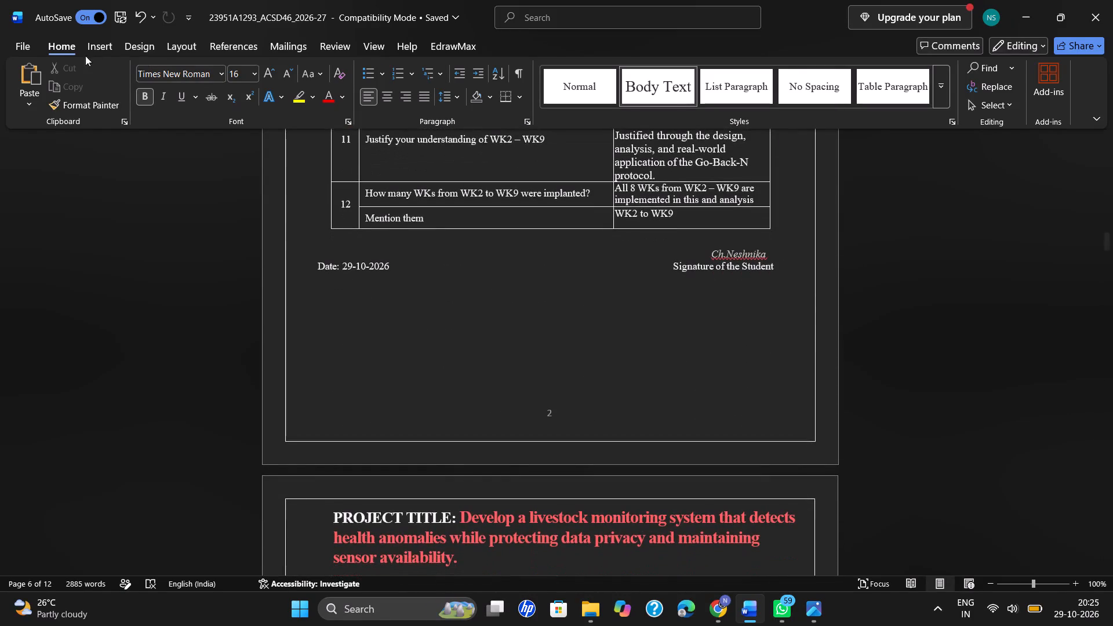
Save a copy of the report as a PDF named ICPS[AAT-II] in the Downloads folder.
left_click(28, 46)
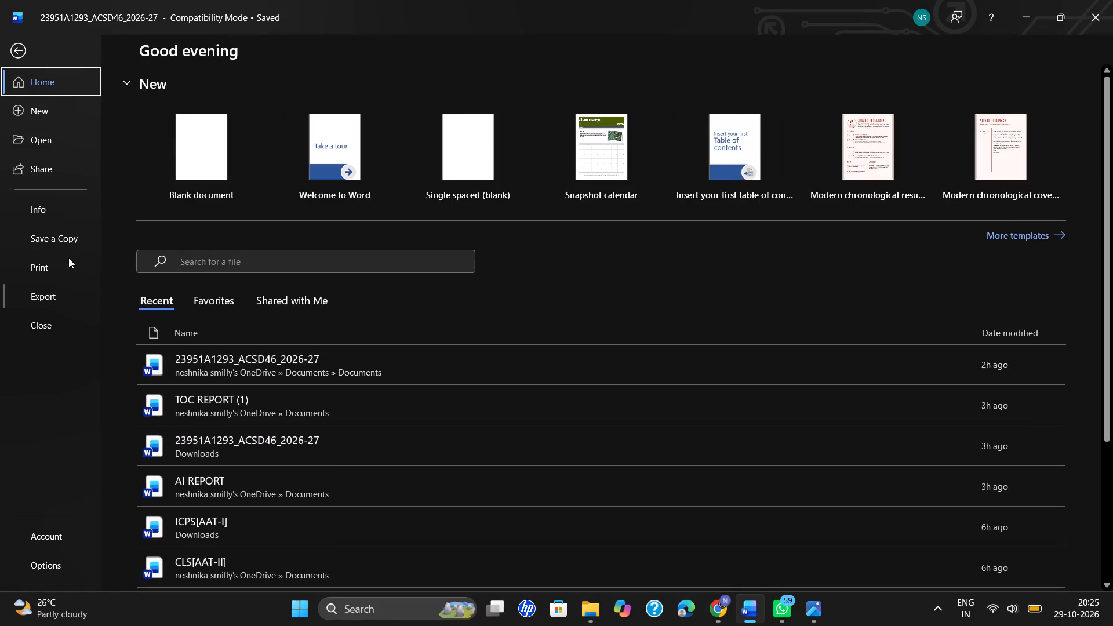
double_click(69, 244)
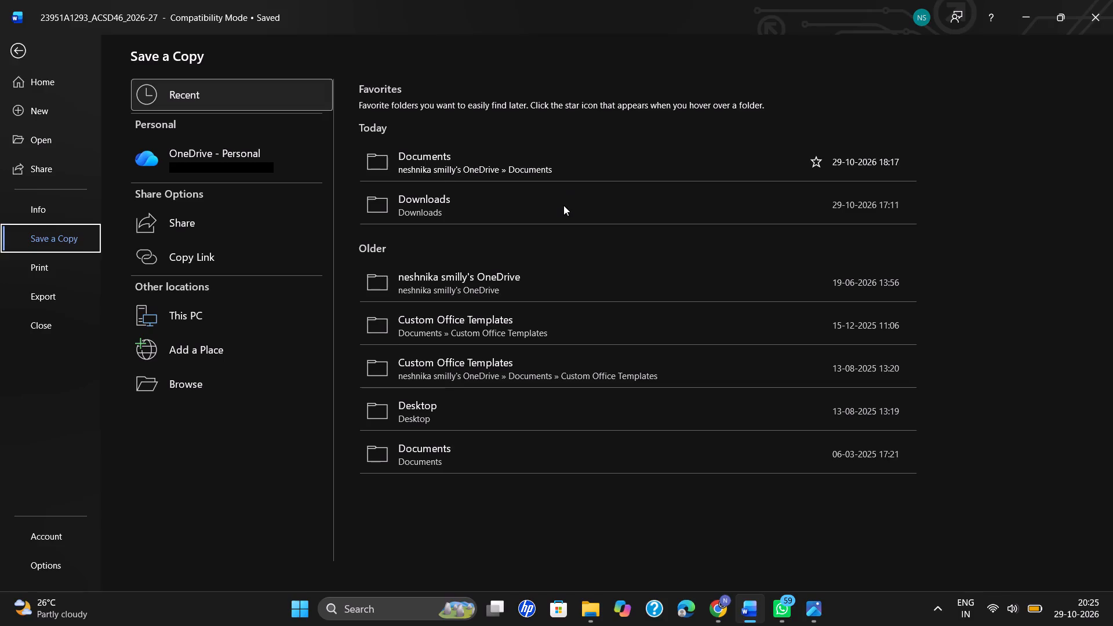
double_click(563, 205)
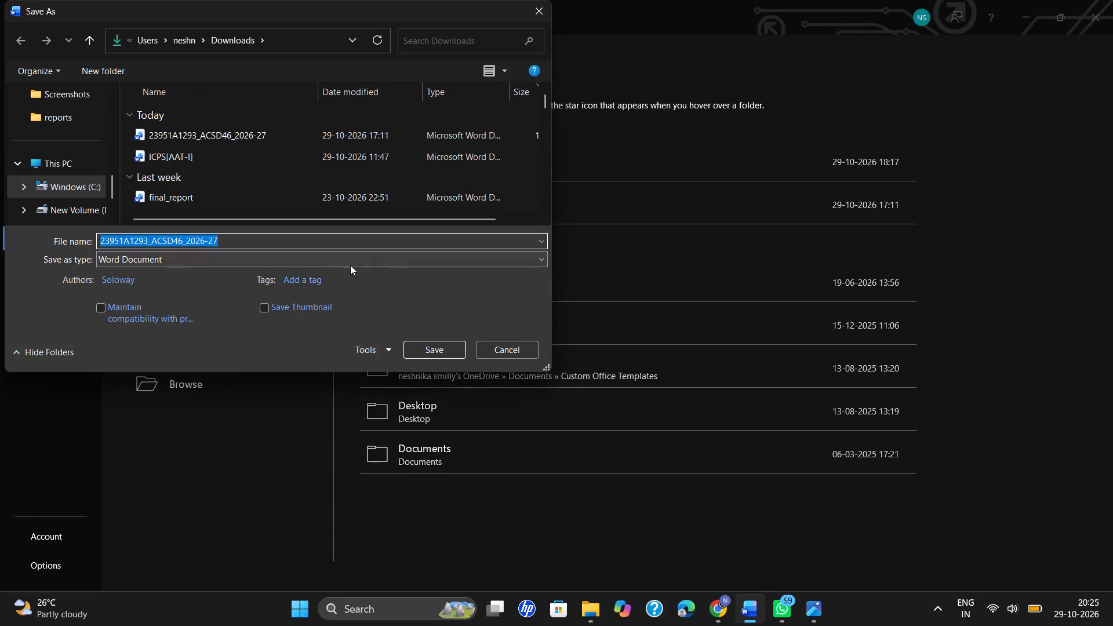
key("BackSpace")
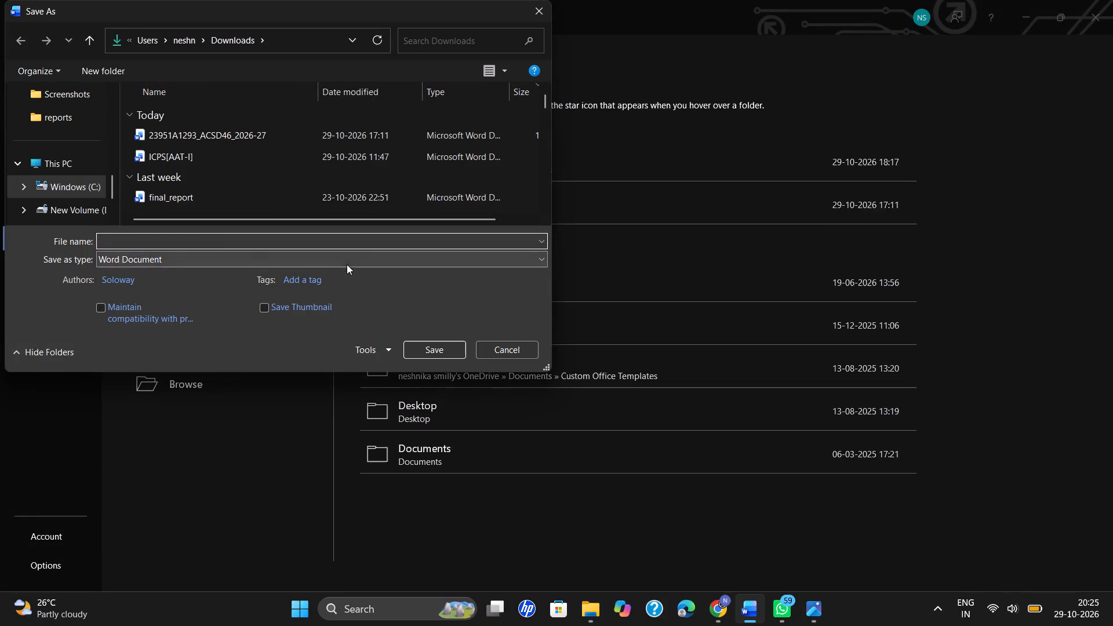
left_click(347, 264)
left_click(339, 345)
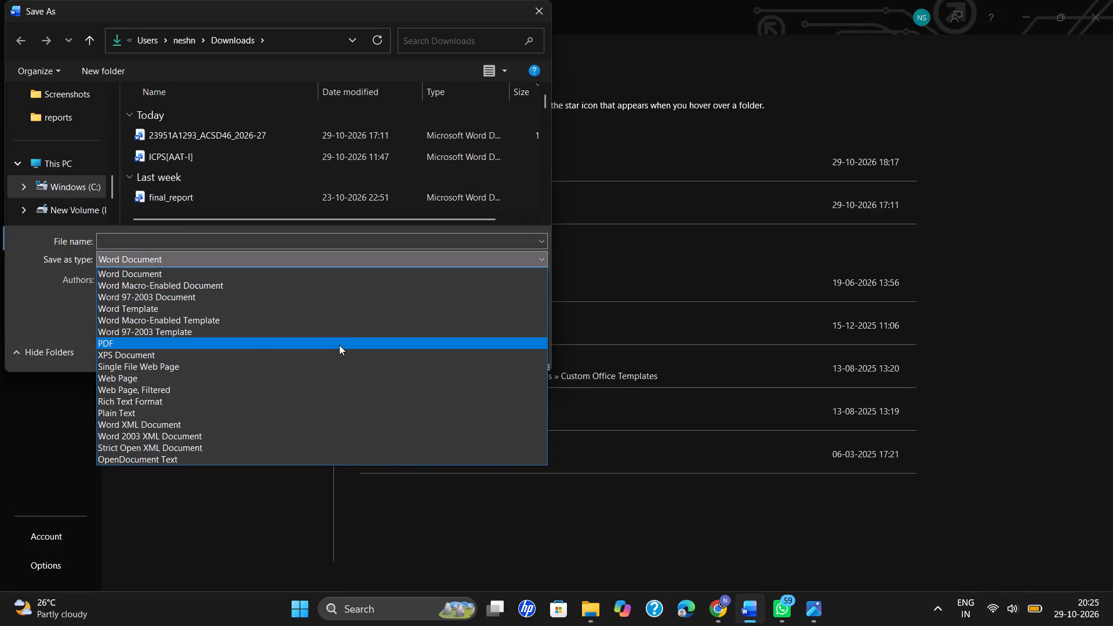
left_click(326, 240)
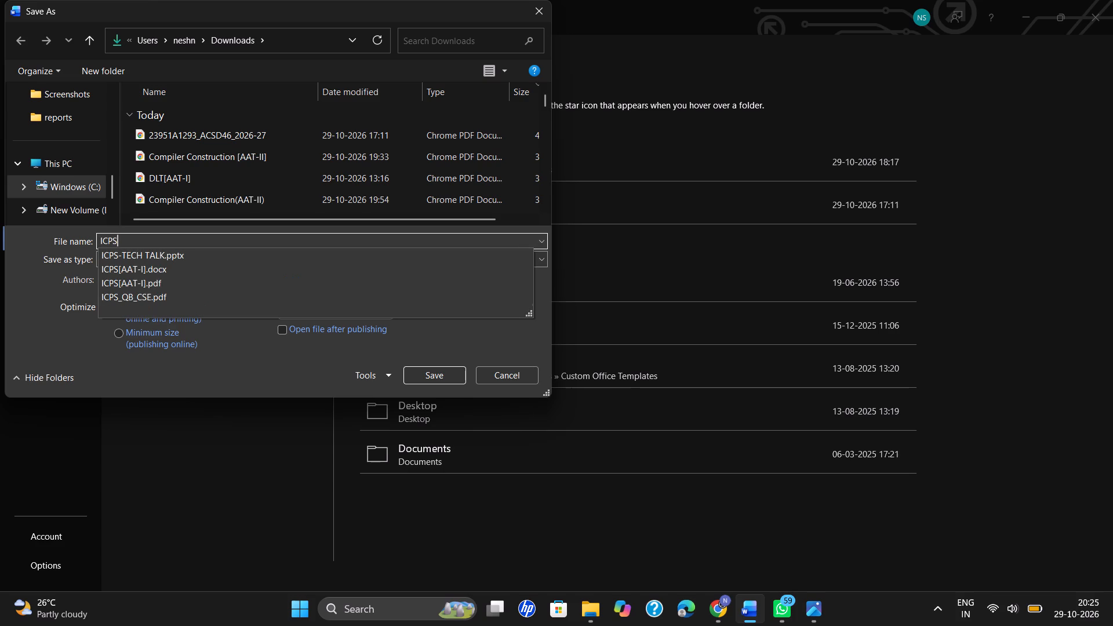
type("[AAT-II]")
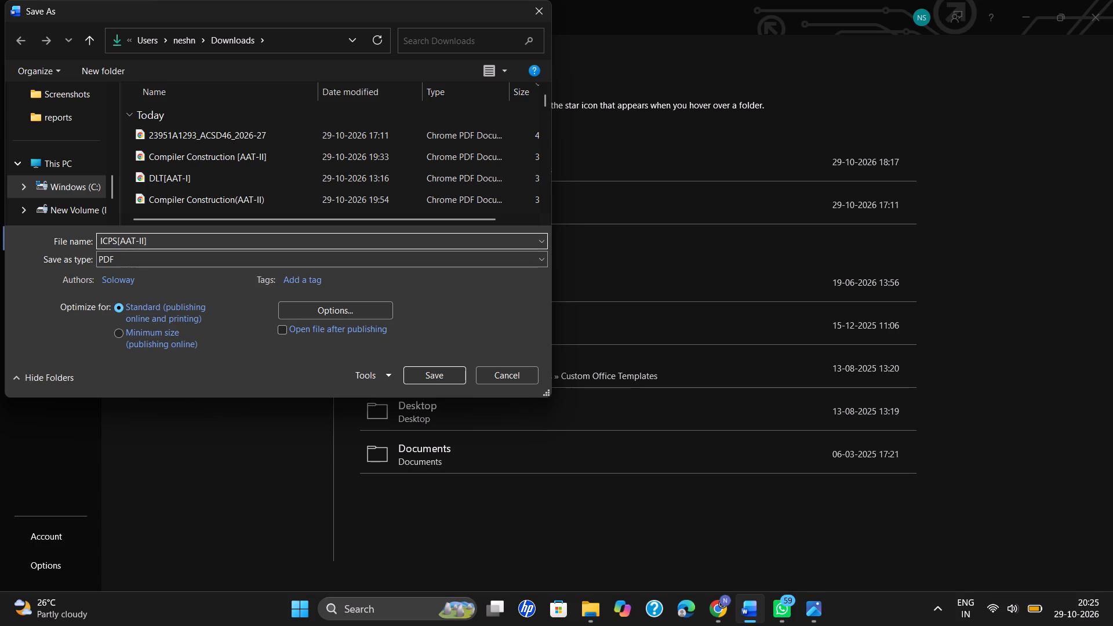
left_click(449, 364)
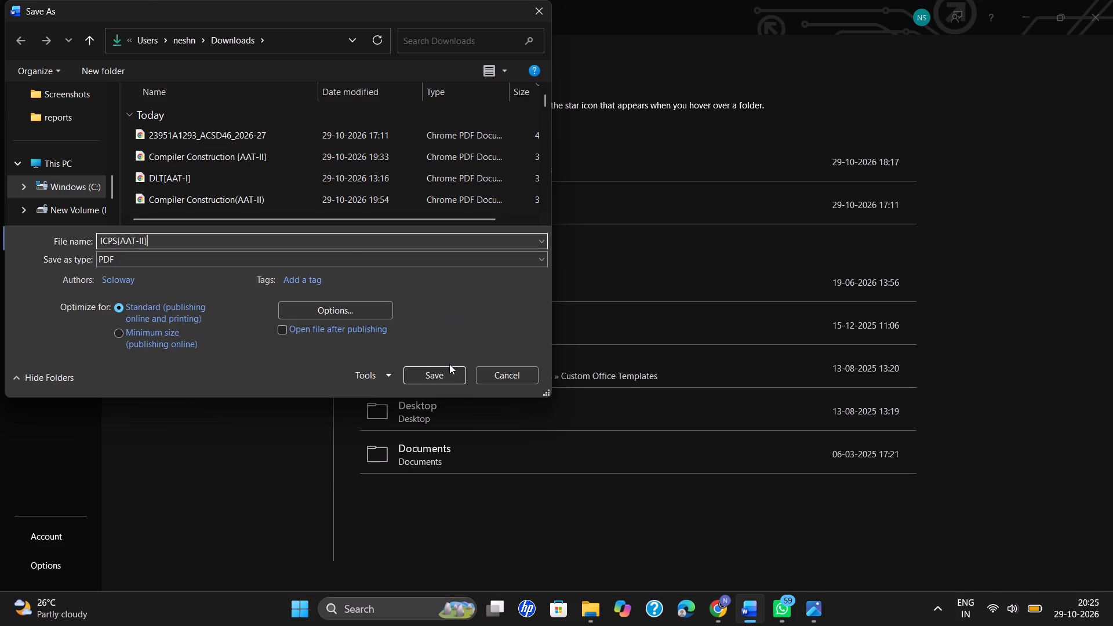
left_click(447, 370)
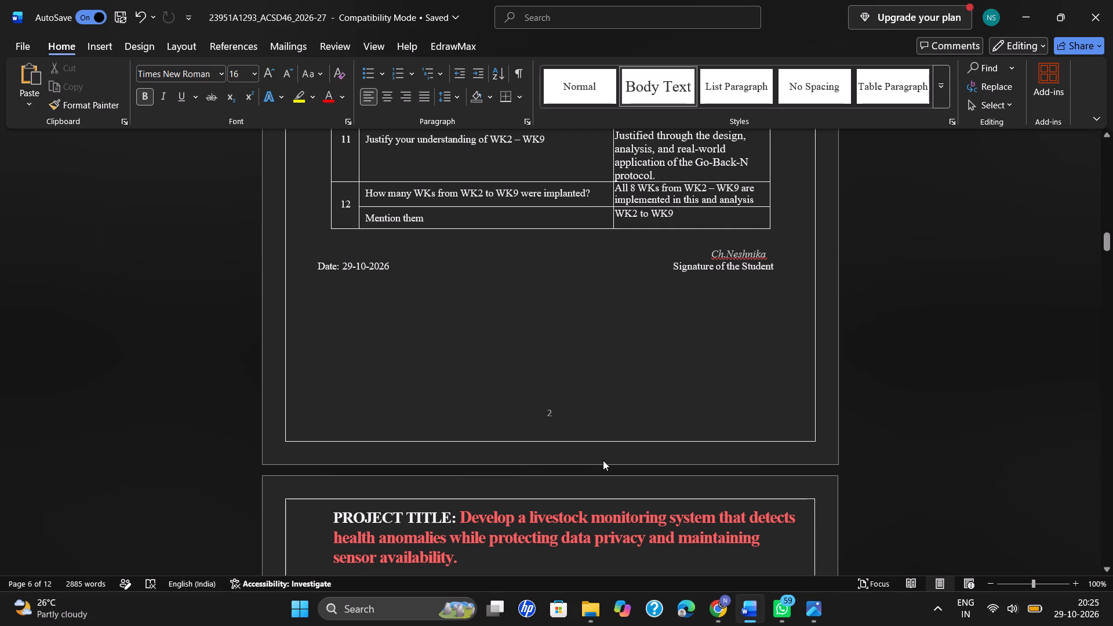
Examine the report again from the cover page and self-assessment form to the STRUCTURE DIAGRAM and working mechanism pages.
scroll(603, 460, "up", 6)
scroll(603, 460, "down", 1)
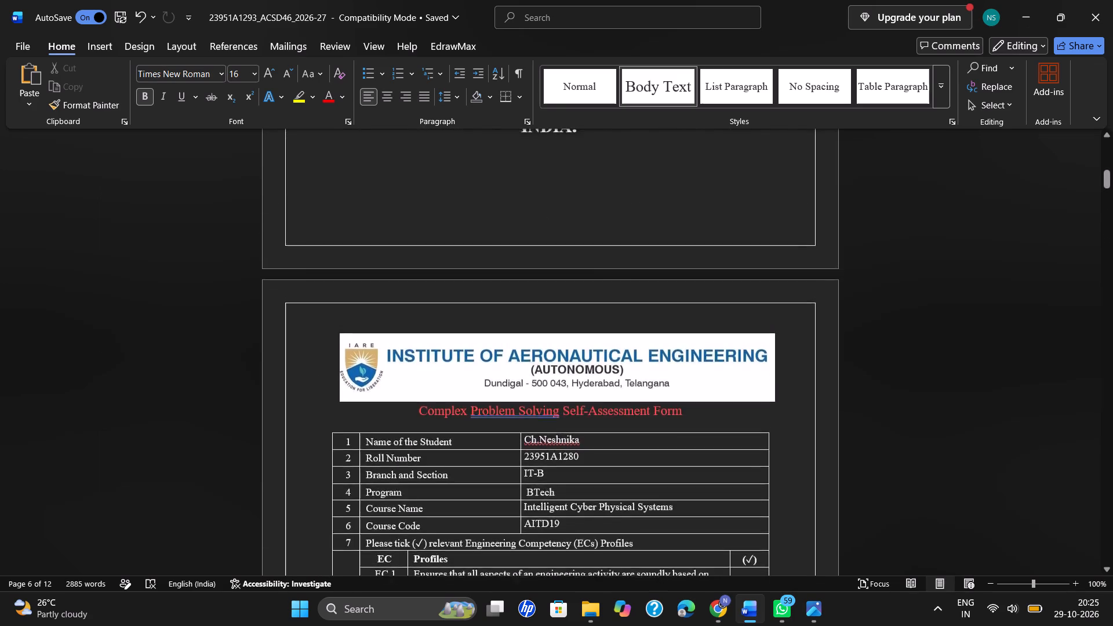
scroll(603, 460, "down", 6)
scroll(603, 460, "up", 17)
scroll(603, 460, "down", 4)
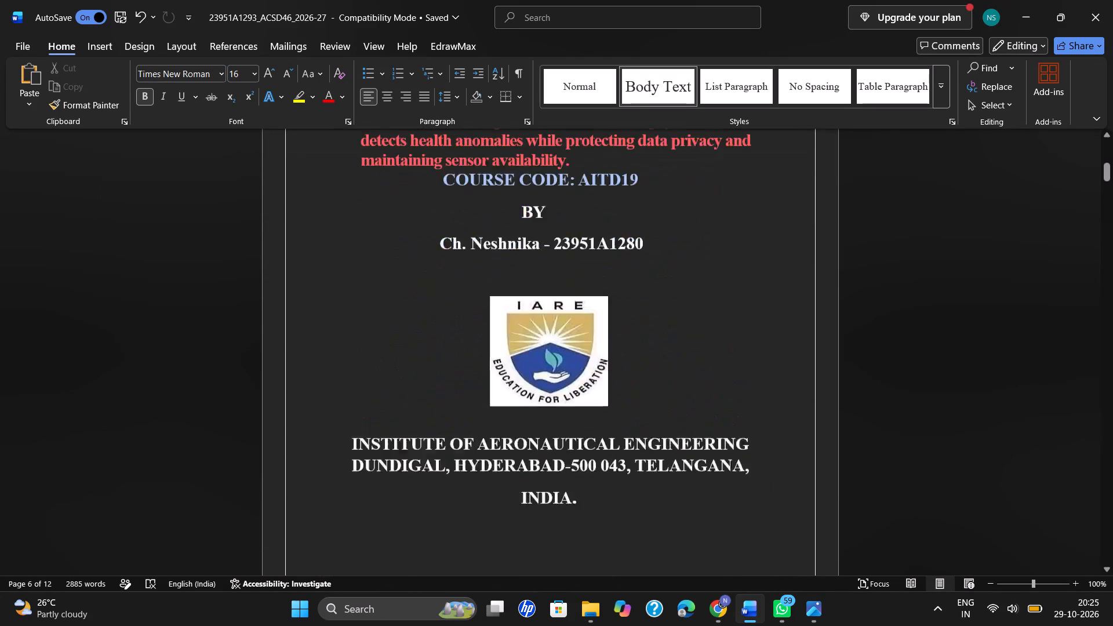
scroll(603, 460, "down", 14)
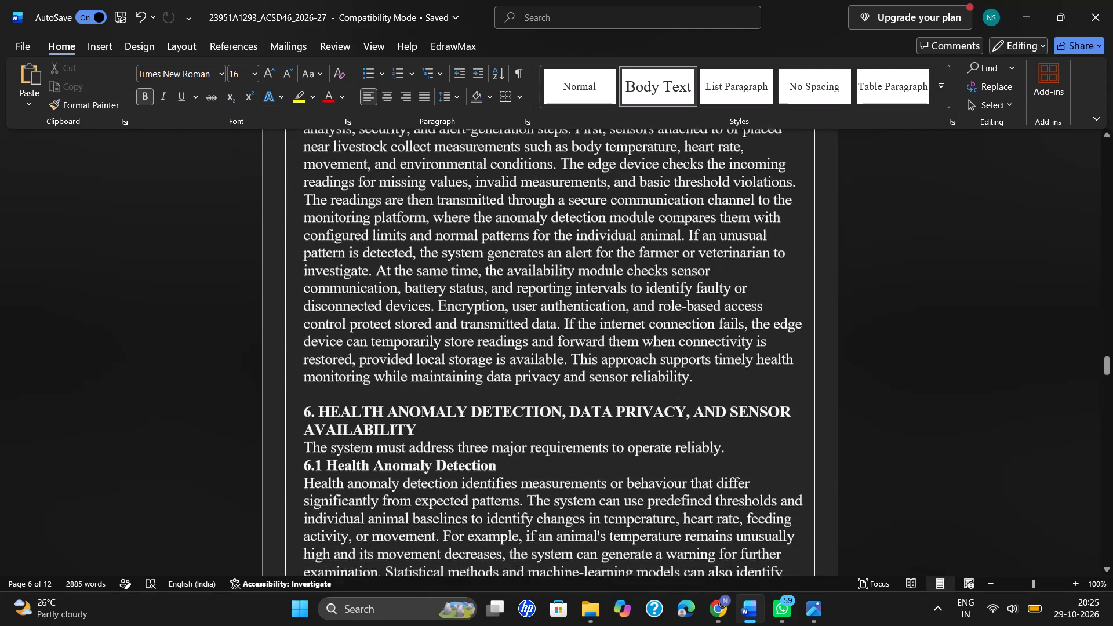
scroll(603, 460, "up", 4)
scroll(603, 460, "down", 2)
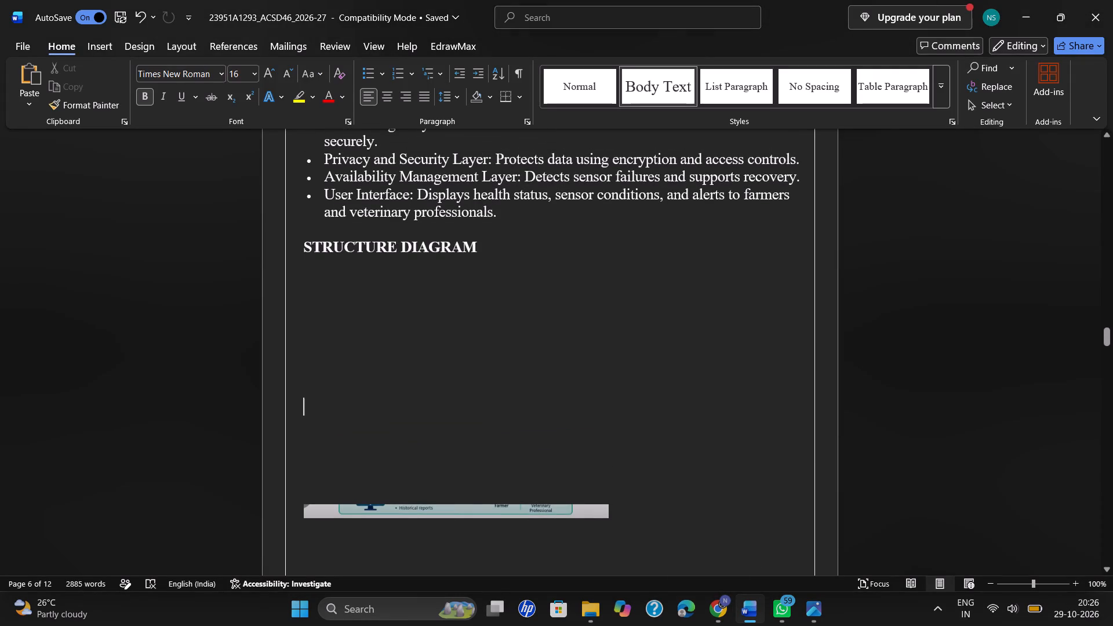
left_click_drag(305, 245, 442, 367)
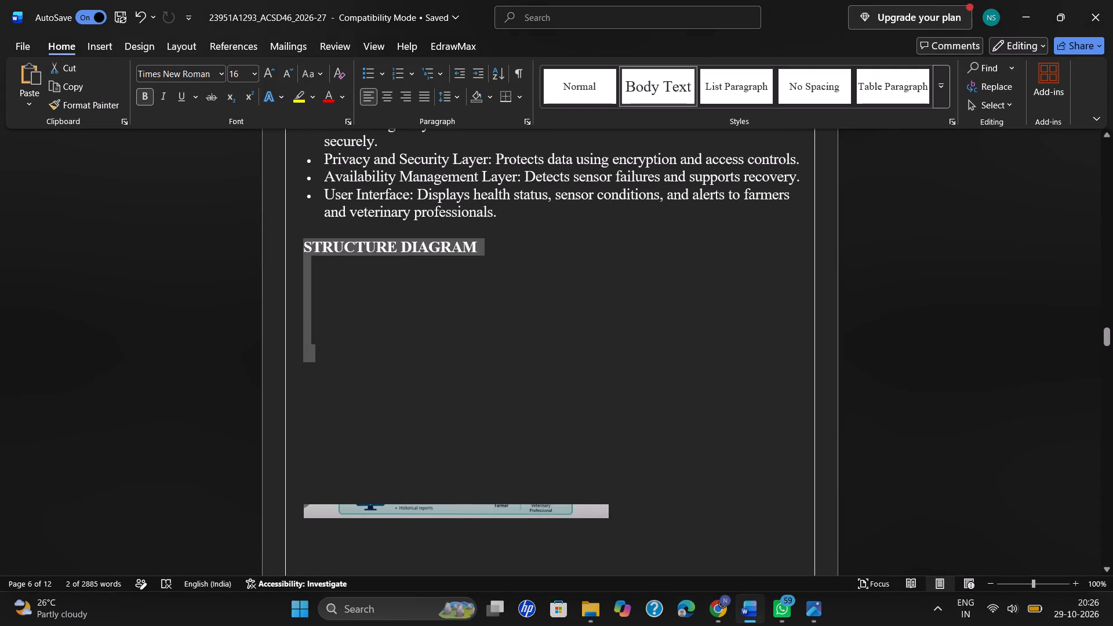
key("BackSpace")
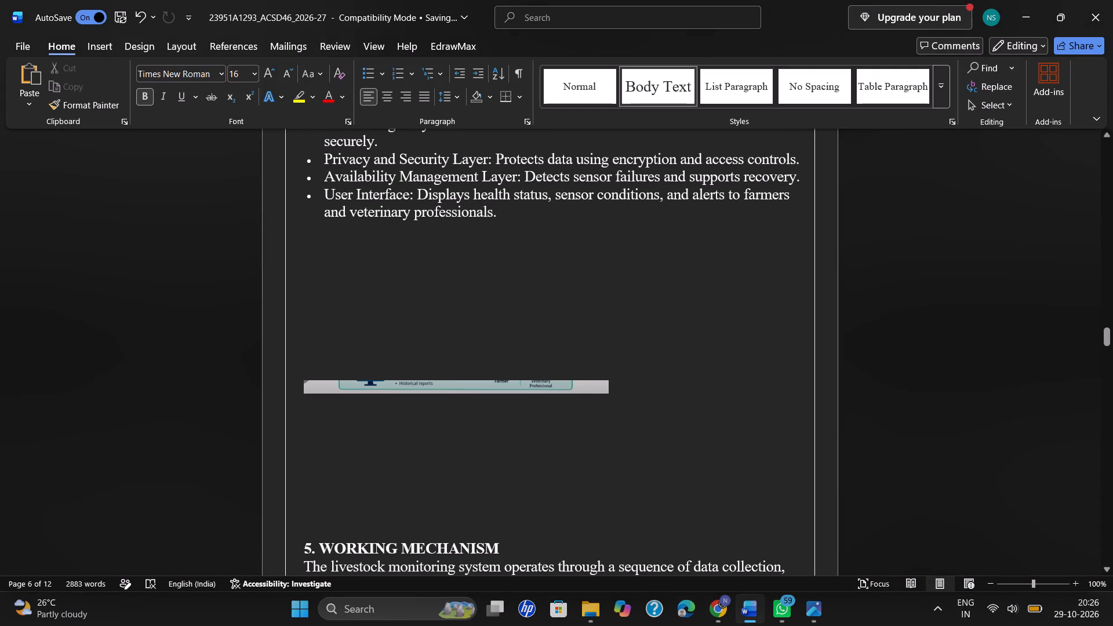
left_click(598, 387)
key("BackSpace")
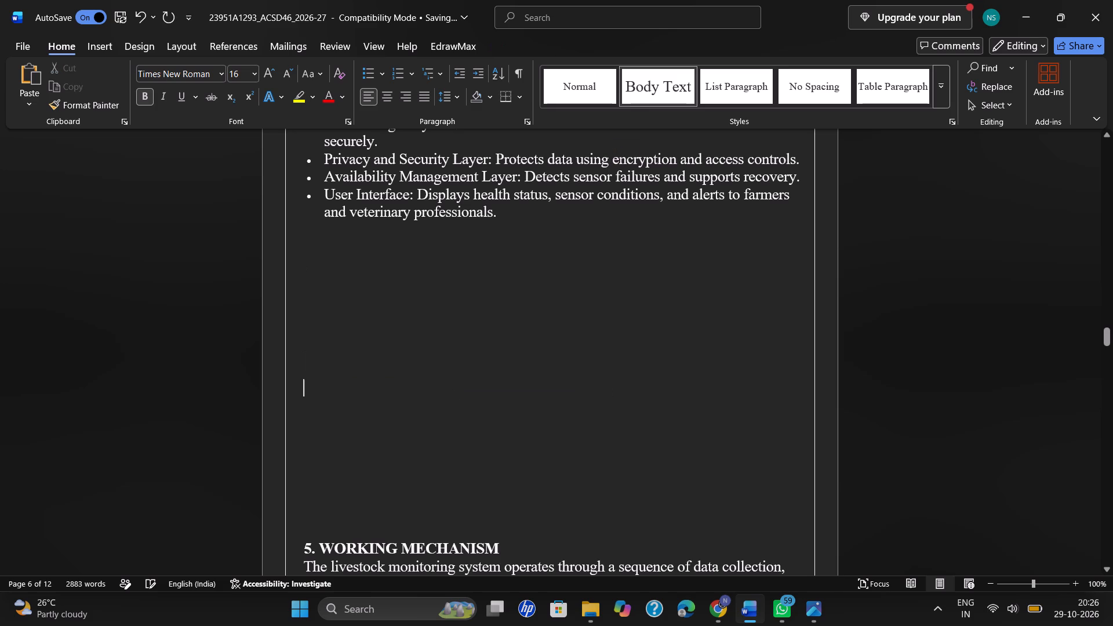
Remove the surplus empty lines between the User Interface bullet and the 5. WORKING MECHANISM heading.
left_click(298, 544)
key("BackSpace")
key("BackSpace")
key("BackSpace")
key("BackSpace")
key("BackSpace")
key("BackSpace")
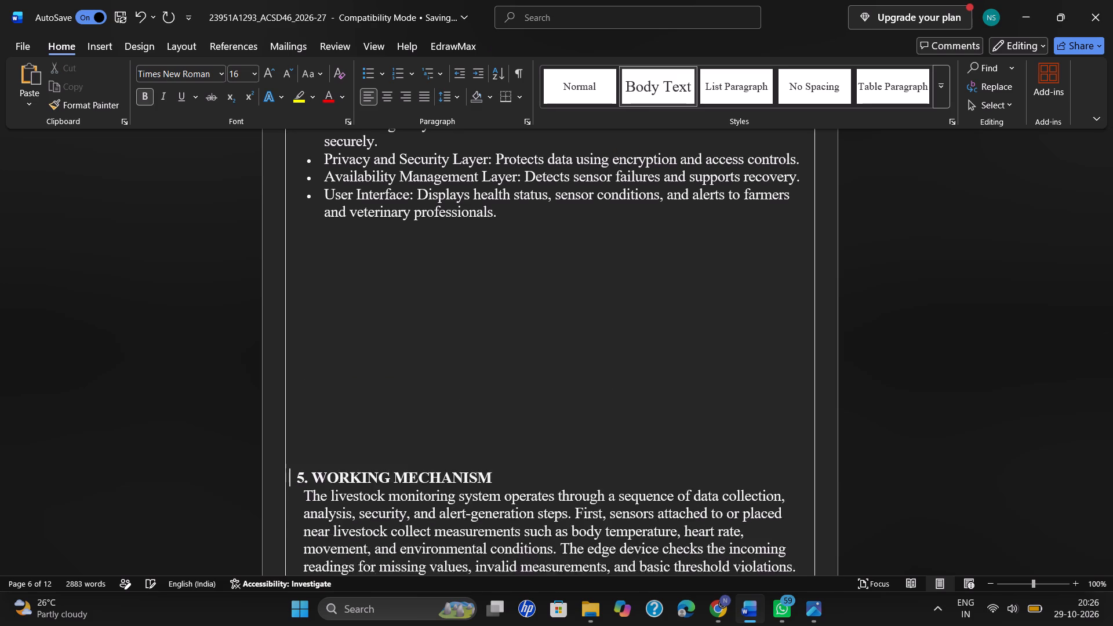
key("BackSpace")
key("BackSpace")
key("BackSpace")
key("BackSpace")
key("BackSpace")
key("BackSpace")
key("BackSpace")
key("BackSpace")
key("BackSpace")
key("BackSpace")
key("BackSpace")
key("BackSpace")
key("BackSpace")
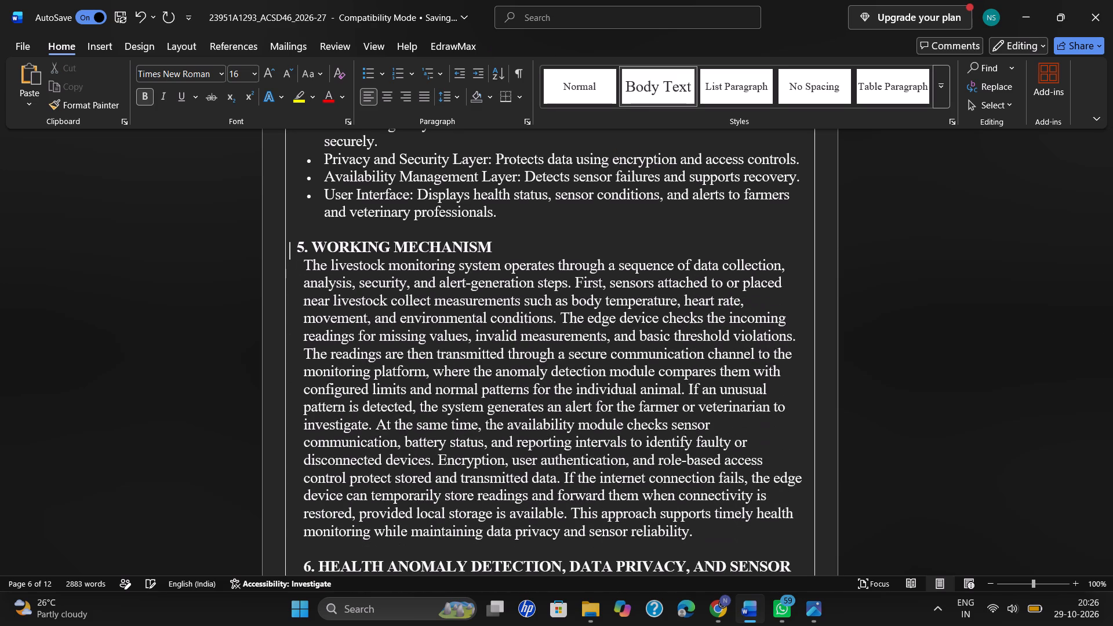
Leave one blank line above the 5. WORKING MECHANISM heading and align the heading with its body text.
key("BackSpace")
key("space")
key("space")
key("space")
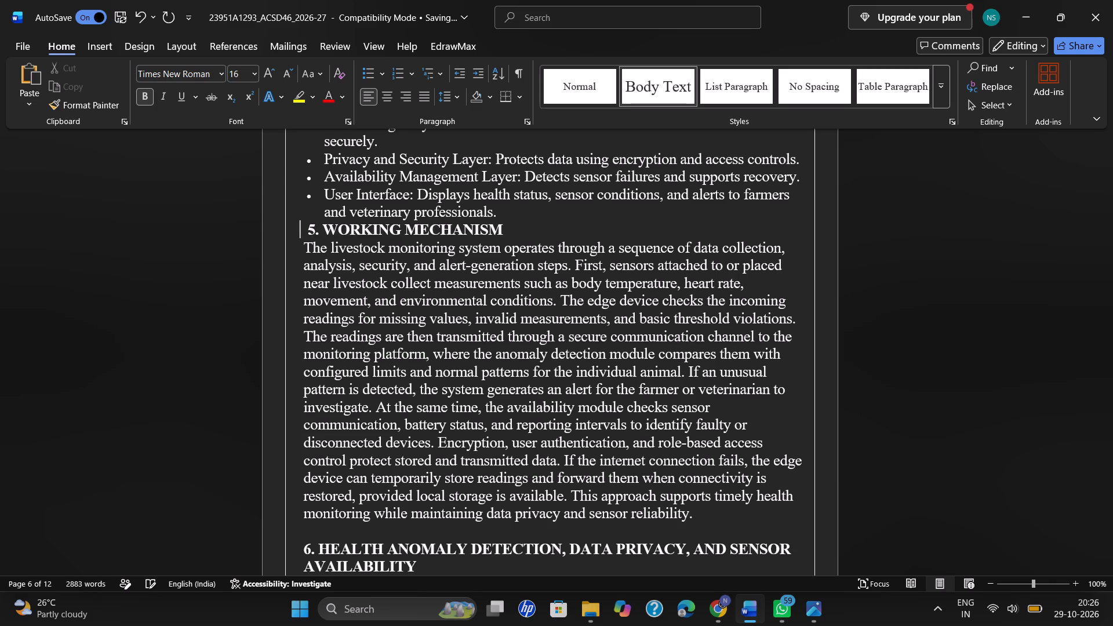
key("BackSpace")
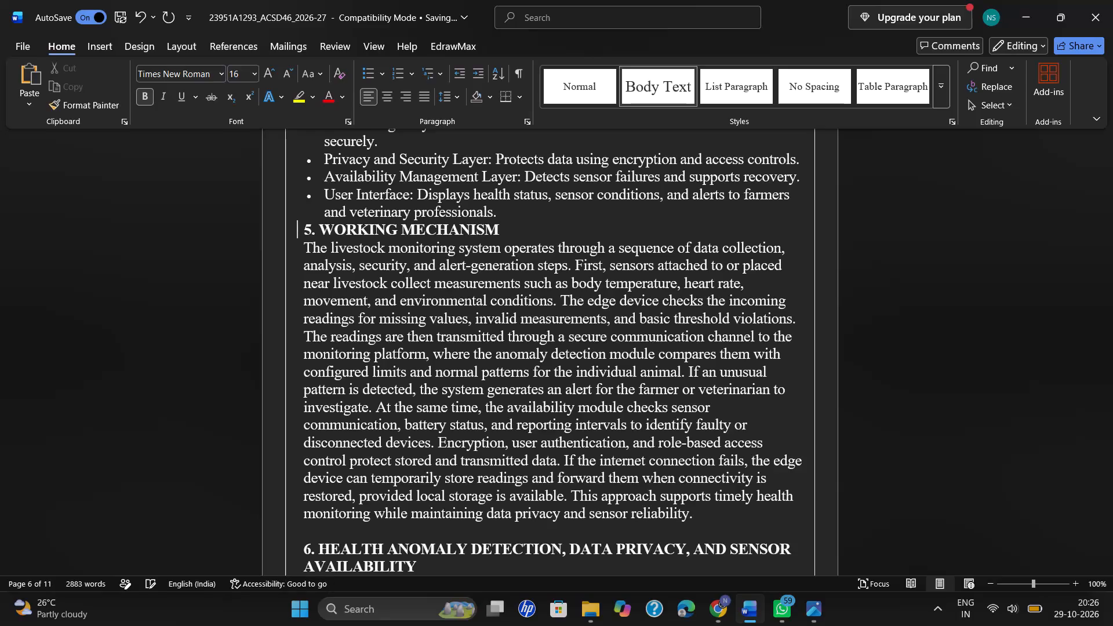
key("Return")
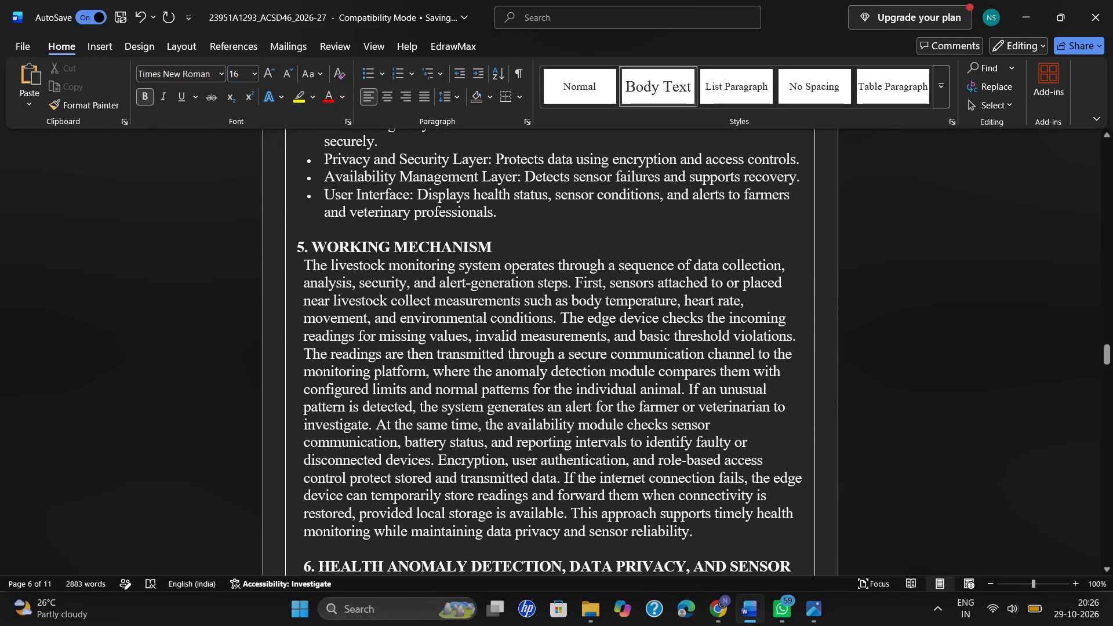
scroll(423, 502, "down", 1)
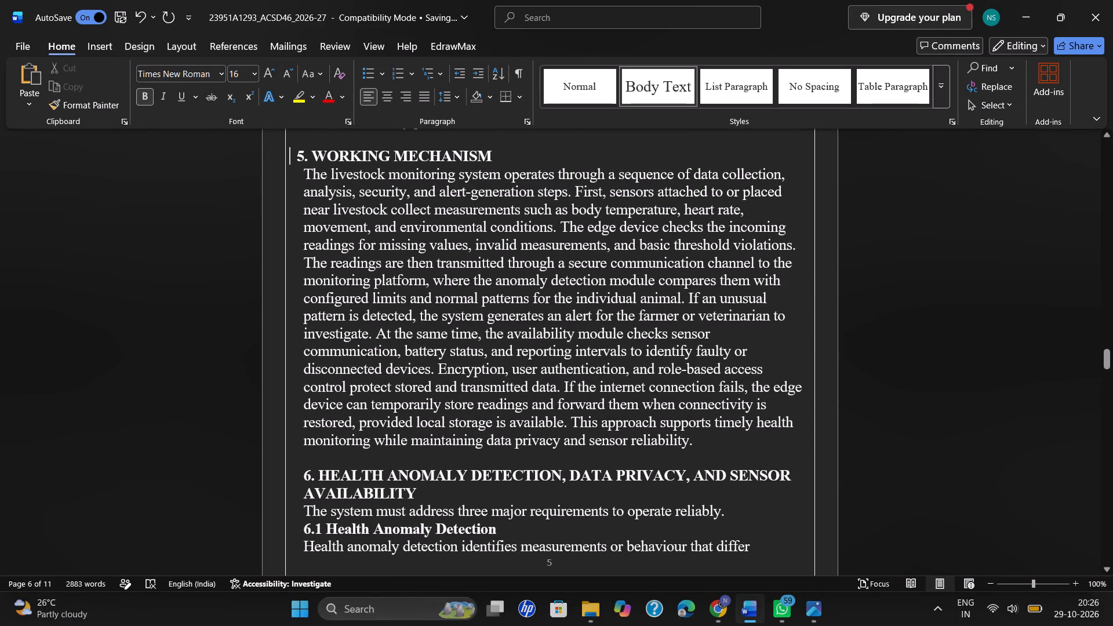
left_click(297, 159)
key("space")
key("space")
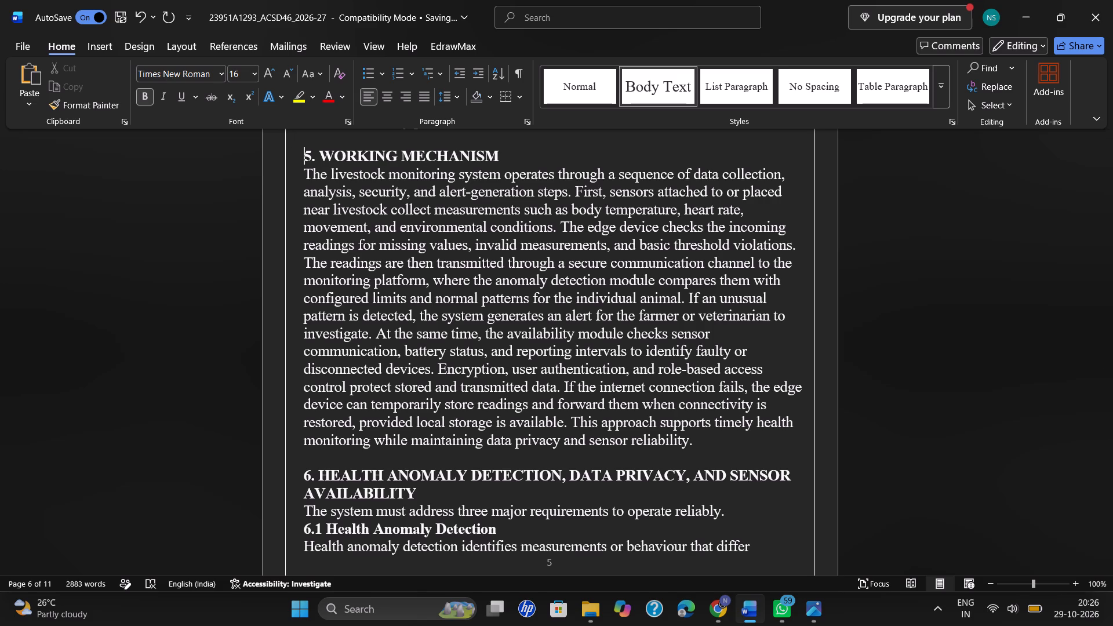
Review the report's layout from the working mechanism section to the CONCLUSION and back through sections 3 to 5.
scroll(330, 227, "up", 1)
scroll(330, 227, "down", 4)
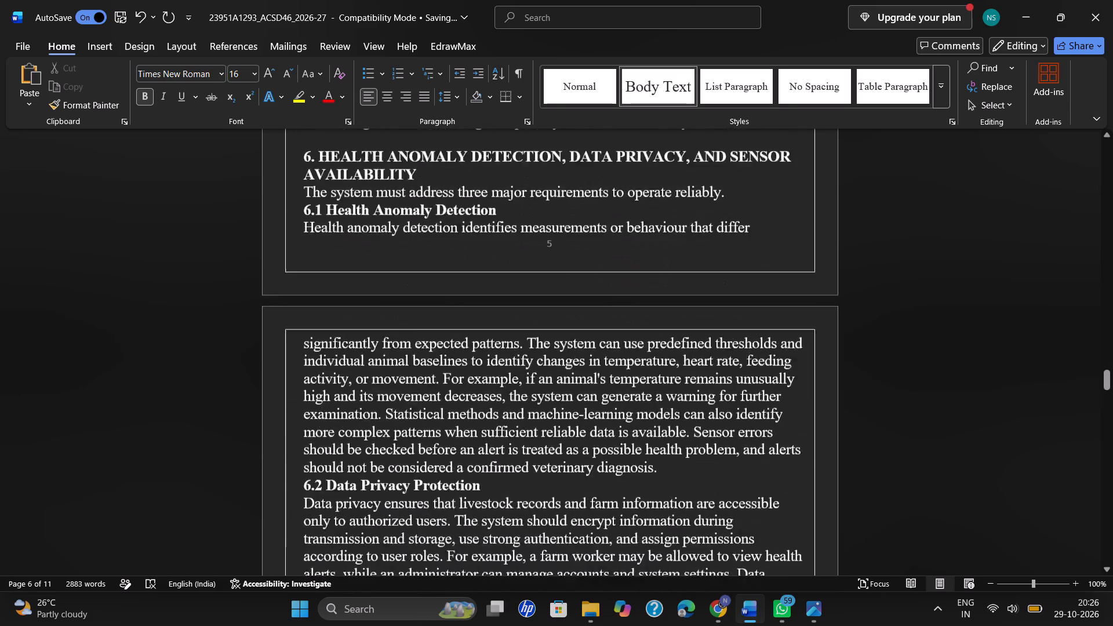
scroll(330, 227, "down", 1)
scroll(330, 227, "up", 2)
scroll(330, 227, "down", 2)
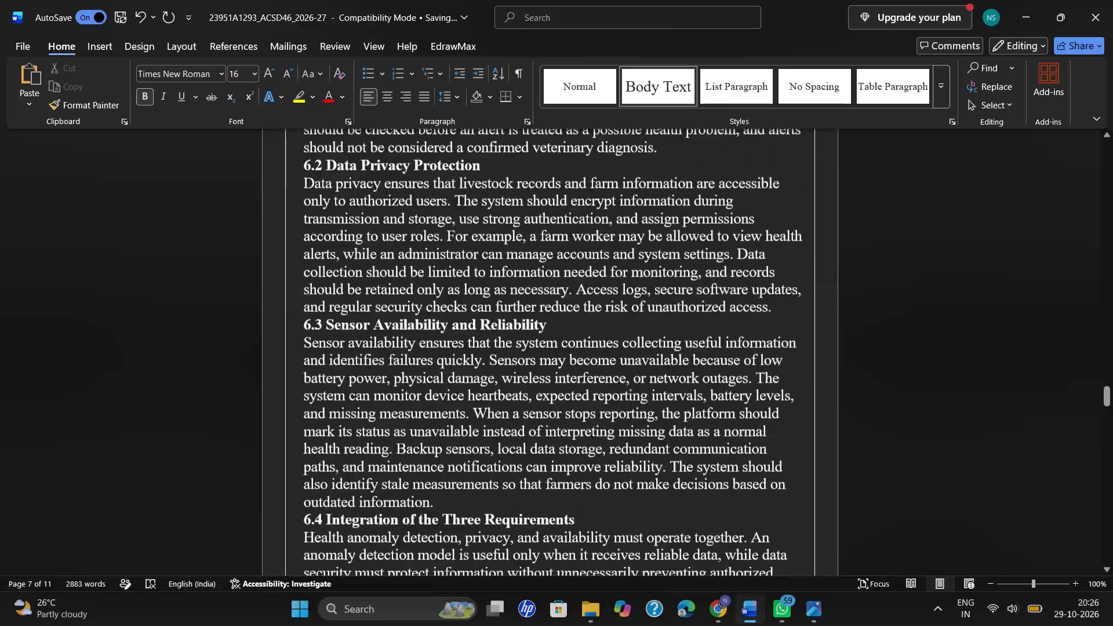
scroll(330, 227, "down", 3)
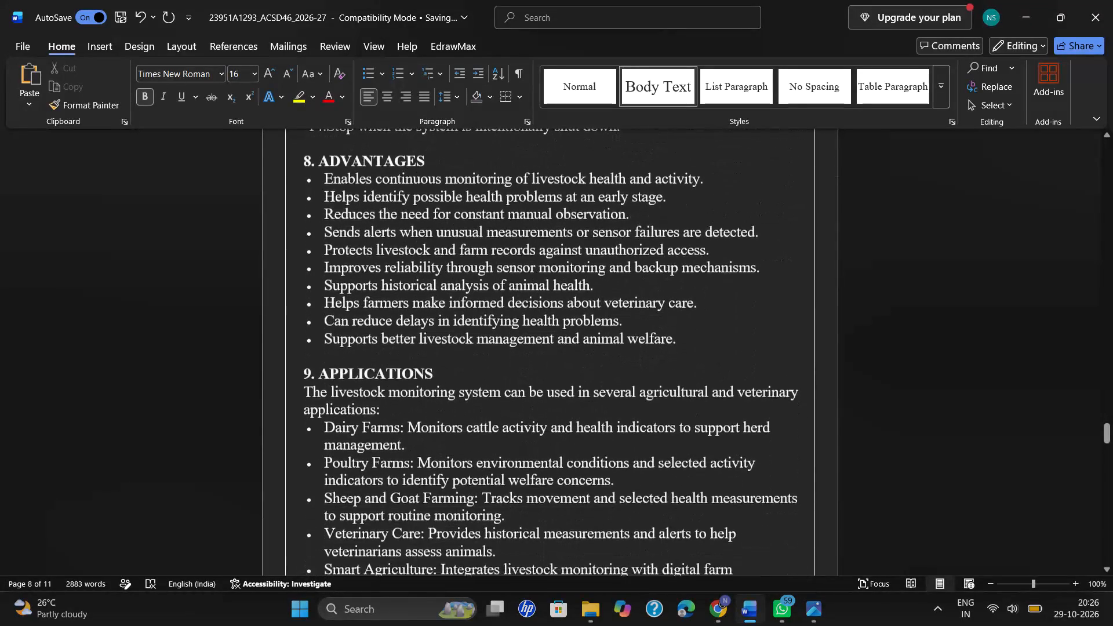
scroll(330, 227, "down", 4)
scroll(330, 227, "up", 1)
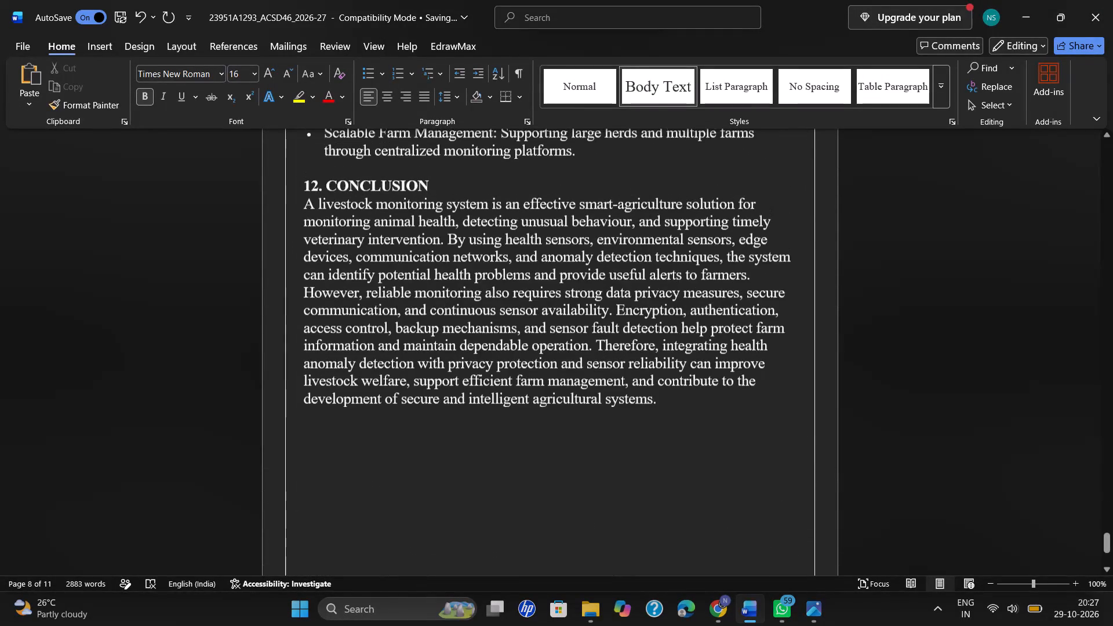
scroll(330, 227, "up", 6)
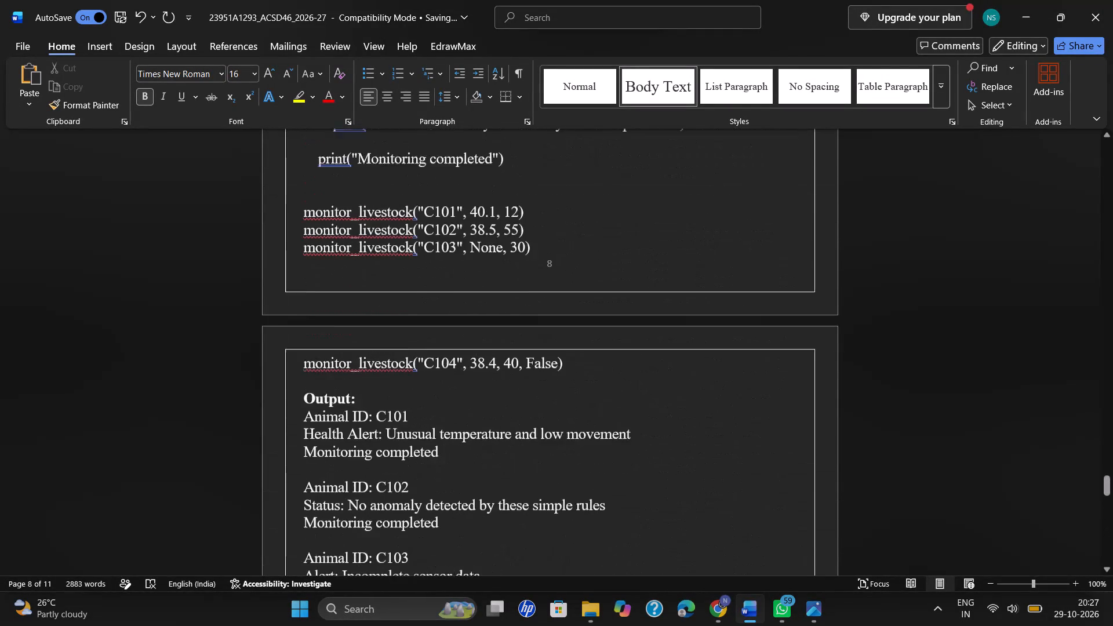
scroll(330, 227, "up", 4)
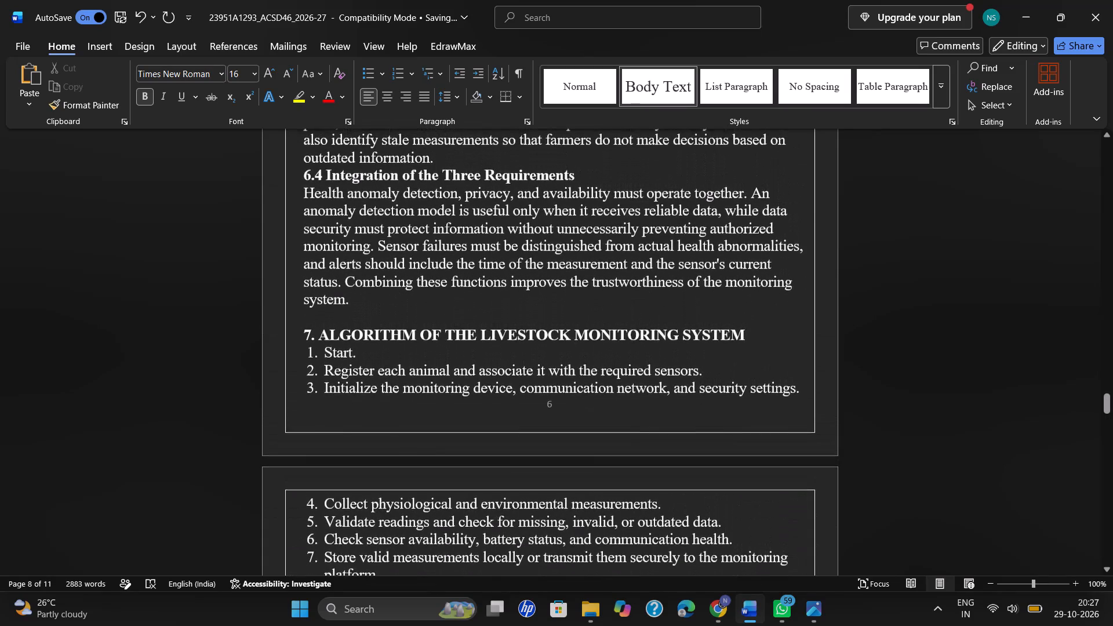
scroll(330, 227, "up", 3)
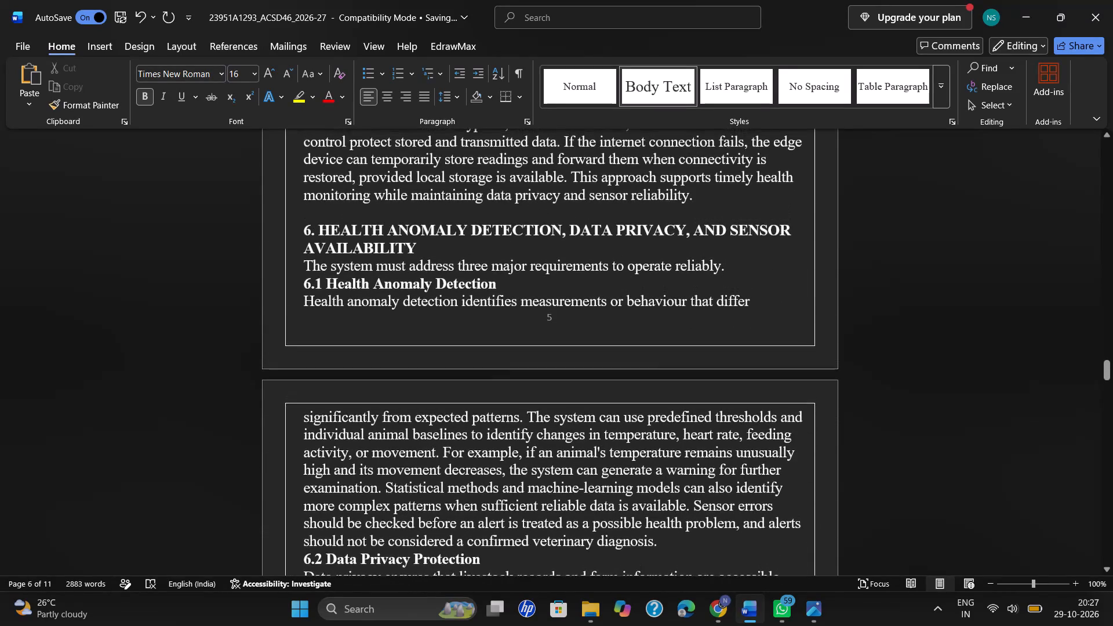
scroll(308, 232, "up", 2)
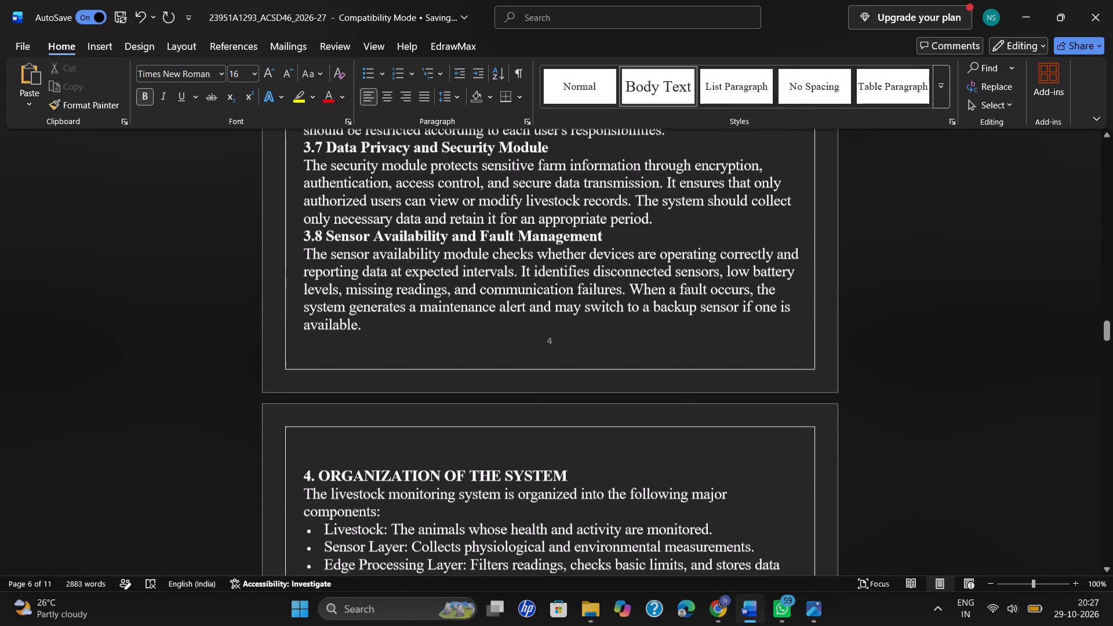
scroll(308, 232, "up", 2)
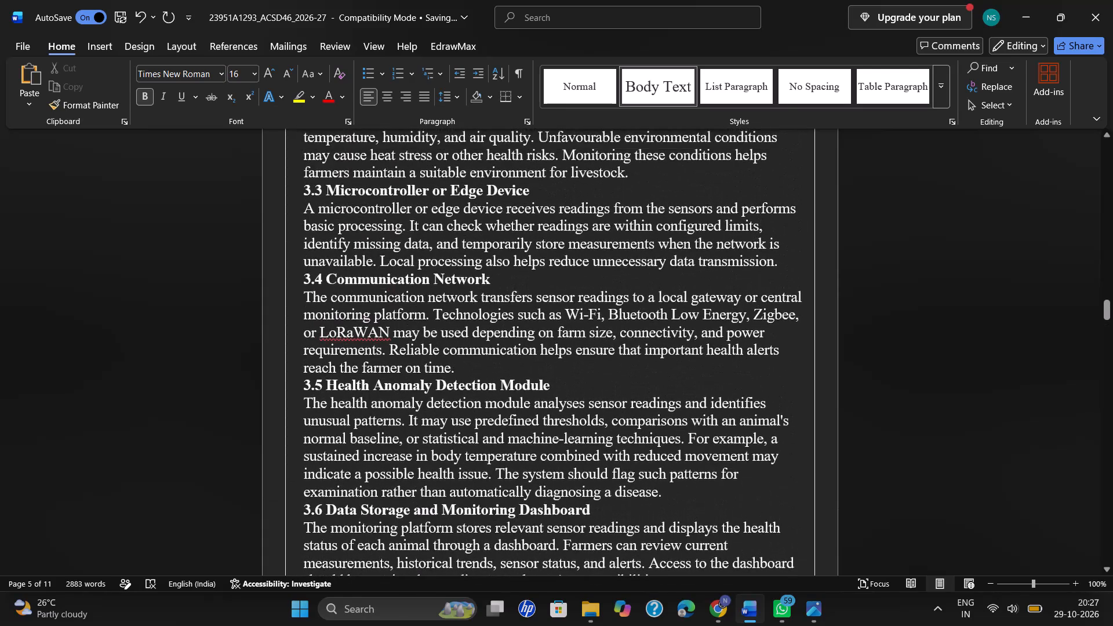
scroll(308, 232, "down", 4)
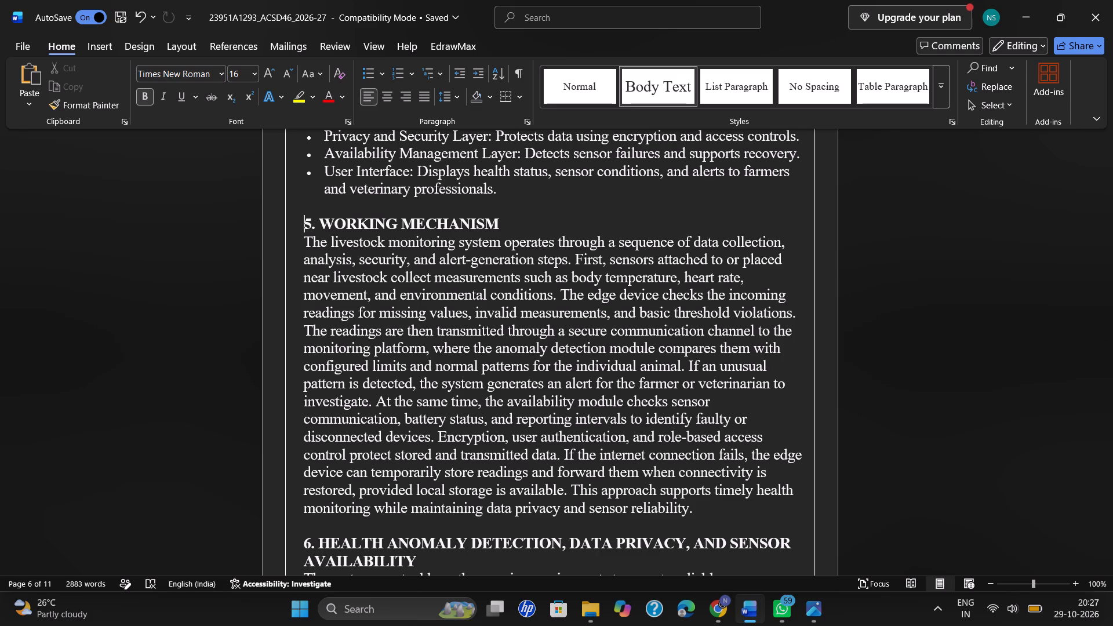
Add an unbulleted line reading STRUCTURED DIAGRAM after the User Interface bullet, with a blank line before it.
scroll(517, 193, "up", 2)
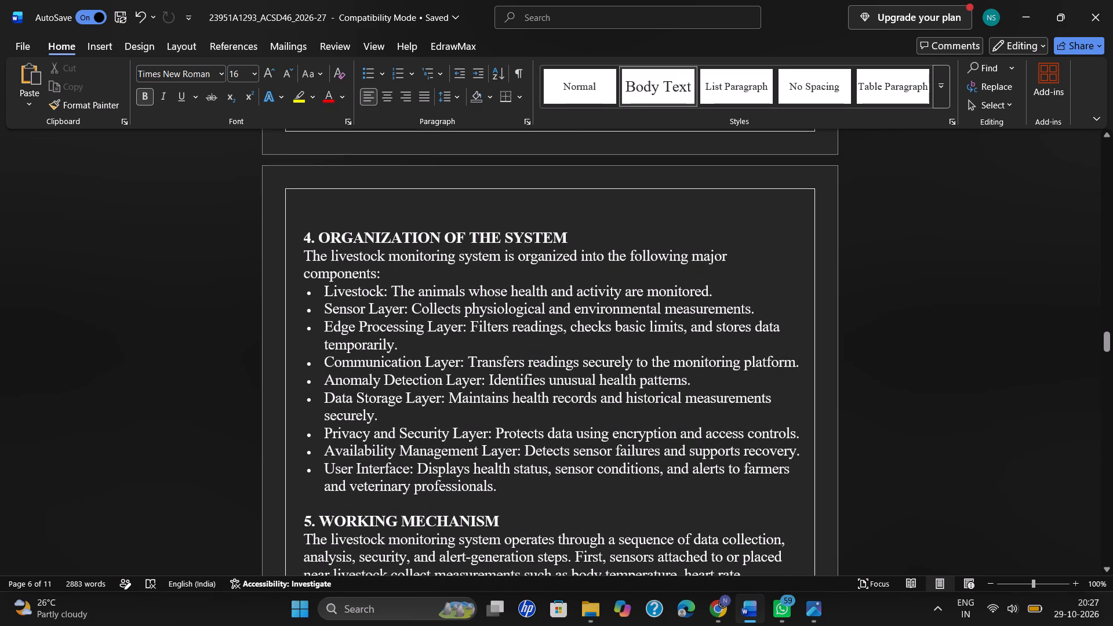
left_click(500, 483)
key("Return")
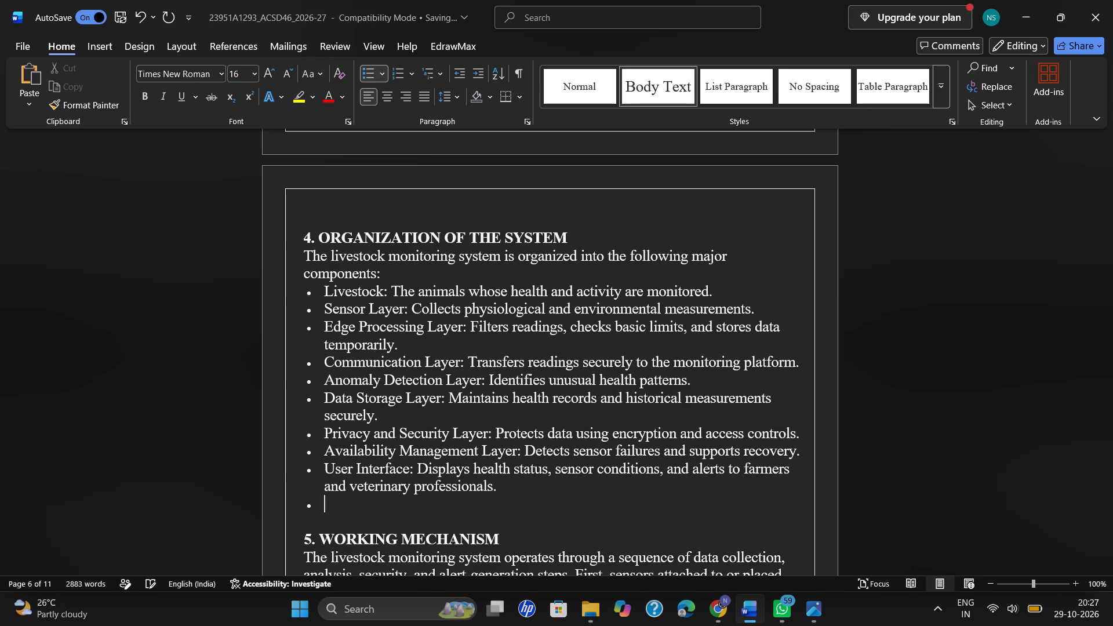
key("BackSpace")
key("BackSpace")
key("Return")
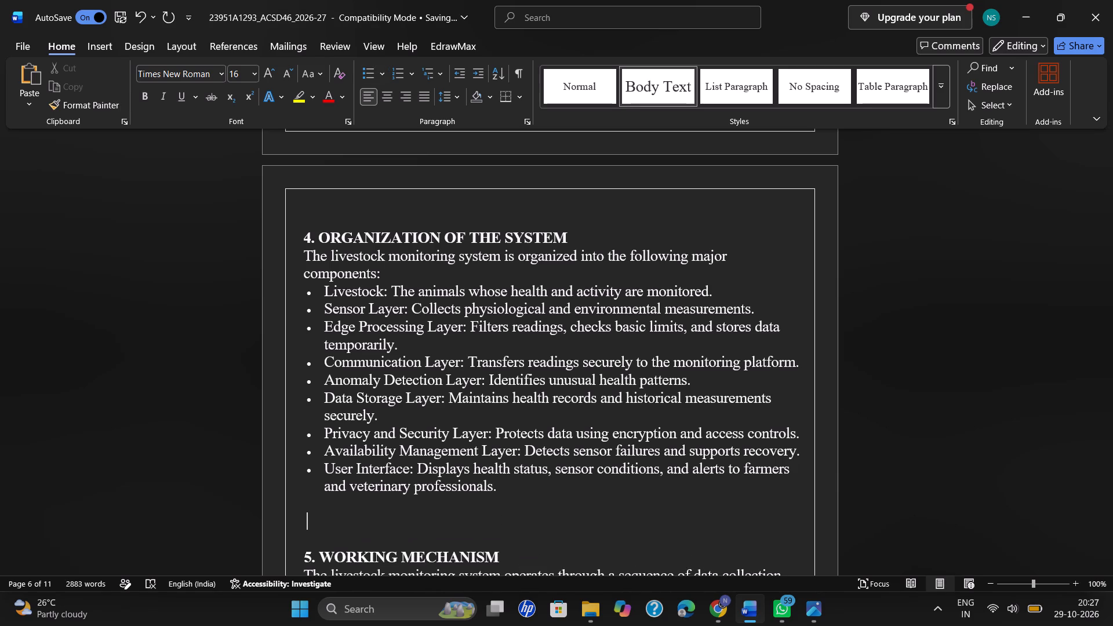
type("TRU")
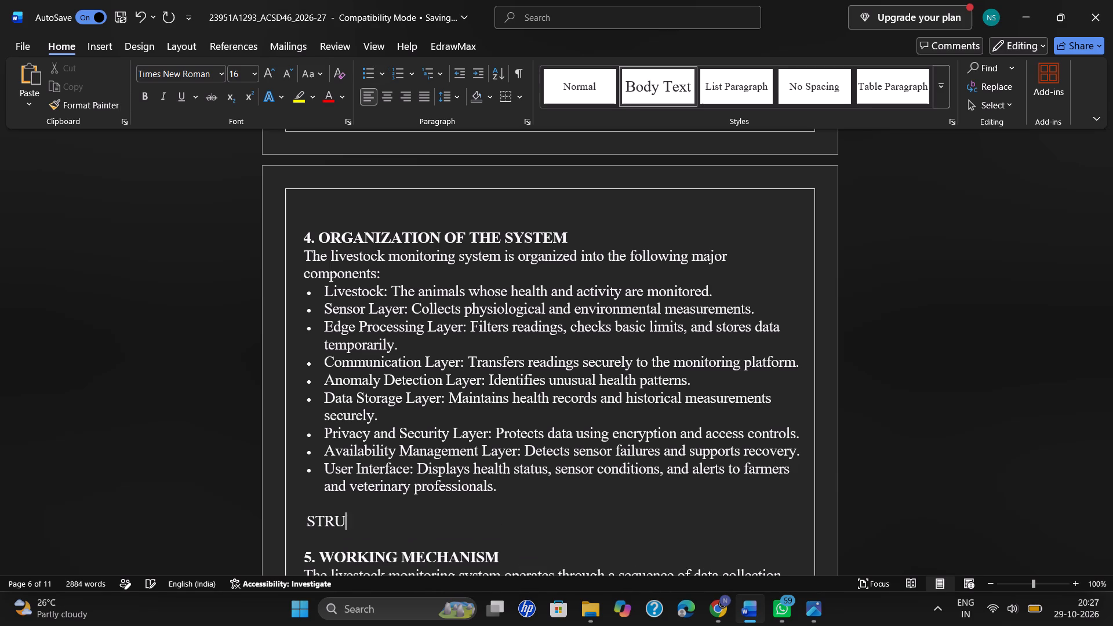
type("CTURE")
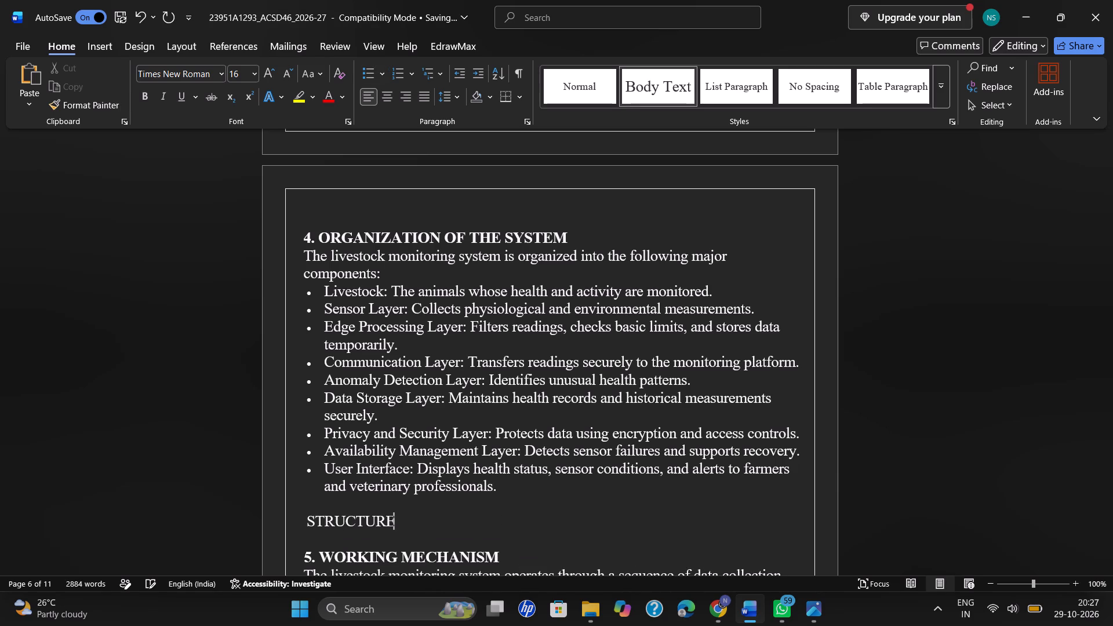
type("D DIAGRAM")
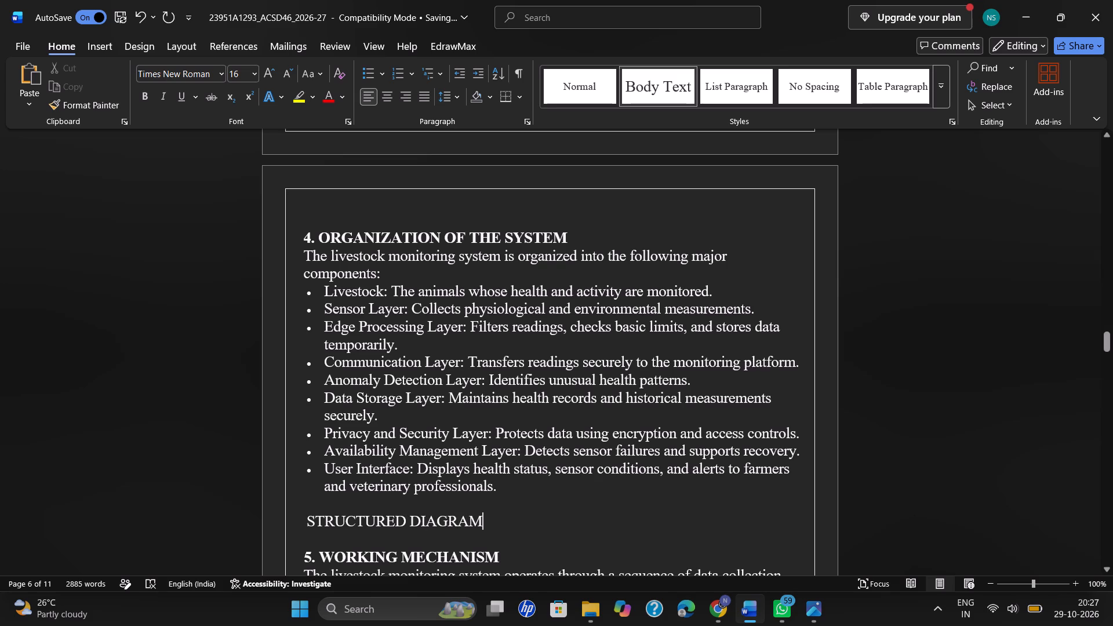
Copy the 5. WORKING MECHANISM heading's formatting onto the STRUCTURED DIAGRAM line with Format Painter.
left_click_drag(321, 552, 394, 554)
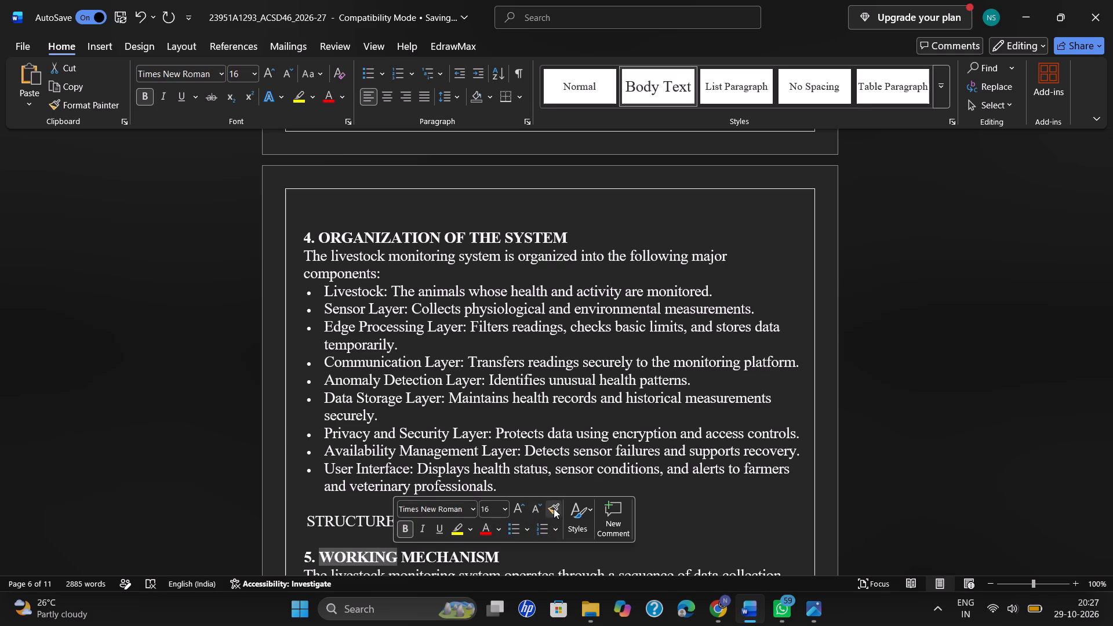
left_click(554, 508)
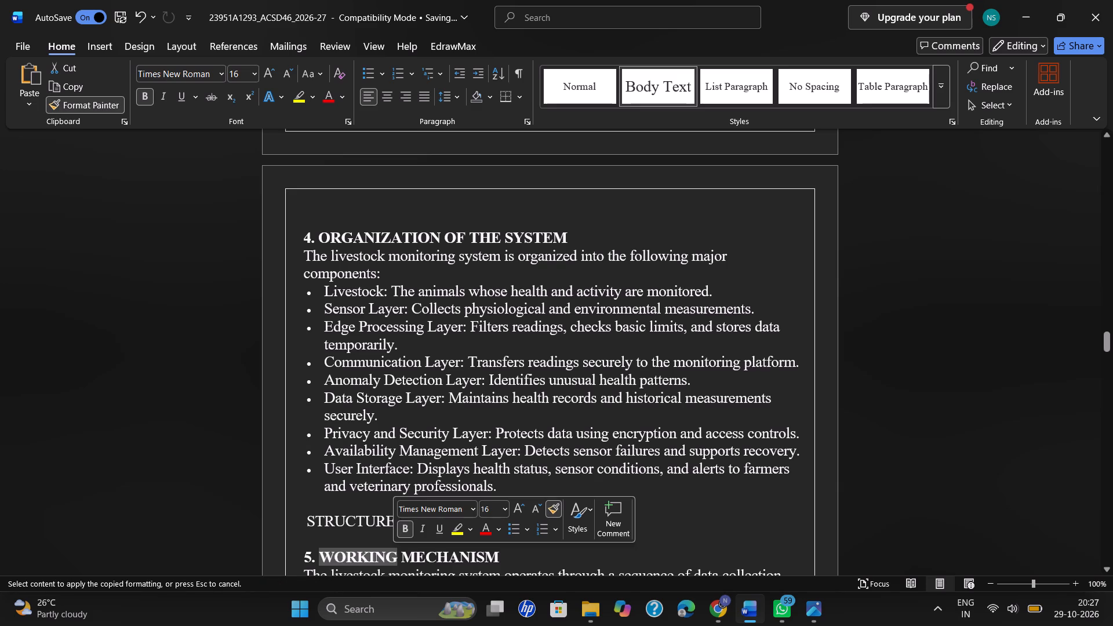
left_click_drag(307, 523, 521, 332)
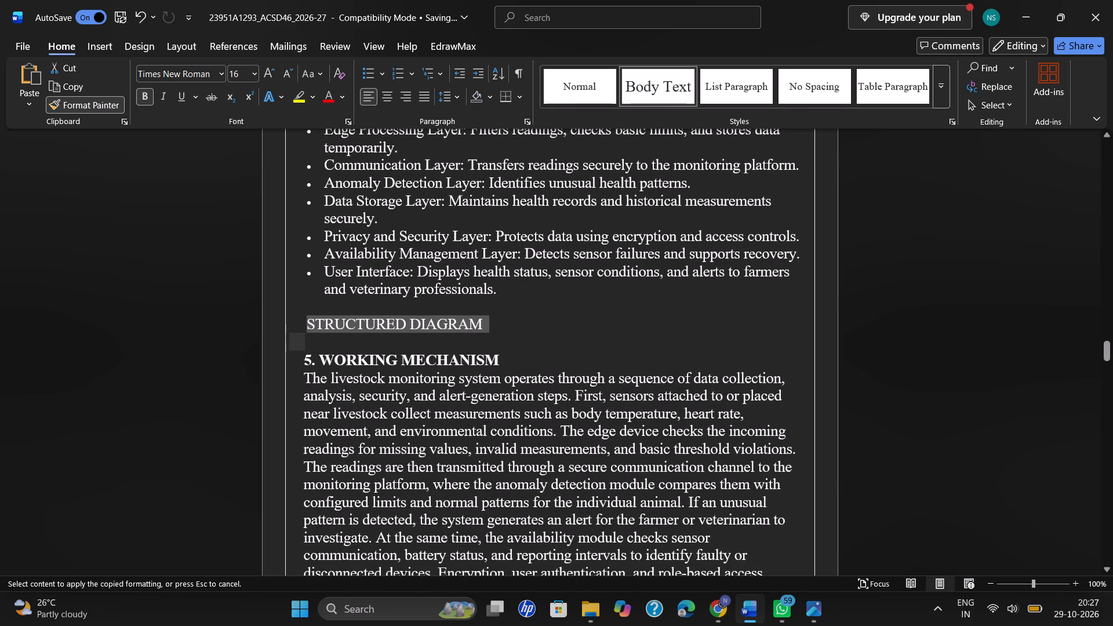
left_click_drag(521, 332, 518, 331)
left_click(514, 334)
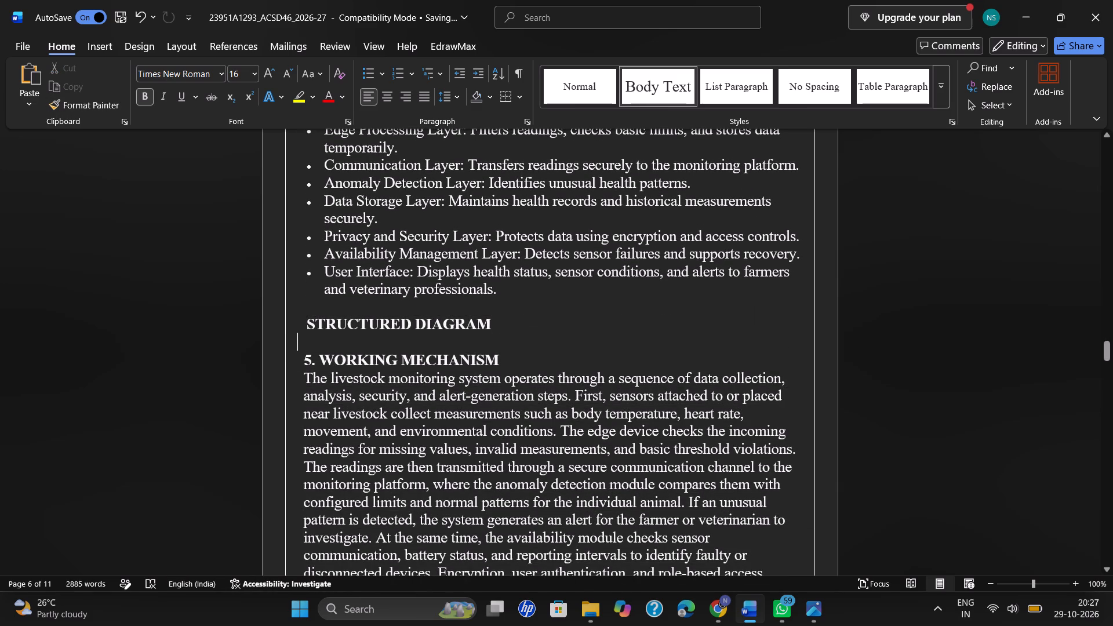
key("space")
key("space")
key("Return")
key("space")
key("space")
key("space")
key("space")
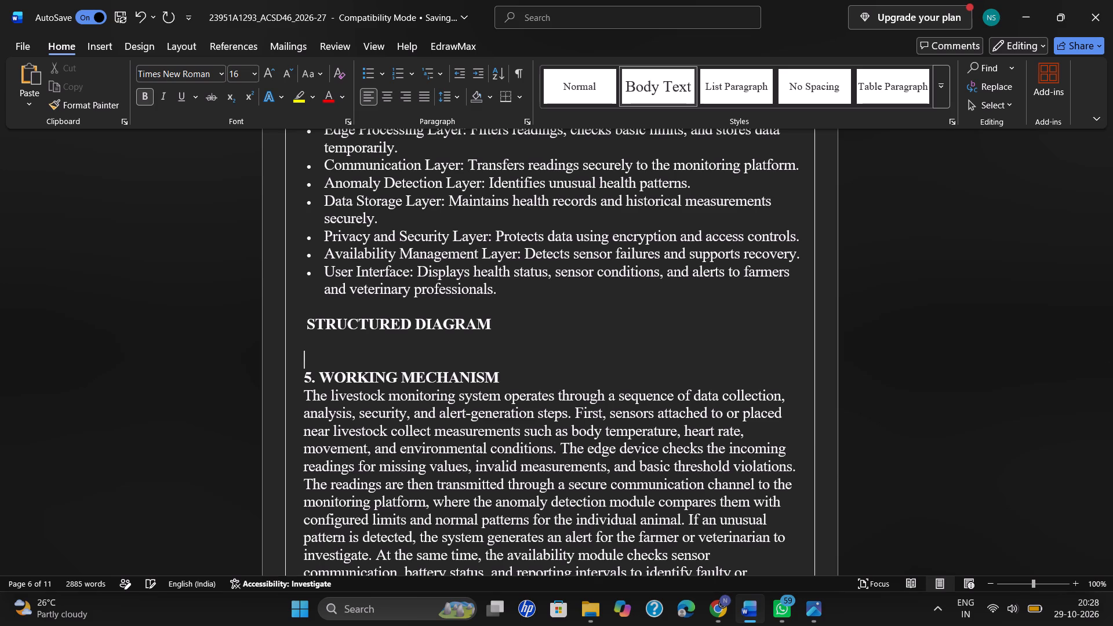
key("space")
left_click(730, 519)
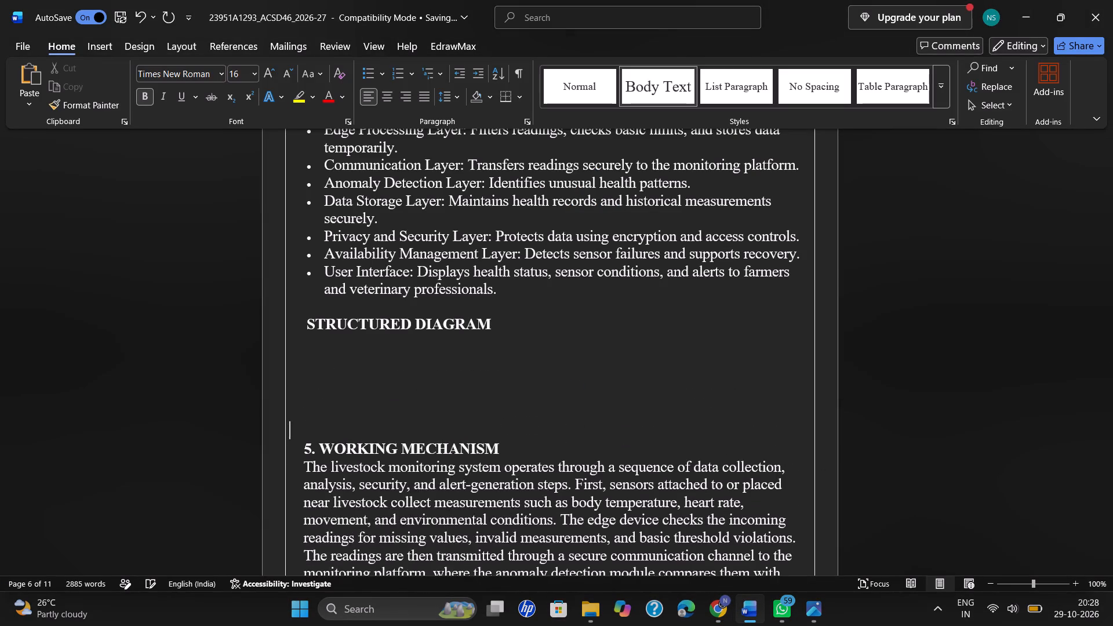
key("Return")
key("Return")
key("Return")
key("Return")
key("Return")
key("Return")
key("Return")
key("Return")
key("Return")
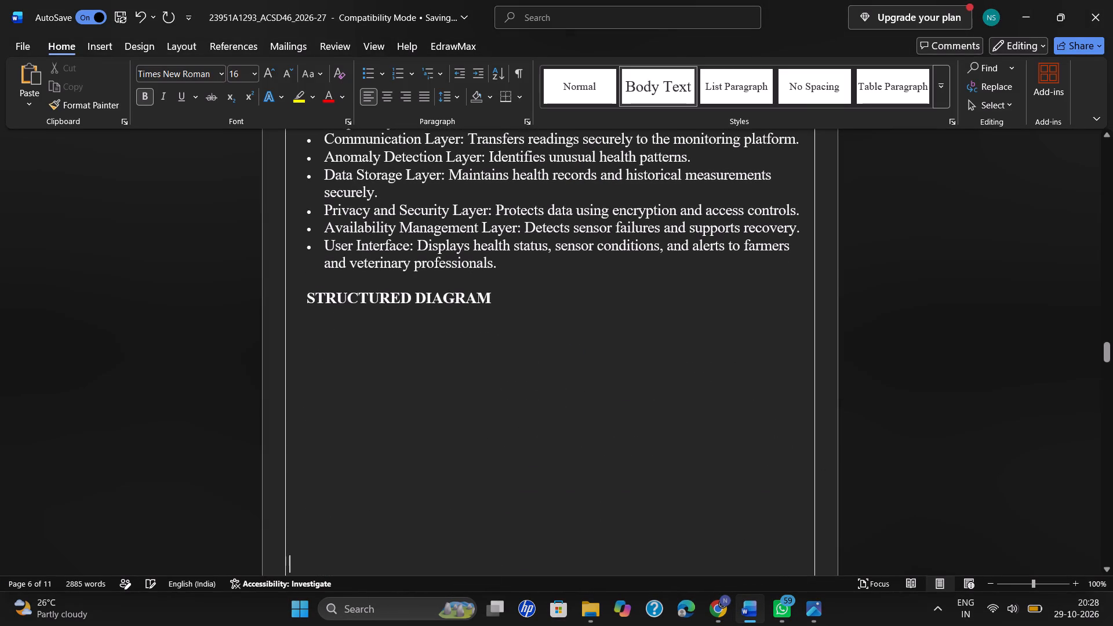
scroll(600, 373, "down", 2)
key("Return")
key("Return")
key("Return")
key("Return")
key("Return")
key("Return")
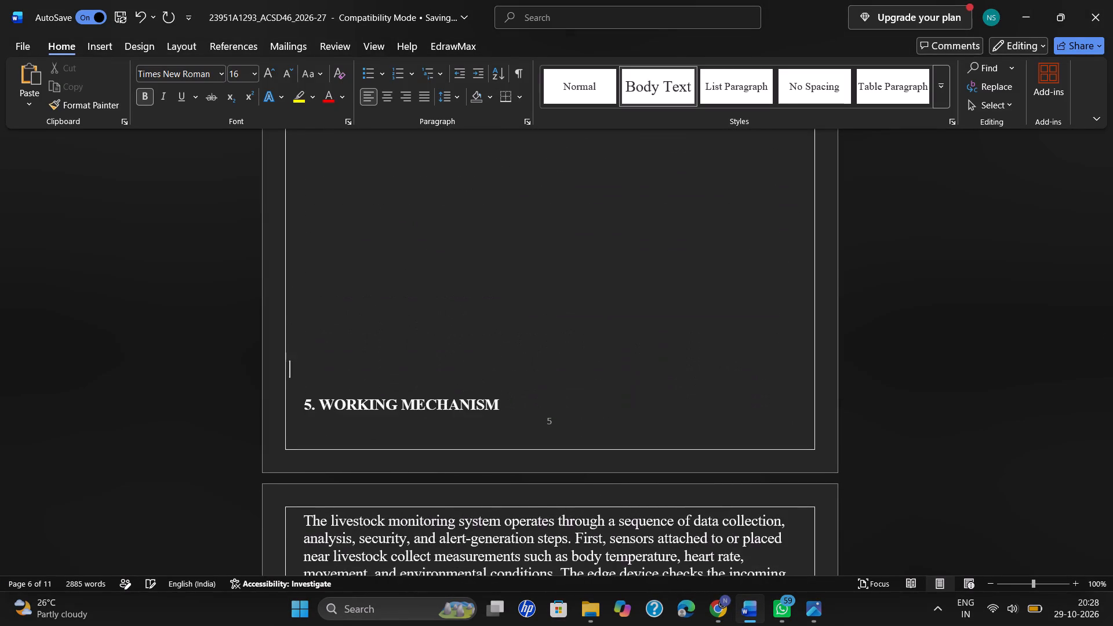
key("Return")
Paste the copied diagram again on a new line beneath the STRUCTURED DIAGRAM heading, using the Picture paste option.
scroll(600, 373, "up", 3)
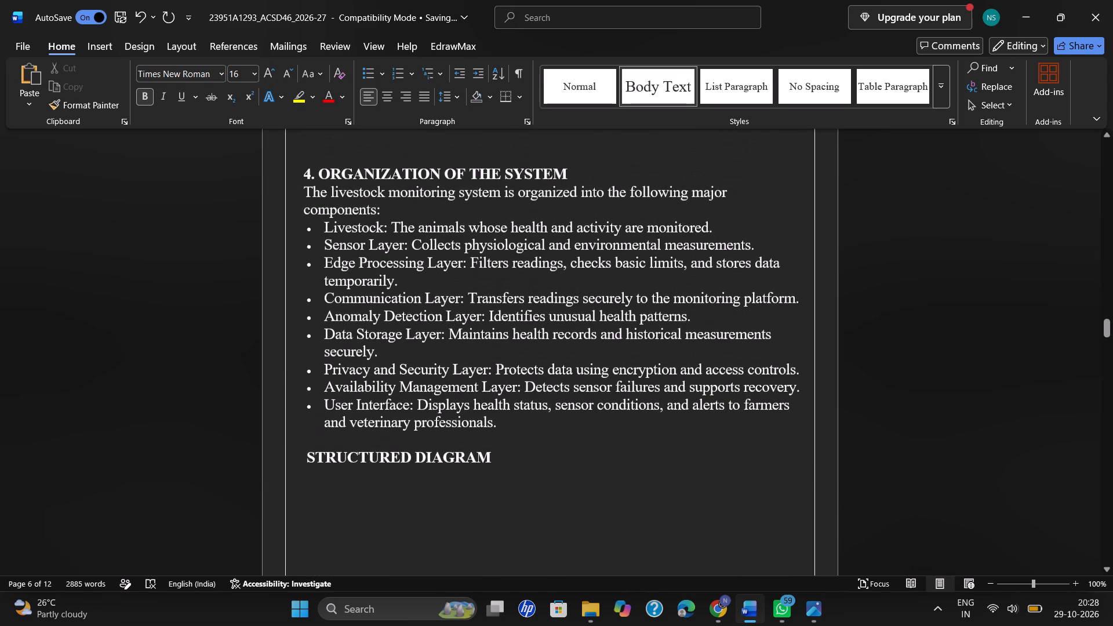
left_click(544, 480)
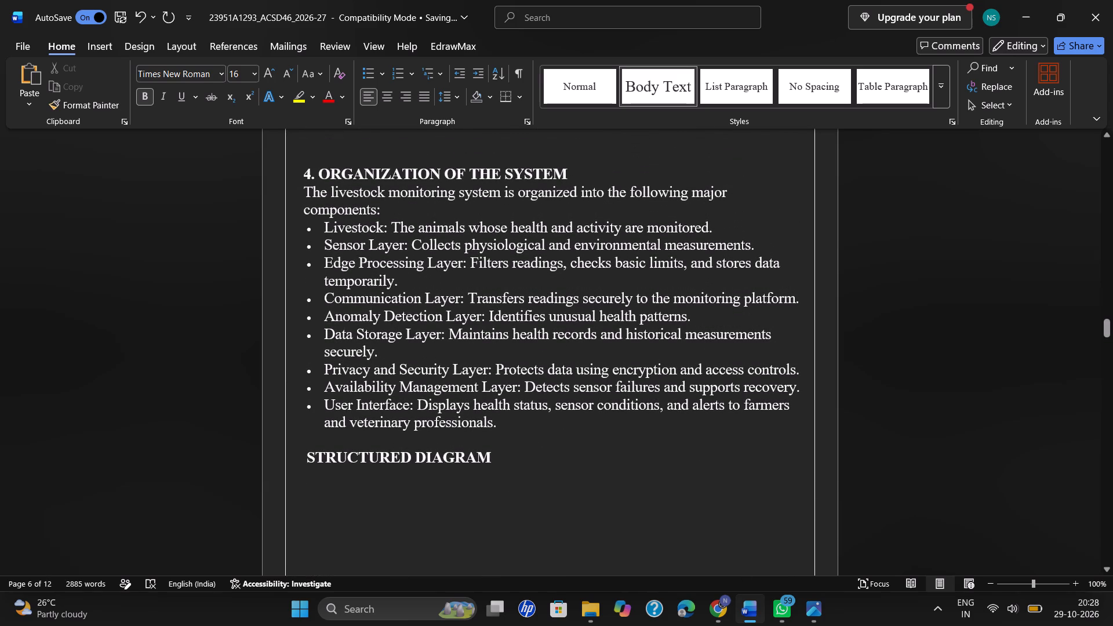
key("Return")
key("ctrl+v")
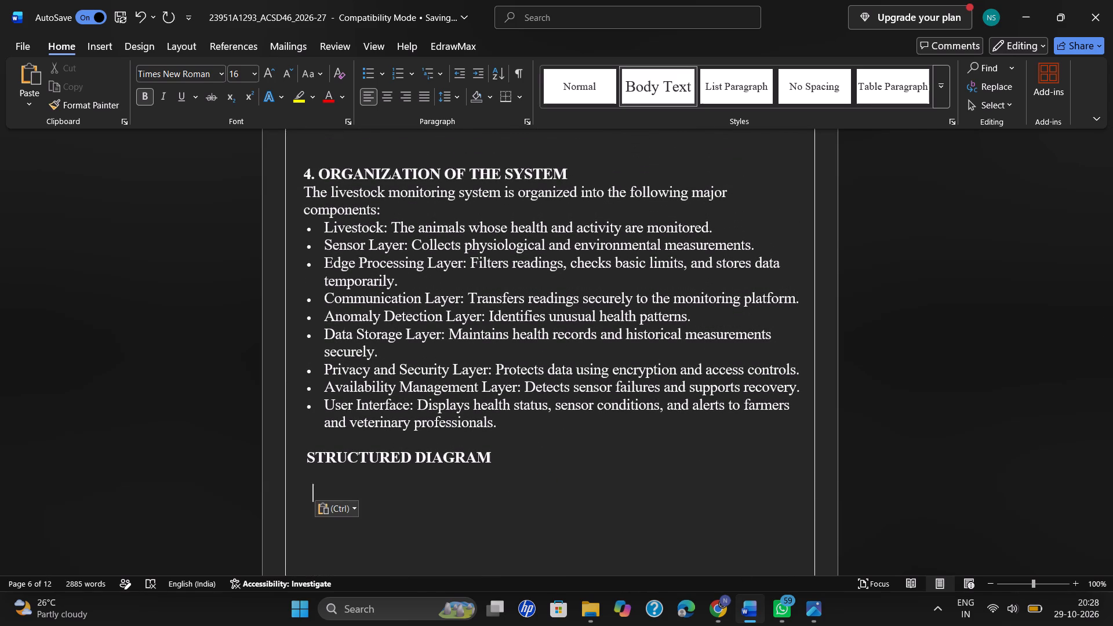
left_click(357, 516)
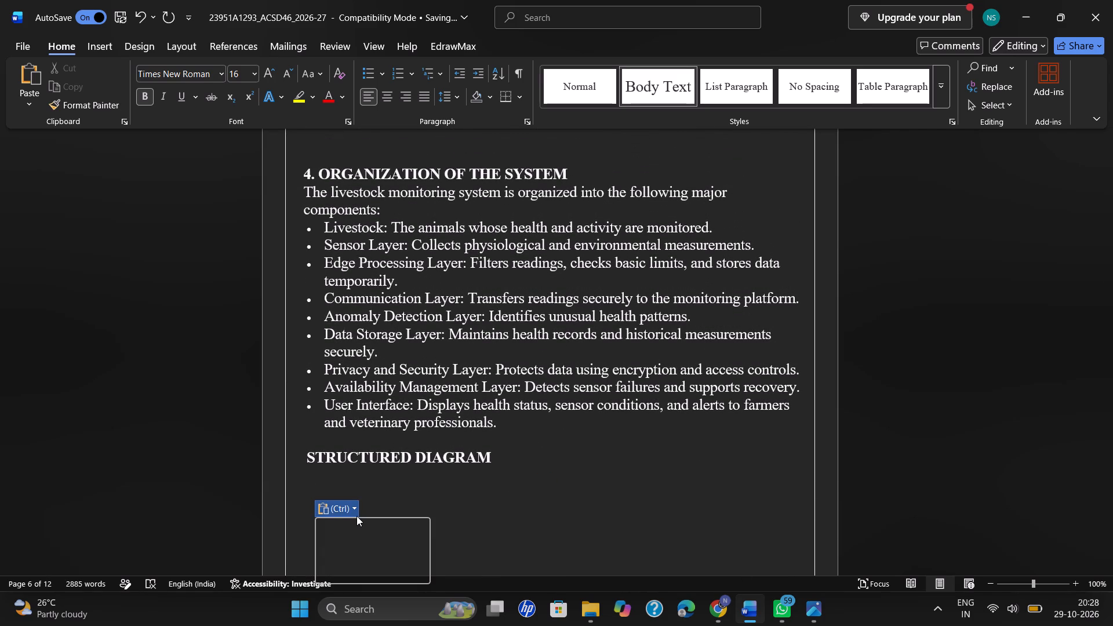
left_click(323, 546)
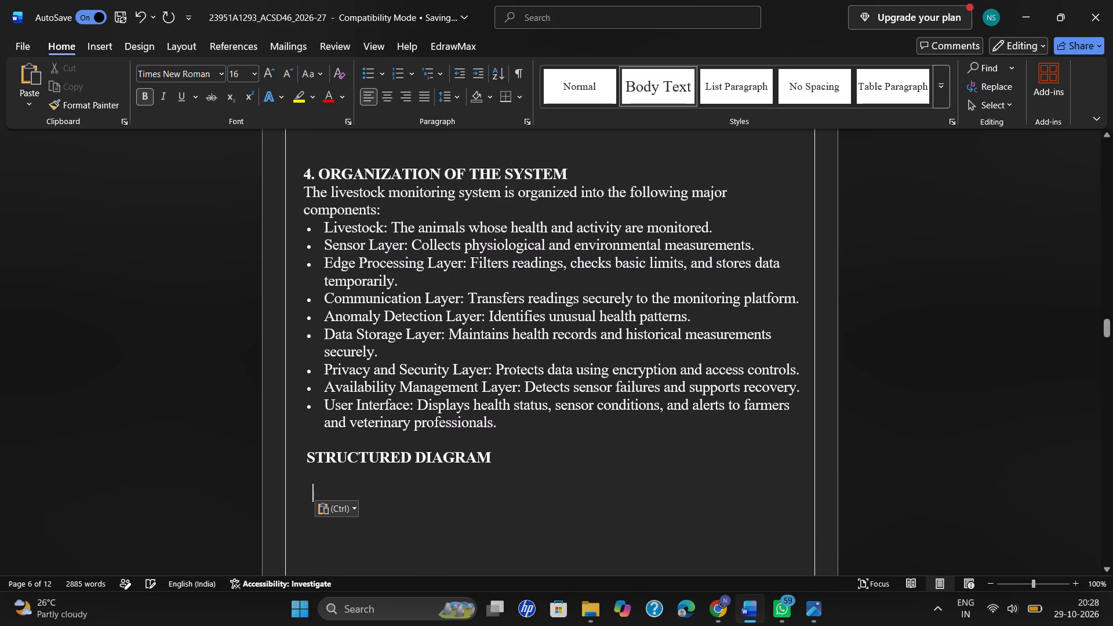
left_click(333, 518)
left_click_drag(338, 513, 347, 553)
left_click(347, 553)
left_click_drag(344, 515, 379, 547)
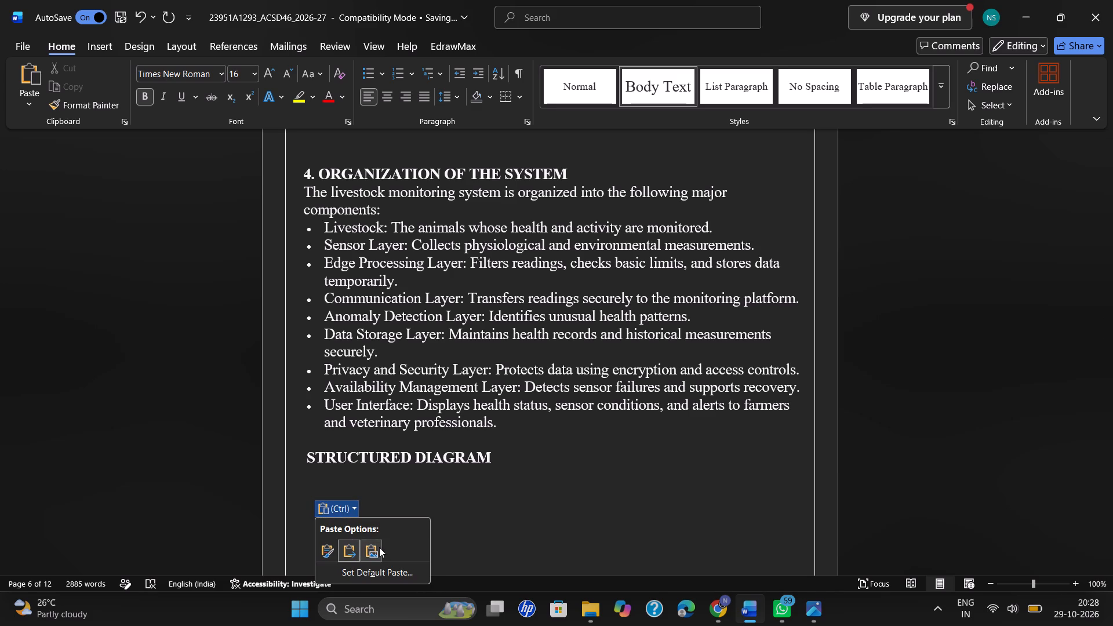
left_click_drag(379, 547, 382, 552)
left_click_drag(382, 552, 375, 552)
left_click(375, 552)
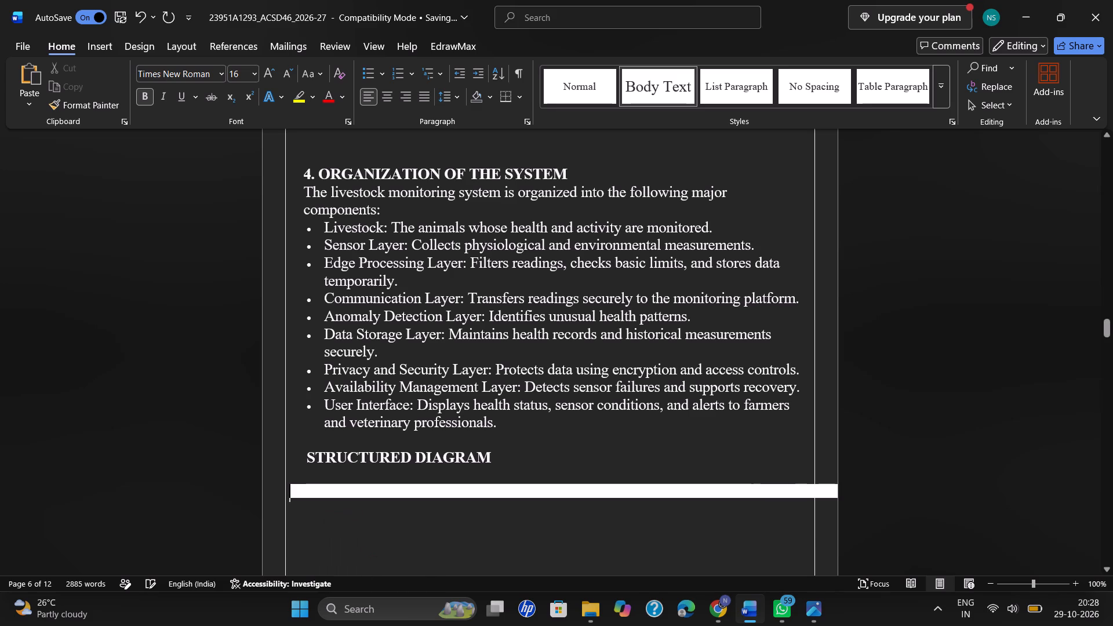
Add blank lines between the STRUCTURED DIAGRAM heading and the pasted diagram picture.
scroll(375, 552, "down", 1)
left_click(380, 420)
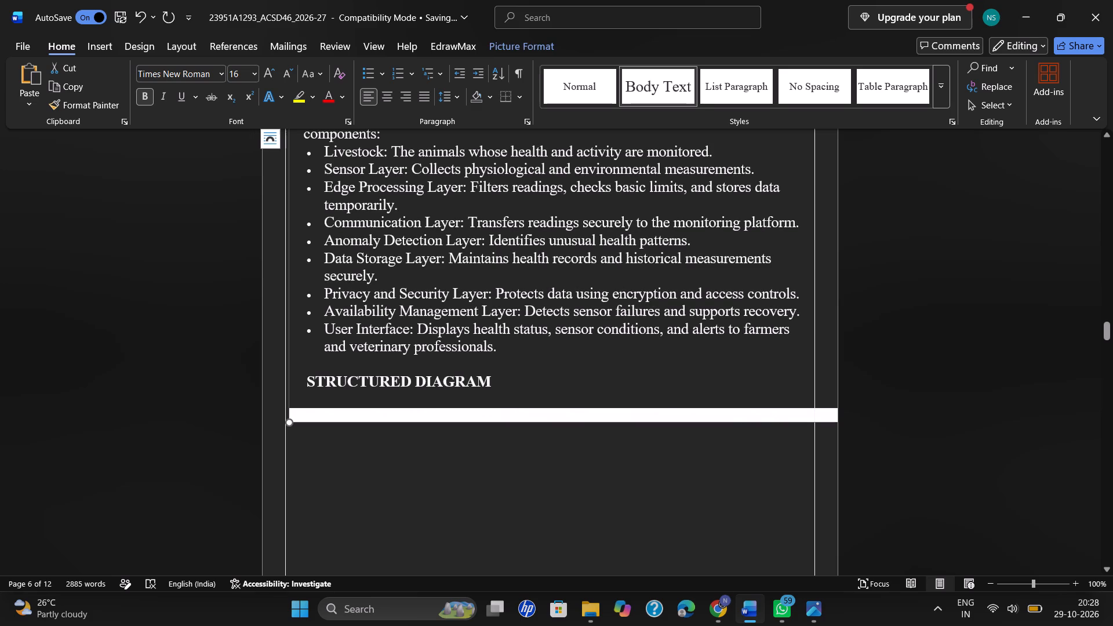
key("Return")
key("Return")
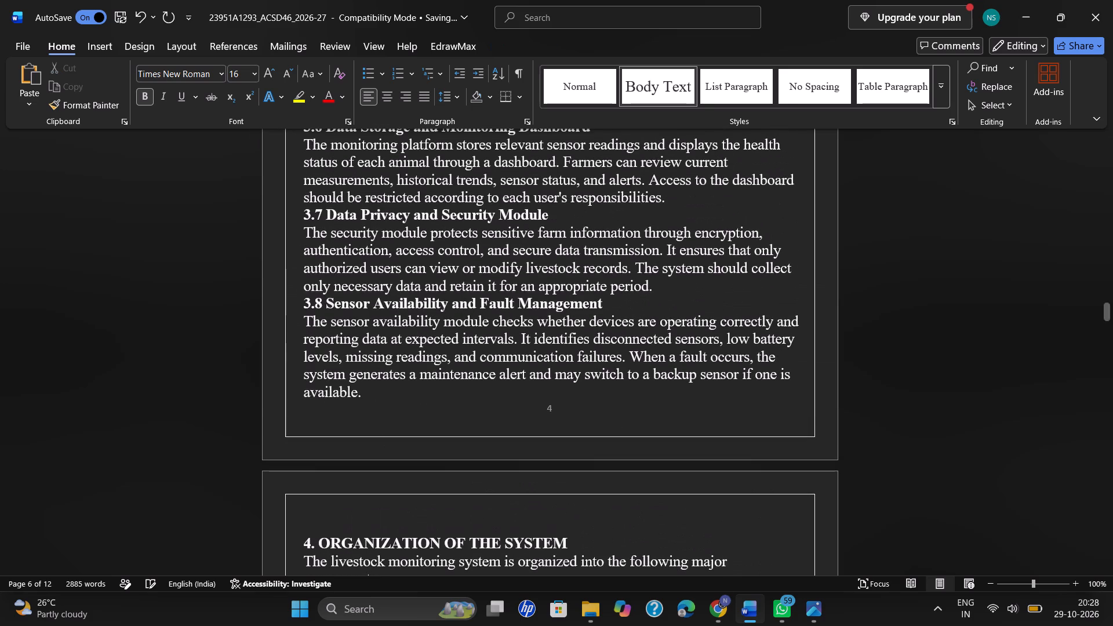
key("Return")
key("Return")
scroll(380, 420, "up", 1)
scroll(380, 420, "down", 3)
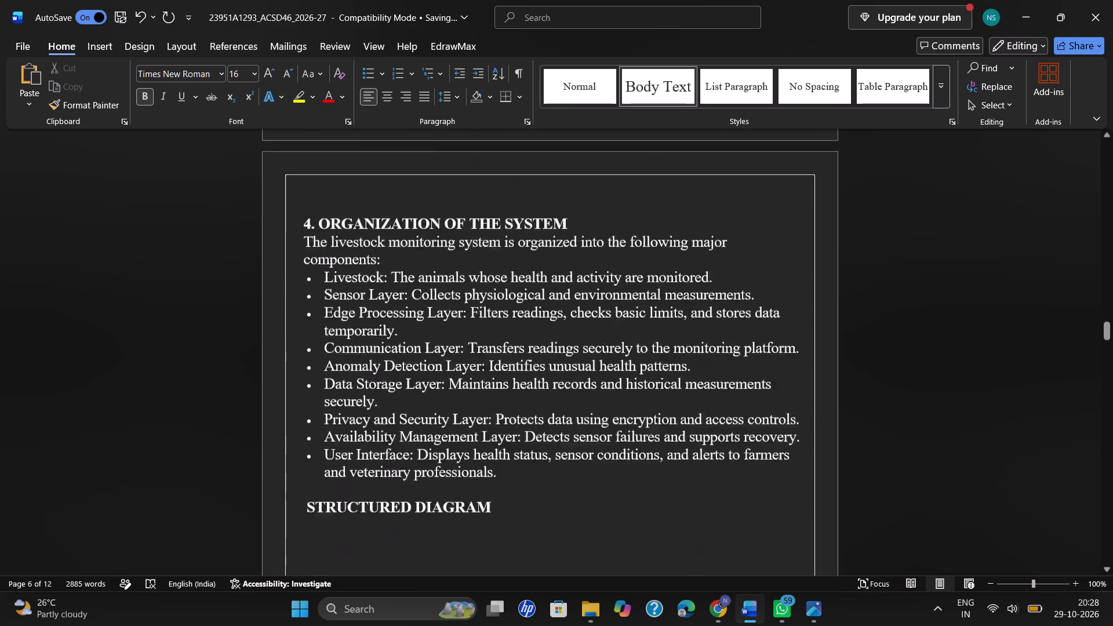
scroll(380, 420, "down", 1)
key("Return")
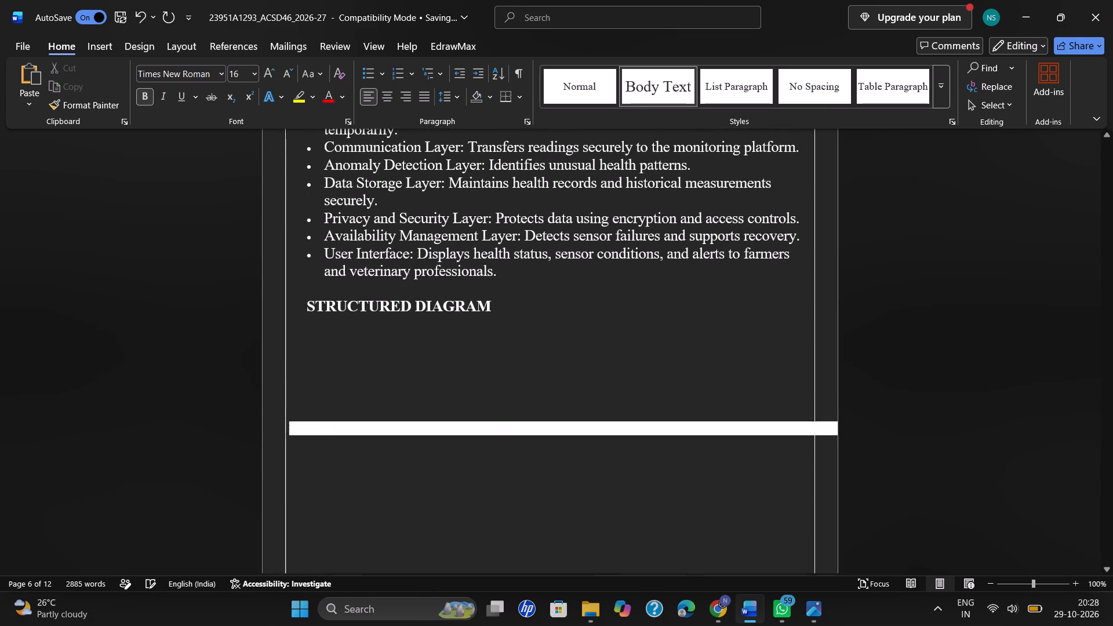
key("Return")
key("Return")
scroll(299, 410, "down", 3)
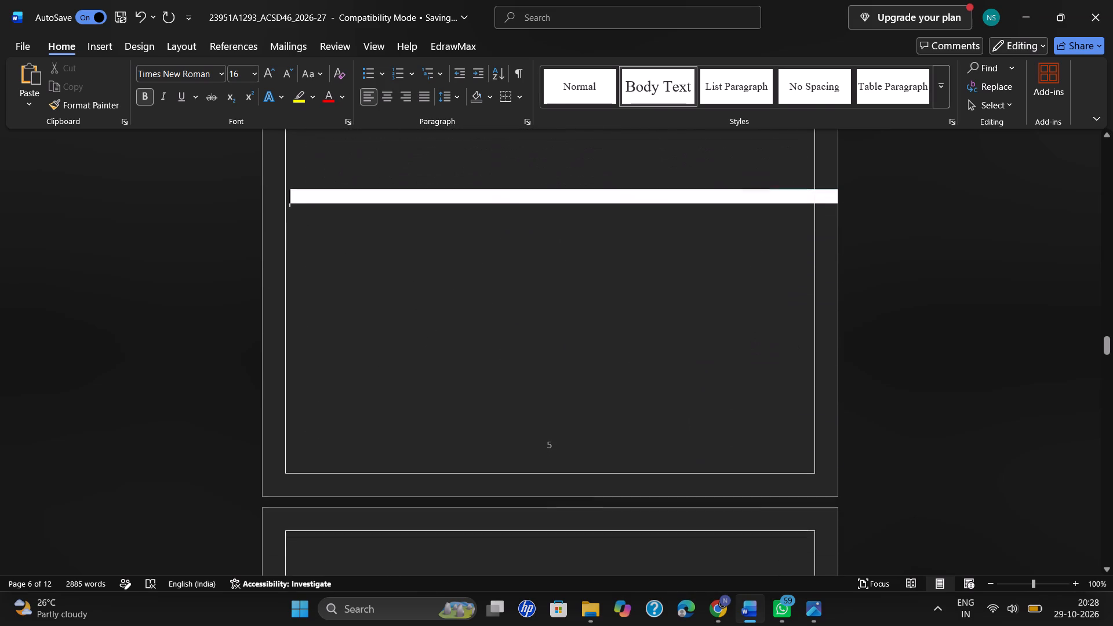
Enter a backslash on its own line directly above the pasted diagram picture.
left_click(340, 190)
key("backslash")
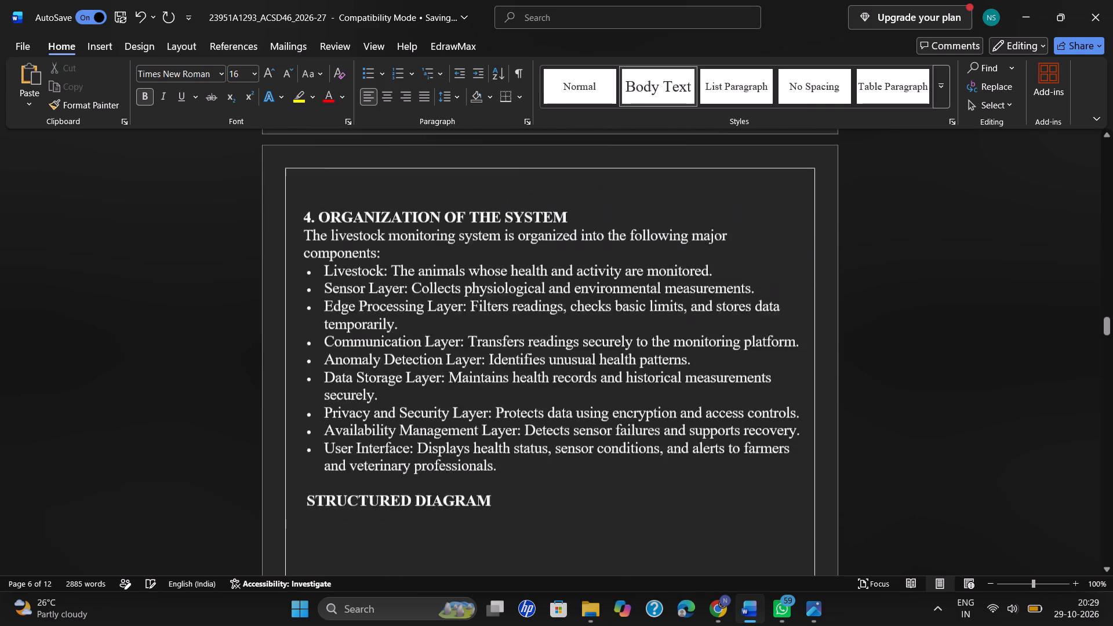
scroll(340, 190, "down", 2)
key("Return")
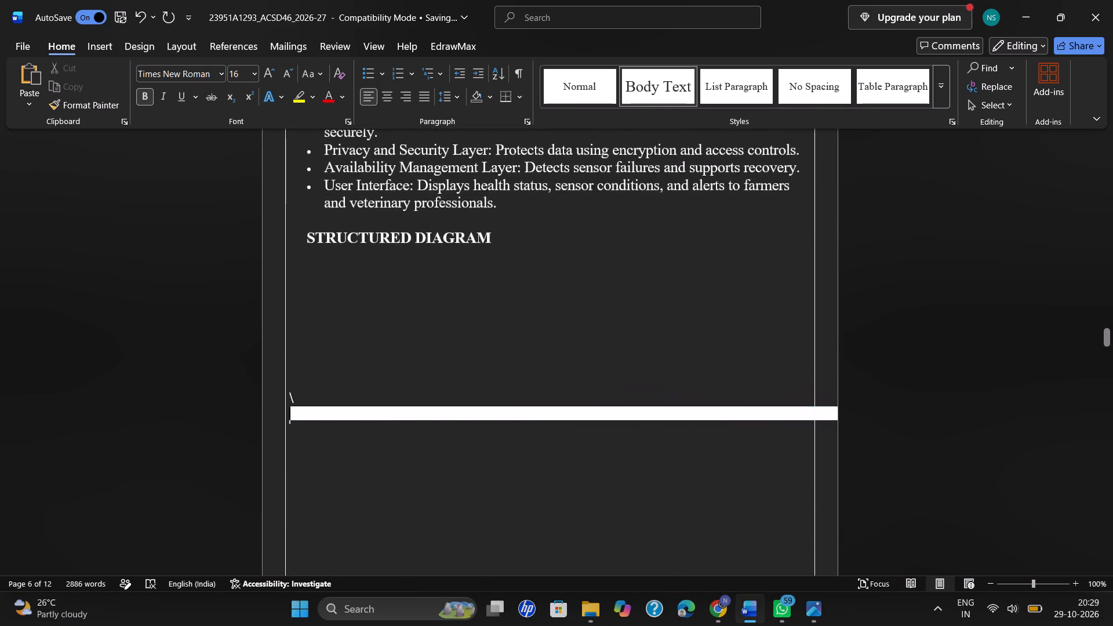
scroll(340, 190, "down", 3)
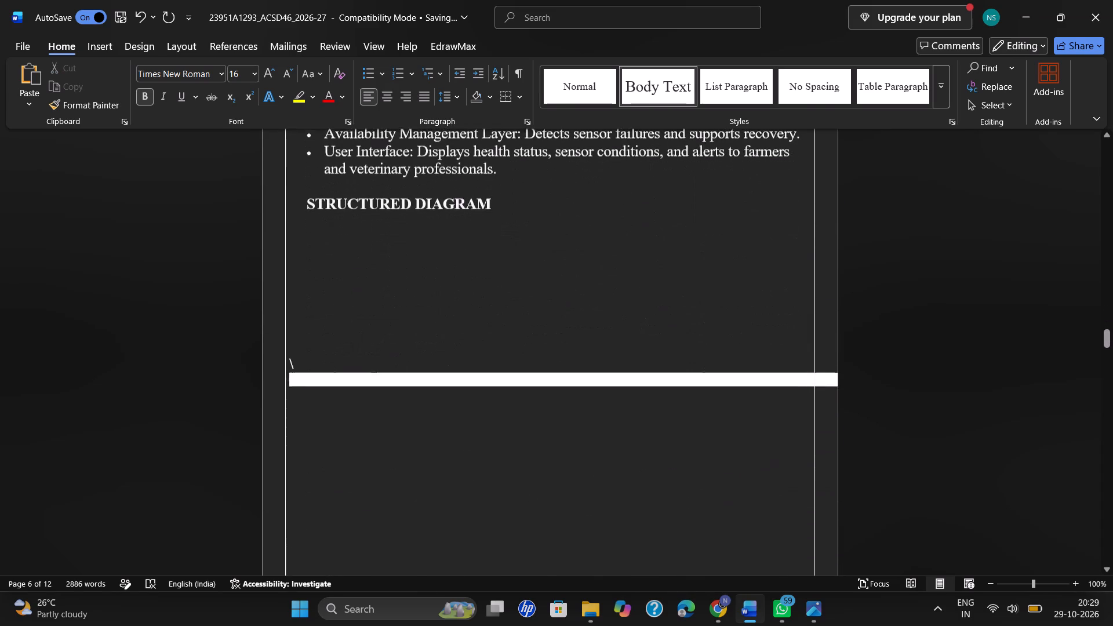
Reposition the diagram picture so its frame starts directly beneath the STRUCTURED DIAGRAM heading.
left_click(338, 361)
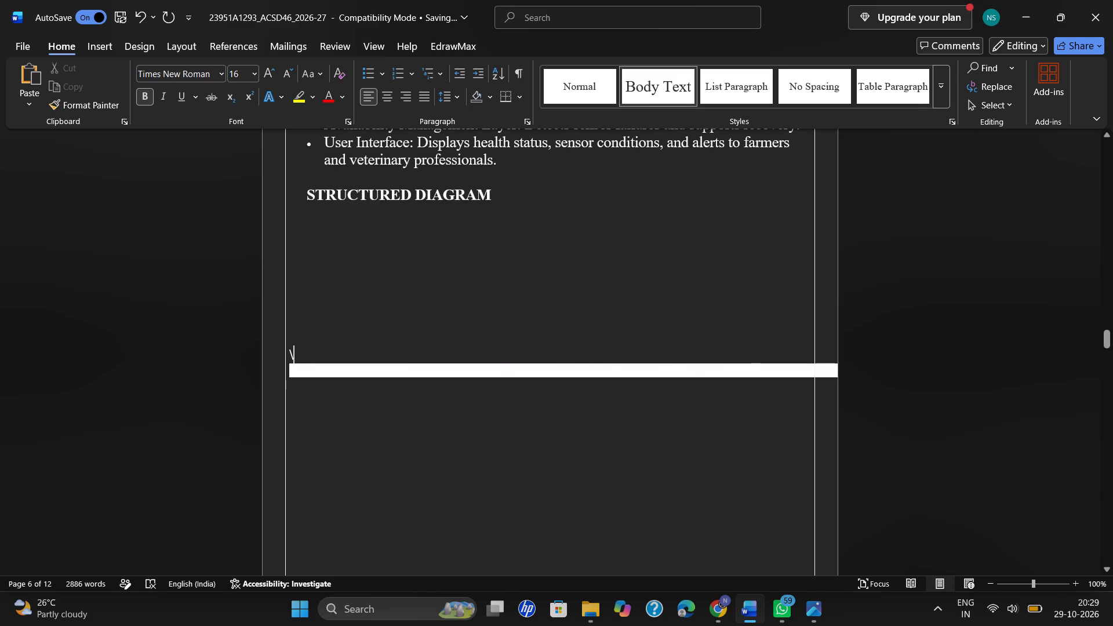
left_click(337, 371)
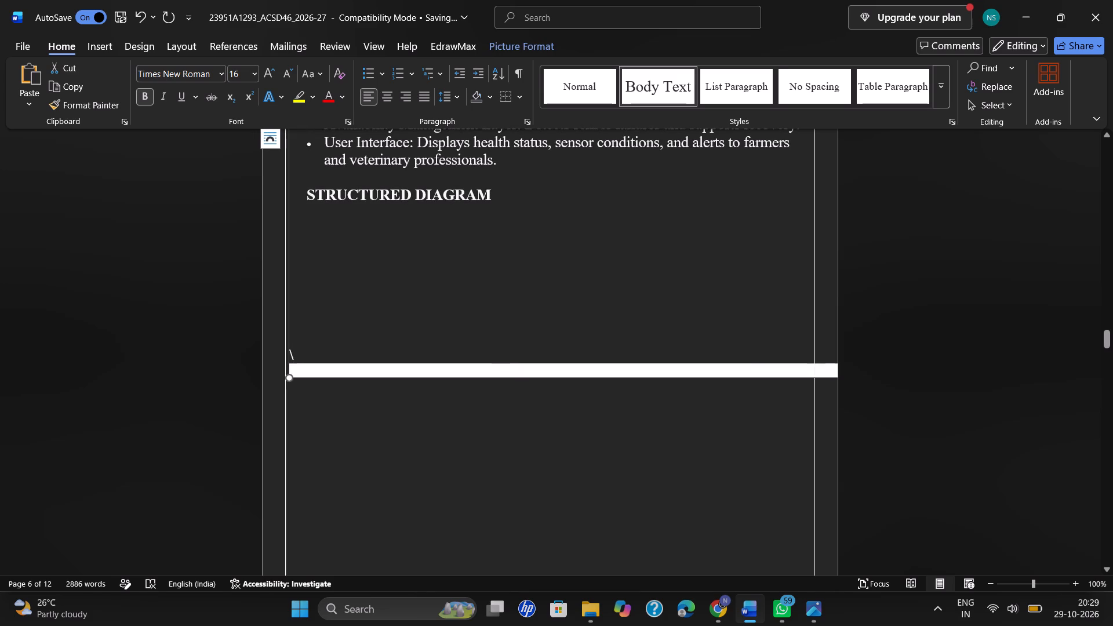
left_click_drag(388, 363, 388, 343)
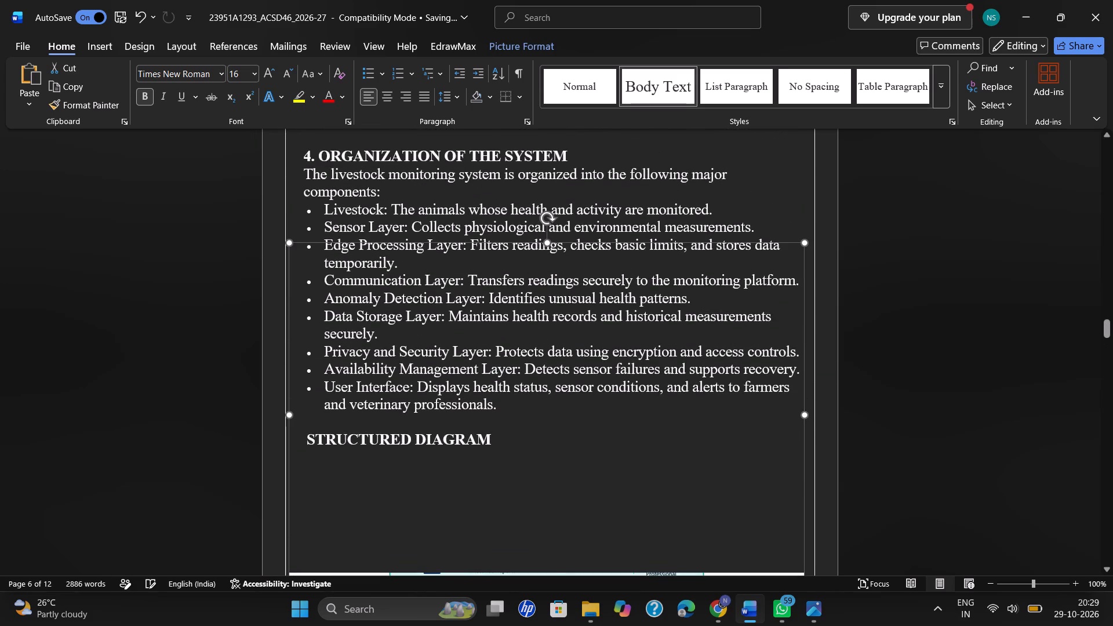
scroll(352, 352, "down", 2)
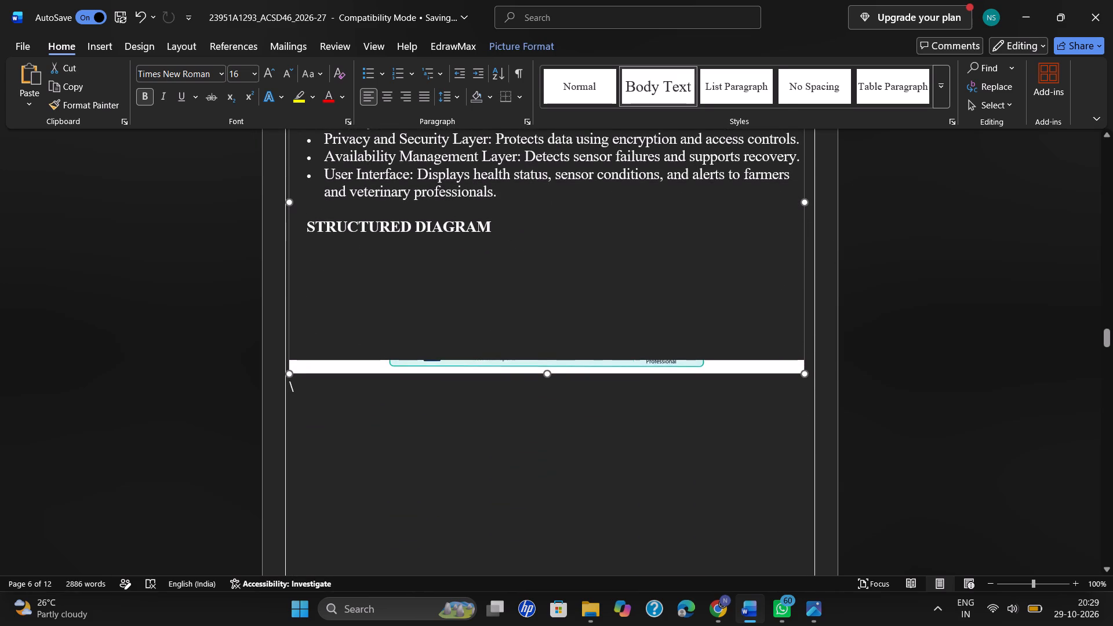
left_click_drag(395, 370, 399, 478)
scroll(399, 478, "down", 1)
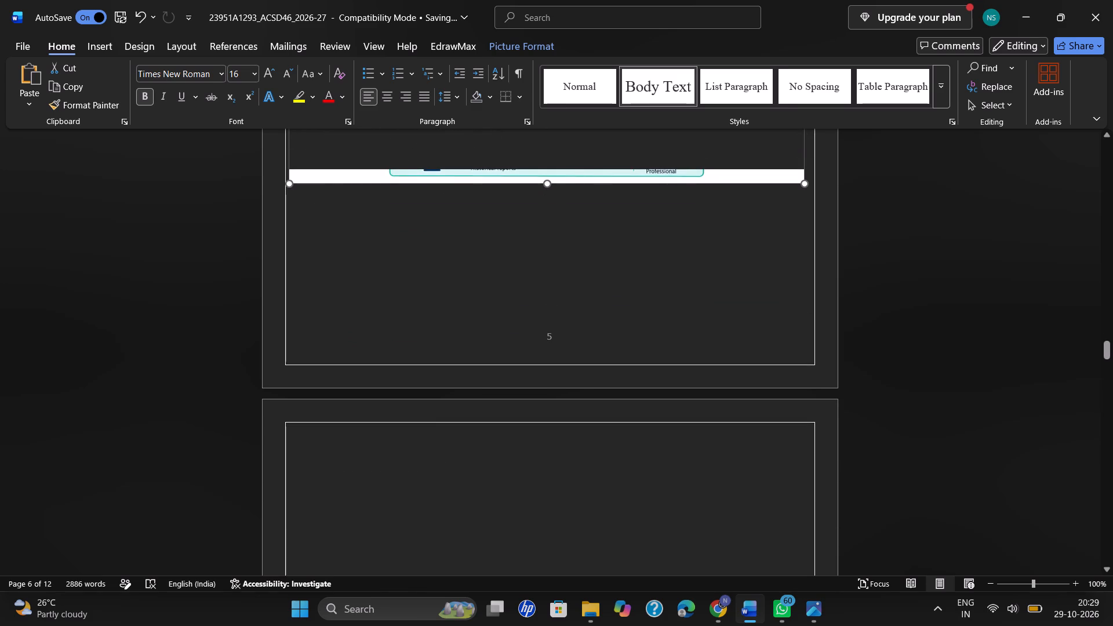
left_click_drag(519, 174, 521, 283)
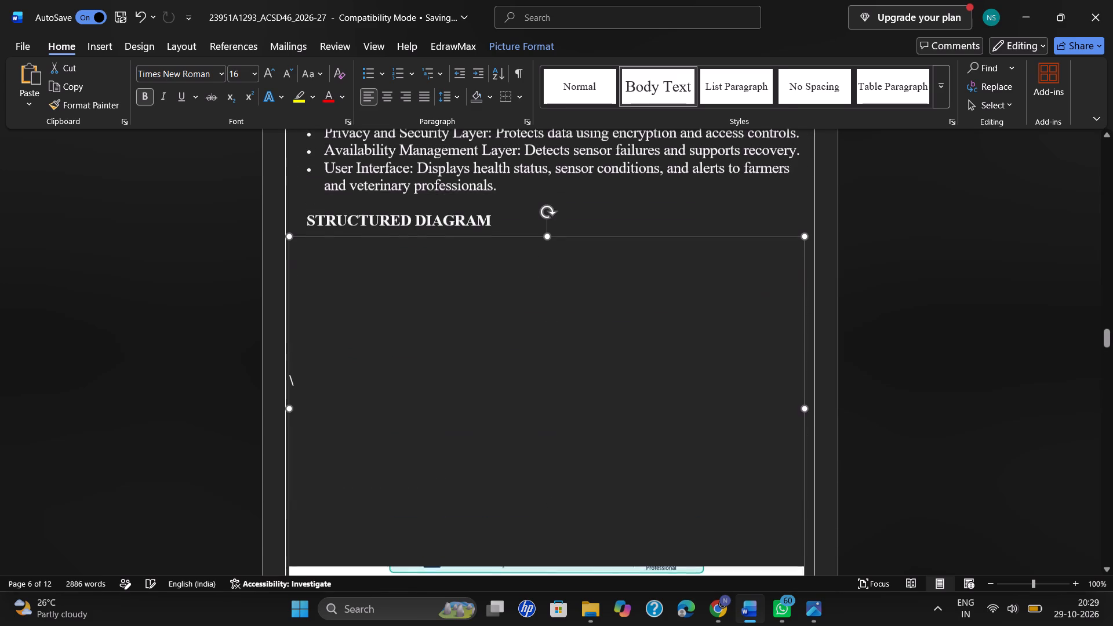
Remove the blank lines above the 5. WORKING MECHANISM heading so it starts right beneath the page's top border.
scroll(521, 283, "down", 4)
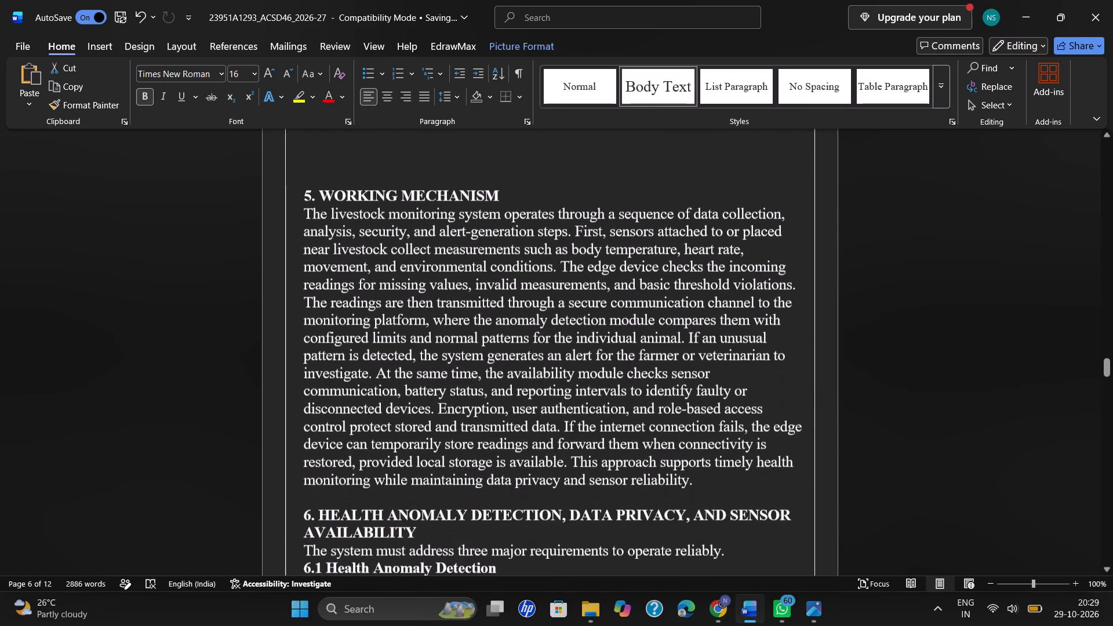
left_click(306, 195)
key("BackSpace")
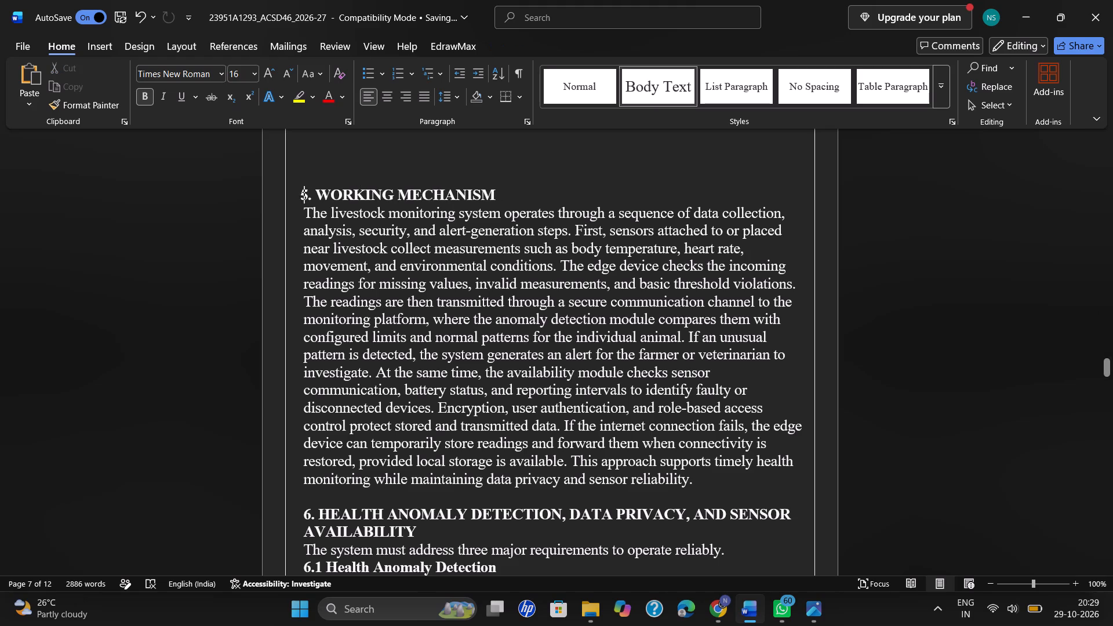
key("BackSpace")
key("BackSpace")
key("BackSpace")
key("BackSpace")
key("BackSpace")
key("BackSpace")
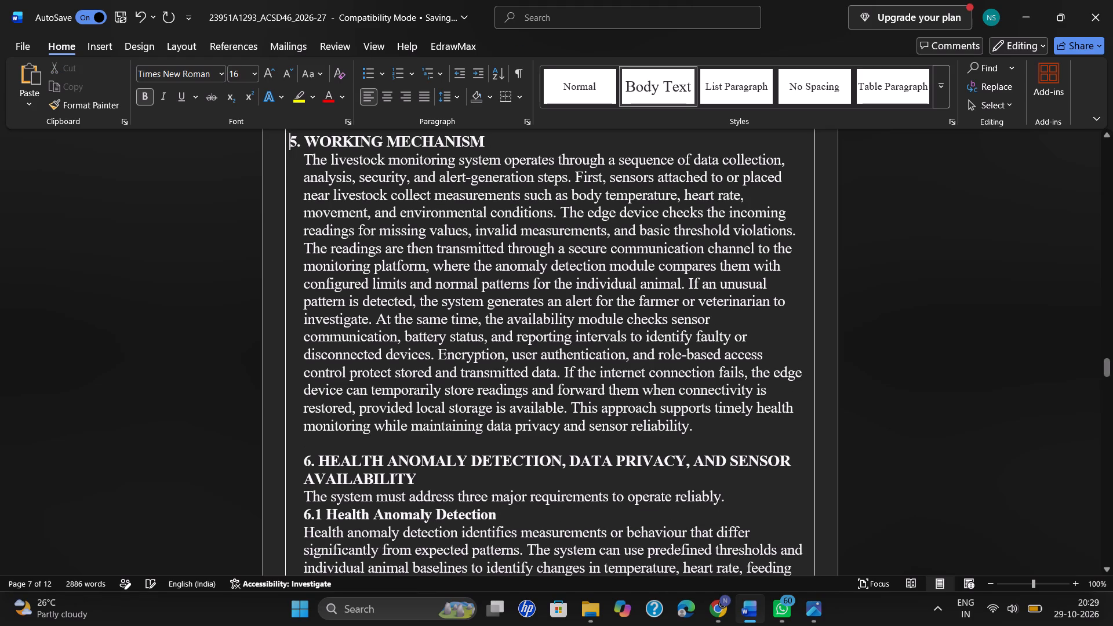
scroll(301, 304, "up", 2)
key("BackSpace")
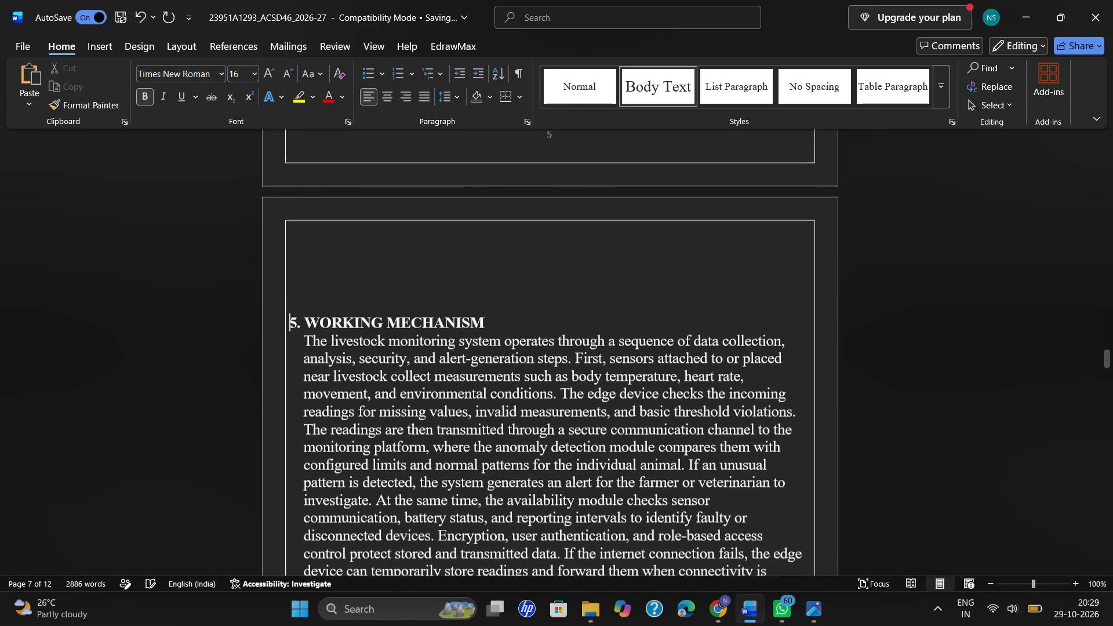
key("BackSpace")
key("BackSpace")
key("BackSpace")
key("BackSpace")
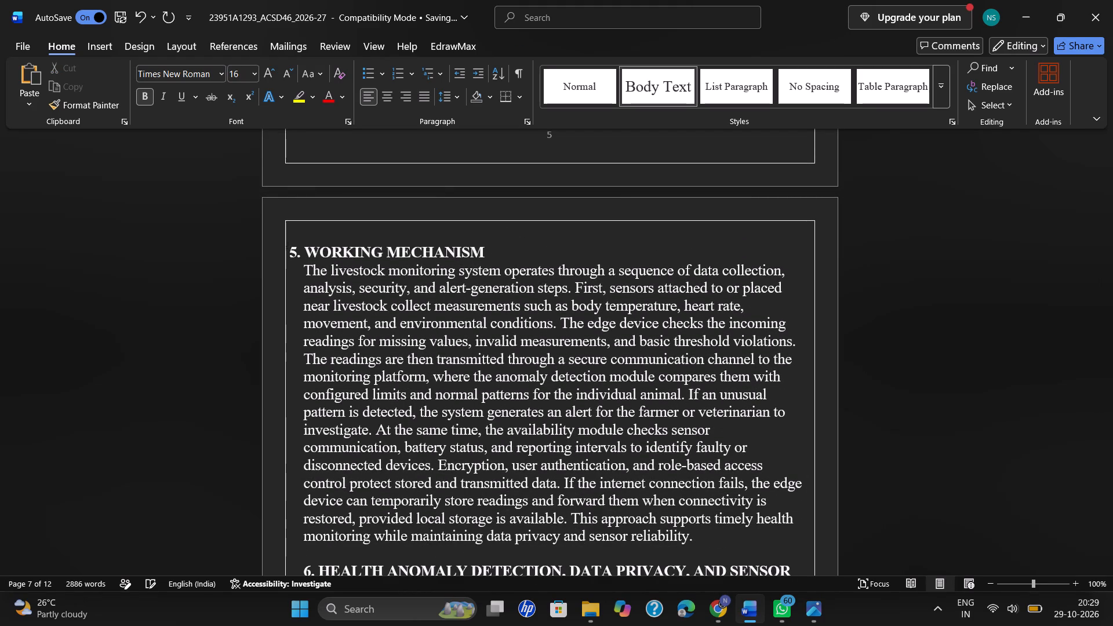
Indent the 5. WORKING MECHANISM heading with four spaces to align it with the paragraph below.
key("space")
key("space")
key("space")
key("space")
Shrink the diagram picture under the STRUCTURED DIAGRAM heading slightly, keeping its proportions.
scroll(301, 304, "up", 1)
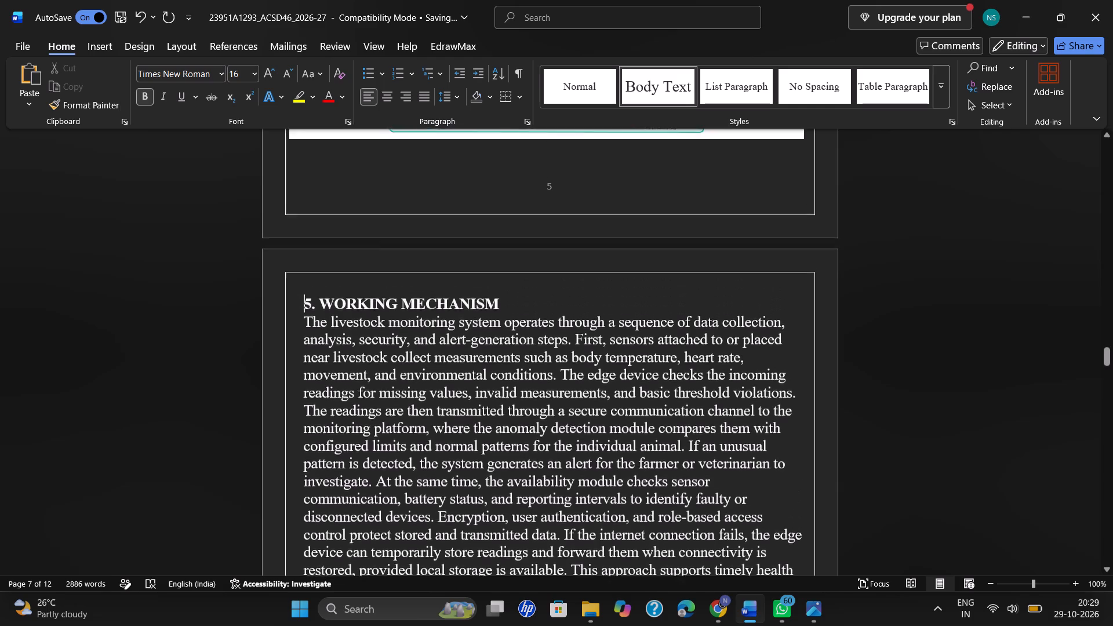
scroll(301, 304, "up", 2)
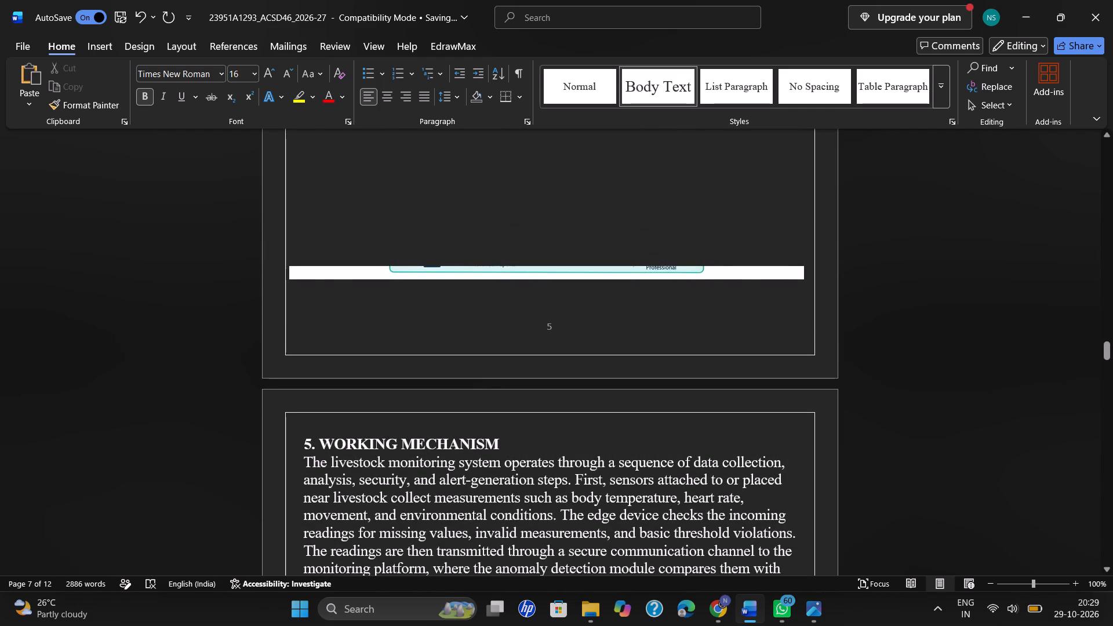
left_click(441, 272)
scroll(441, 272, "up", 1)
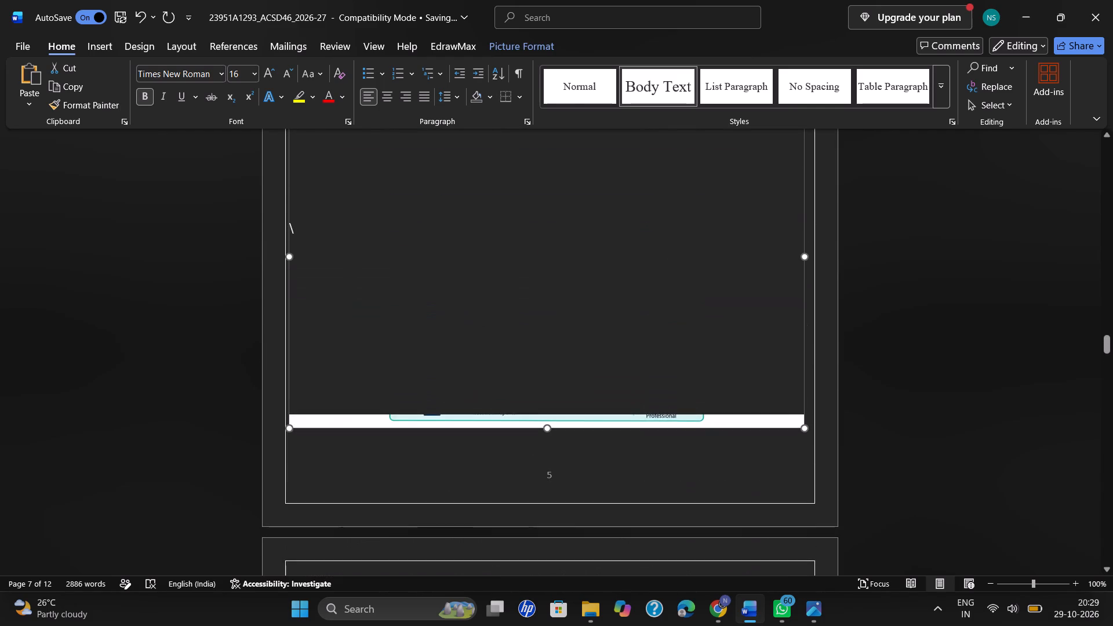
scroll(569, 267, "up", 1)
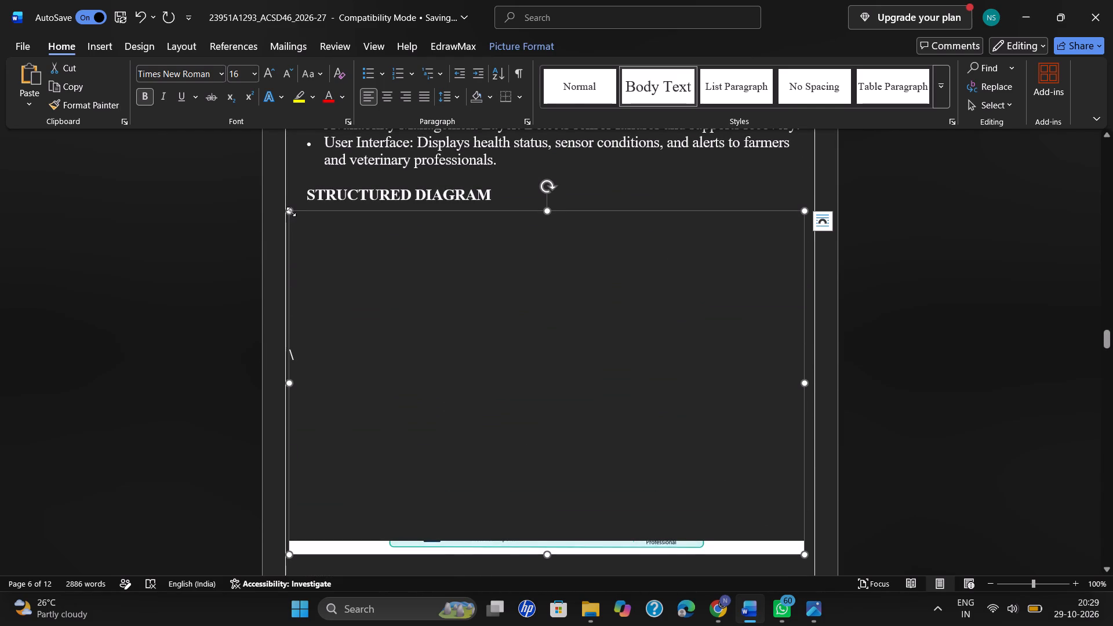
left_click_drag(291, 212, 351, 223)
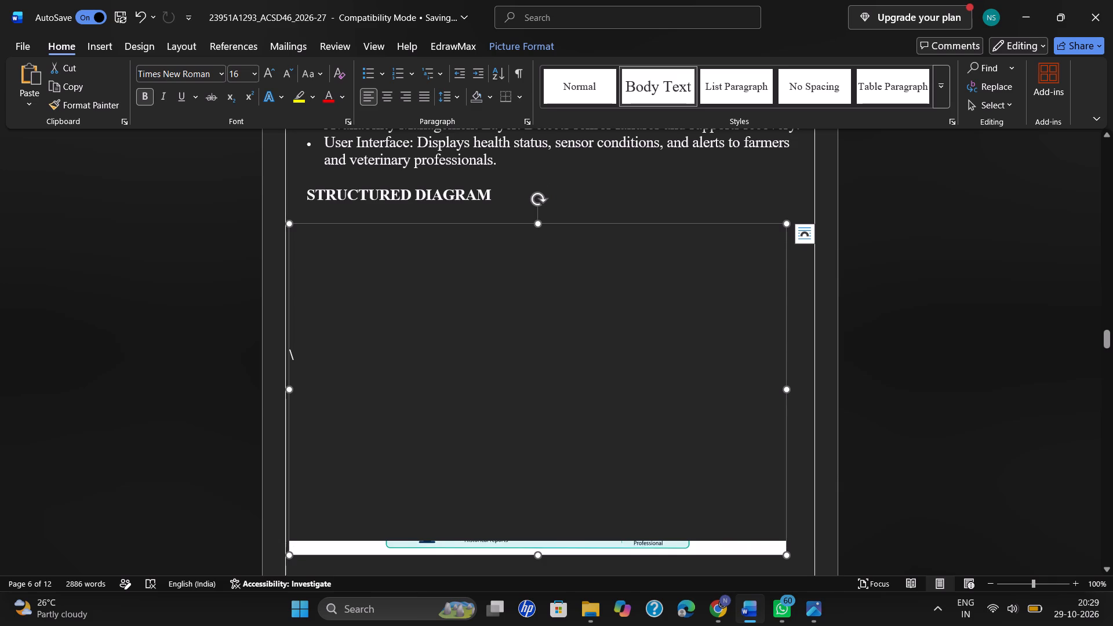
Delete the stray backslash from the area beneath the STRUCTURED DIAGRAM heading.
left_click_drag(385, 311, 472, 301)
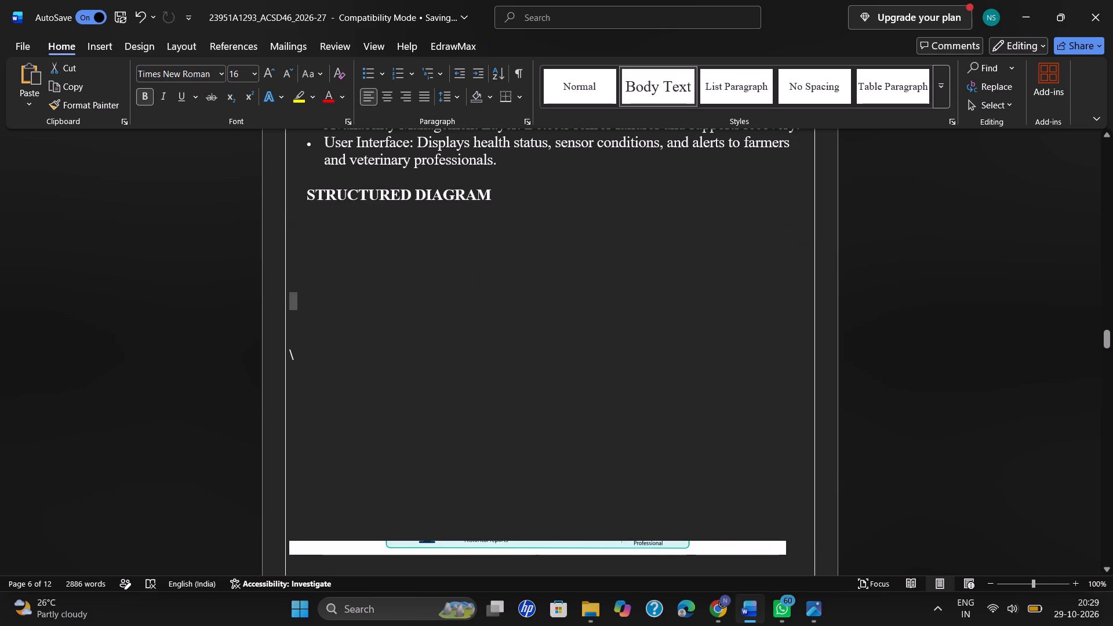
left_click(512, 321)
left_click(306, 354)
key("BackSpace")
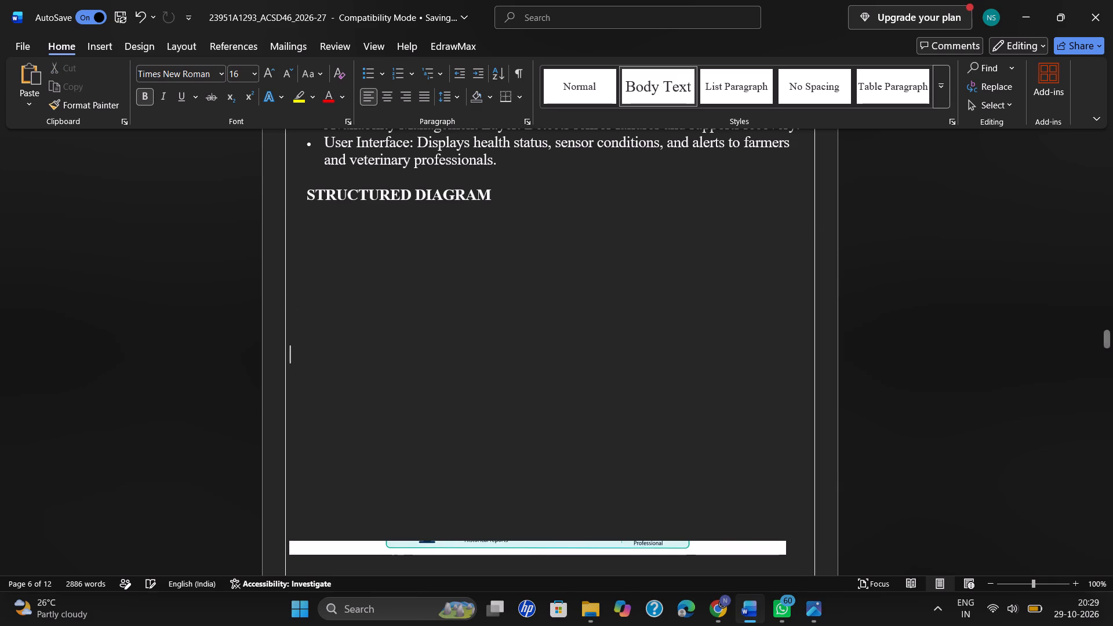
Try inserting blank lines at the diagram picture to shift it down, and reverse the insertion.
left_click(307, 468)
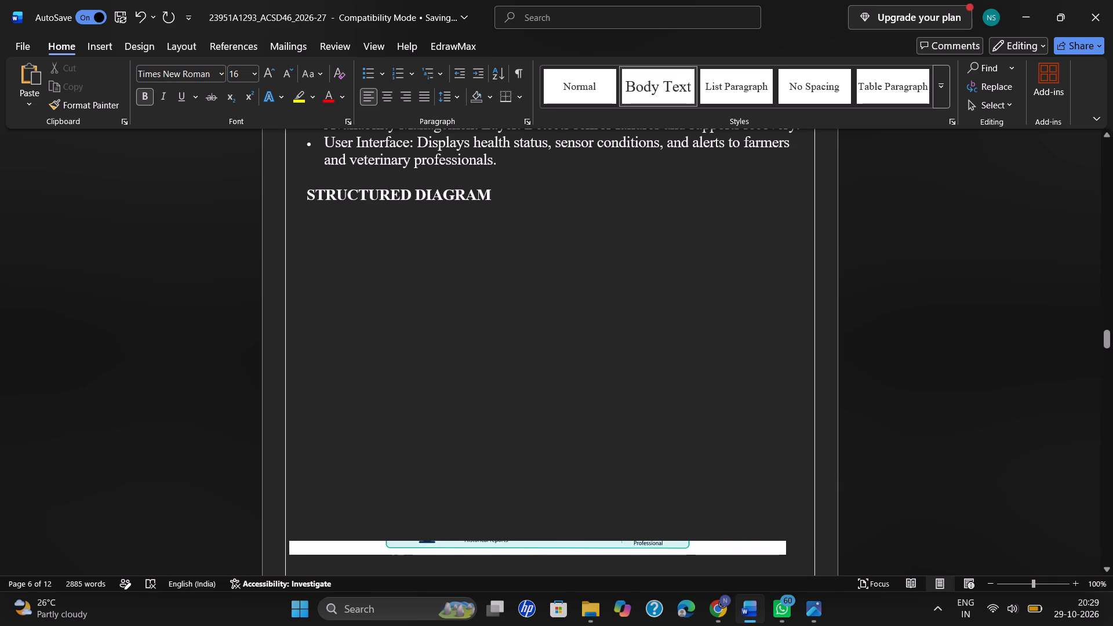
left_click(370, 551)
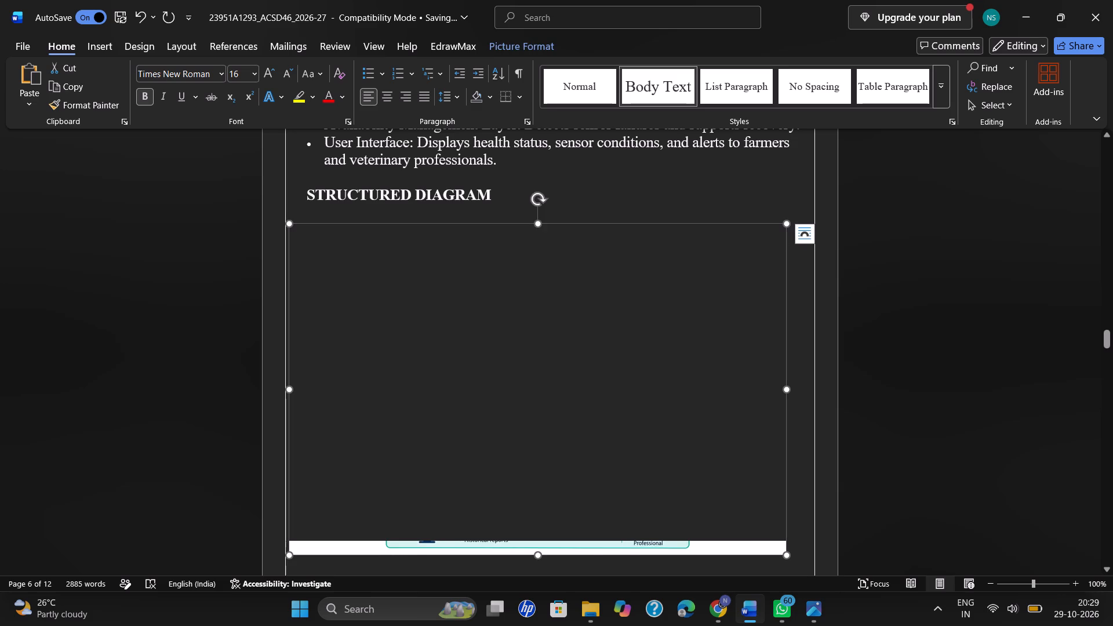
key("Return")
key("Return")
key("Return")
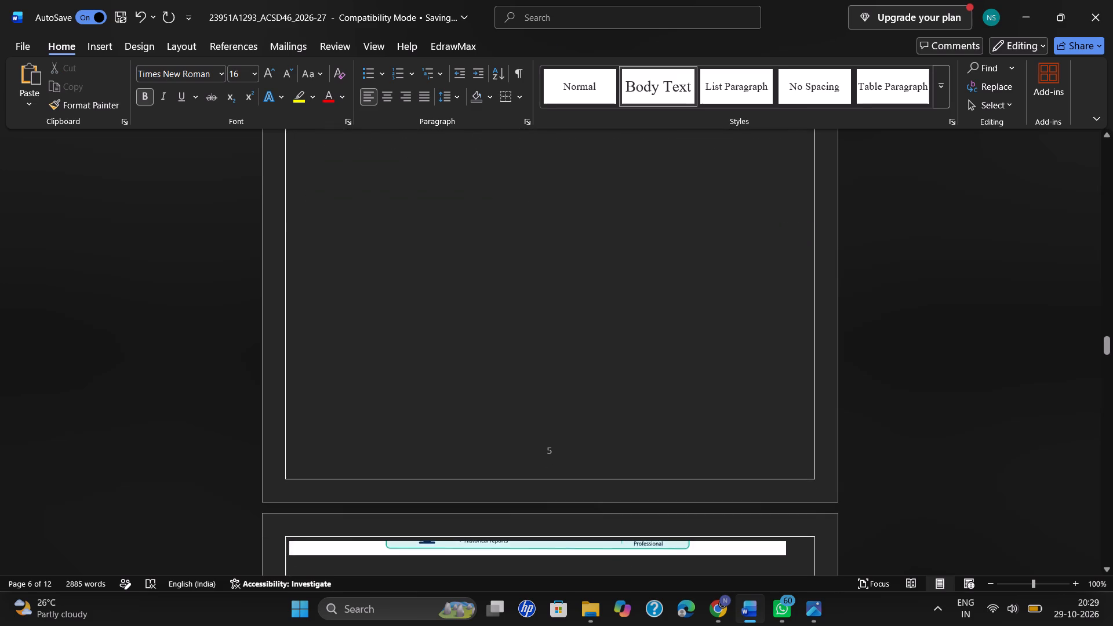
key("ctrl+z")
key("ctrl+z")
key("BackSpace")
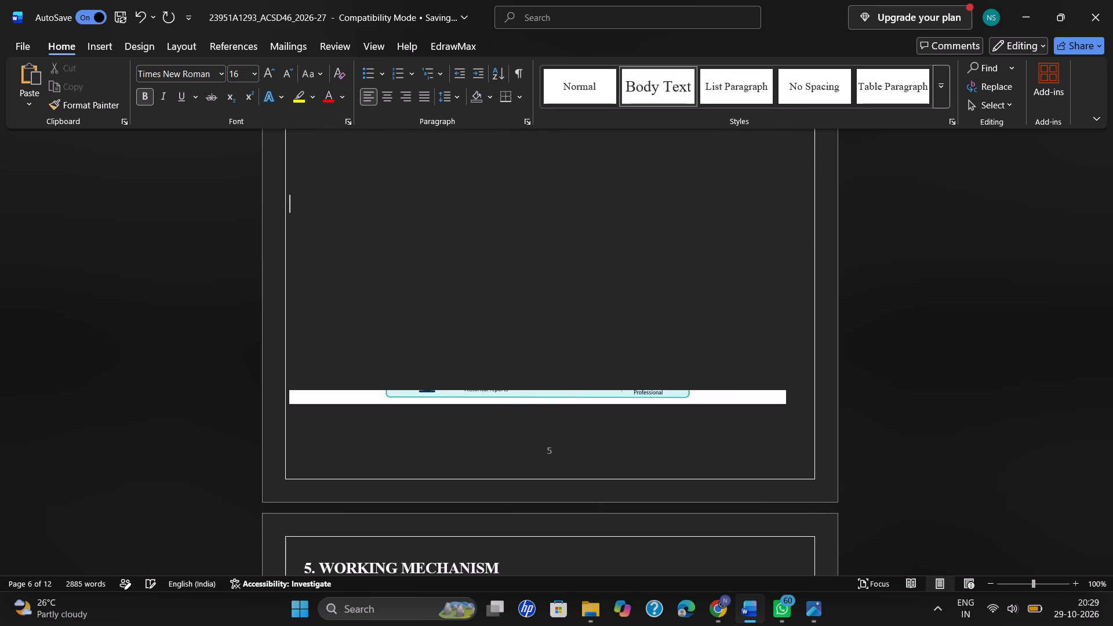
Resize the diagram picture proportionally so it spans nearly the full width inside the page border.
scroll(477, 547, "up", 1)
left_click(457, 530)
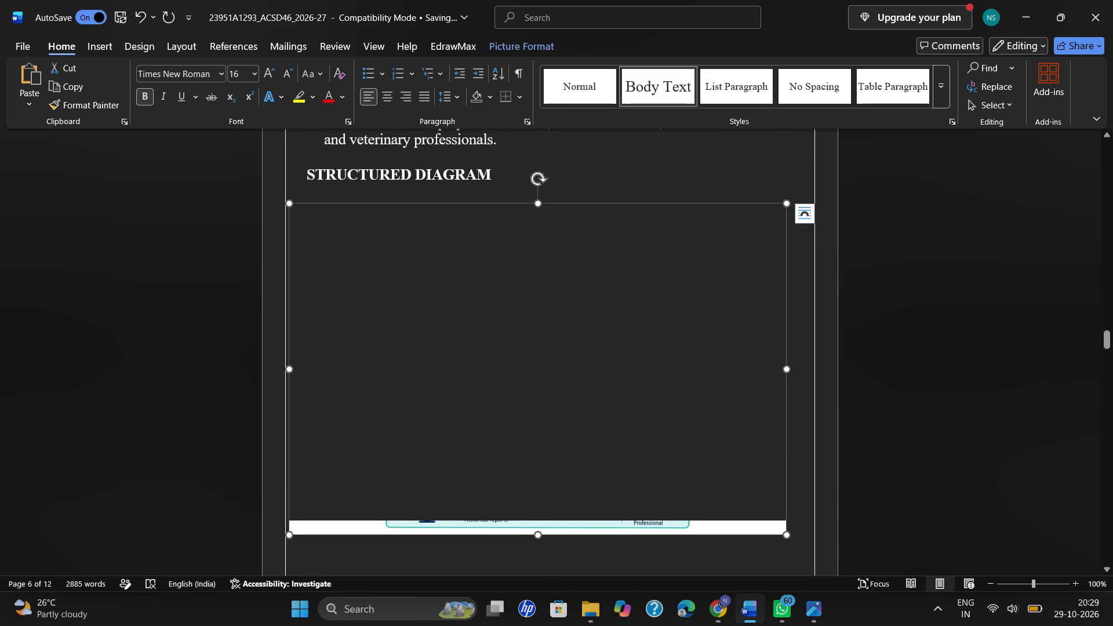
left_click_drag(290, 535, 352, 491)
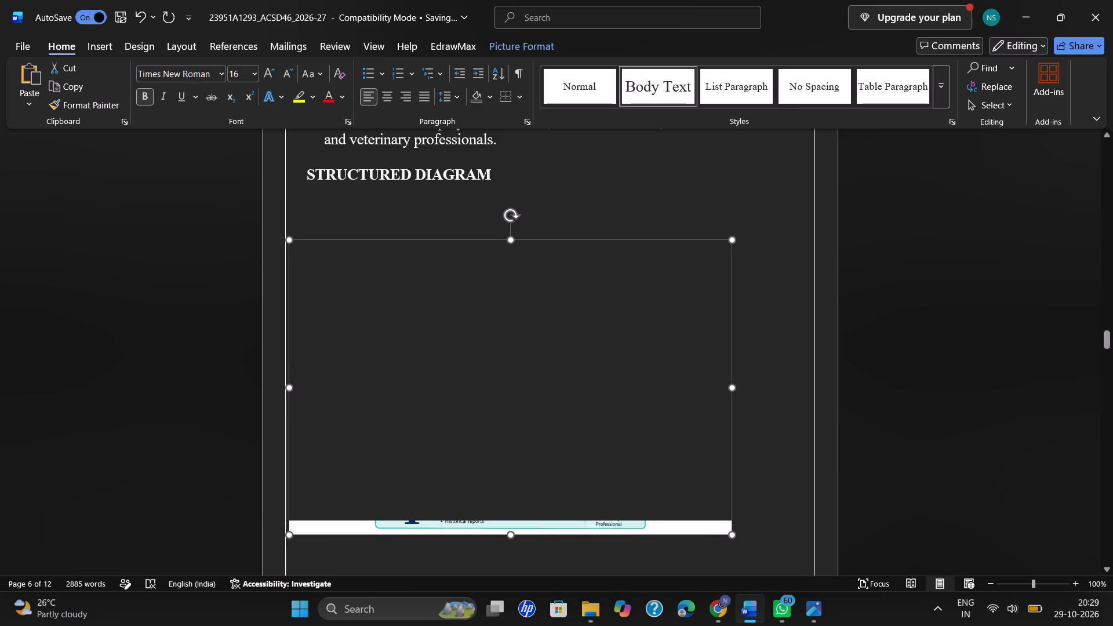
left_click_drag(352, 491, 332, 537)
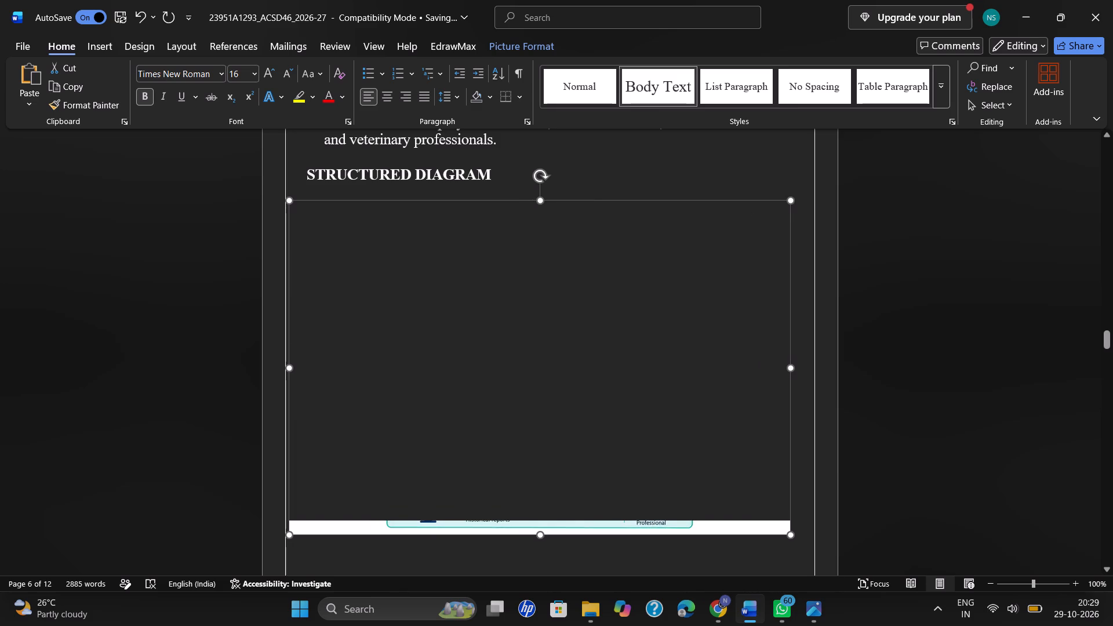
Examine the page from the 4. ORGANIZATION OF THE SYSTEM section down to the bottom of the diagram picture.
scroll(454, 500, "down", 2)
scroll(454, 500, "up", 3)
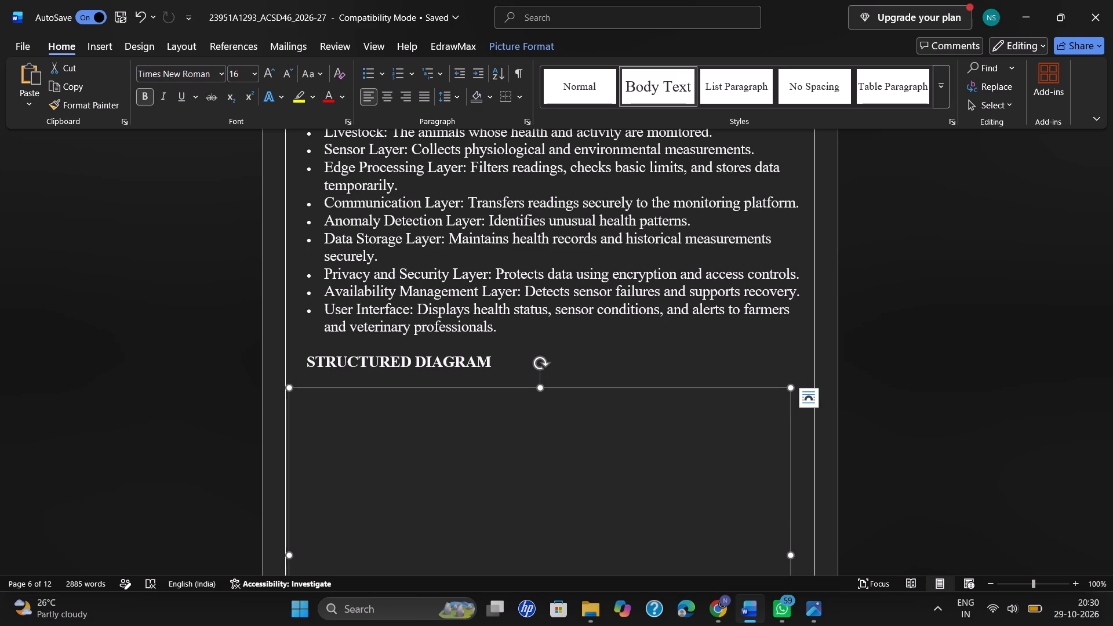
scroll(541, 487, "up", 1)
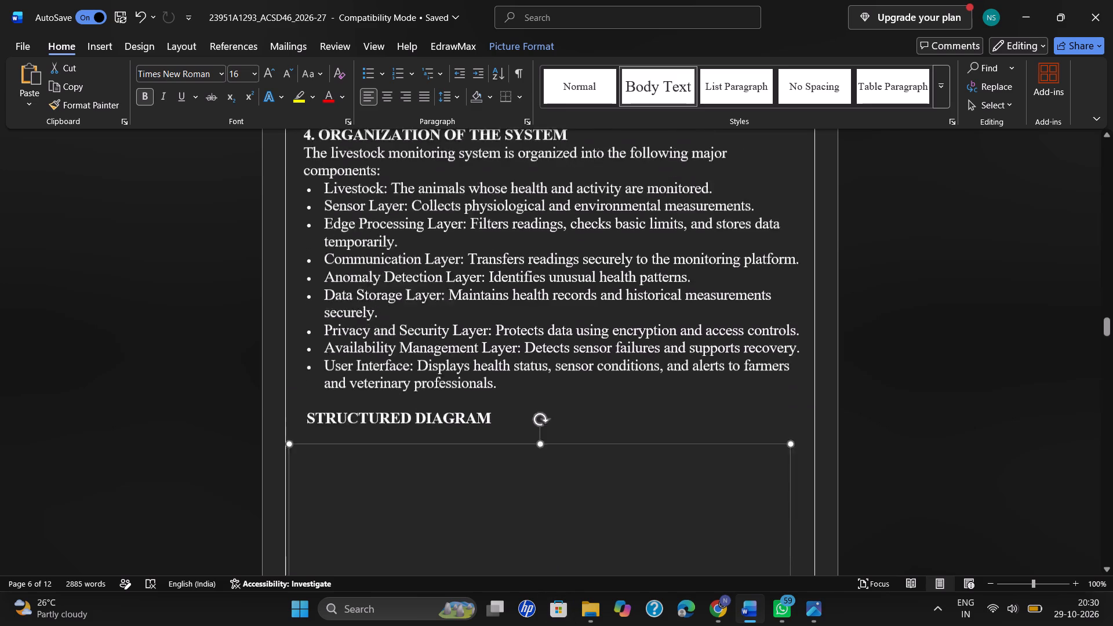
scroll(541, 487, "up", 1)
scroll(541, 487, "down", 3)
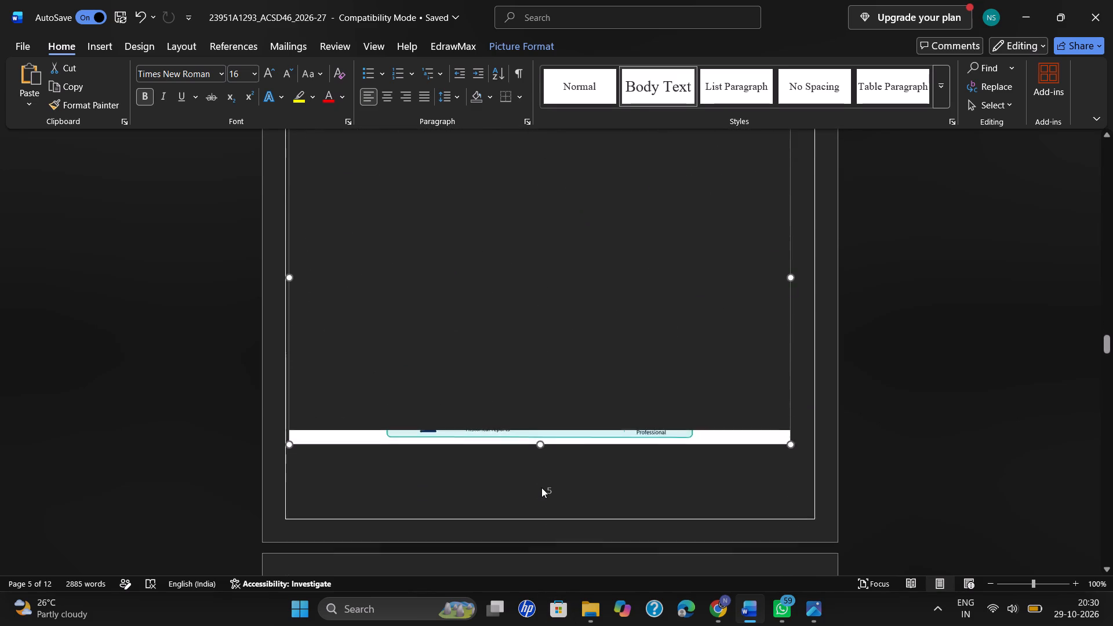
scroll(541, 487, "down", 1)
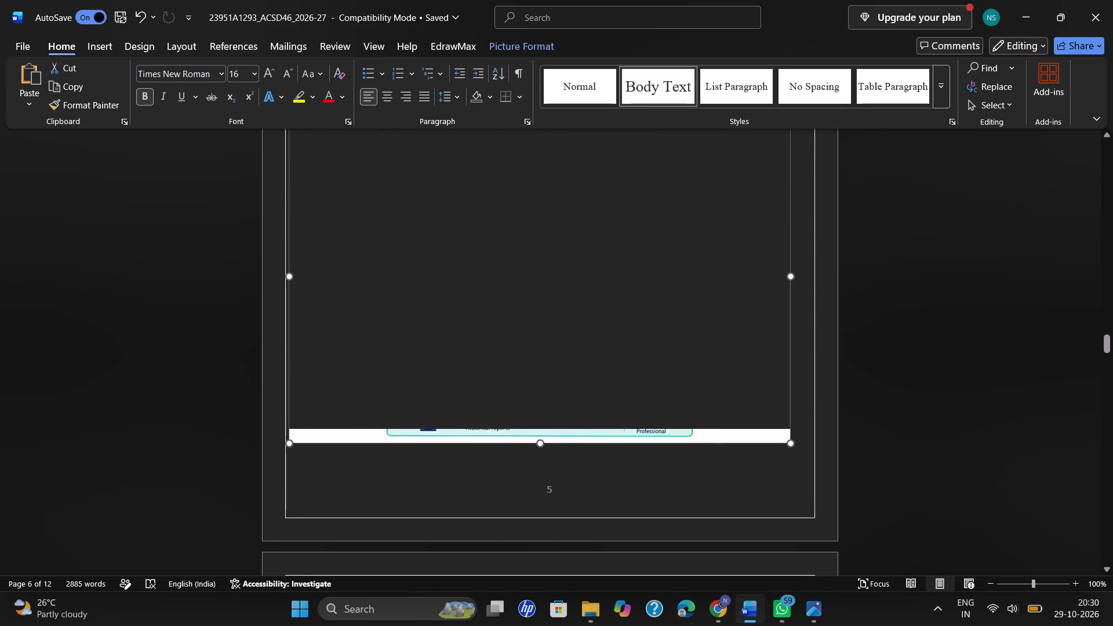
Shrink the diagram picture proportionally to about four fifths of the width inside the page border.
left_click(590, 437)
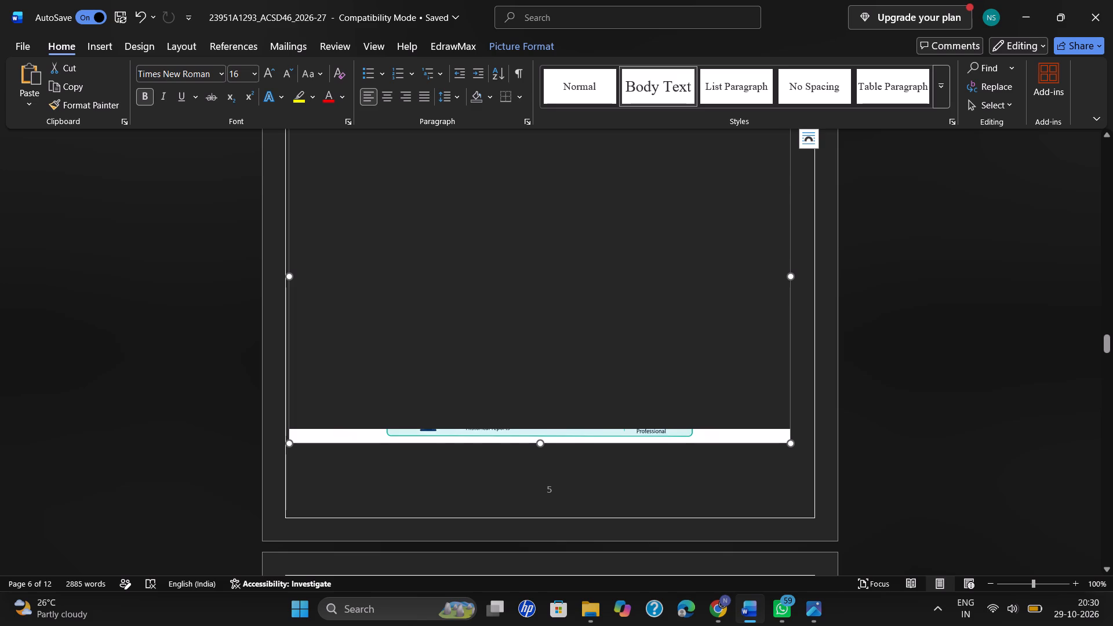
left_click_drag(792, 445, 744, 413)
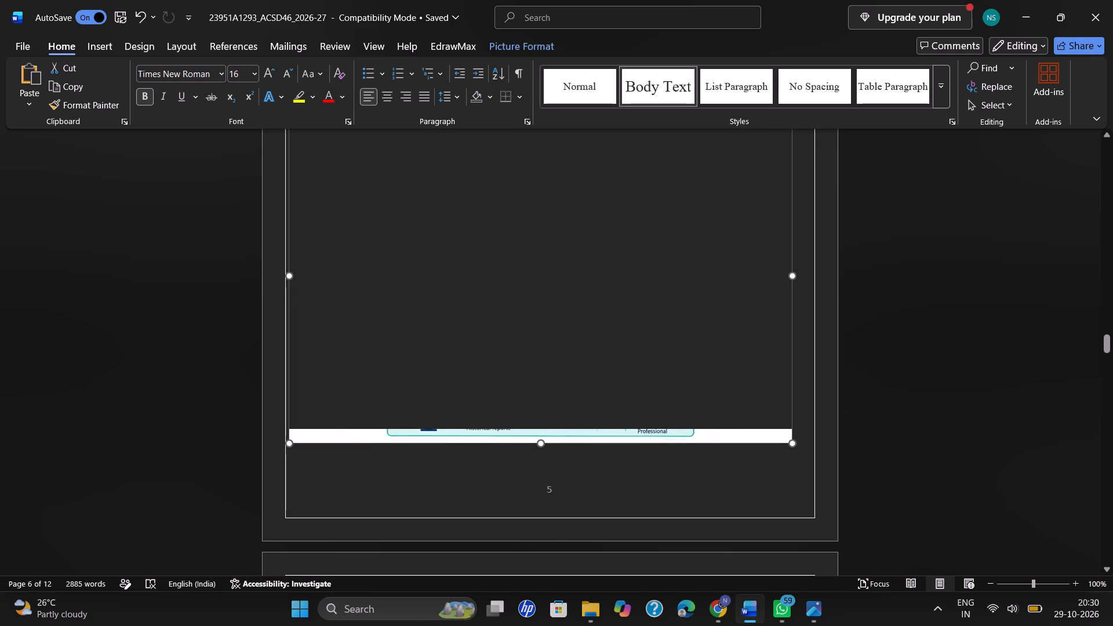
left_click_drag(744, 413, 727, 398)
scroll(727, 398, "up", 1)
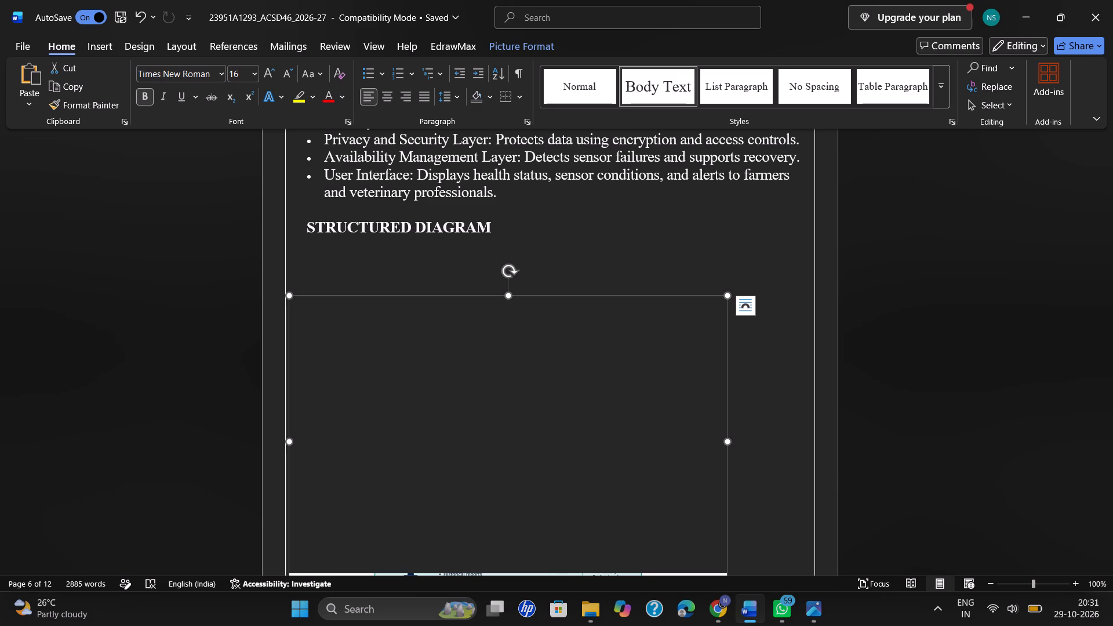
scroll(678, 467, "down", 1)
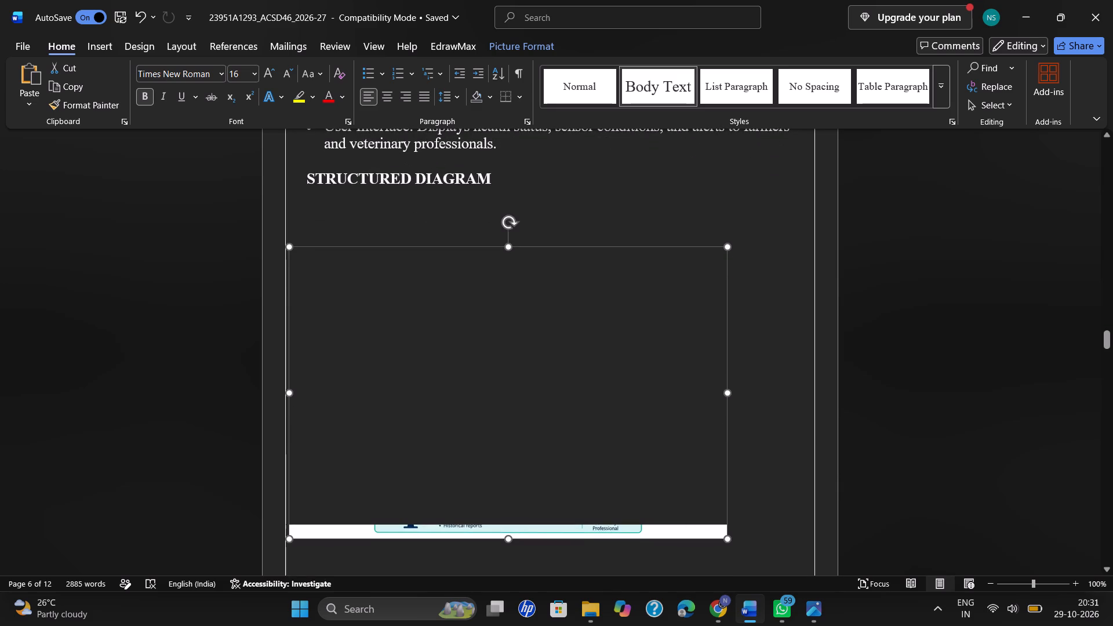
scroll(654, 441, "down", 1)
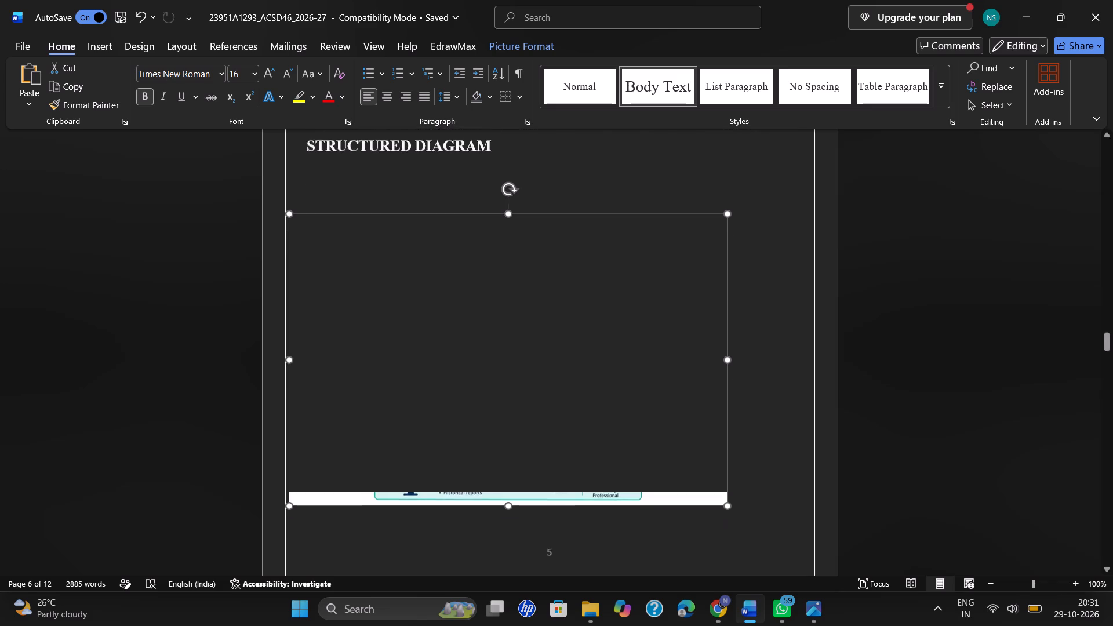
scroll(654, 441, "down", 1)
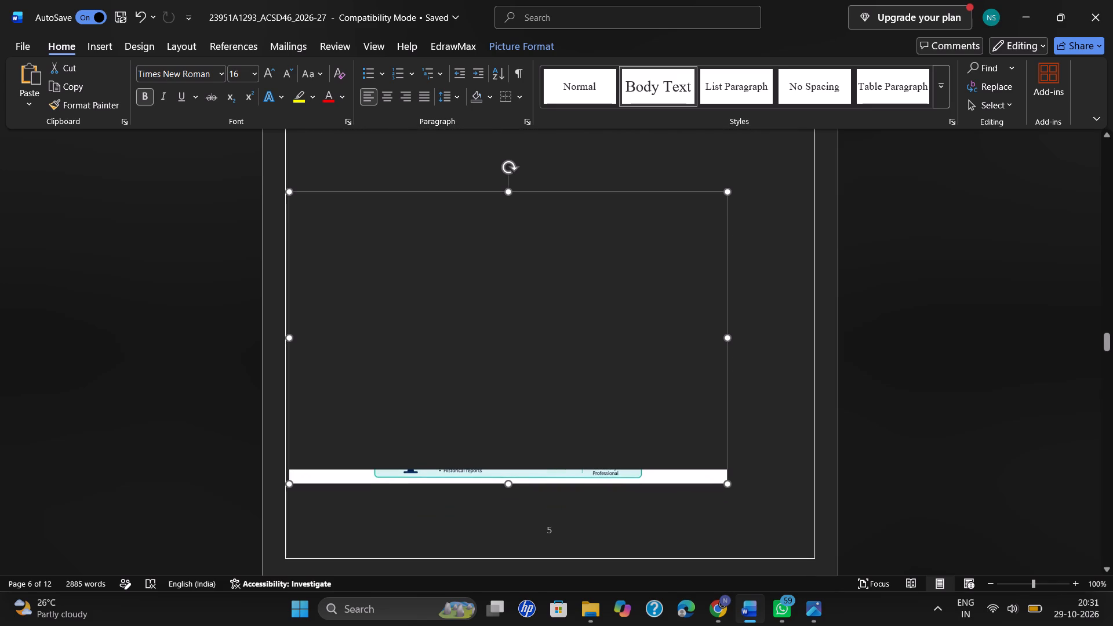
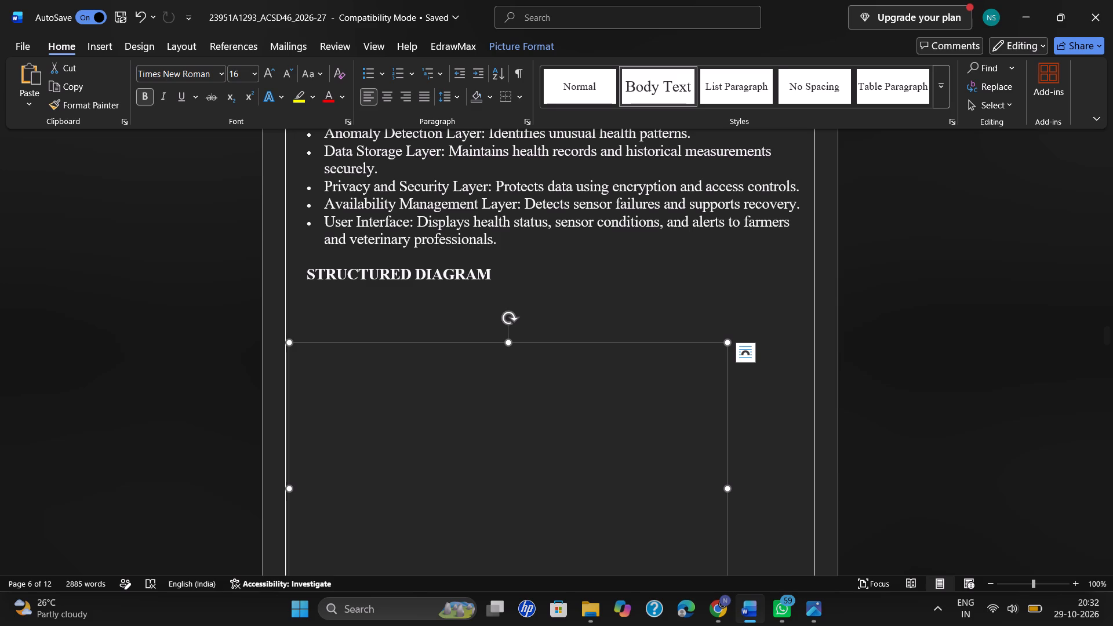
Examine the shrunken diagram picture down to the page bottom and the start of the 5. WORKING MECHANISM section.
scroll(589, 437, "down", 1)
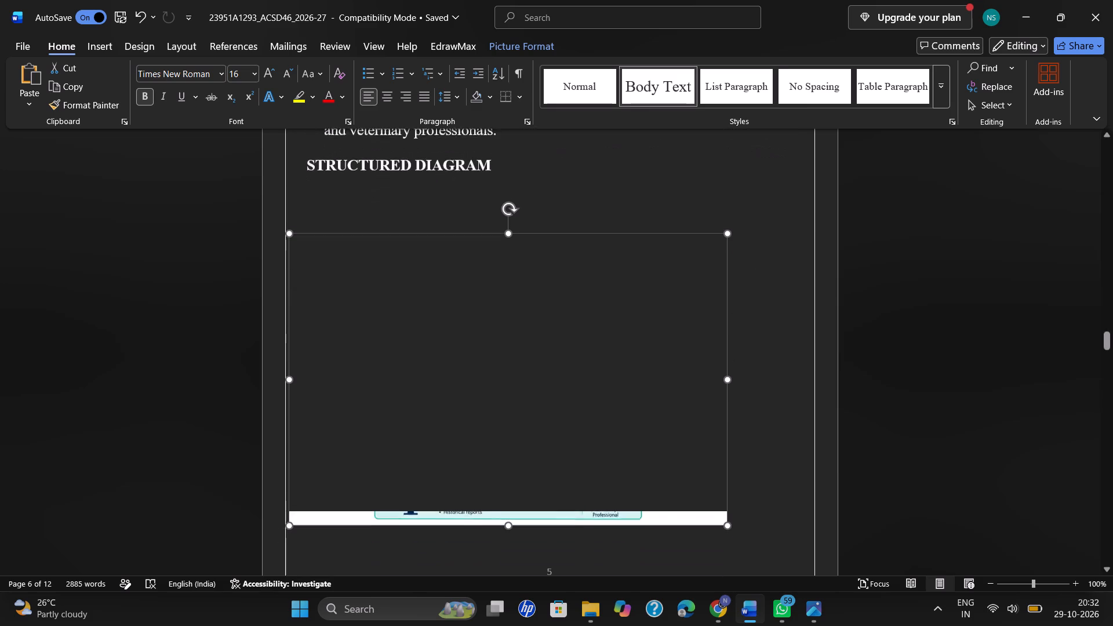
scroll(589, 437, "down", 1)
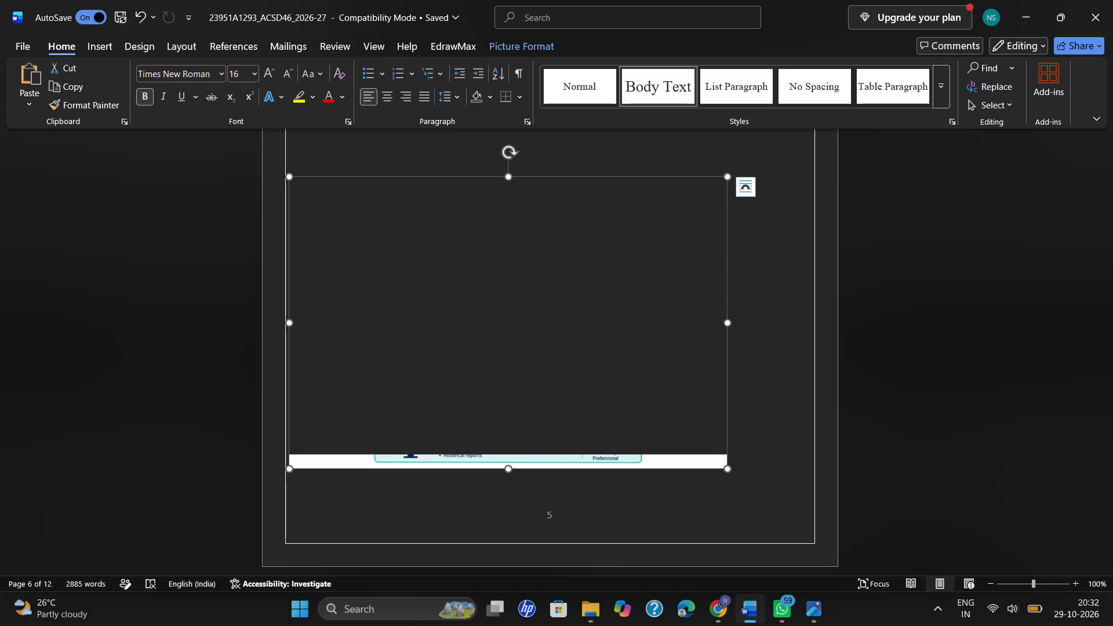
scroll(555, 465, "up", 1)
scroll(555, 465, "down", 2)
scroll(555, 465, "up", 1)
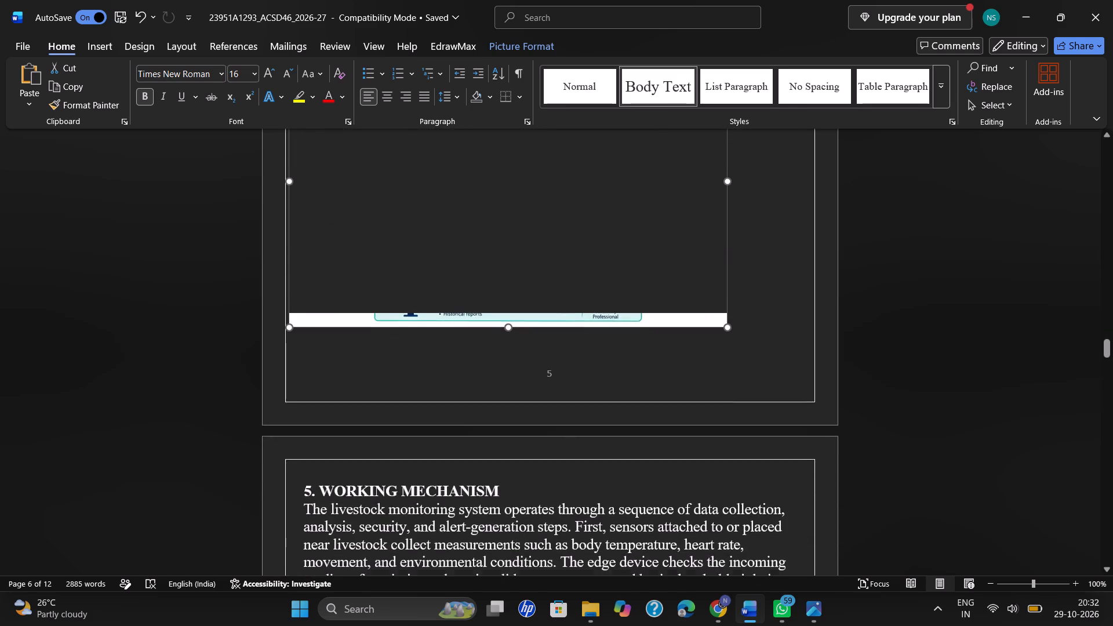
scroll(555, 465, "up", 1)
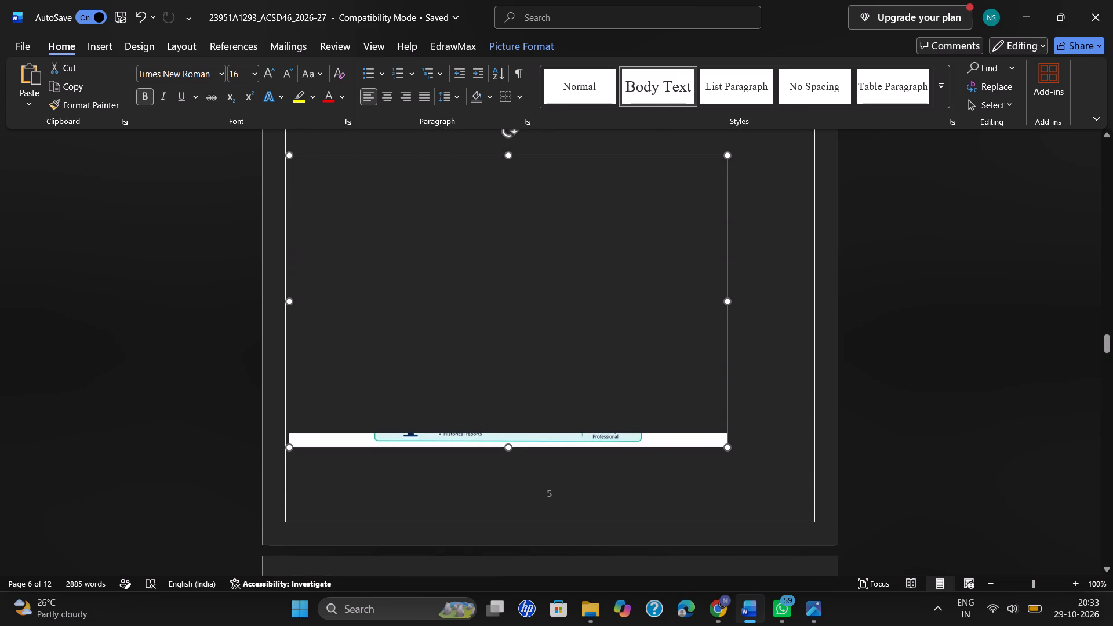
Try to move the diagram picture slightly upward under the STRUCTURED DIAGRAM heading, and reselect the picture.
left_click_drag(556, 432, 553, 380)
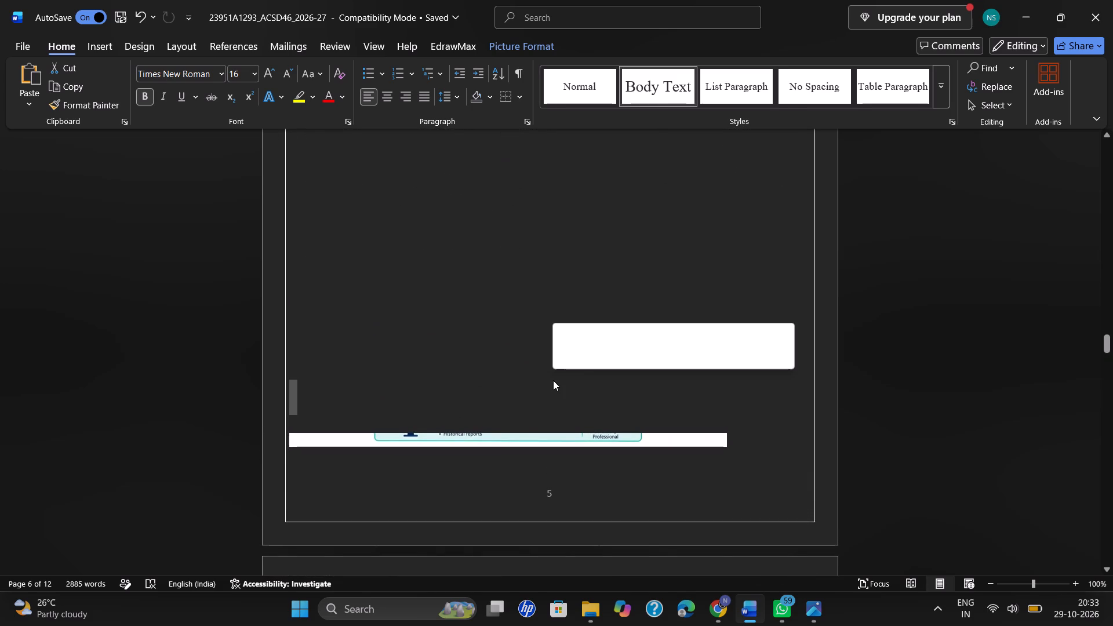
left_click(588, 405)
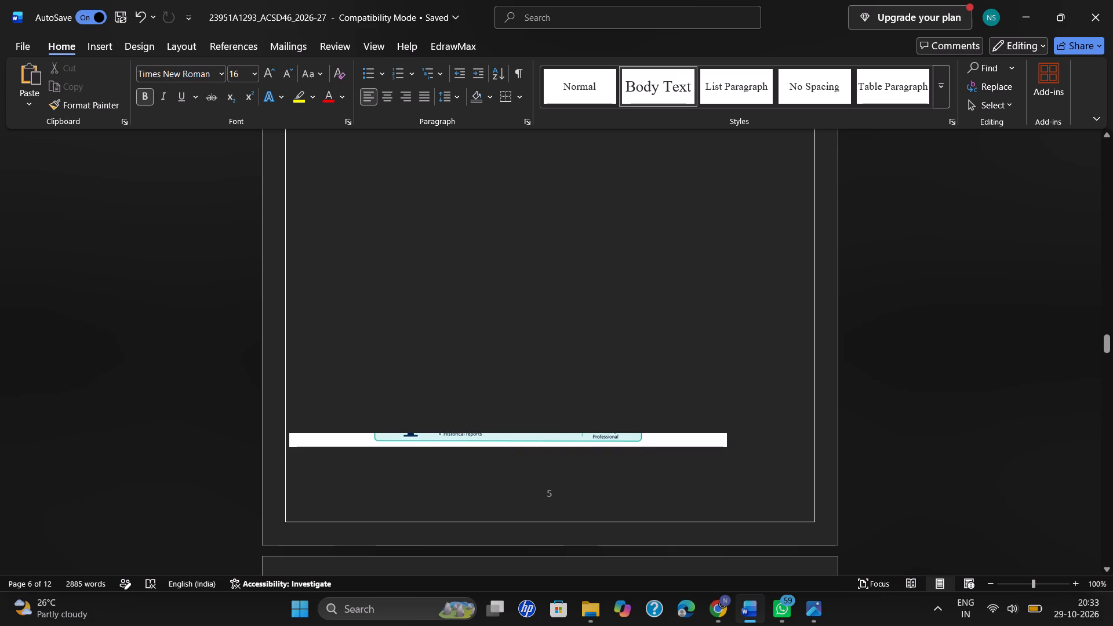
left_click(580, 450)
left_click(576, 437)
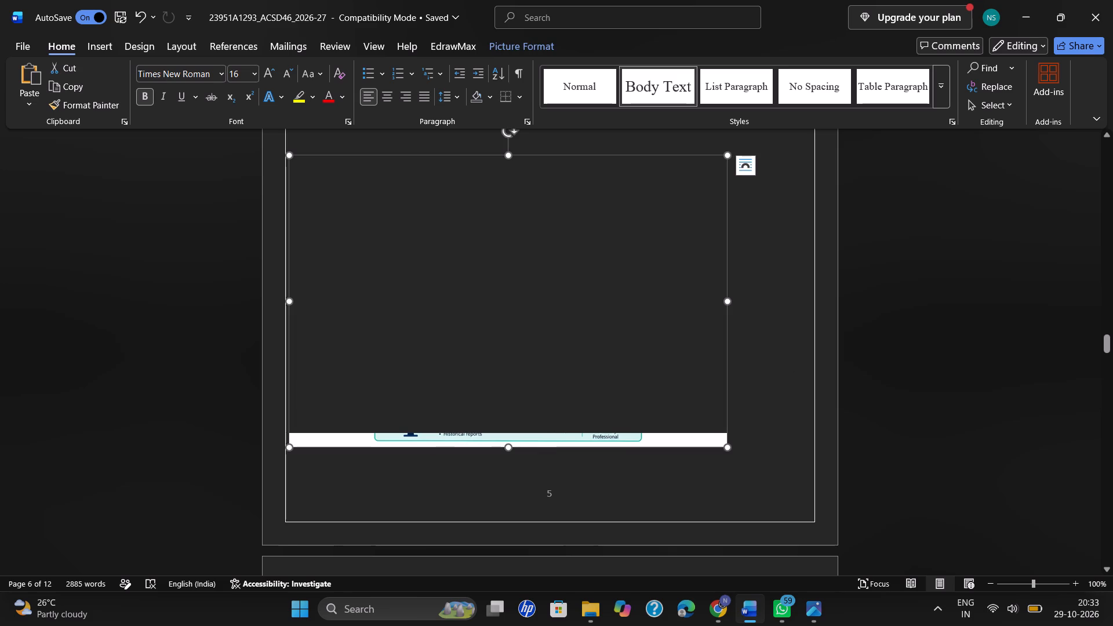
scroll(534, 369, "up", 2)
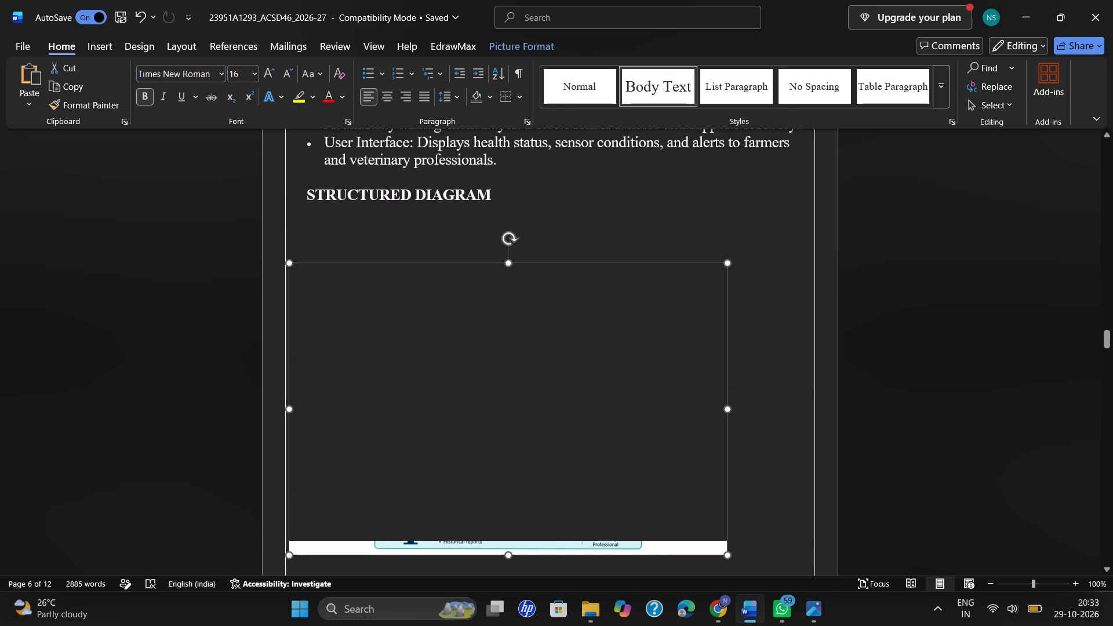
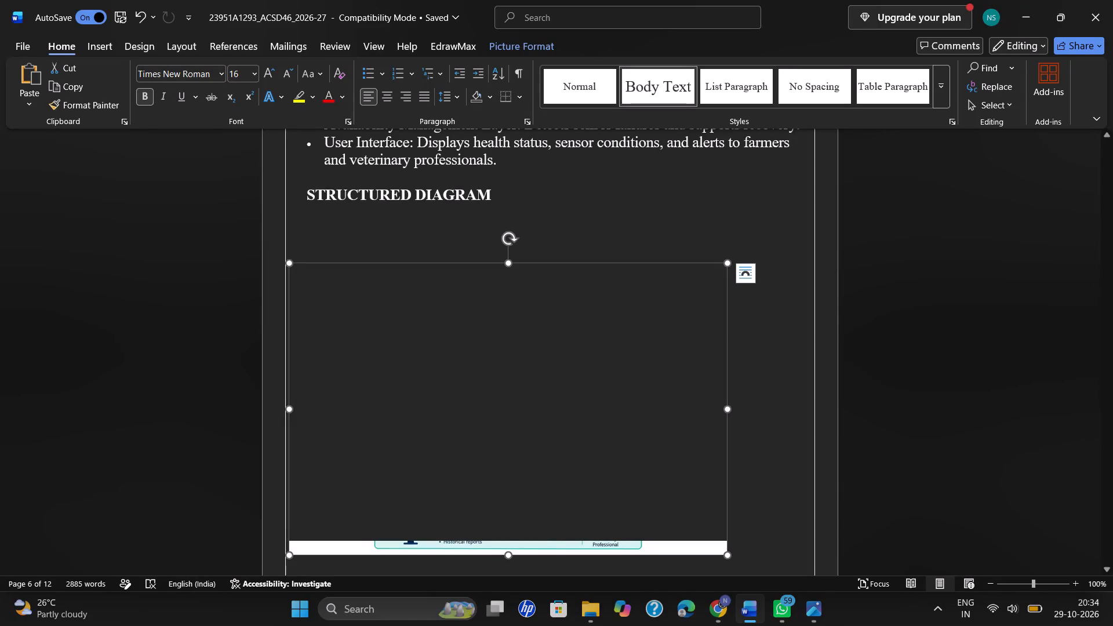
Delete the diagram picture below the STRUCTURED DIAGRAM heading.
left_click(430, 265)
key("BackSpace")
scroll(430, 265, "down", 2)
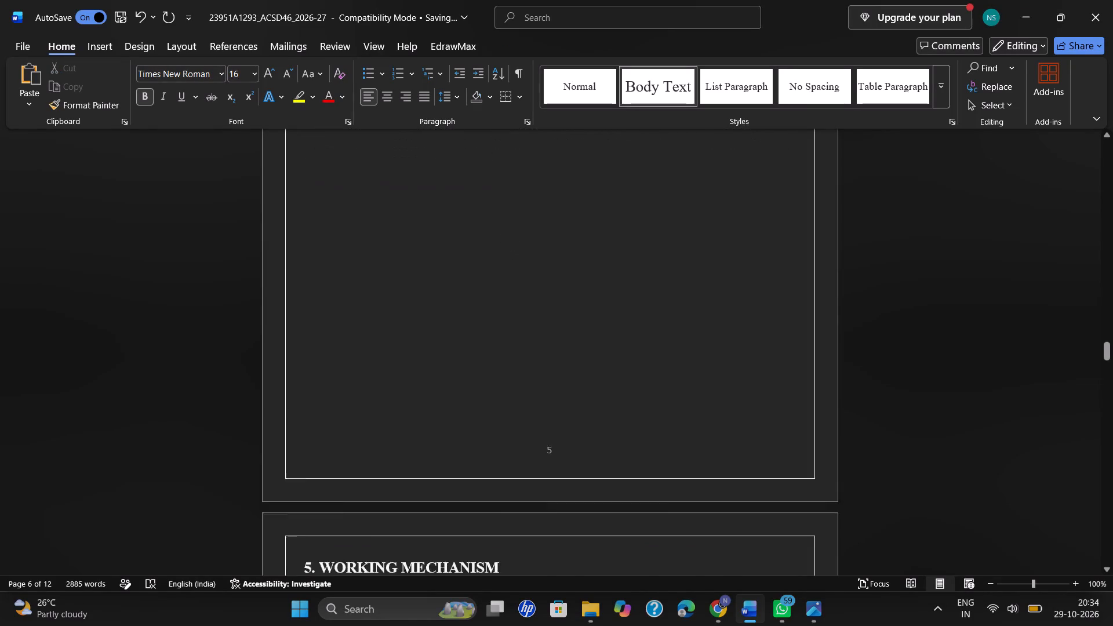
Insert four line breaks after the STRUCTURED DIAGRAM heading.
scroll(430, 265, "up", 2)
left_click(500, 159)
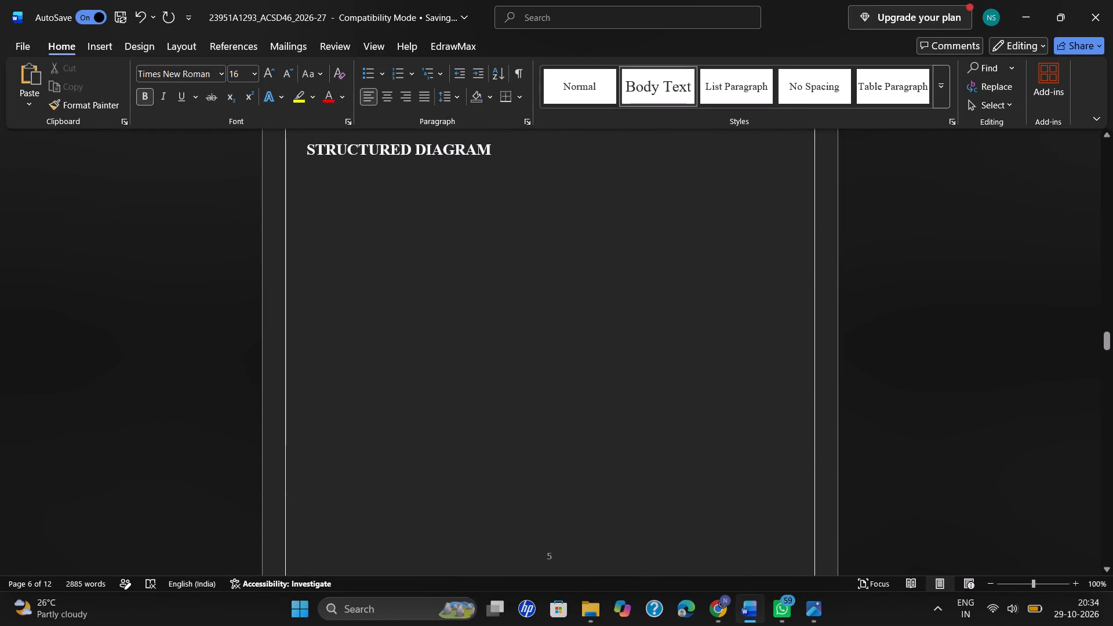
left_click(500, 156)
key("Return")
key("Return")
key("Return")
key("Return")
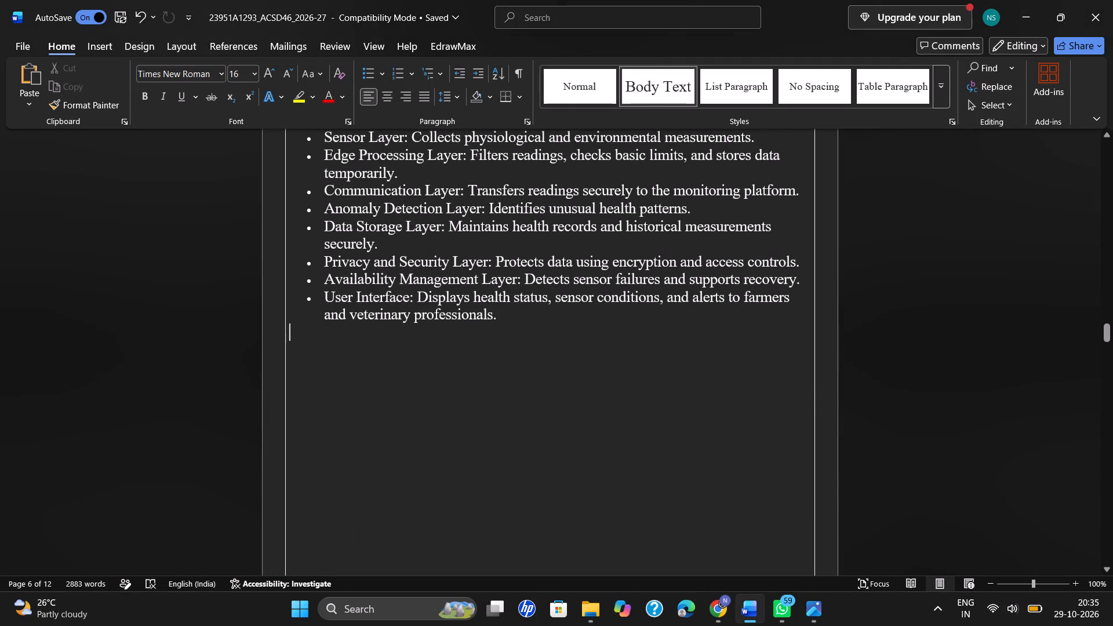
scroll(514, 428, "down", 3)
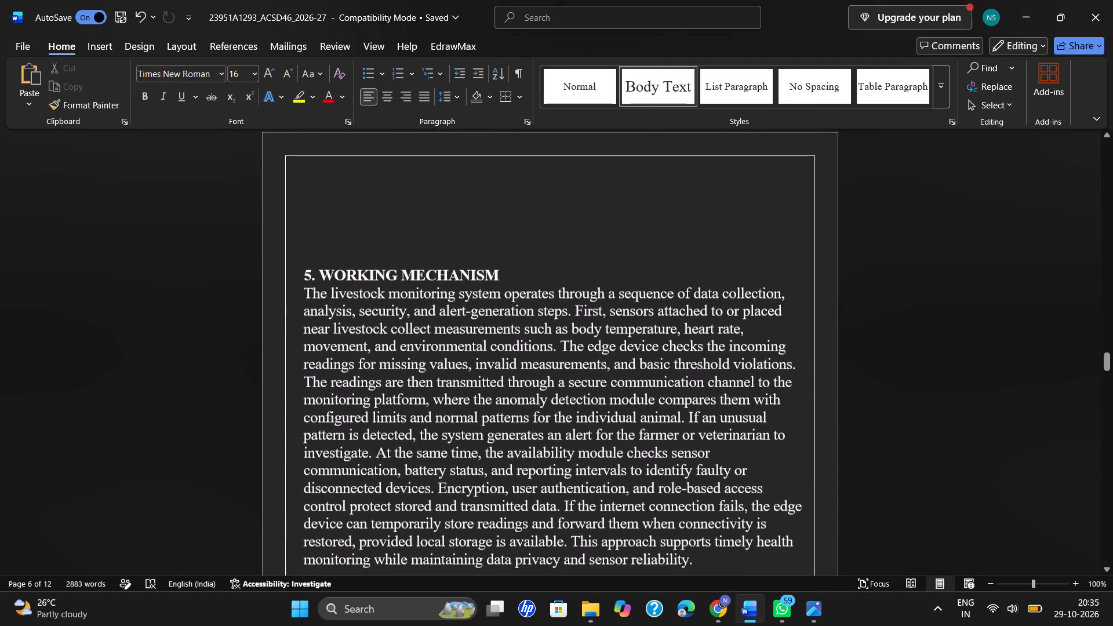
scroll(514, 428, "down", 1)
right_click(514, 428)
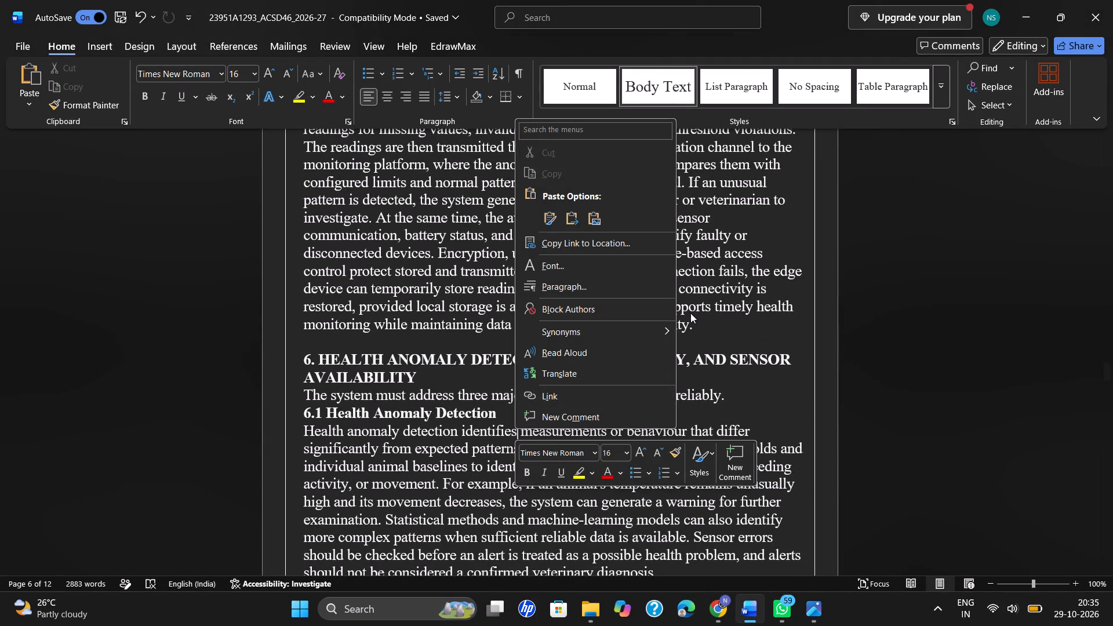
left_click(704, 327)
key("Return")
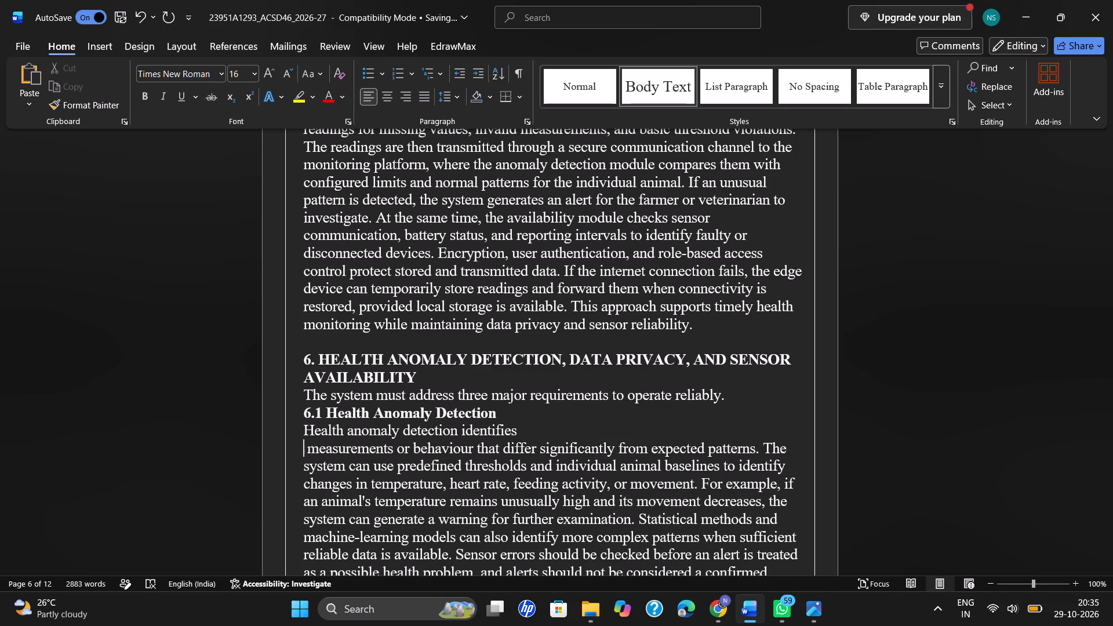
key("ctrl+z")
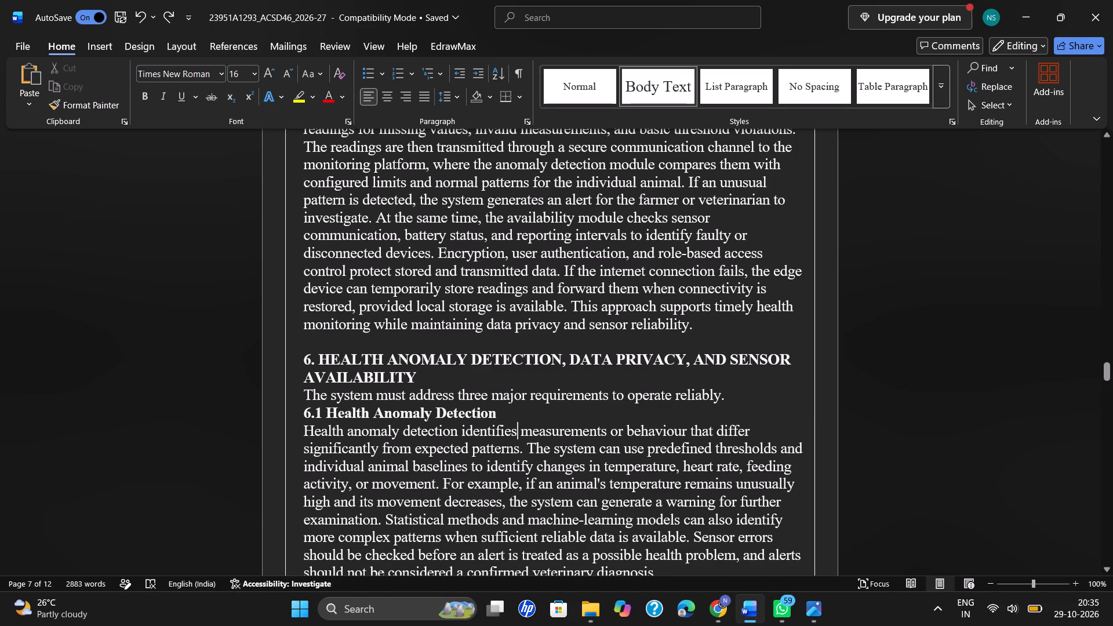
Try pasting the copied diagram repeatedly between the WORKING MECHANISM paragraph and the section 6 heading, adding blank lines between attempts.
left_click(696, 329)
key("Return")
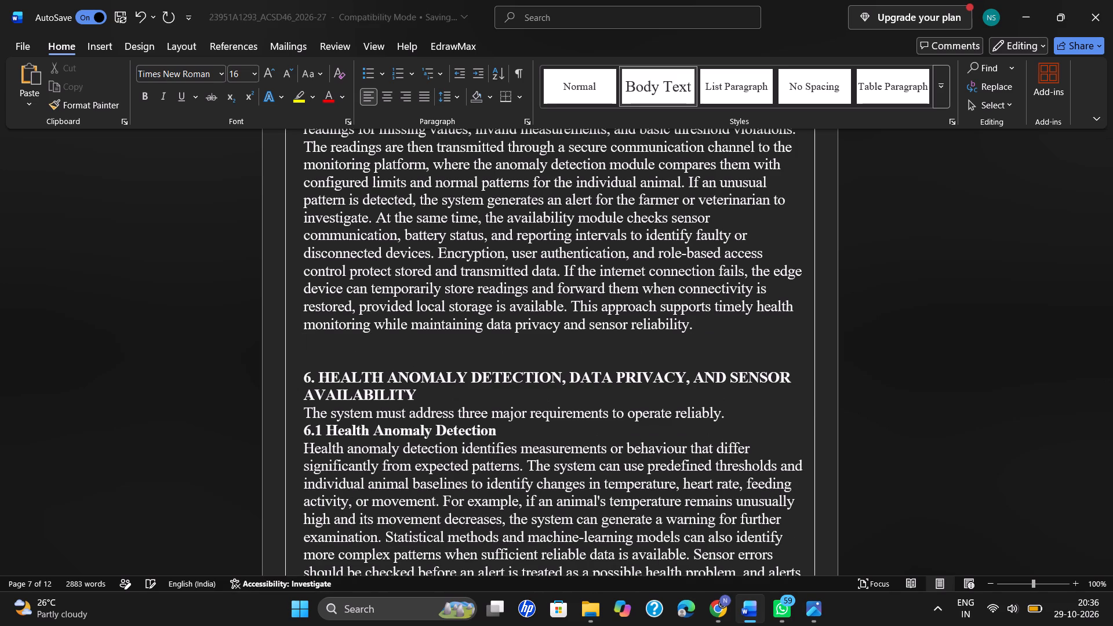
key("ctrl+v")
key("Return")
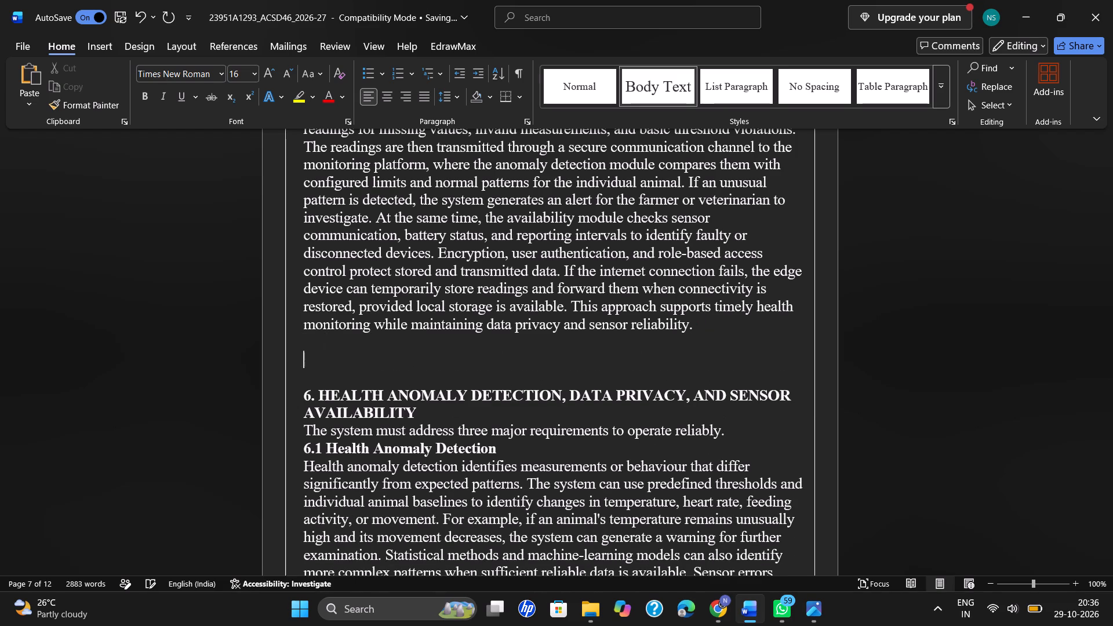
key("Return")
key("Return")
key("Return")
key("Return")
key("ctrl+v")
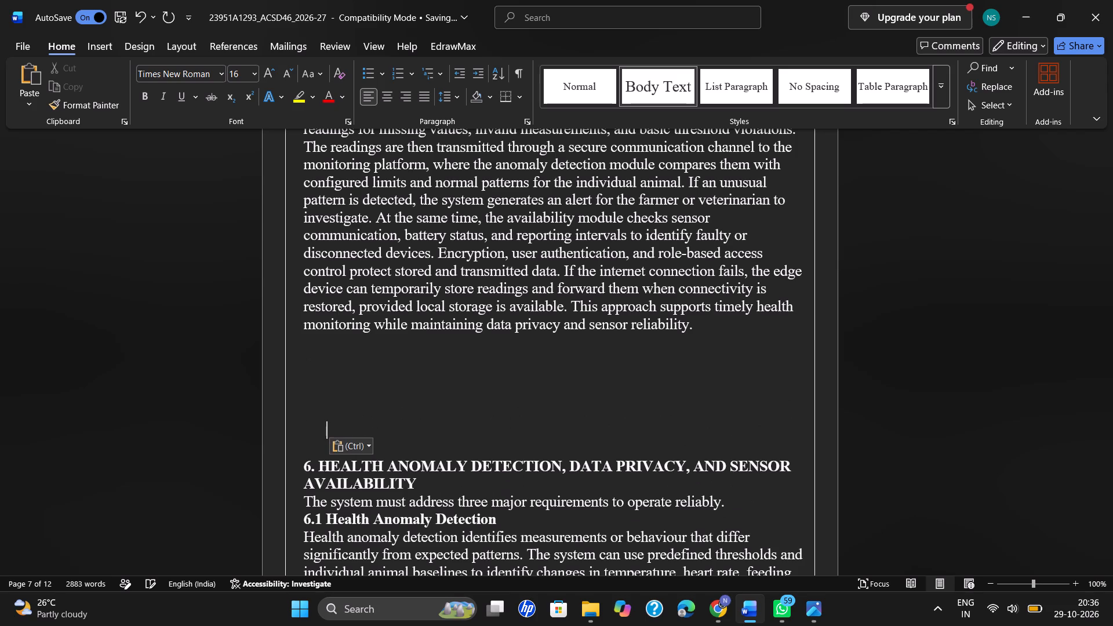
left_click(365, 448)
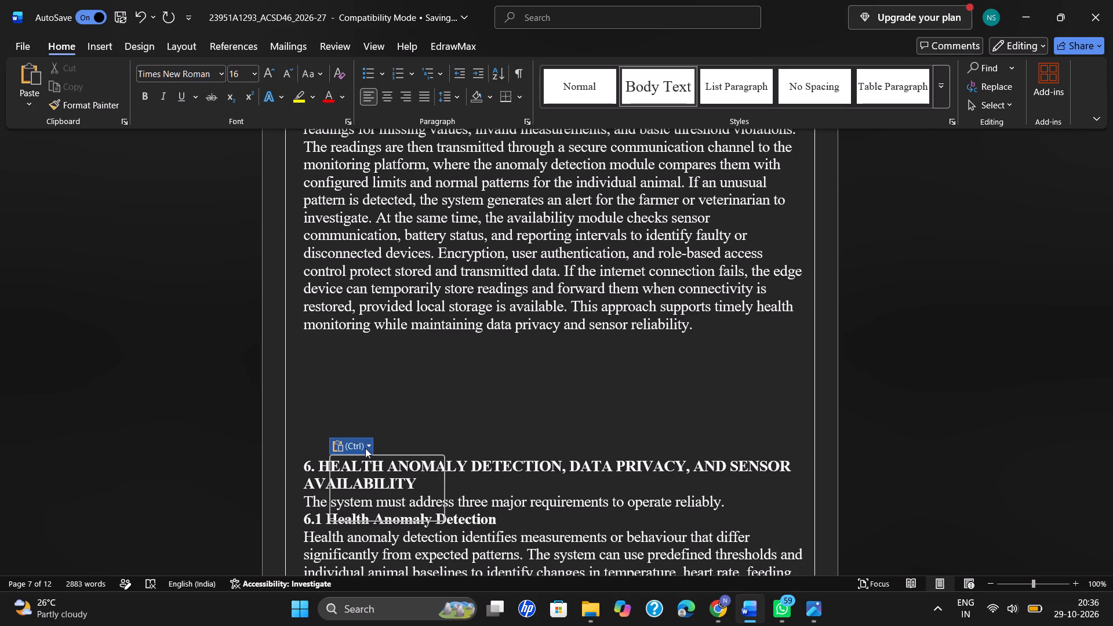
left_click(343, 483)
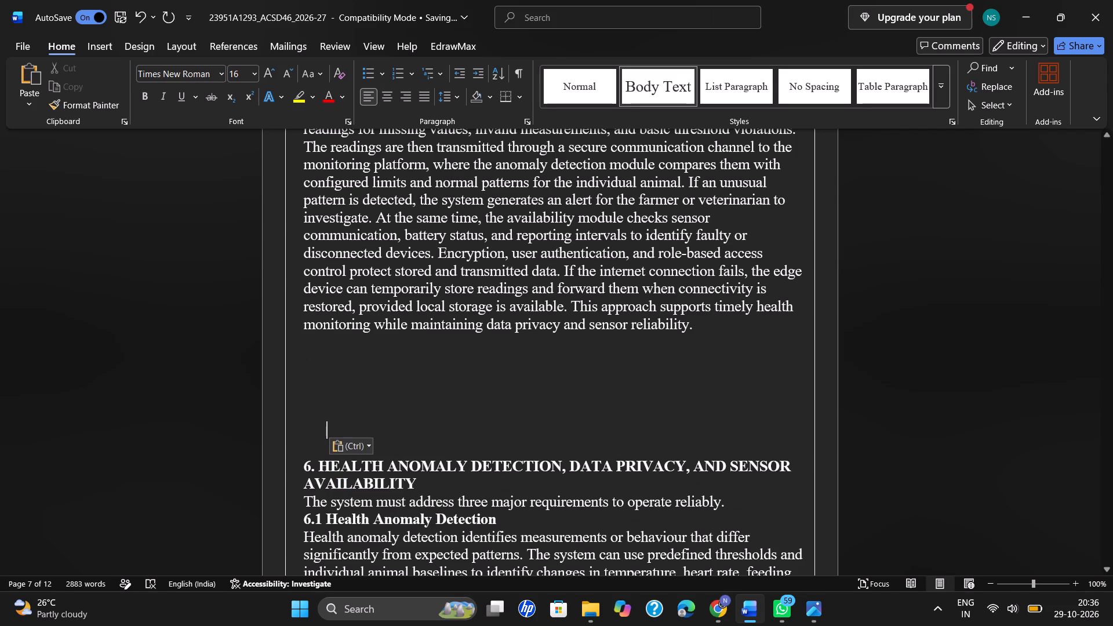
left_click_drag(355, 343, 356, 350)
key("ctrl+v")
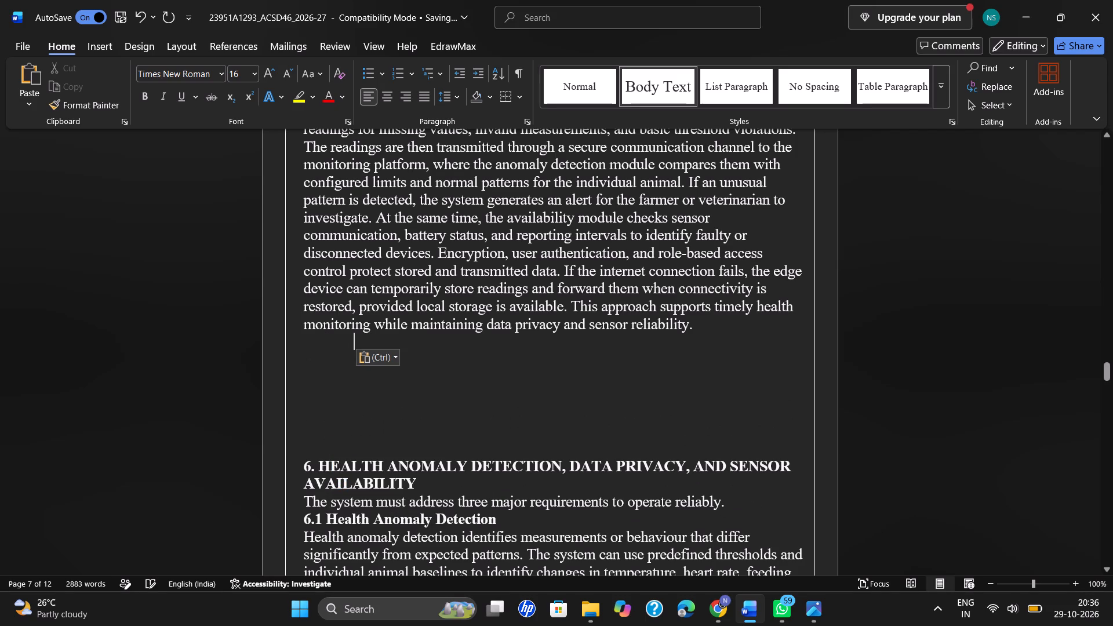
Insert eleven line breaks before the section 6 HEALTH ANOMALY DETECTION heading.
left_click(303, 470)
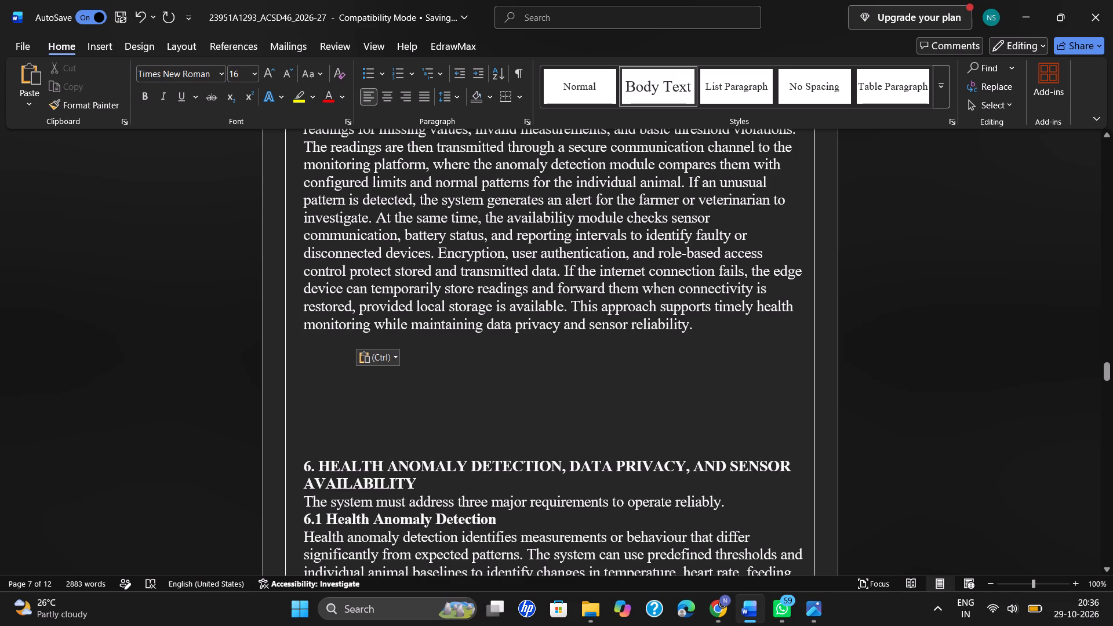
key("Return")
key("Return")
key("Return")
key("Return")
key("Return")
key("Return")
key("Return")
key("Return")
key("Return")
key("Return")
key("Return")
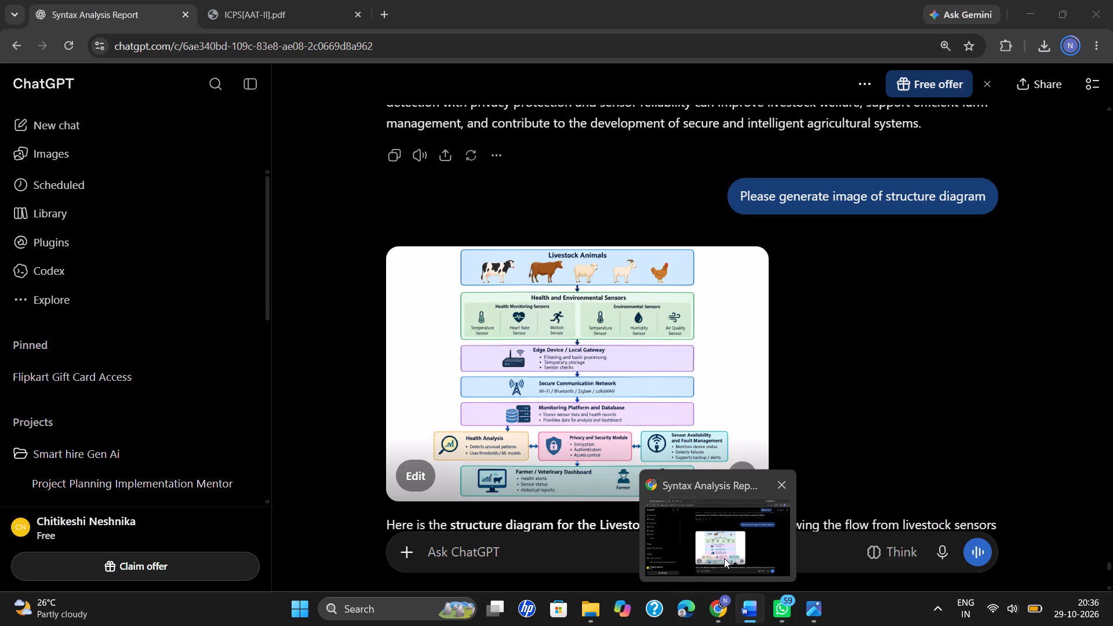
Switch to the ChatGPT conversation and capture a screen snip of the full generated structure diagram, from Livestock Animals down to the dashboard.
left_click(724, 558)
key("Print")
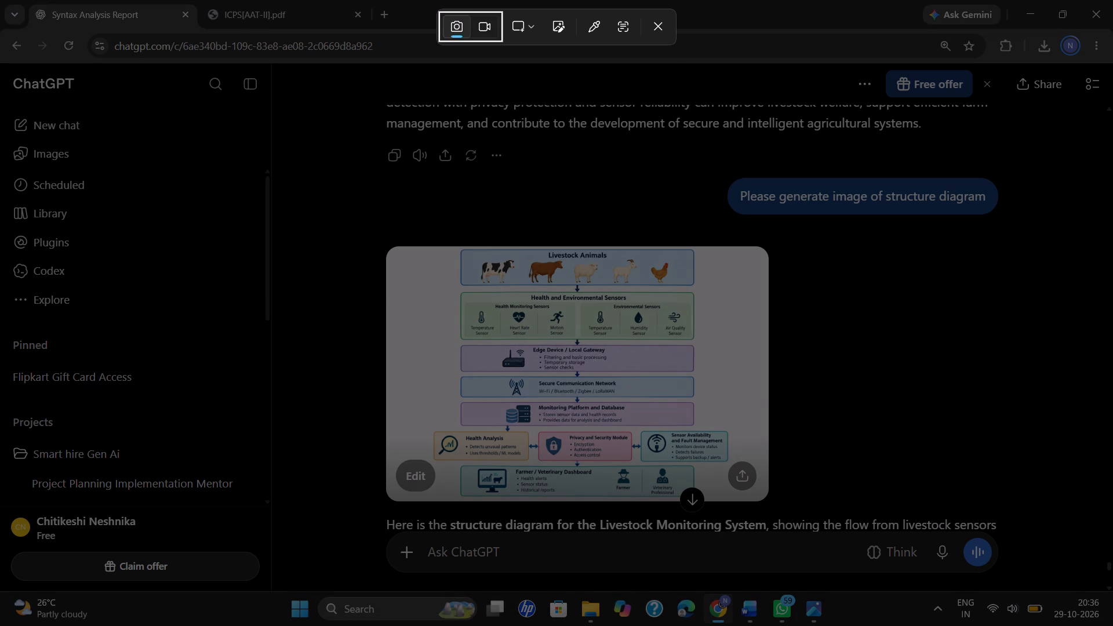
left_click_drag(428, 250, 728, 507)
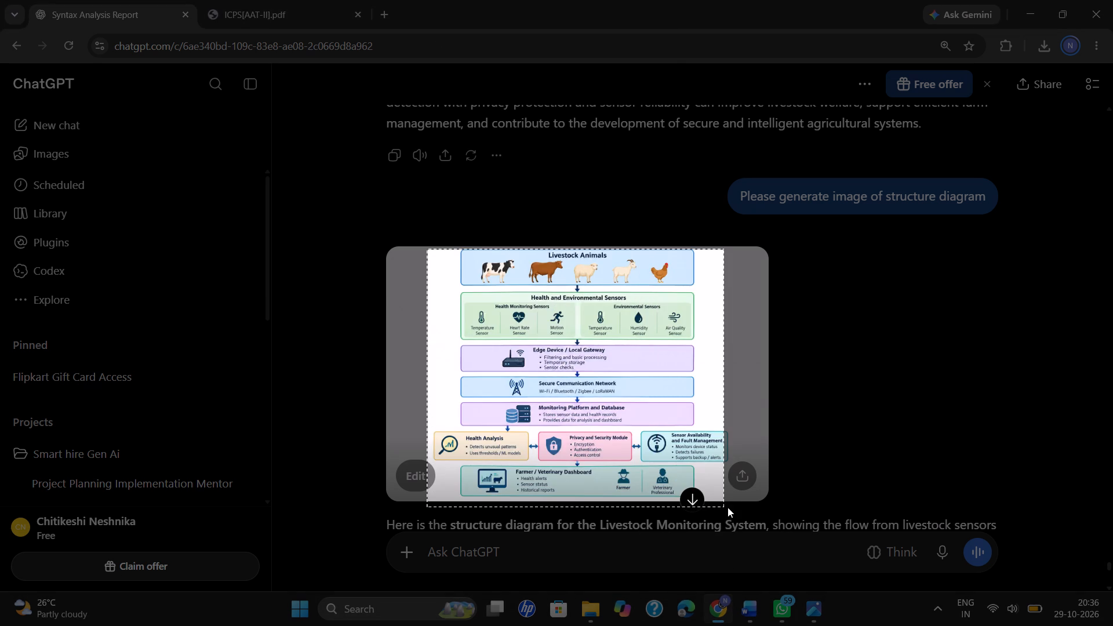
left_click_drag(728, 507, 731, 503)
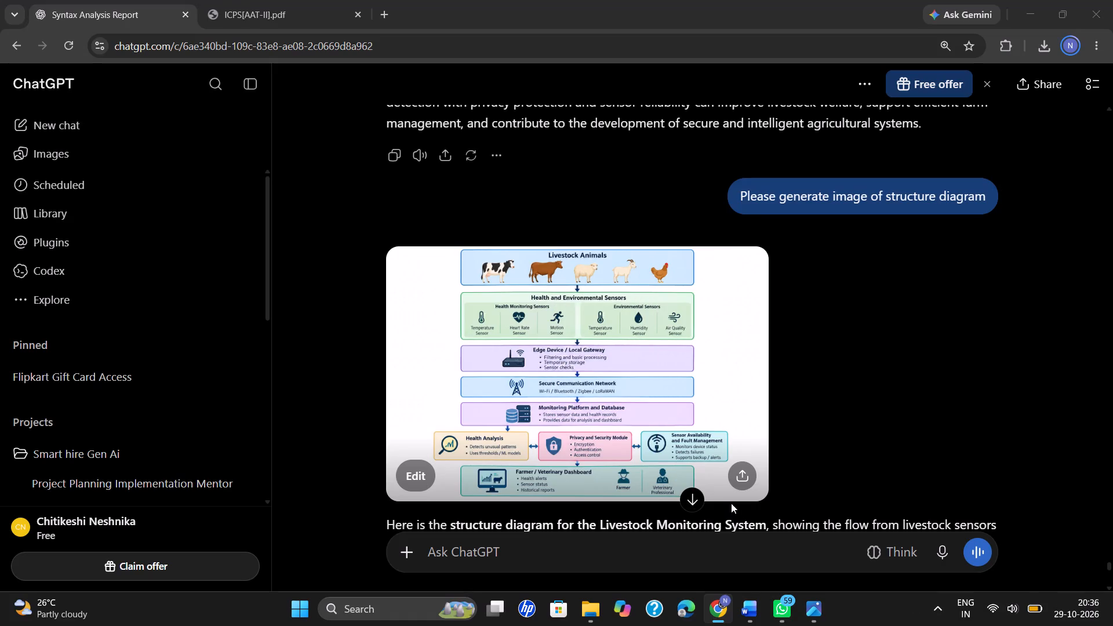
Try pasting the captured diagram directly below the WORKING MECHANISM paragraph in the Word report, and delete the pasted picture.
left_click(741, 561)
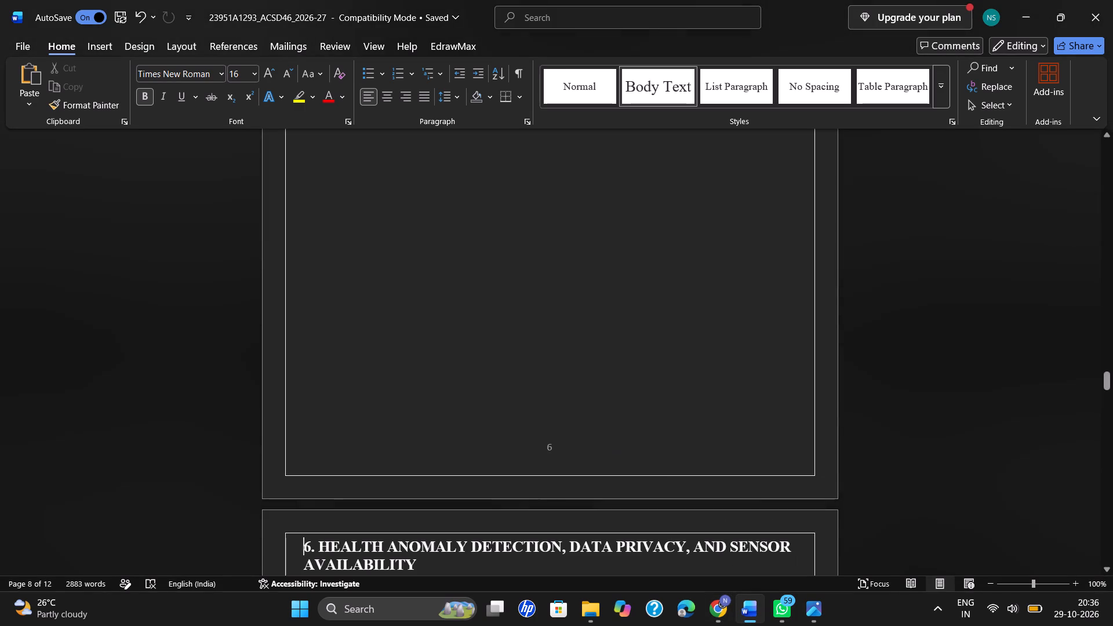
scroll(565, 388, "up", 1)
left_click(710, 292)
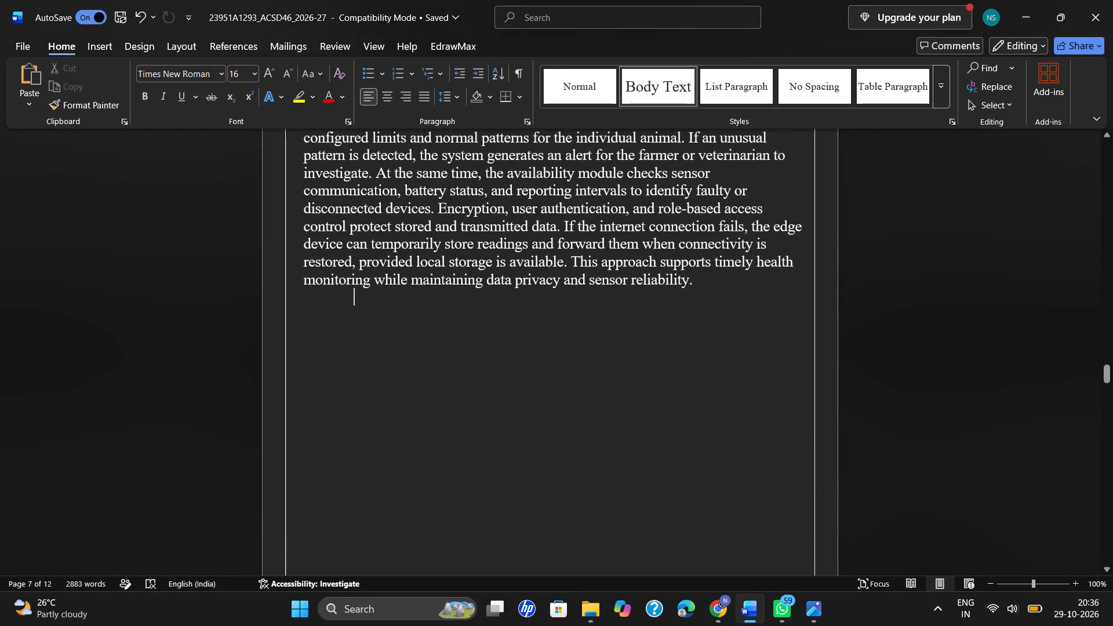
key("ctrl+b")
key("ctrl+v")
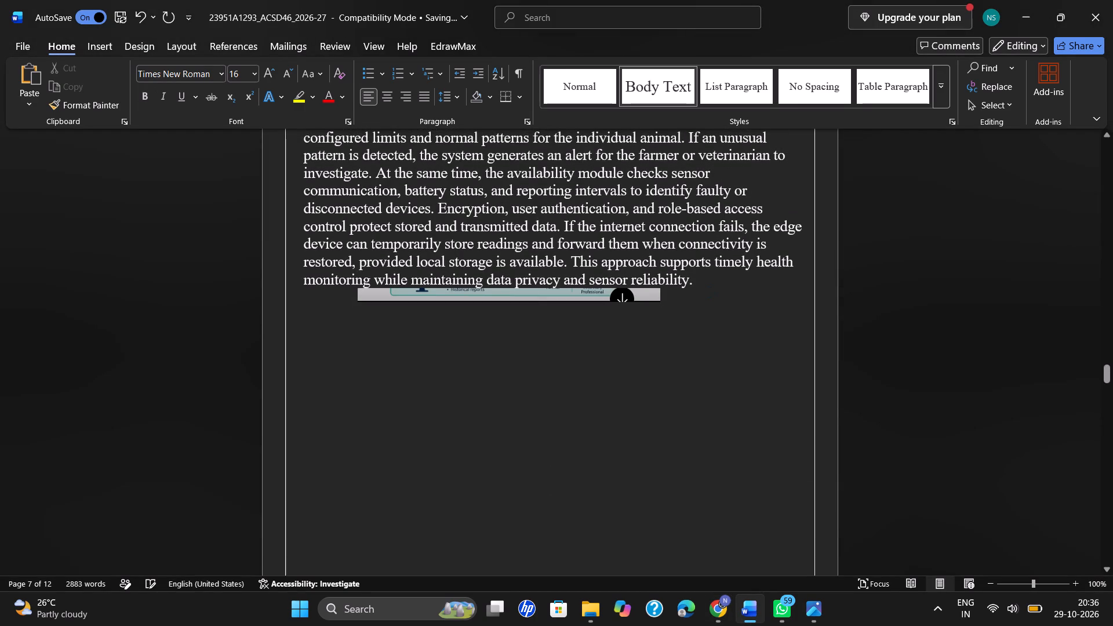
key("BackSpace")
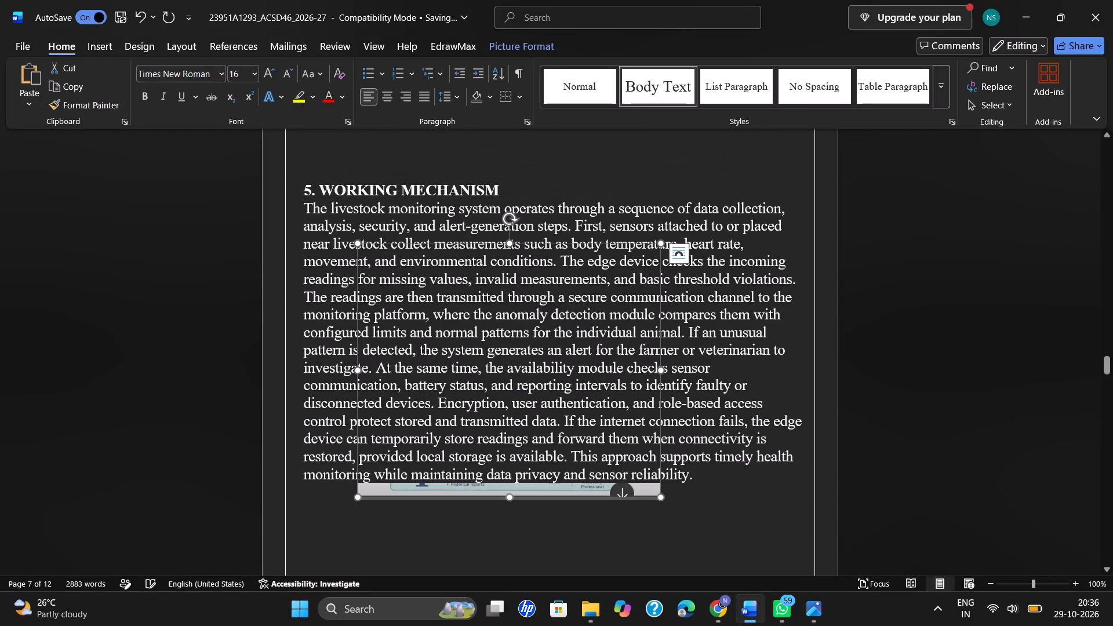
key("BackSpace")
Undo the diagram pastes and the blank lines added between the WORKING MECHANISM paragraph and the section 6 heading.
scroll(656, 446, "down", 2)
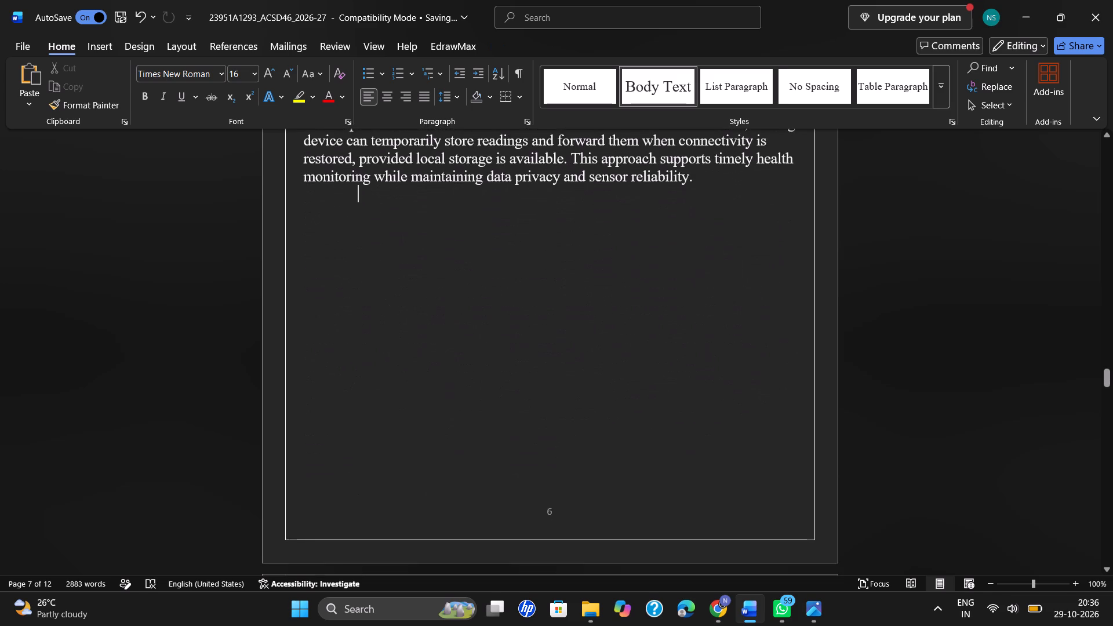
key("ctrl+z")
key("ctrl+z")
type("ZZZZZZ")
key("ctrl+z")
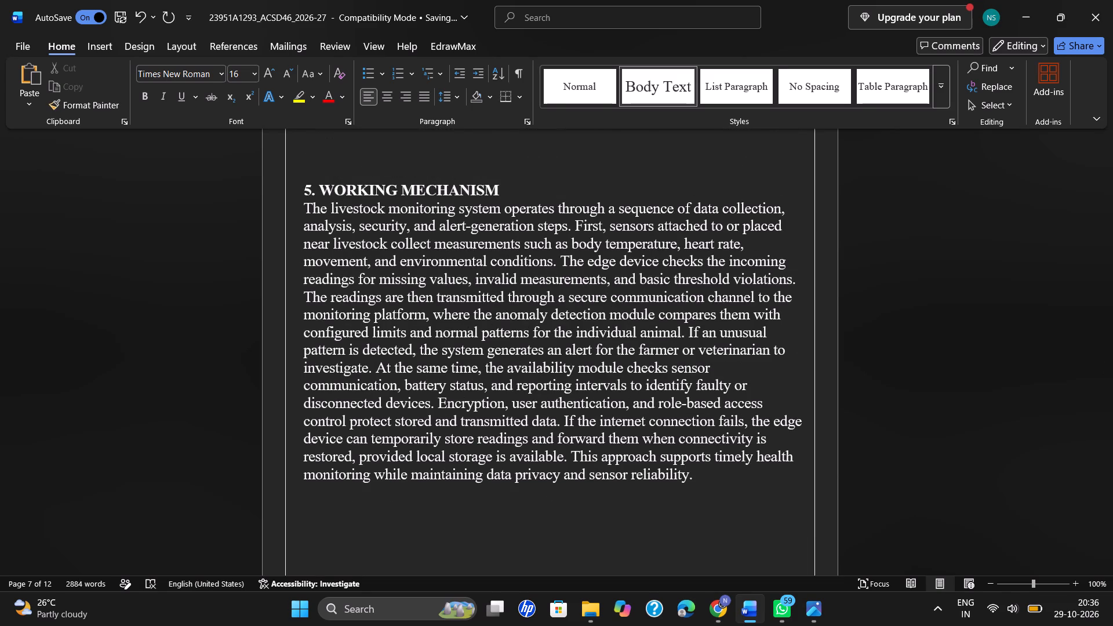
key("ctrl+z")
type("zzzzzzzzzzzzz")
key("ctrl+z")
key("ctrl+z")
key("ctrl+z")
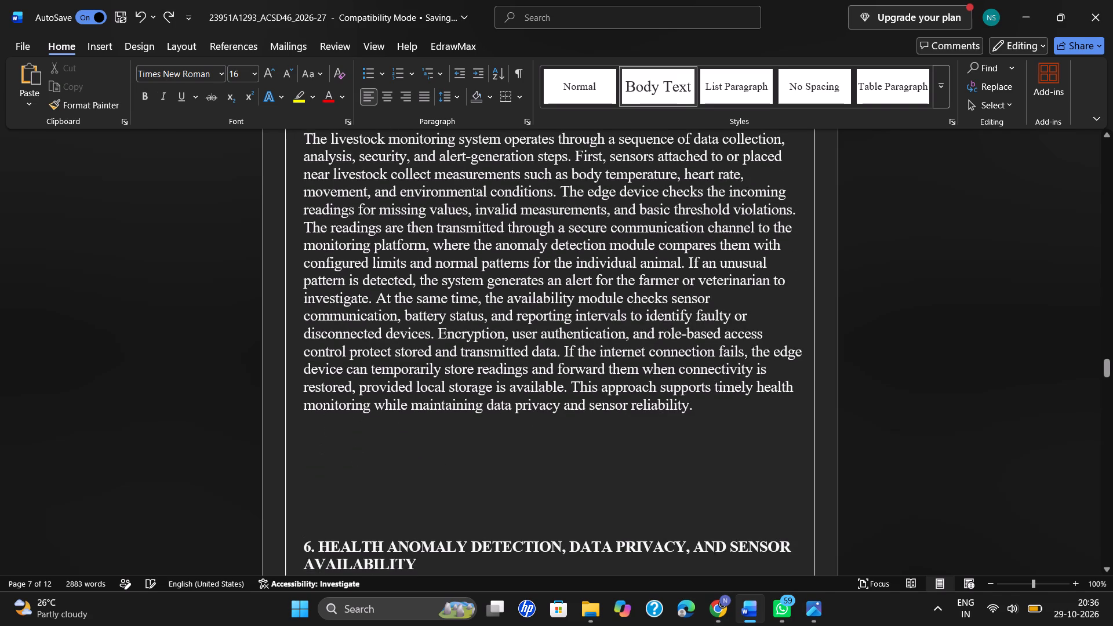
key("z")
key("z")
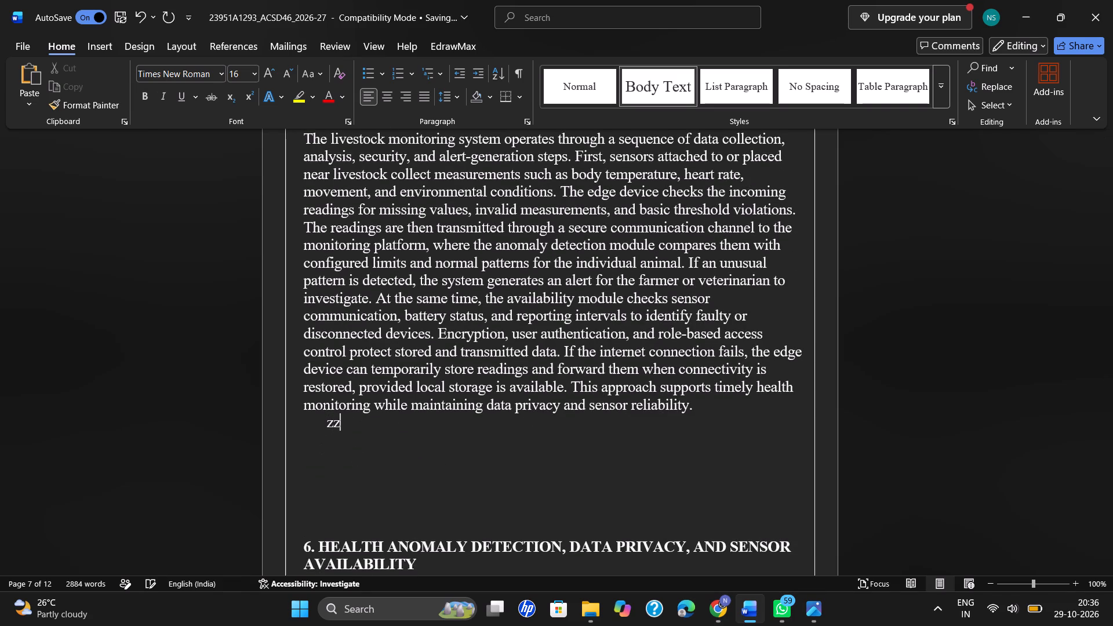
key("ctrl+z")
key("ctrl+z")
key("ctrl+z")
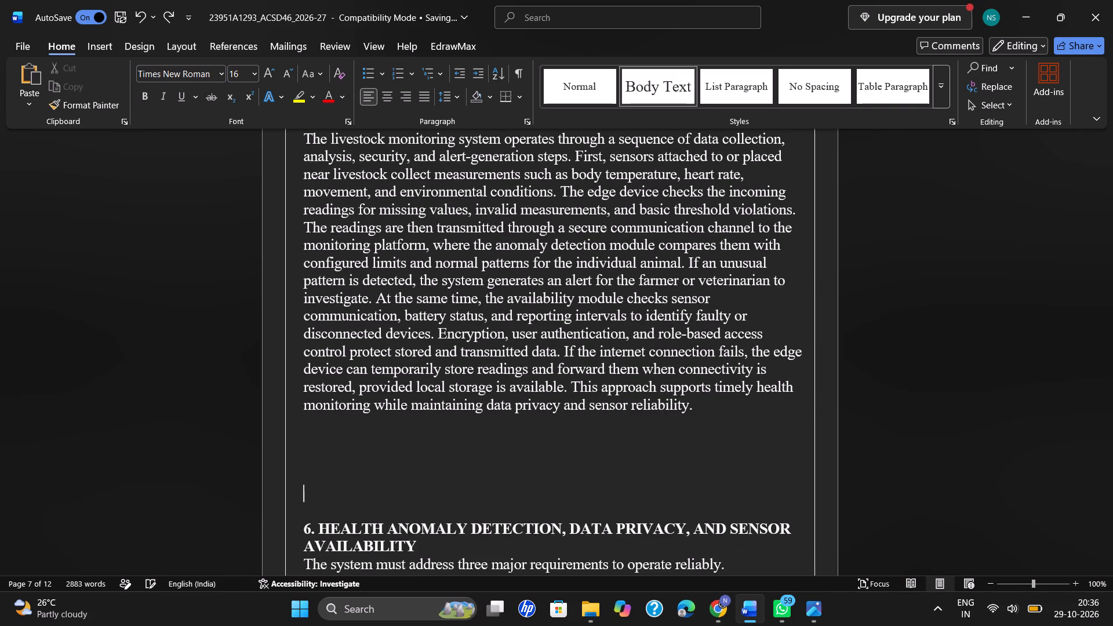
key("ctrl+z")
key("ctrl+z")
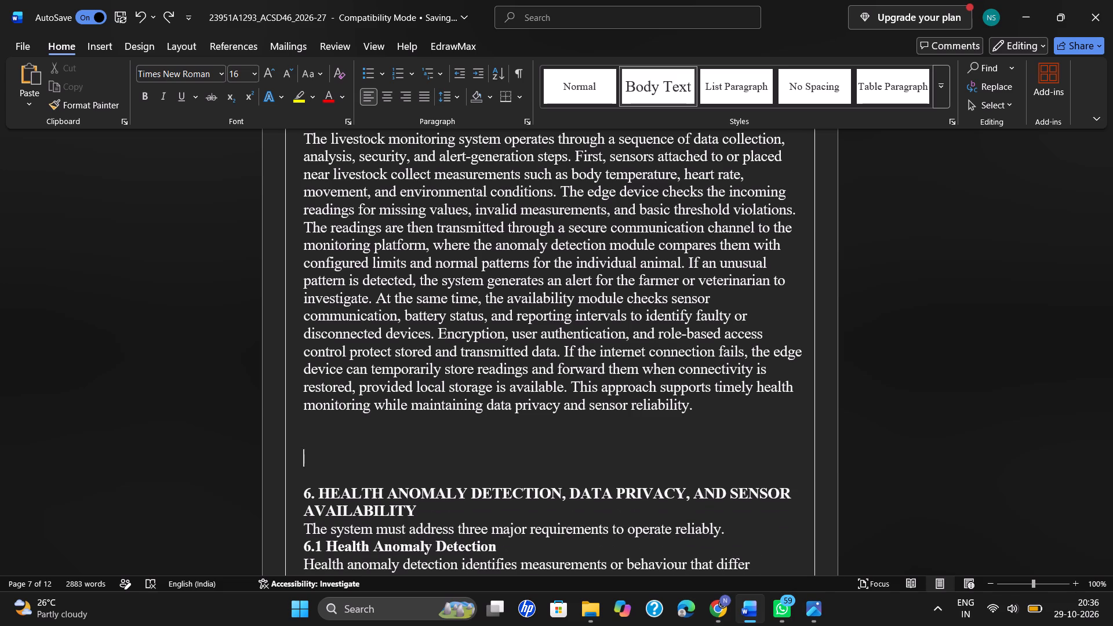
key("ctrl+z")
key("ctrl+z")
key("ctrl+z")
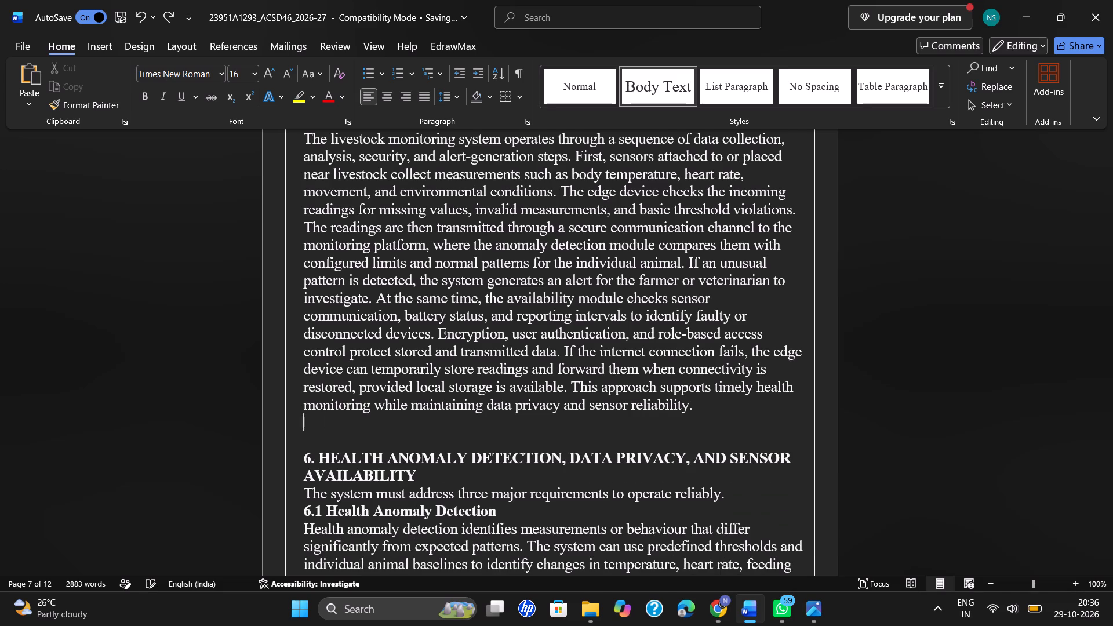
key("ctrl+z")
Delete the blank lines above the 5. WORKING MECHANISM heading so it follows the section 4 bullet list.
scroll(656, 446, "down", 1)
scroll(656, 446, "up", 2)
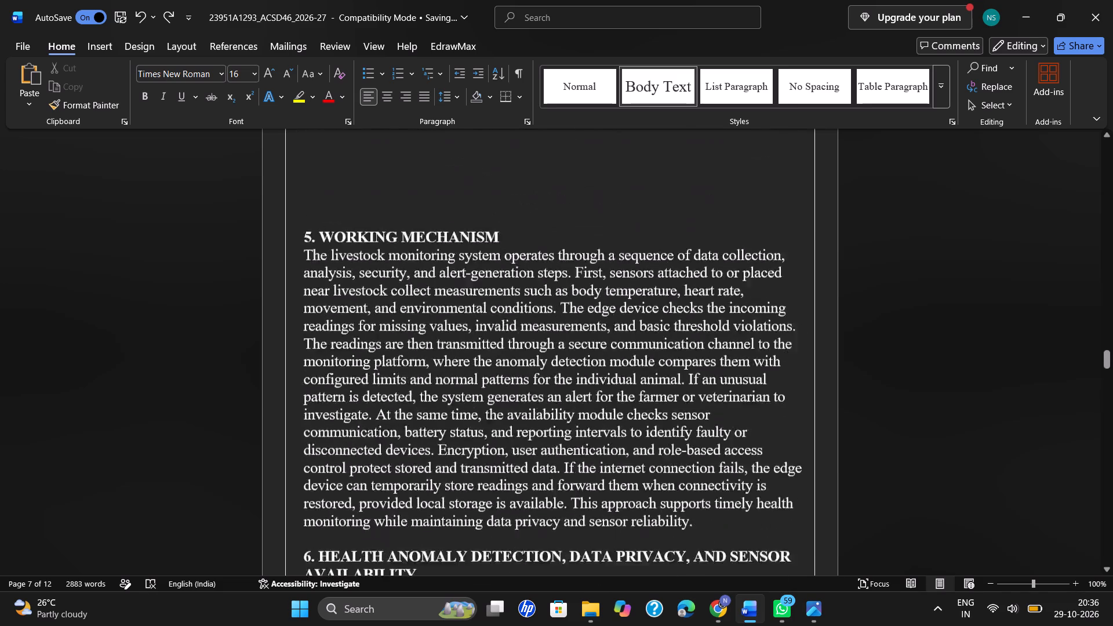
scroll(656, 446, "up", 2)
scroll(656, 446, "down", 1)
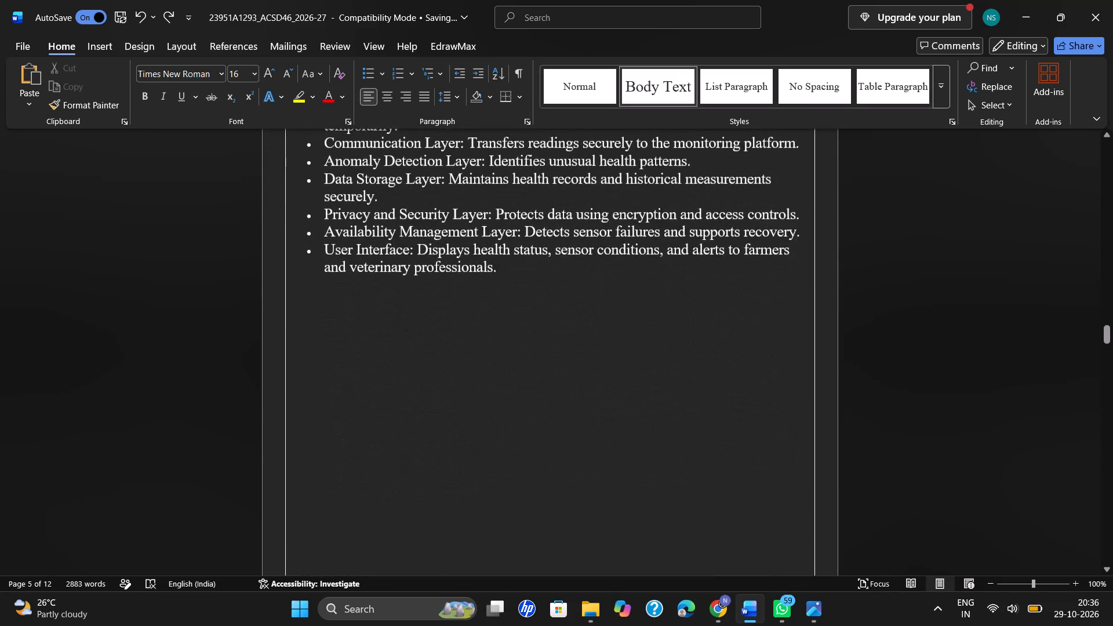
scroll(563, 543, "down", 2)
scroll(471, 507, "down", 1)
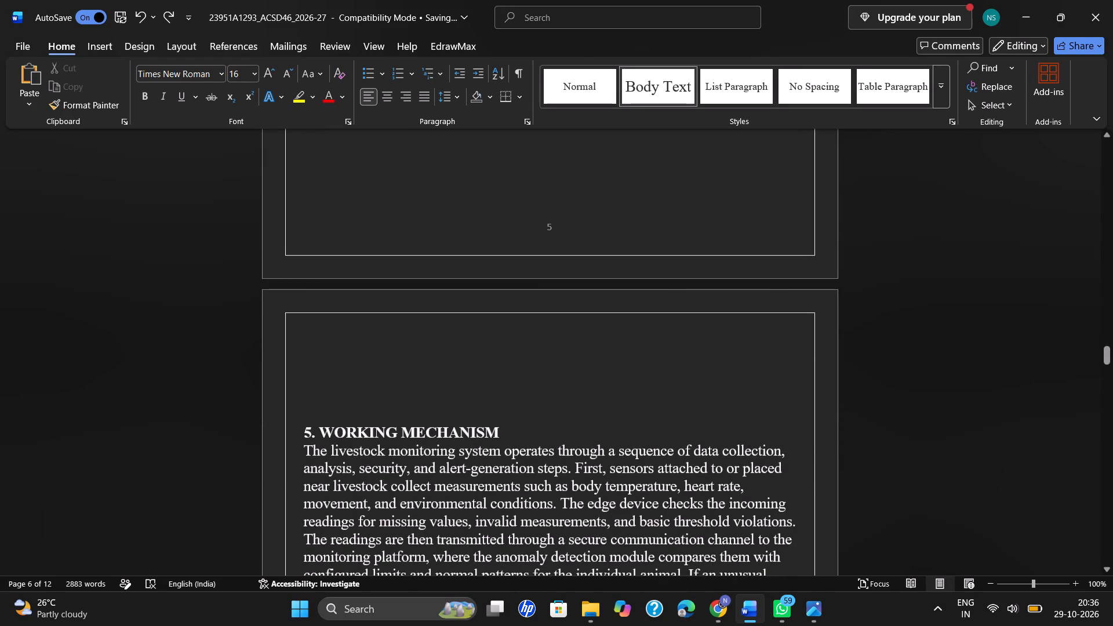
left_click(304, 436)
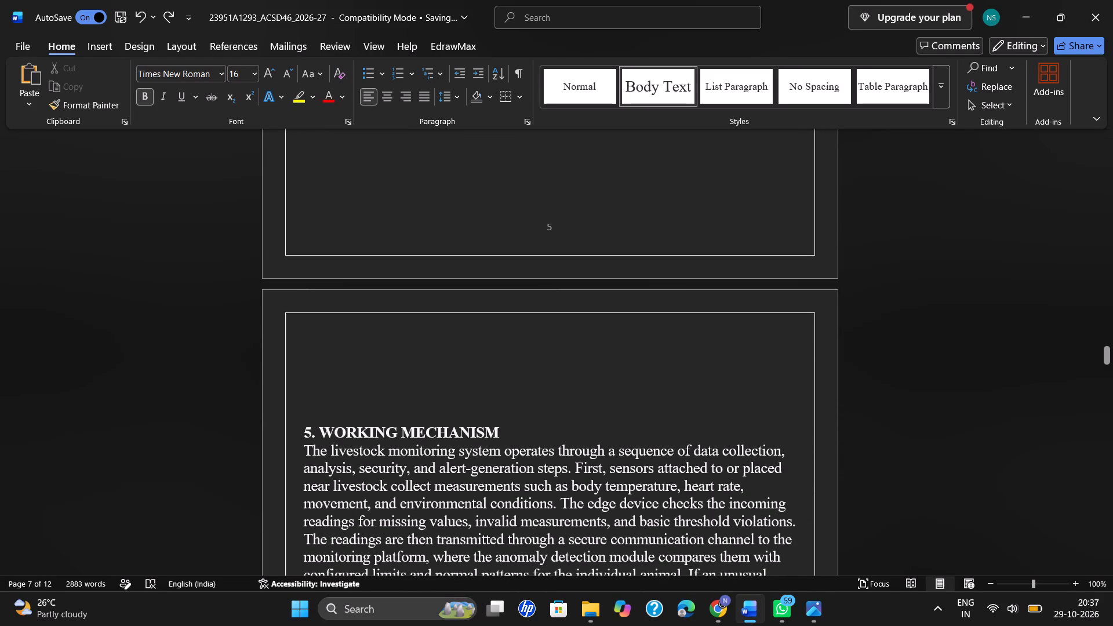
key("BackSpace")
key("BackSpace")
key("BackSpace")
key("BackSpace")
key("BackSpace")
key("BackSpace")
key("BackSpace")
key("BackSpace")
key("BackSpace")
key("BackSpace")
key("BackSpace")
key("BackSpace")
key("BackSpace")
key("BackSpace")
key("BackSpace")
key("BackSpace")
key("BackSpace")
key("BackSpace")
key("BackSpace")
key("BackSpace")
key("BackSpace")
key("BackSpace")
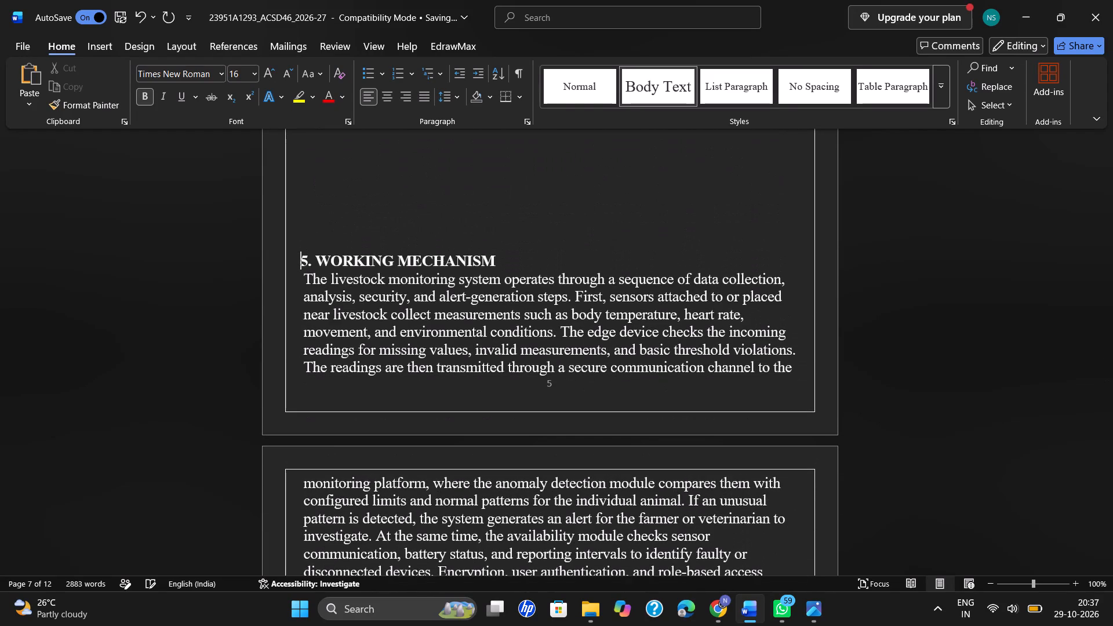
key("BackSpace")
key("BackSpace")
key("BackSpace")
key("BackSpace")
key("BackSpace")
key("BackSpace")
key("BackSpace")
key("BackSpace")
key("BackSpace")
key("BackSpace")
key("BackSpace")
key("BackSpace")
key("BackSpace")
key("BackSpace")
key("BackSpace")
key("BackSpace")
key("BackSpace")
key("BackSpace")
key("BackSpace")
key("BackSpace")
scroll(304, 436, "up", 1)
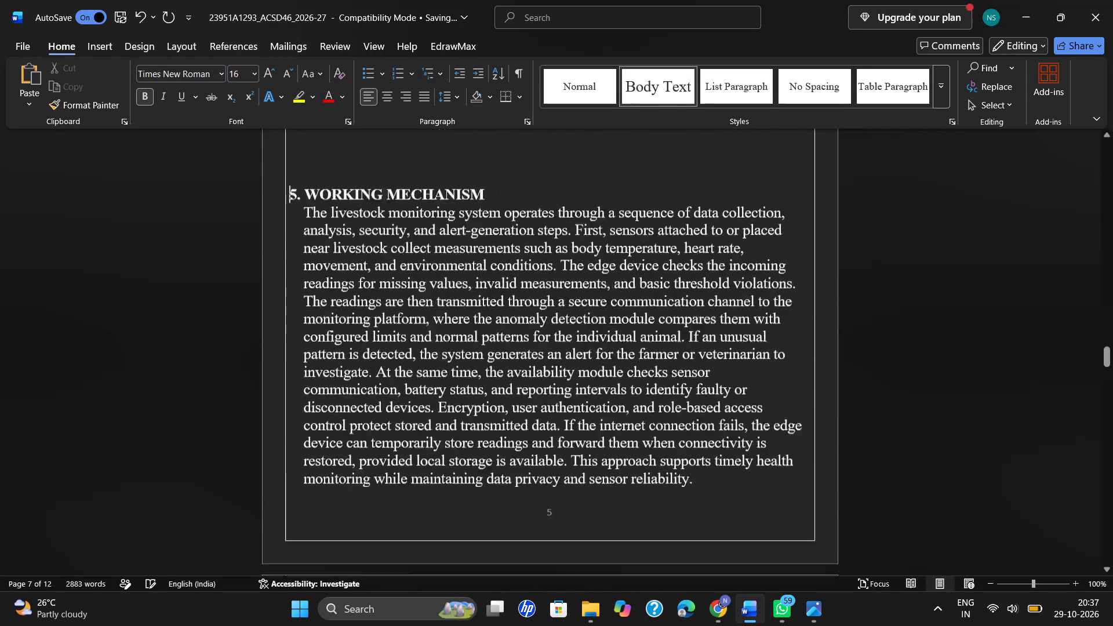
scroll(304, 436, "up", 1)
key("BackSpace")
key("BackSpace")
key("BackSpace")
key("BackSpace")
key("BackSpace")
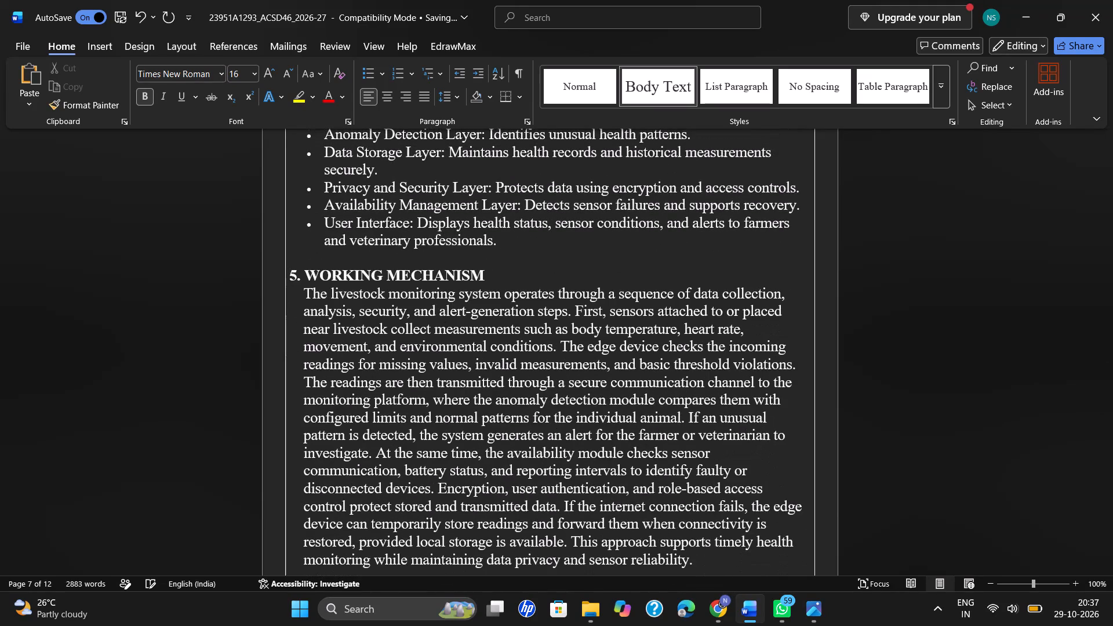
Indent the 5. WORKING MECHANISM heading with spaces on its own line to align it with its paragraph.
key("space")
key("space")
key("space")
key("space")
key("BackSpace")
key("BackSpace")
key("BackSpace")
key("BackSpace")
key("BackSpace")
key("Return")
scroll(304, 436, "up", 2)
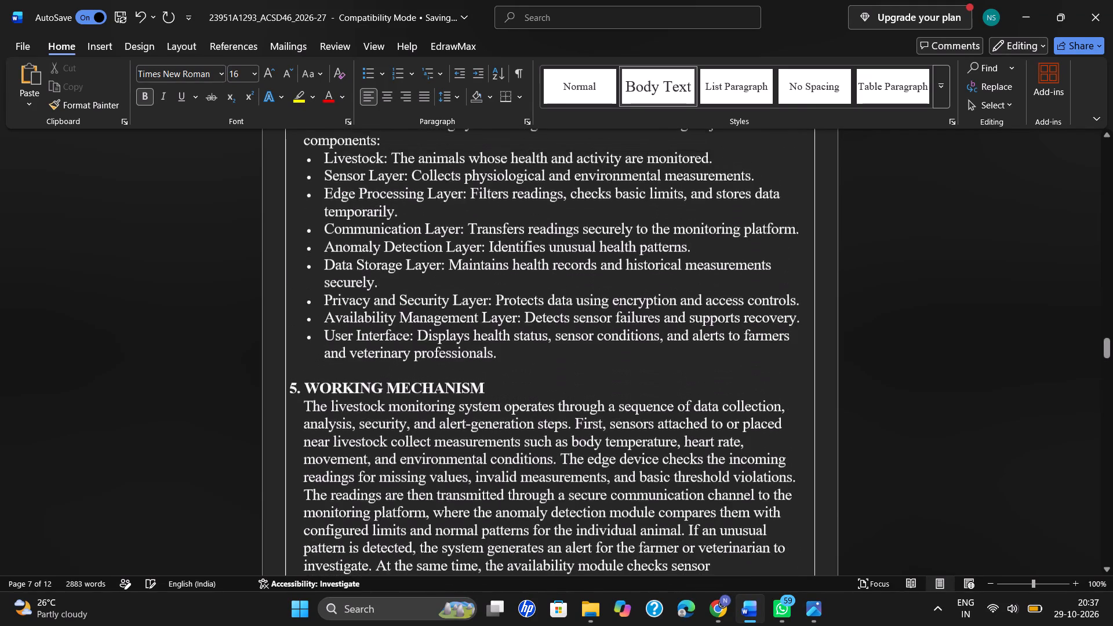
key("space")
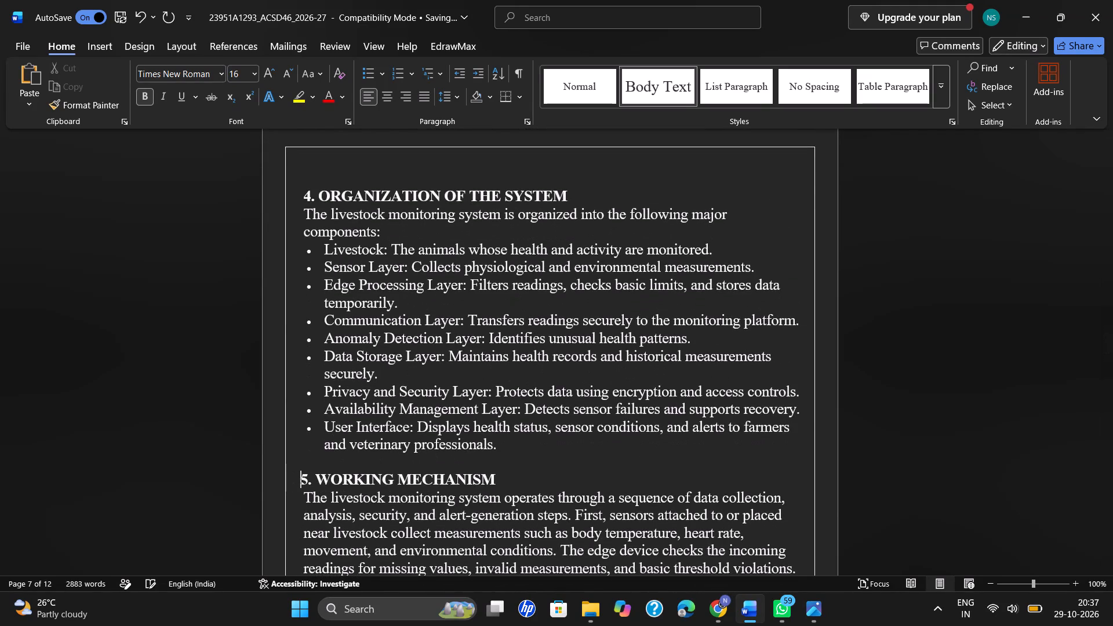
key("space")
Review the page layout from section 6 through the sample code to the end of the conclusion.
scroll(387, 475, "down", 2)
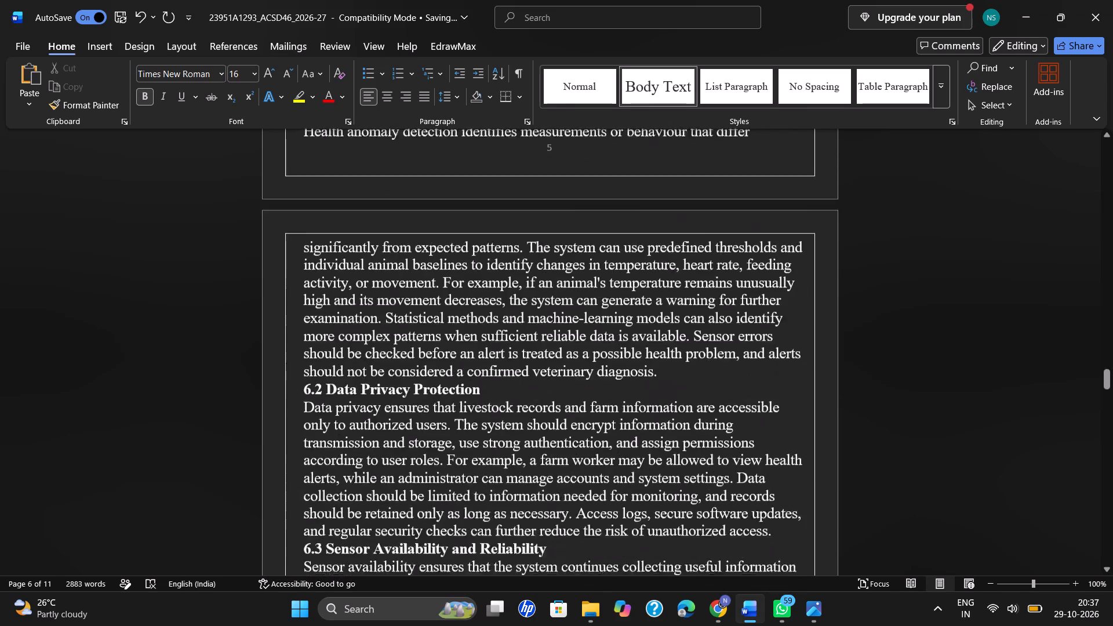
scroll(387, 475, "down", 3)
scroll(387, 475, "up", 6)
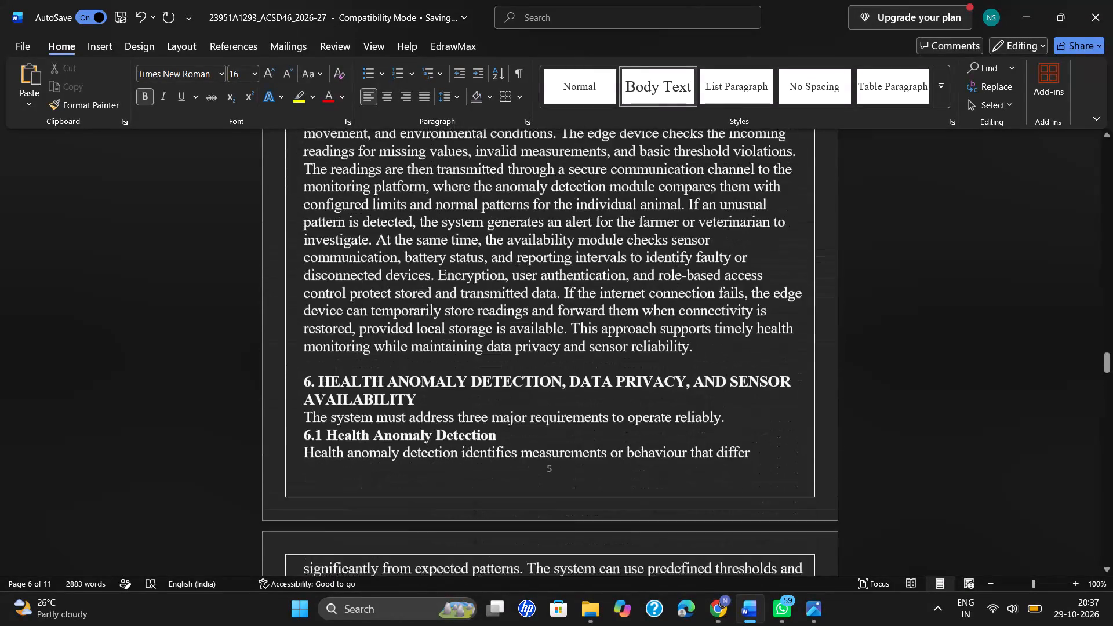
scroll(387, 475, "down", 5)
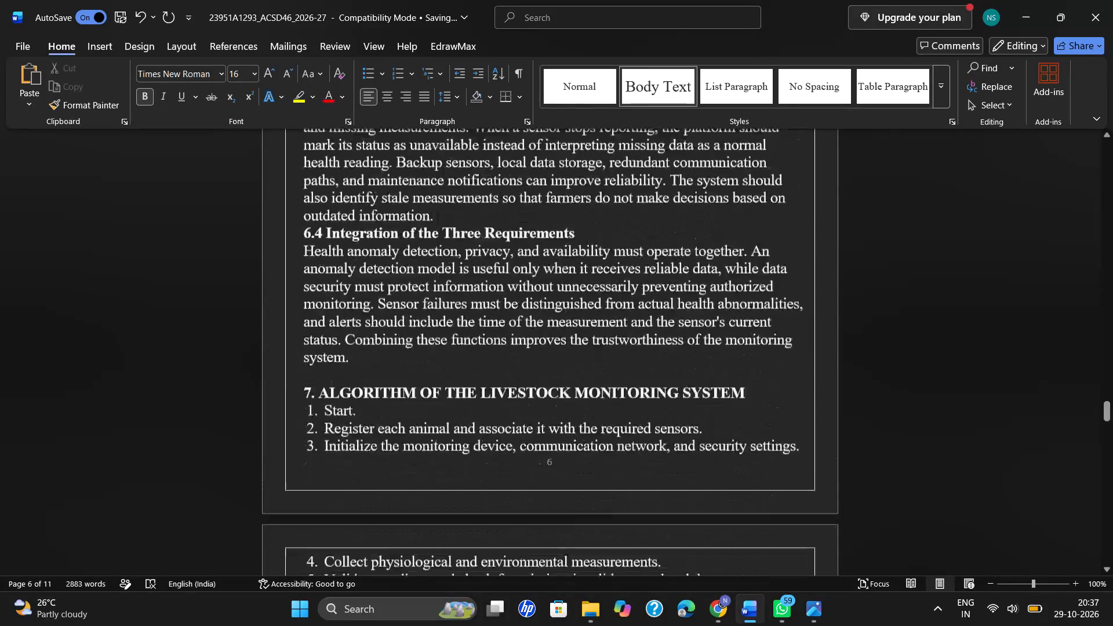
scroll(387, 475, "down", 4)
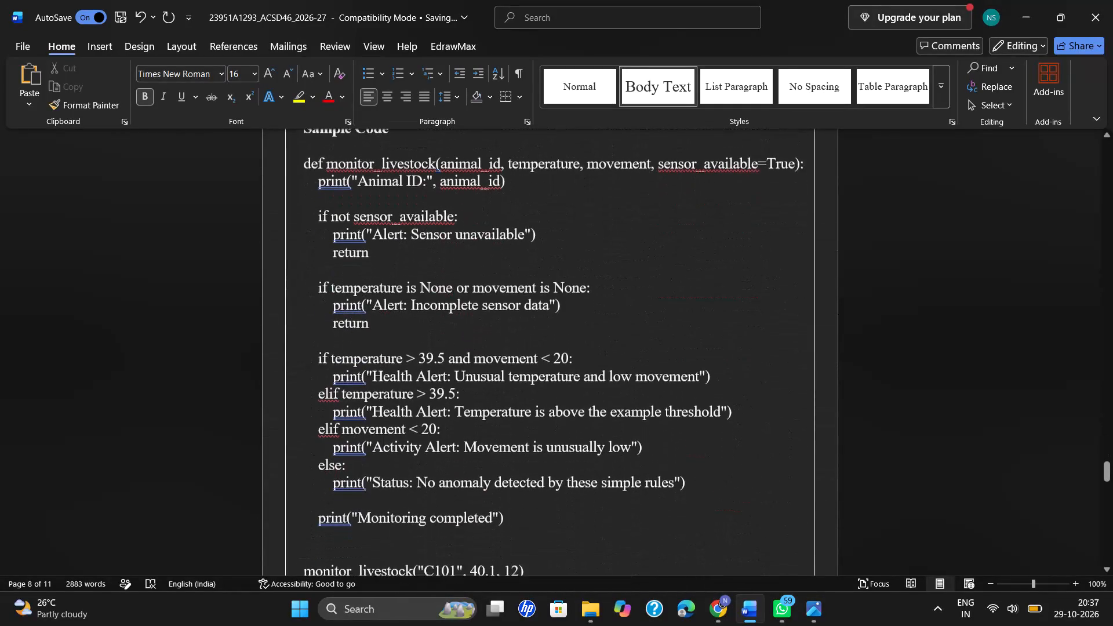
scroll(387, 475, "down", 8)
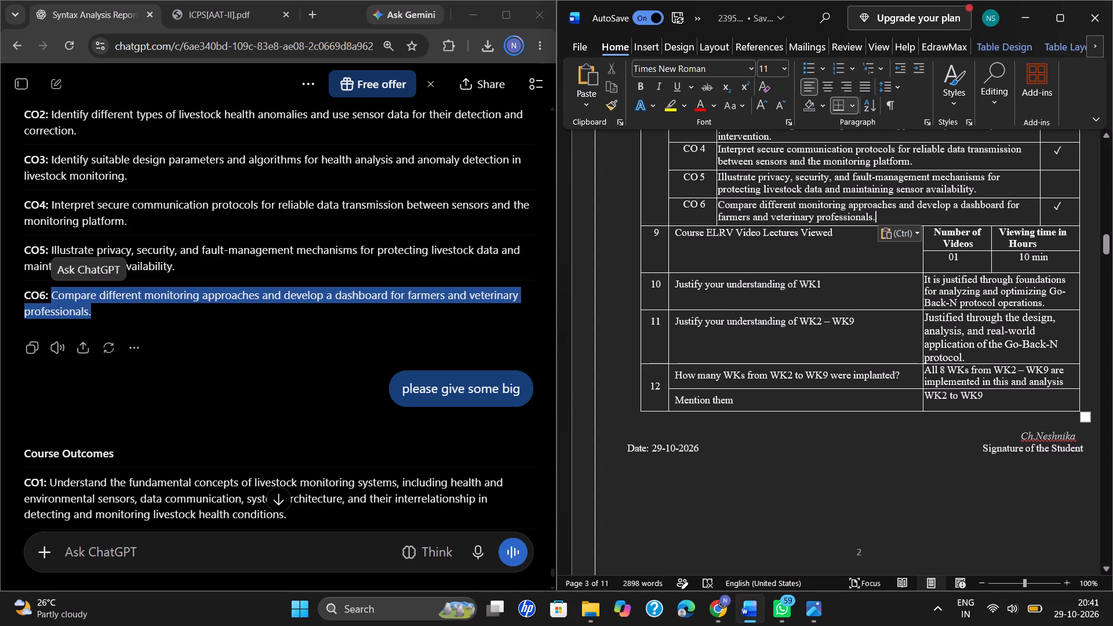
scroll(783, 450, "down", 1)
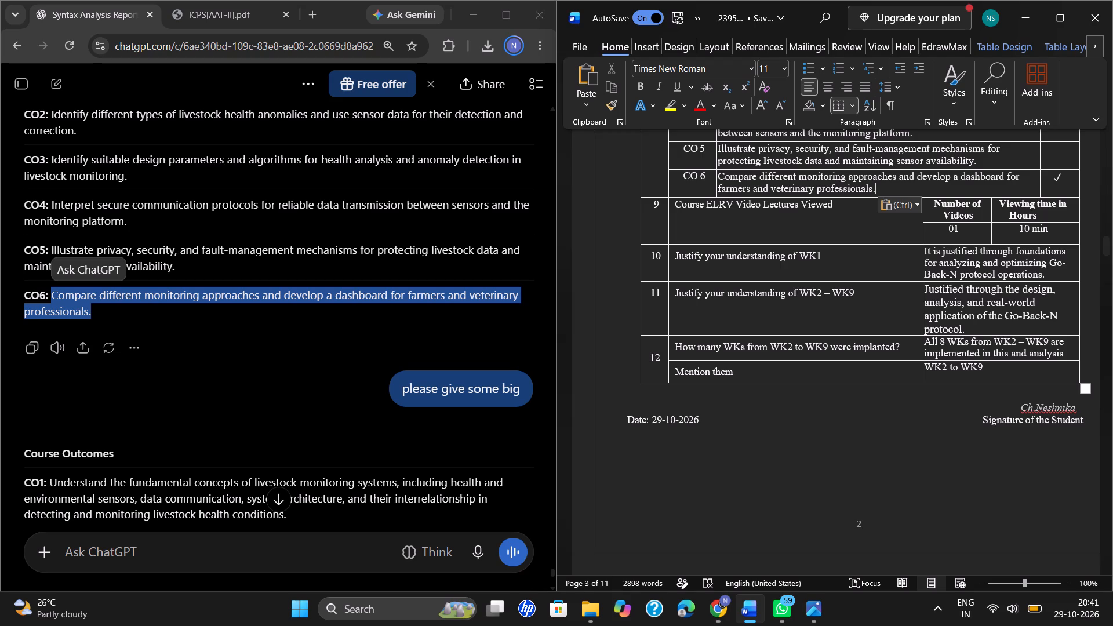
scroll(765, 382, "up", 3)
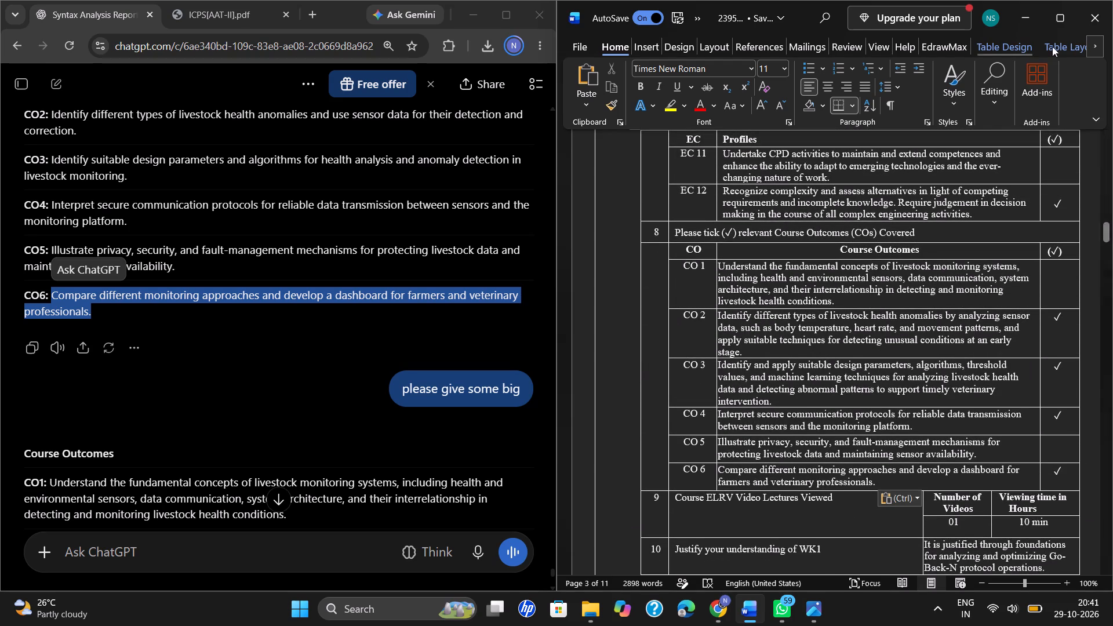
left_click(1061, 7)
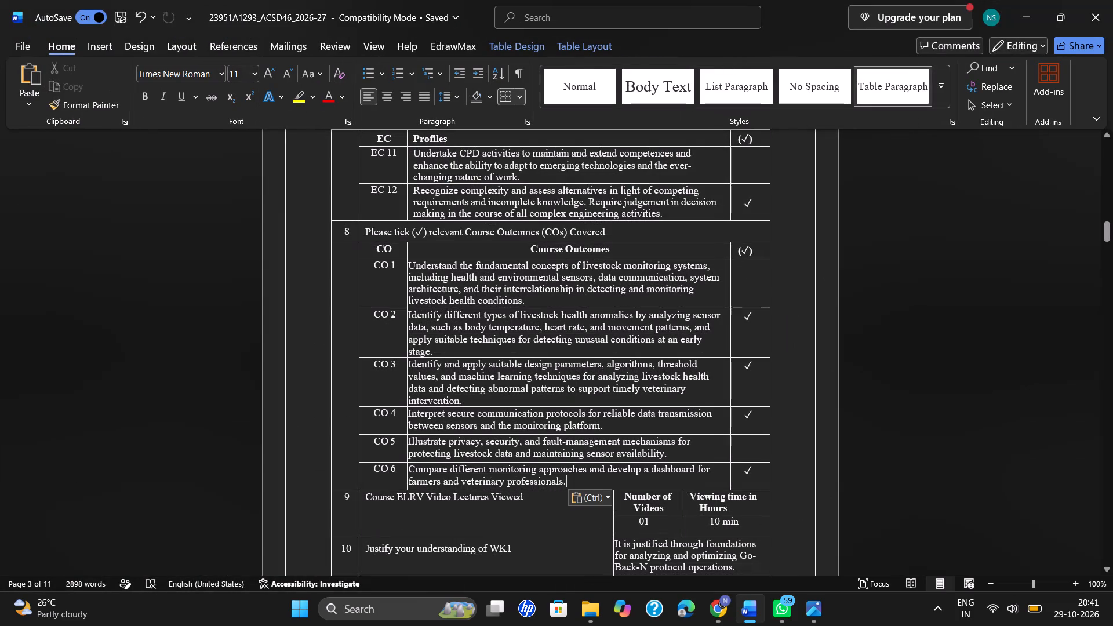
scroll(639, 271, "up", 7)
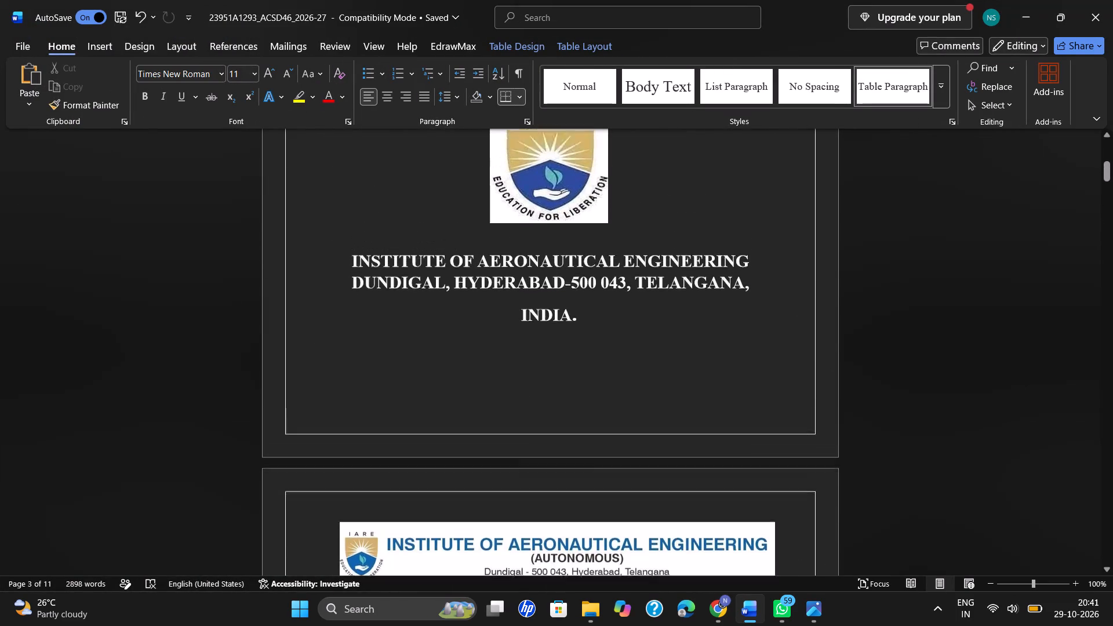
scroll(639, 271, "up", 1)
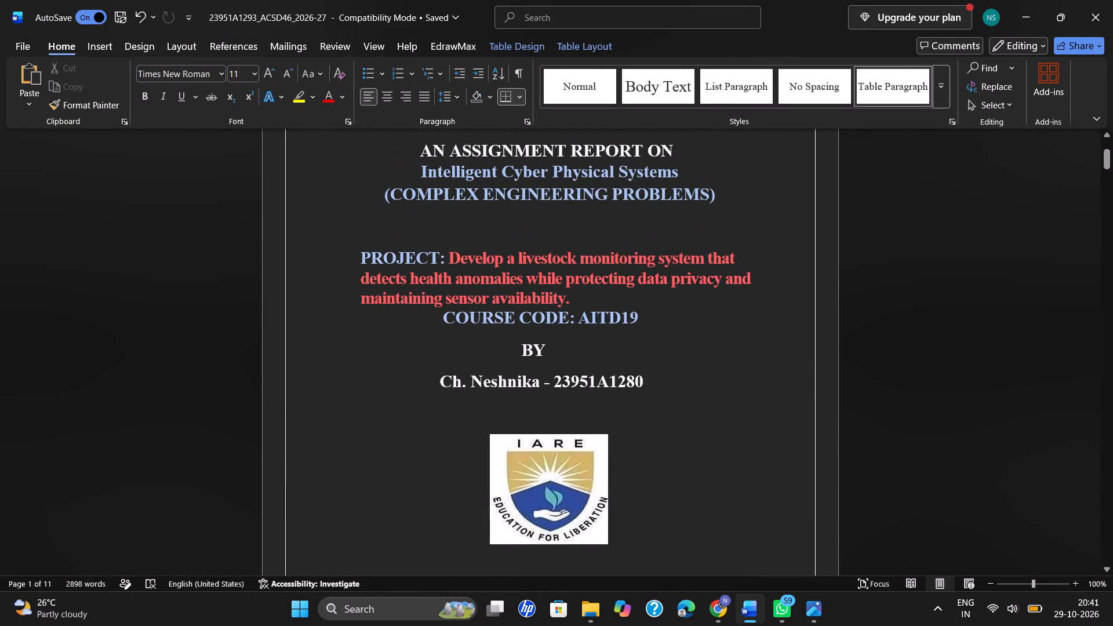
scroll(639, 271, "down", 7)
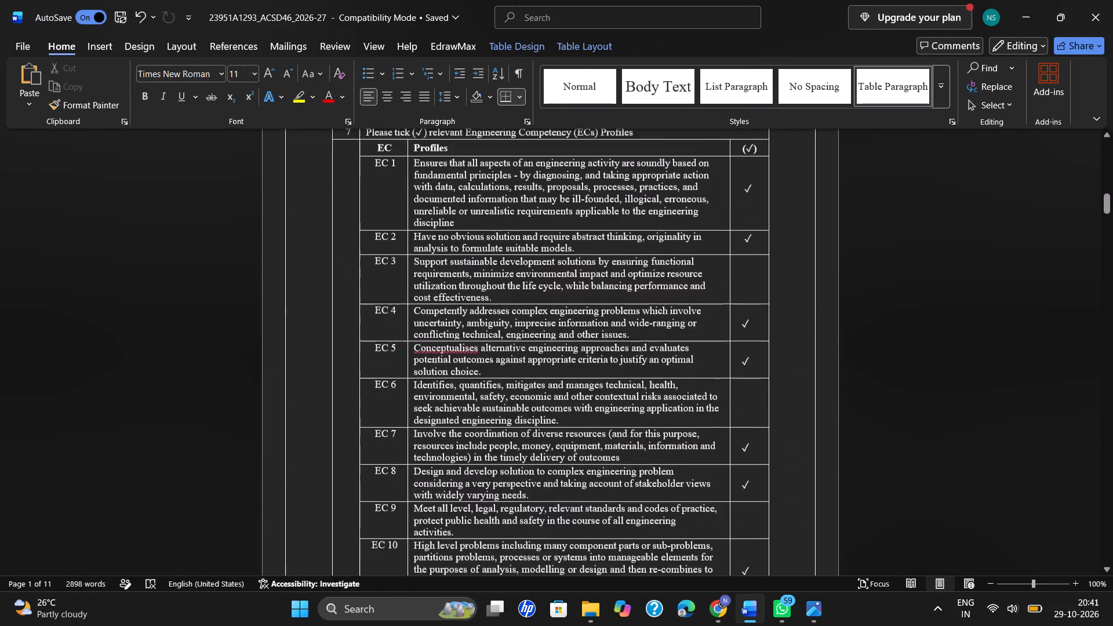
scroll(639, 271, "down", 3)
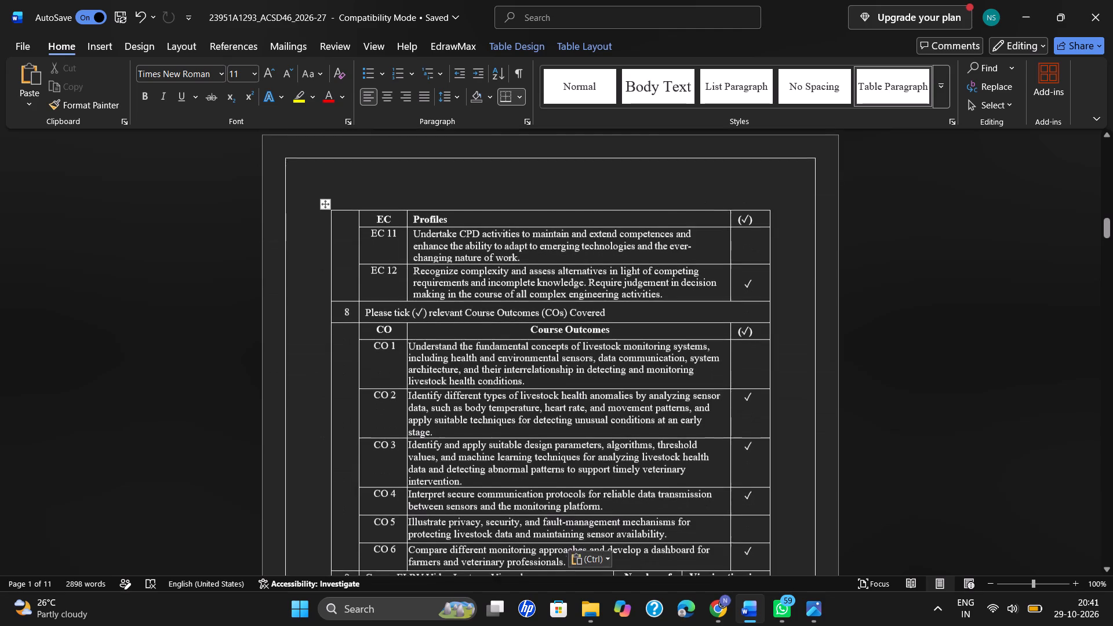
scroll(639, 271, "down", 5)
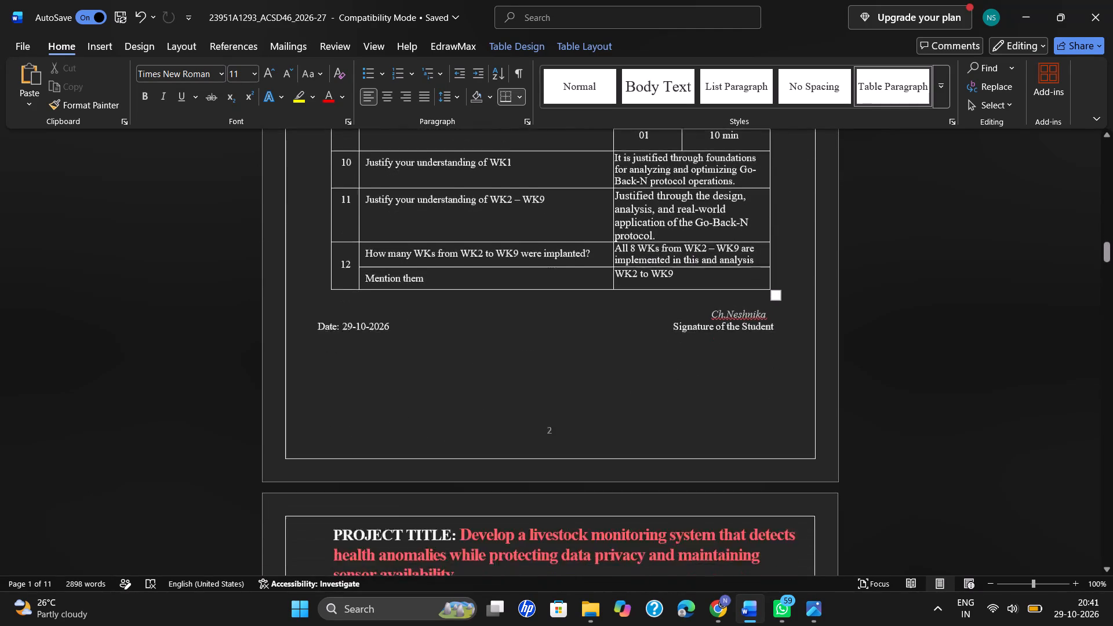
scroll(614, 363, "down", 1)
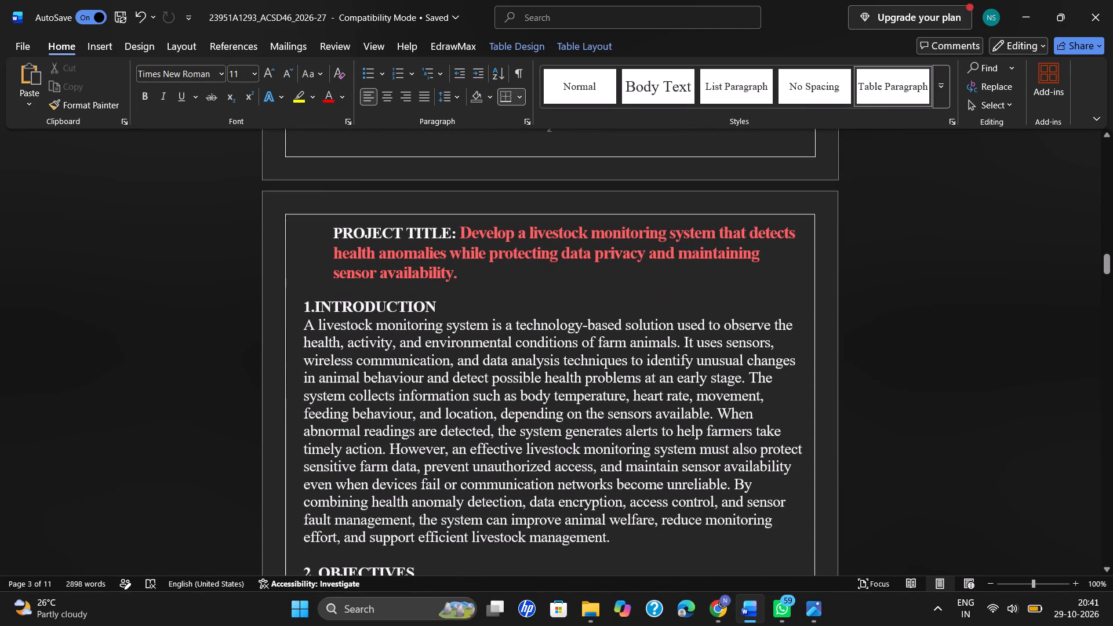
scroll(614, 363, "down", 2)
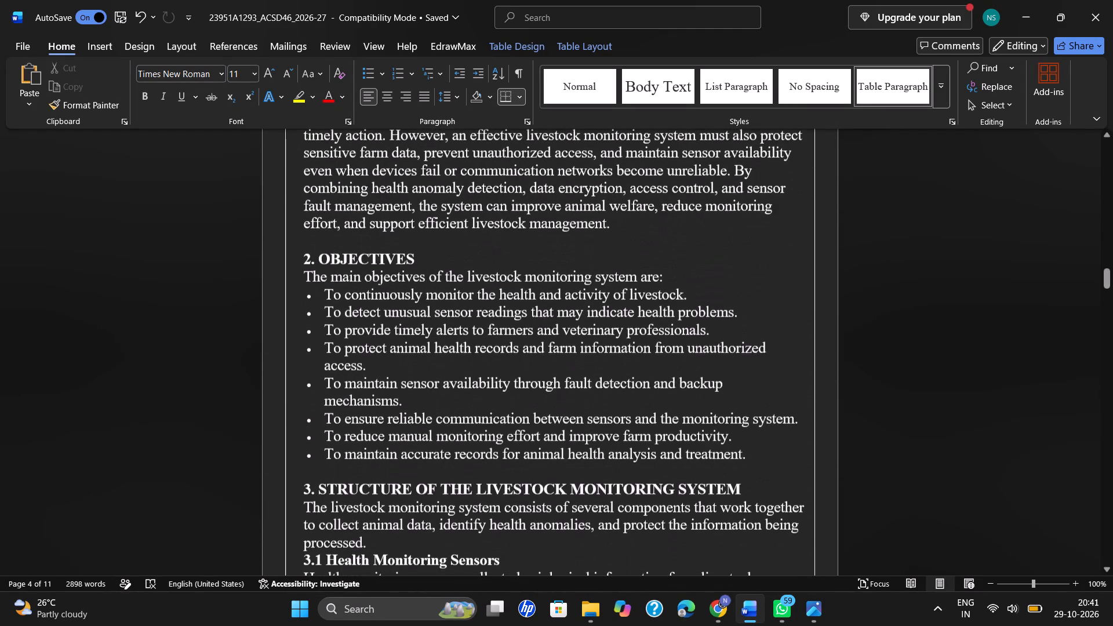
scroll(614, 363, "down", 1)
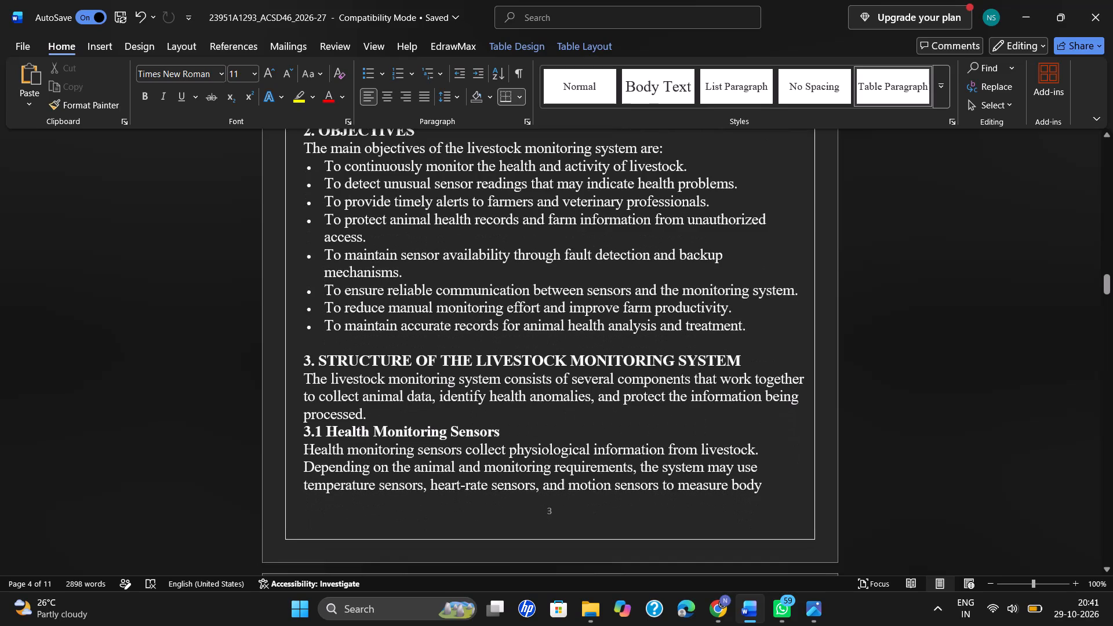
scroll(614, 363, "down", 2)
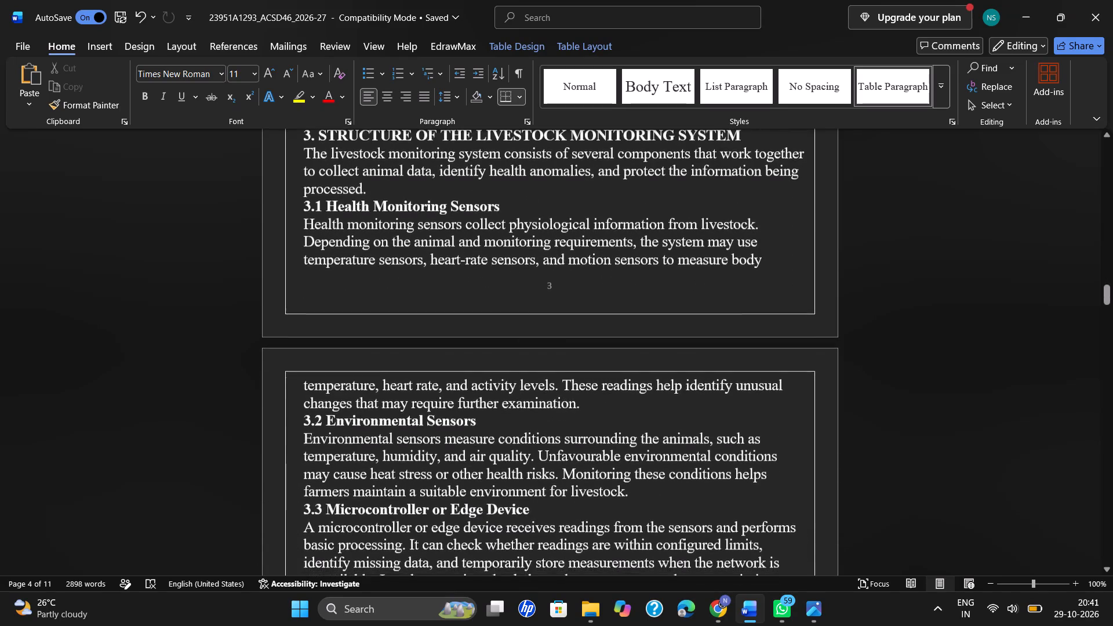
scroll(614, 363, "down", 4)
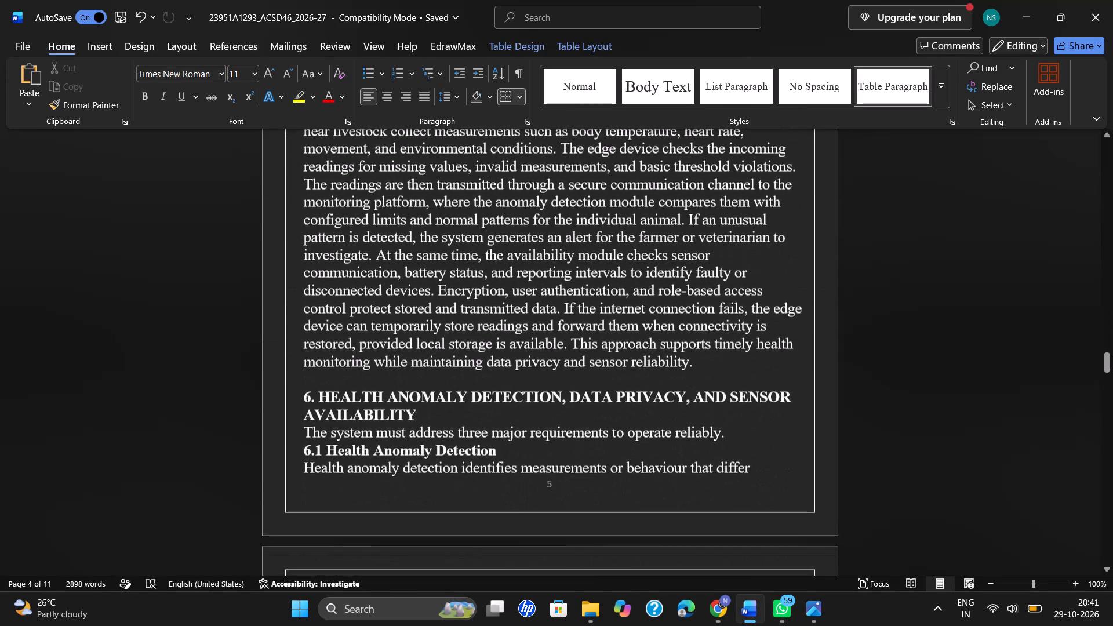
scroll(614, 363, "down", 3)
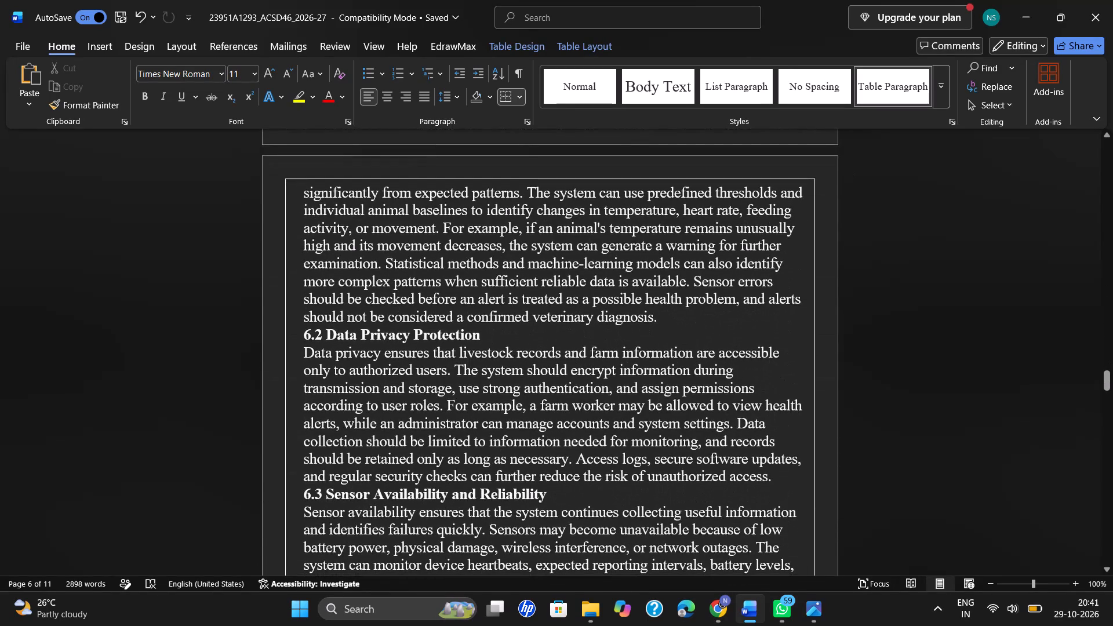
scroll(731, 417, "up", 1)
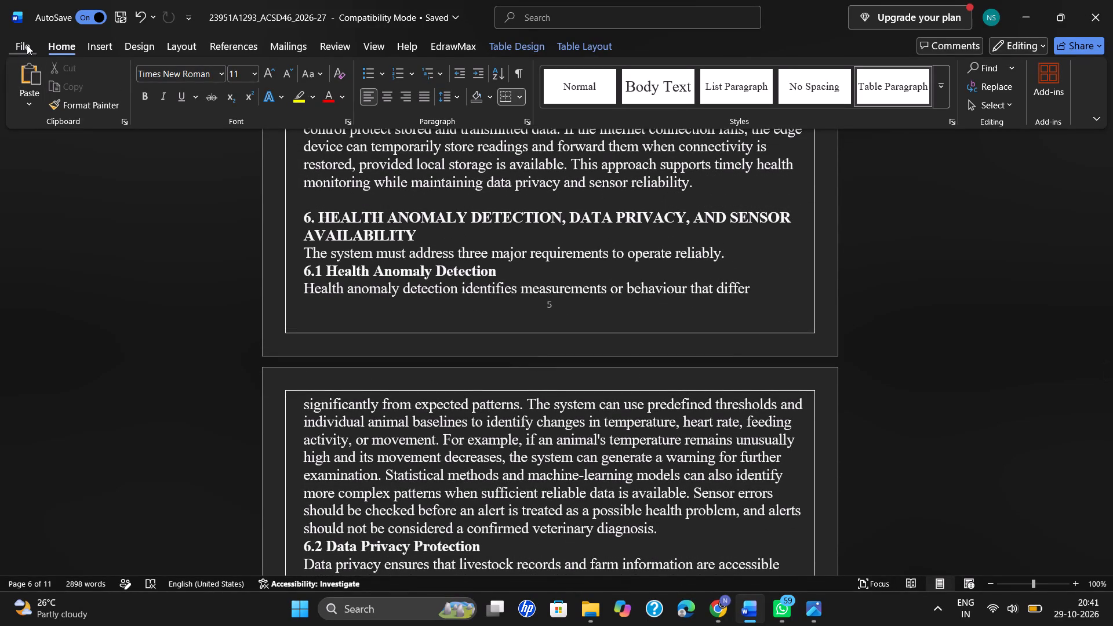
Save a copy of the report as a PDF named ICPS[AAT-II] in Downloads, replacing the existing file.
left_click(27, 45)
double_click(66, 238)
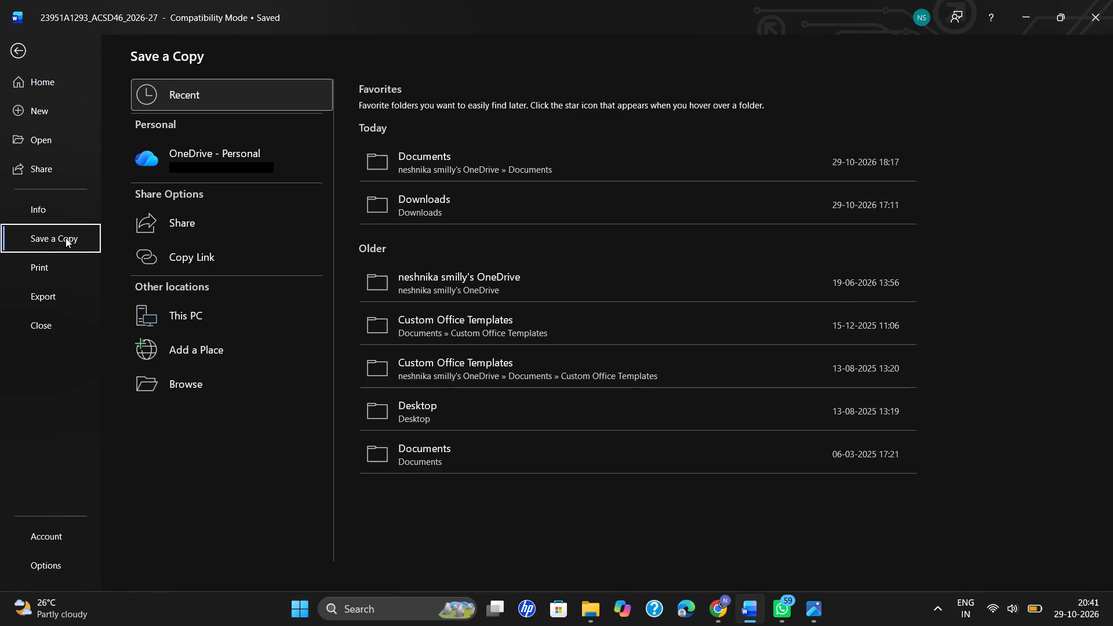
double_click(452, 206)
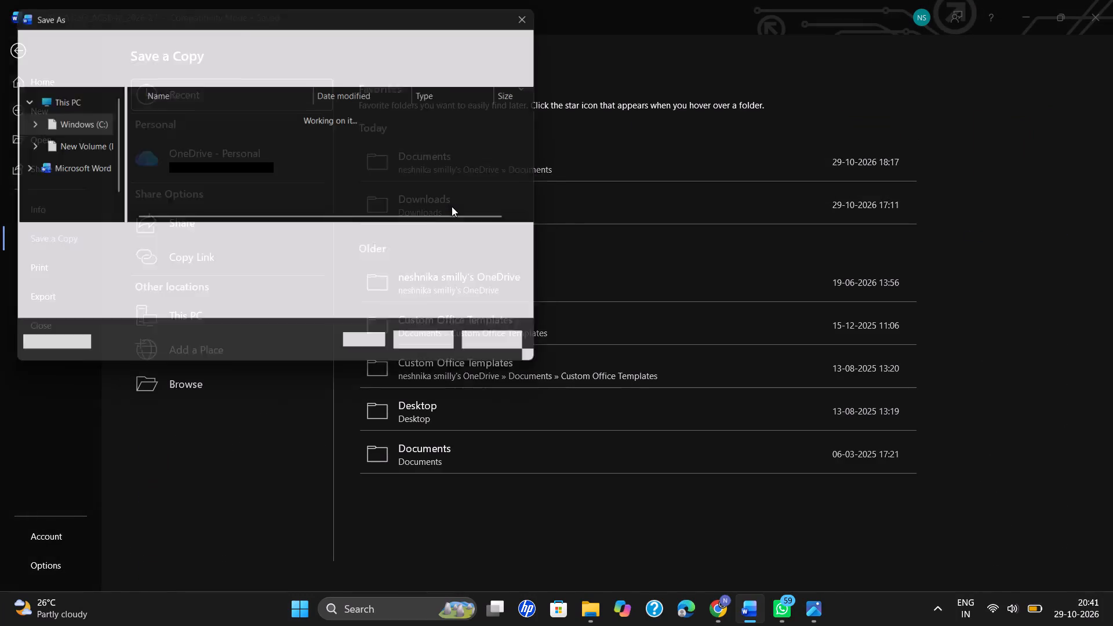
key("BackSpace")
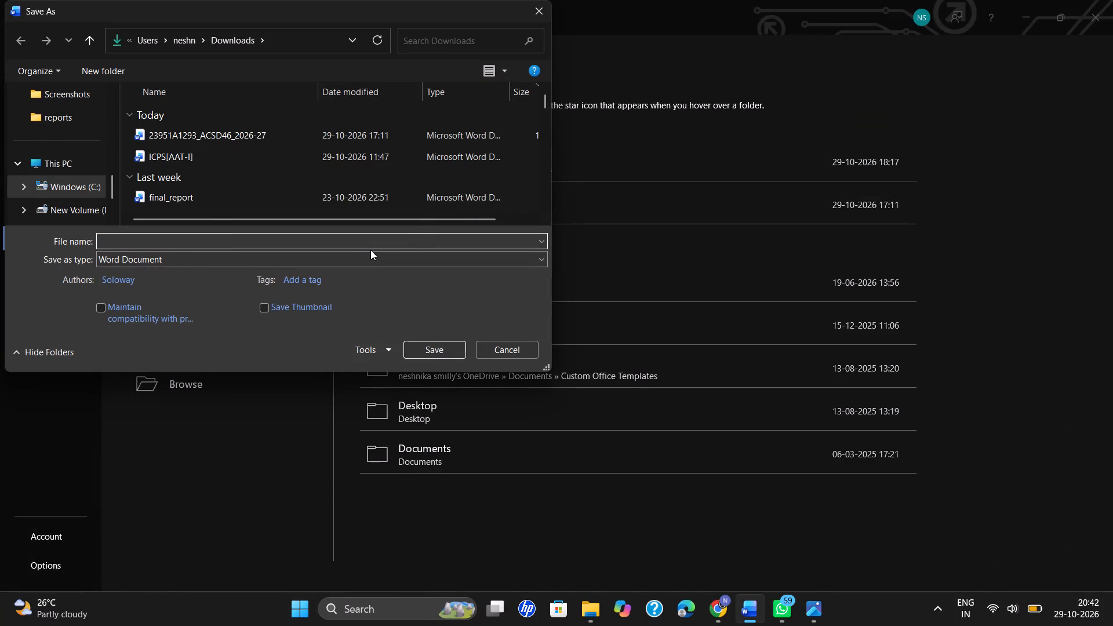
left_click_drag(370, 257, 364, 346)
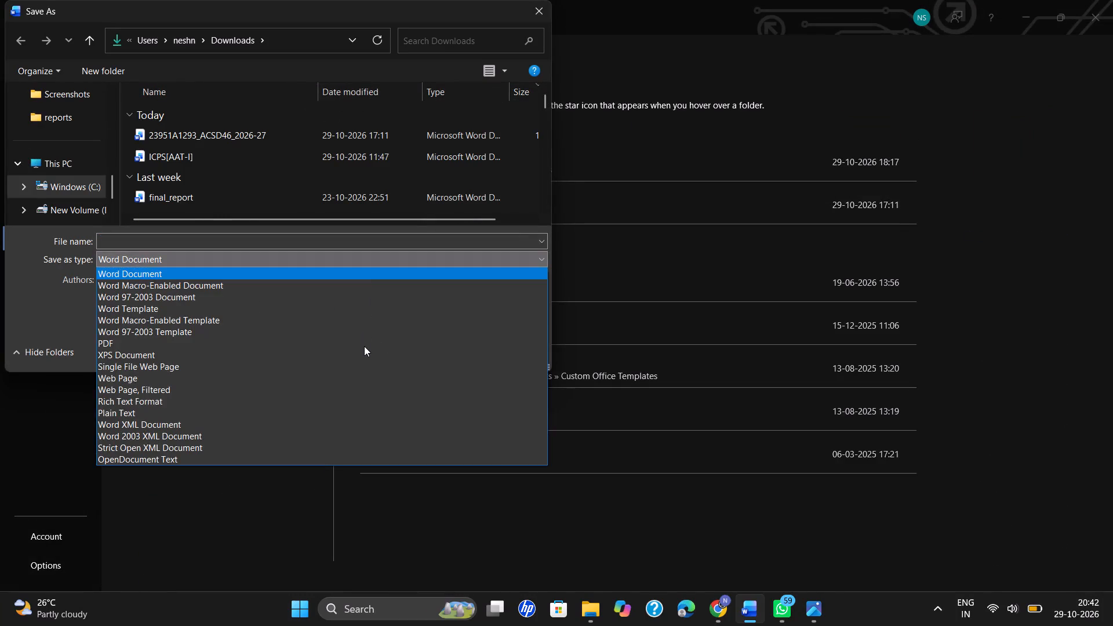
left_click_drag(364, 346, 361, 345)
left_click(361, 345)
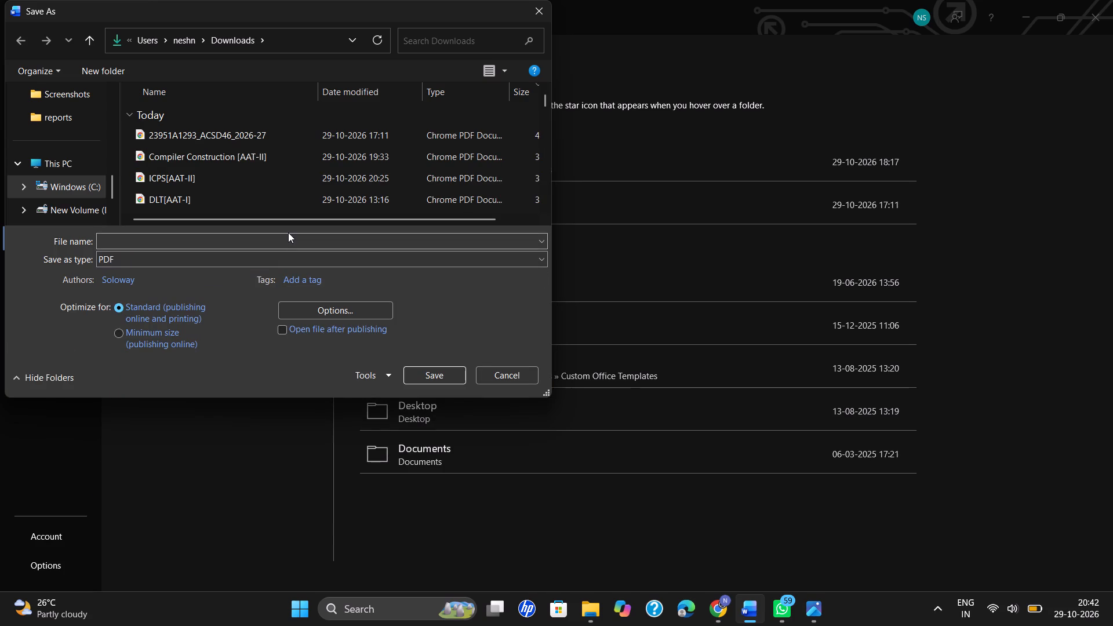
left_click(286, 240)
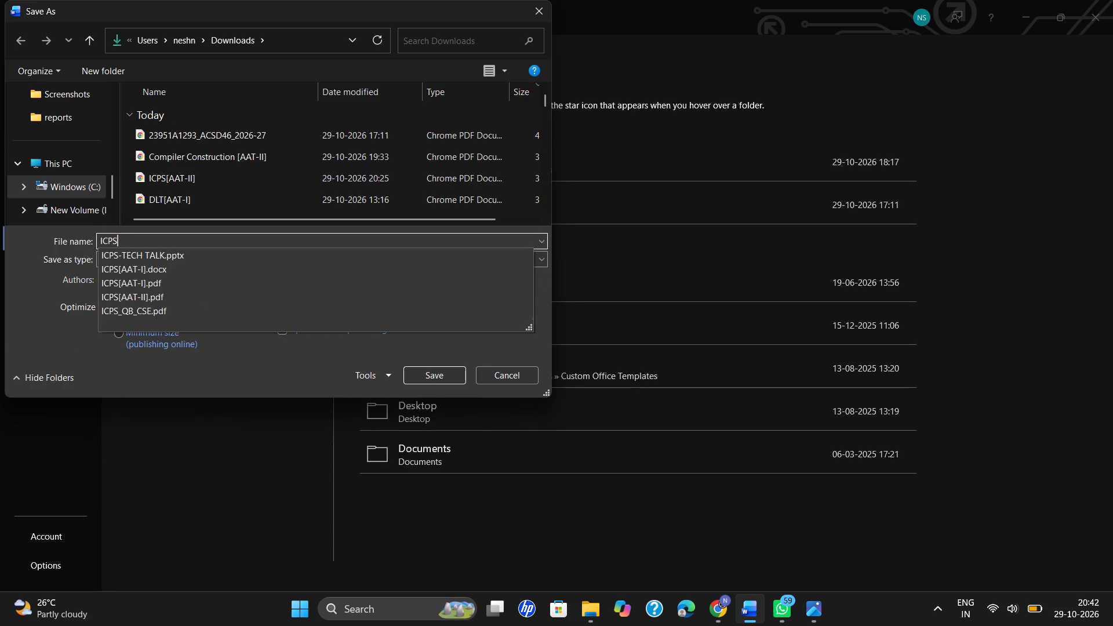
type("[AA")
type("T-II")
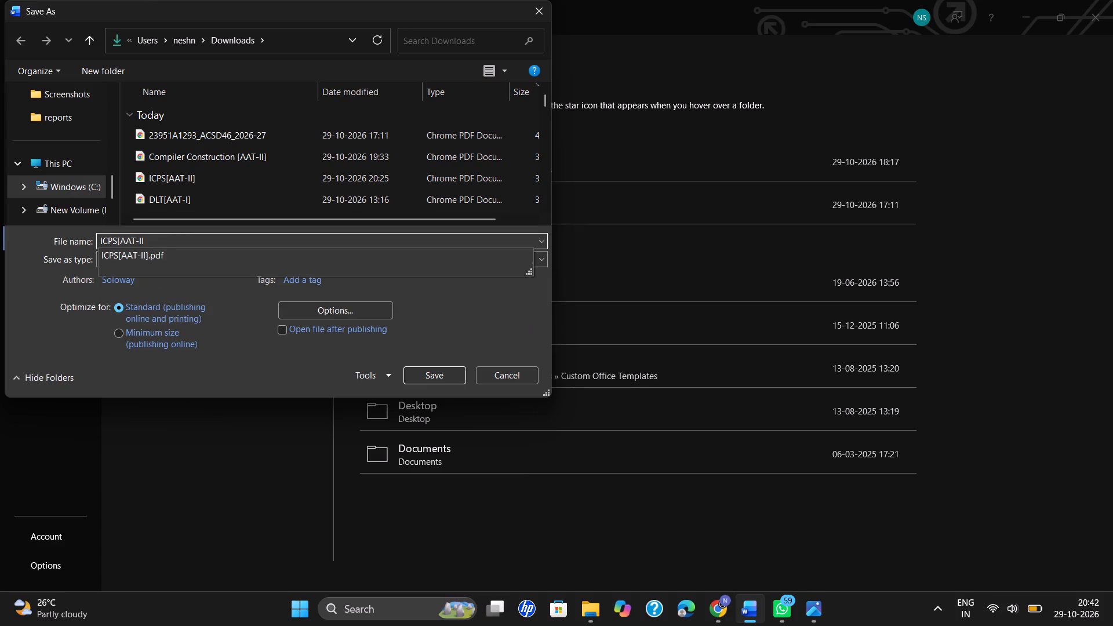
key("bracketright")
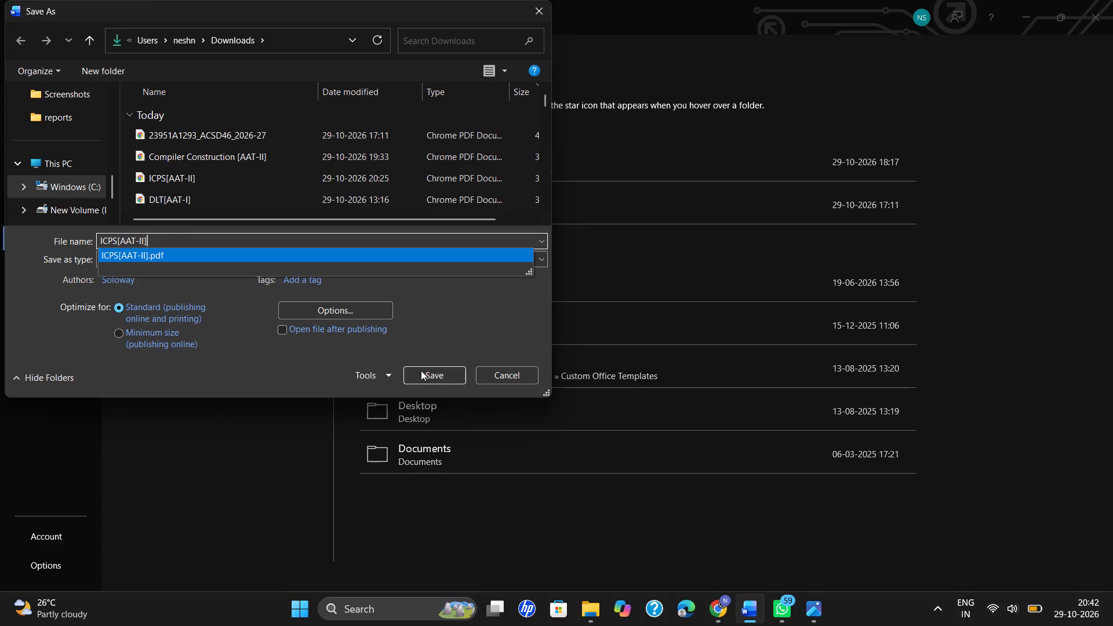
left_click(436, 379)
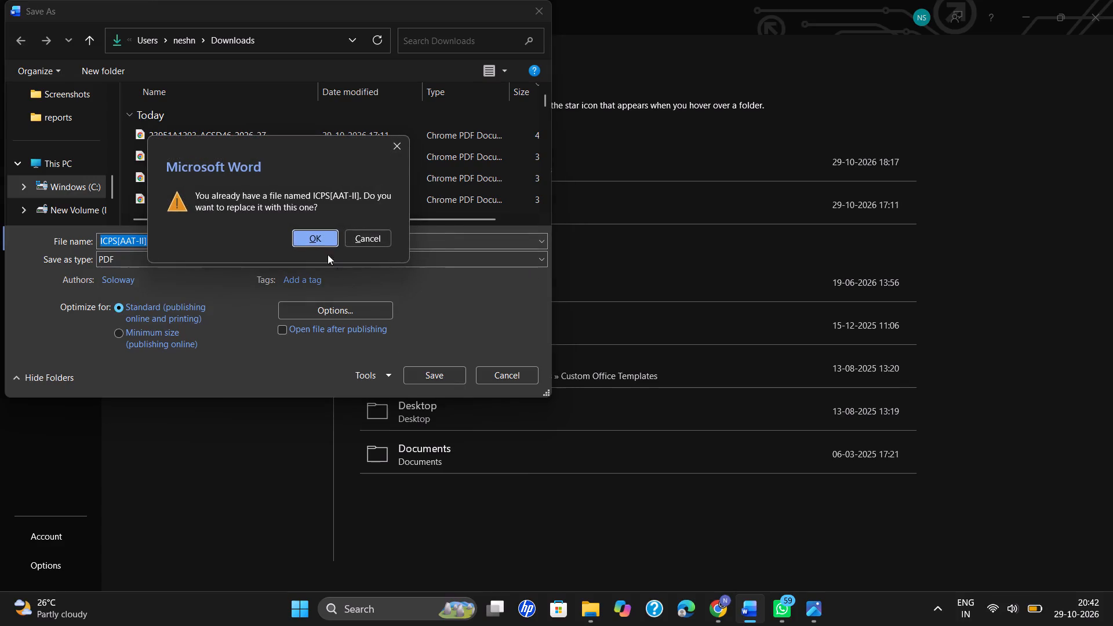
left_click(319, 237)
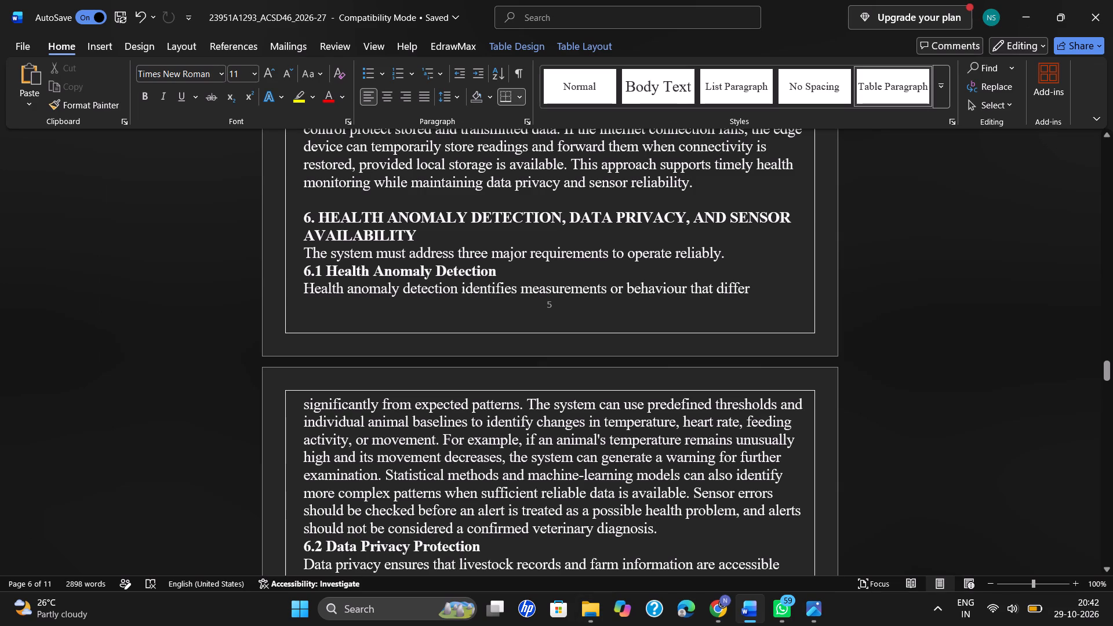
Open the ICPS[AAT-II] PDF from Downloads, review it from the cover page through the course outcomes form to the conclusion, and close it.
left_click(589, 558)
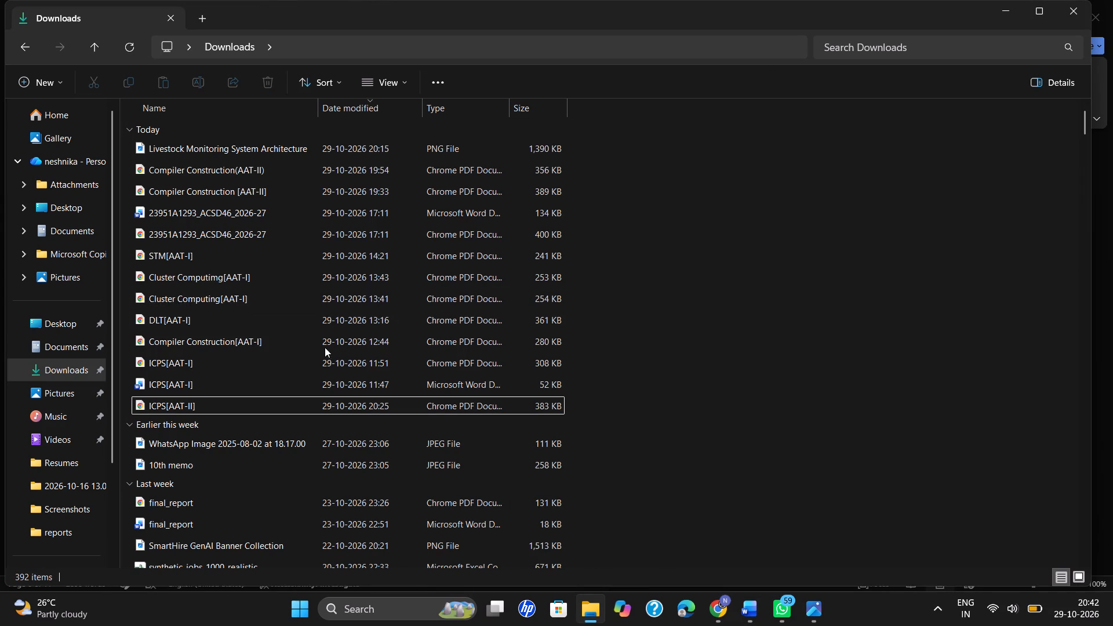
double_click(299, 409)
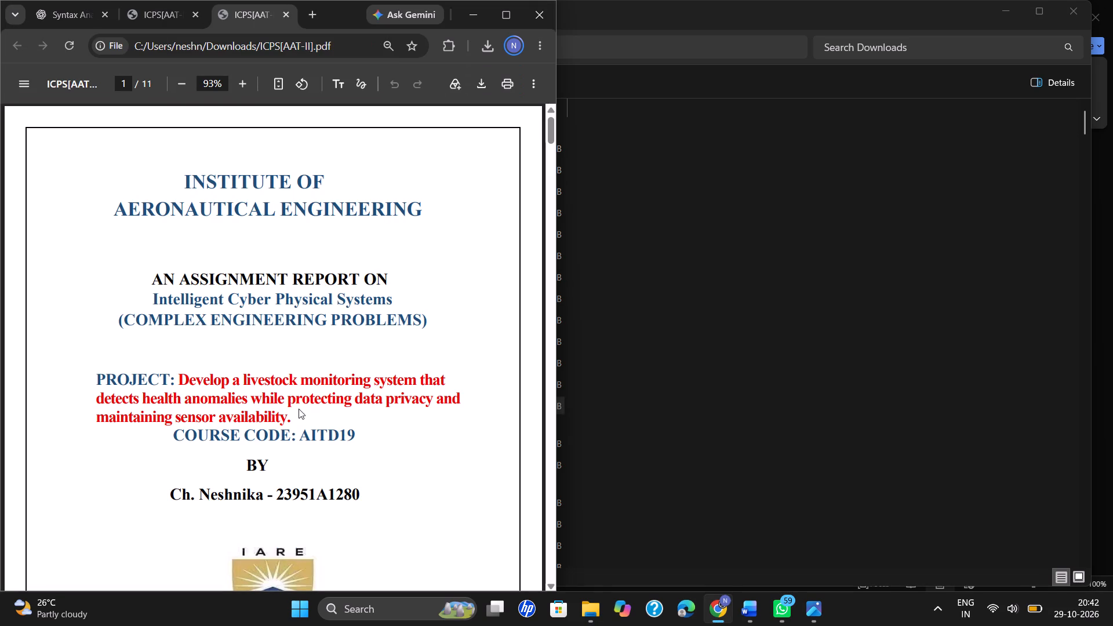
scroll(323, 413, "down", 2)
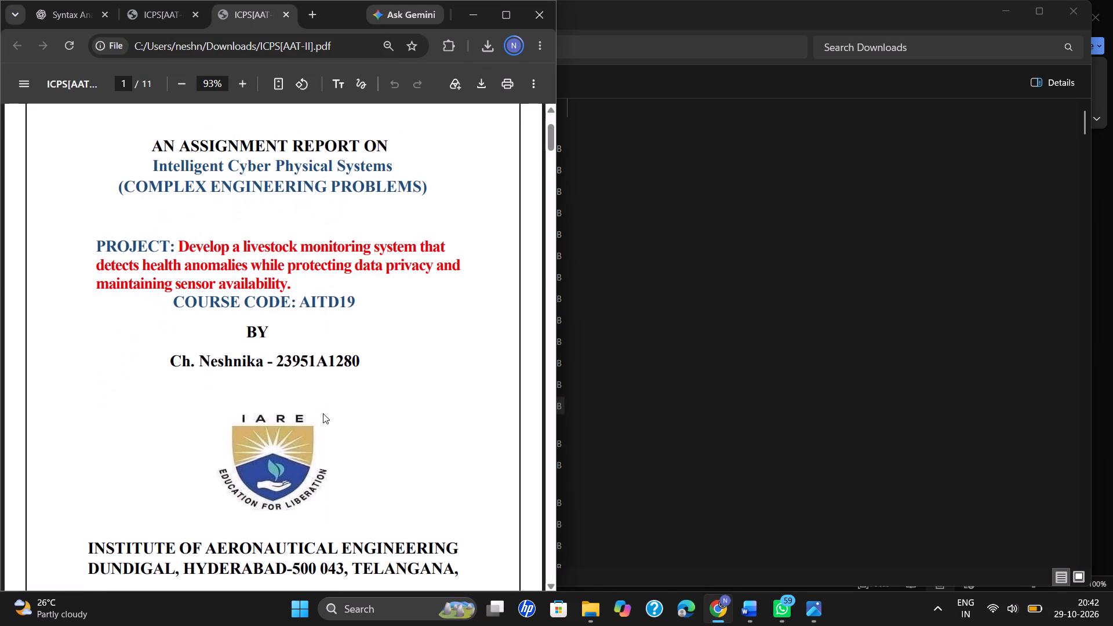
scroll(323, 413, "down", 4)
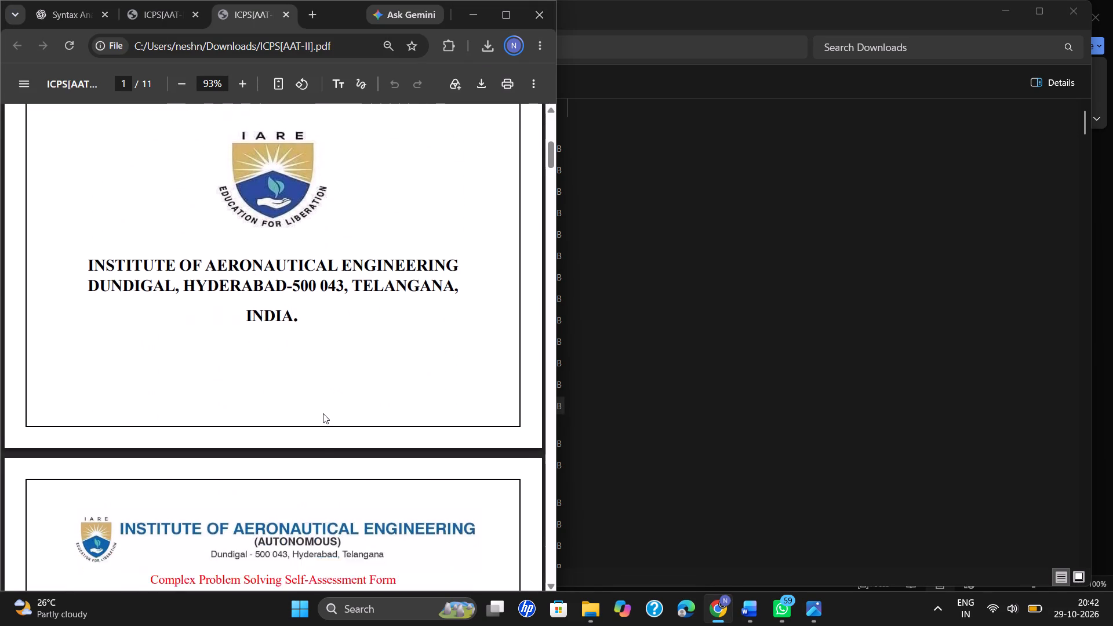
scroll(323, 413, "down", 1)
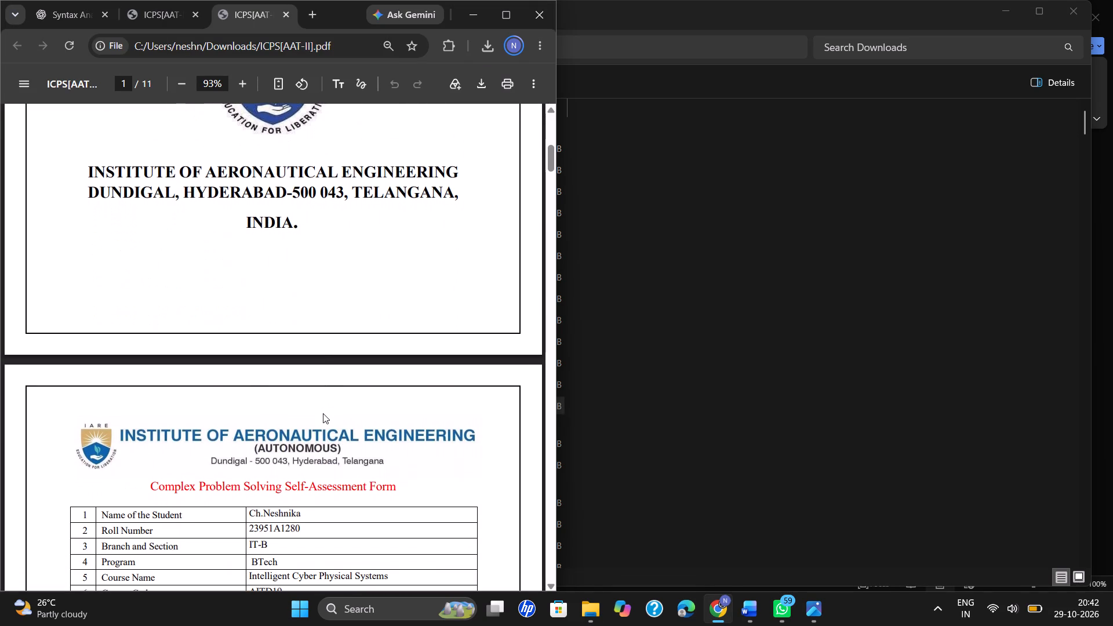
scroll(323, 413, "down", 2)
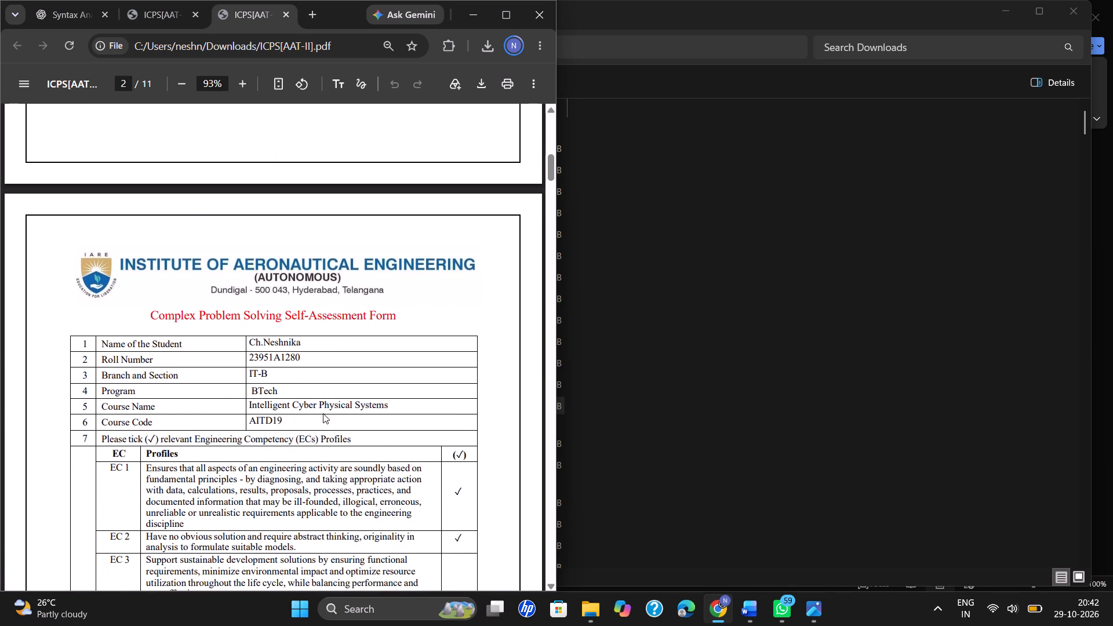
scroll(323, 413, "down", 1)
scroll(323, 413, "up", 1)
scroll(323, 413, "down", 1)
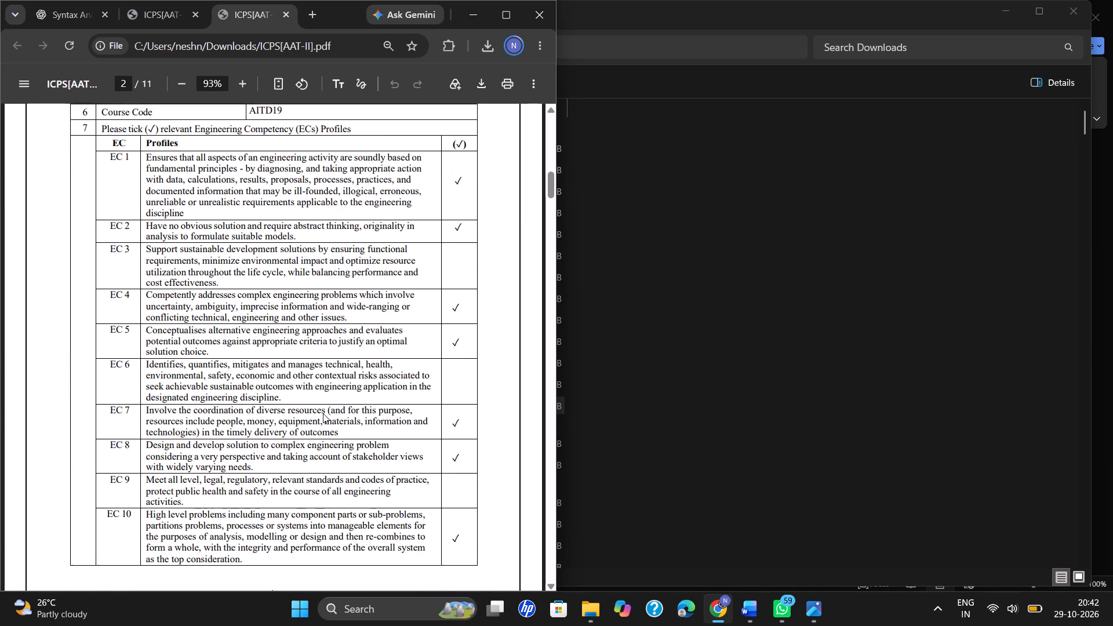
scroll(323, 413, "down", 4)
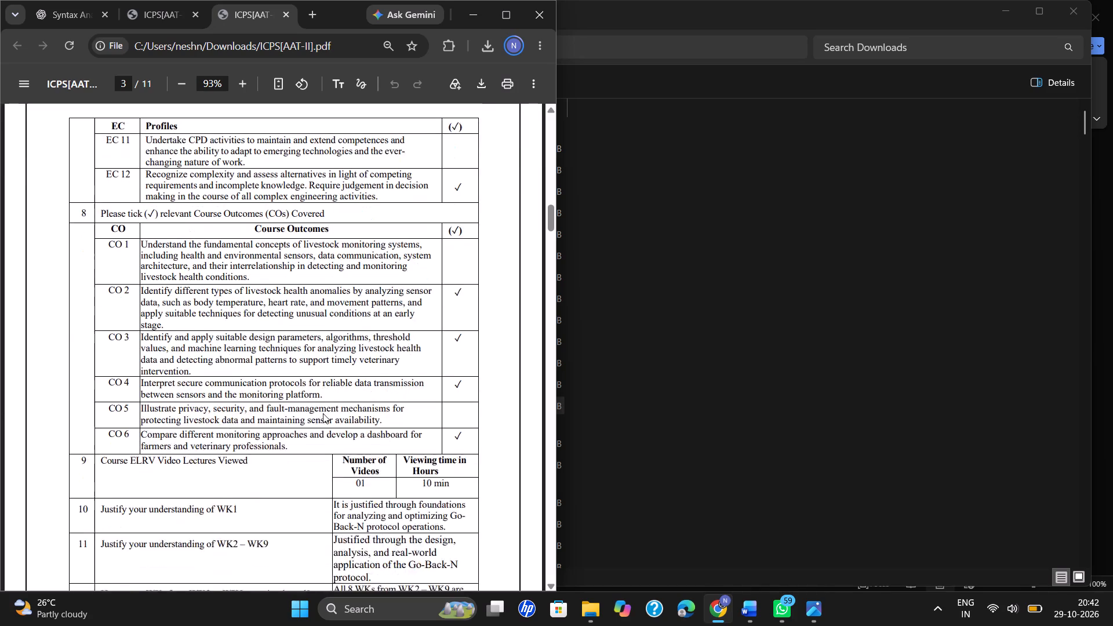
scroll(323, 413, "down", 1)
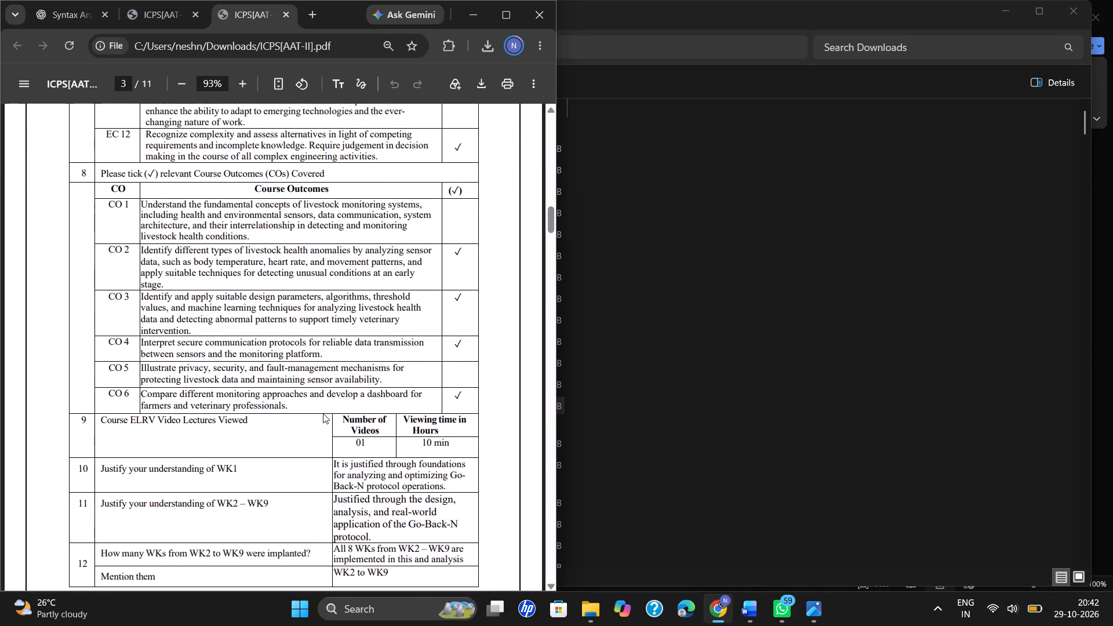
scroll(323, 413, "down", 4)
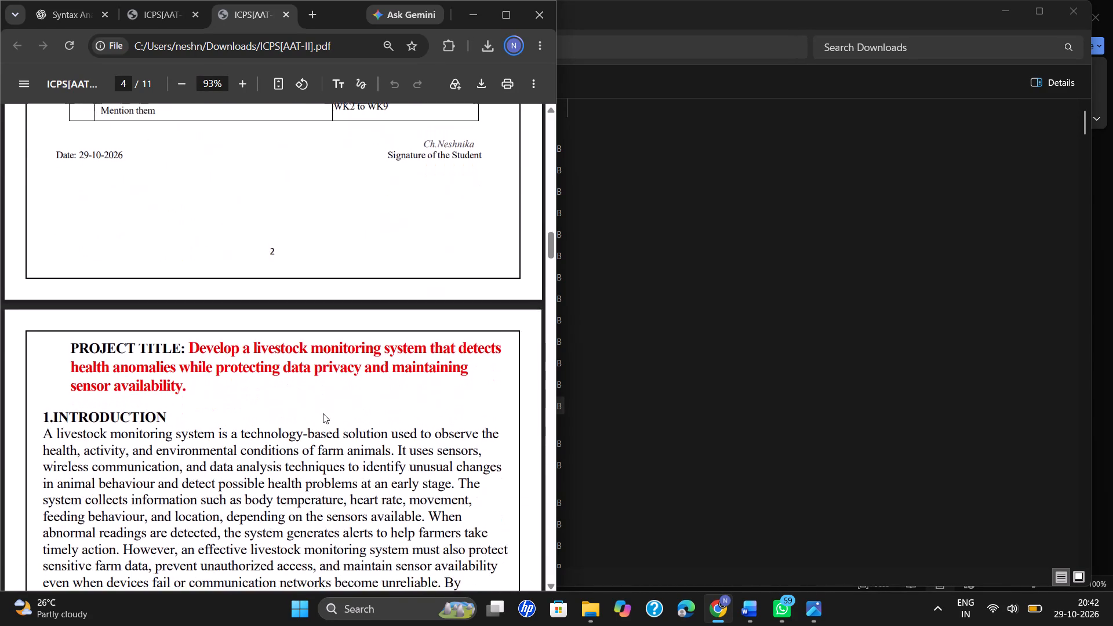
scroll(323, 413, "down", 7)
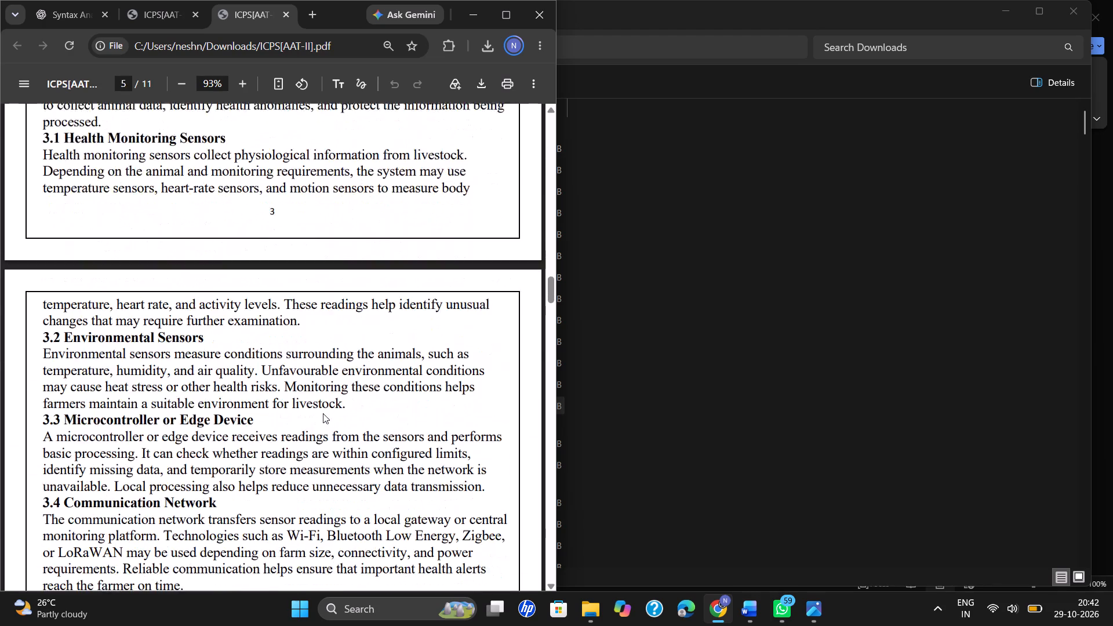
scroll(323, 413, "down", 6)
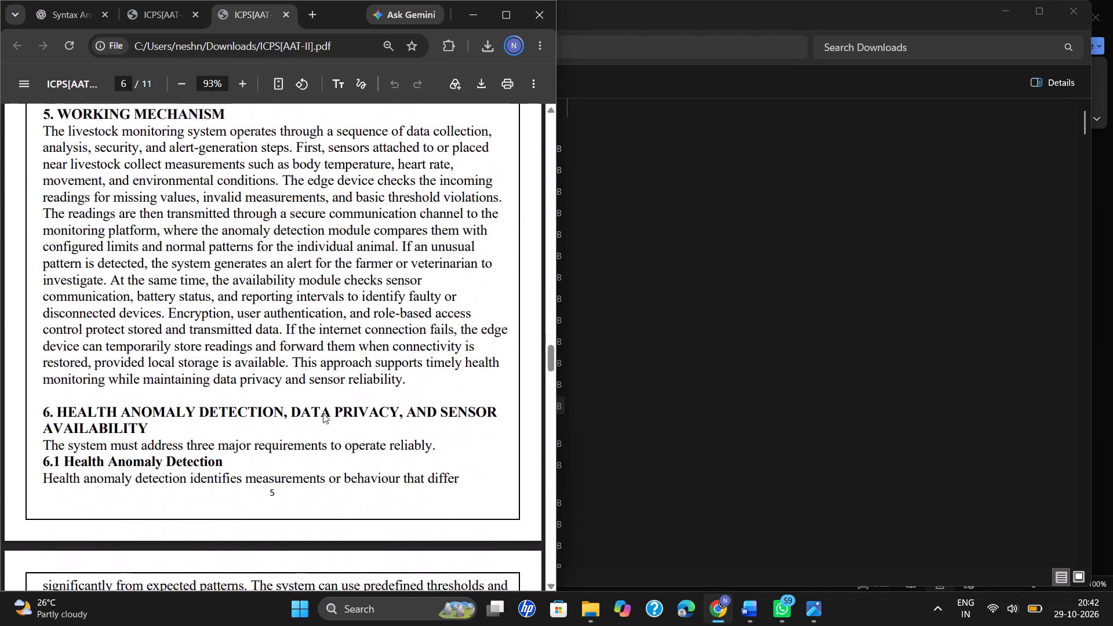
scroll(323, 413, "down", 1)
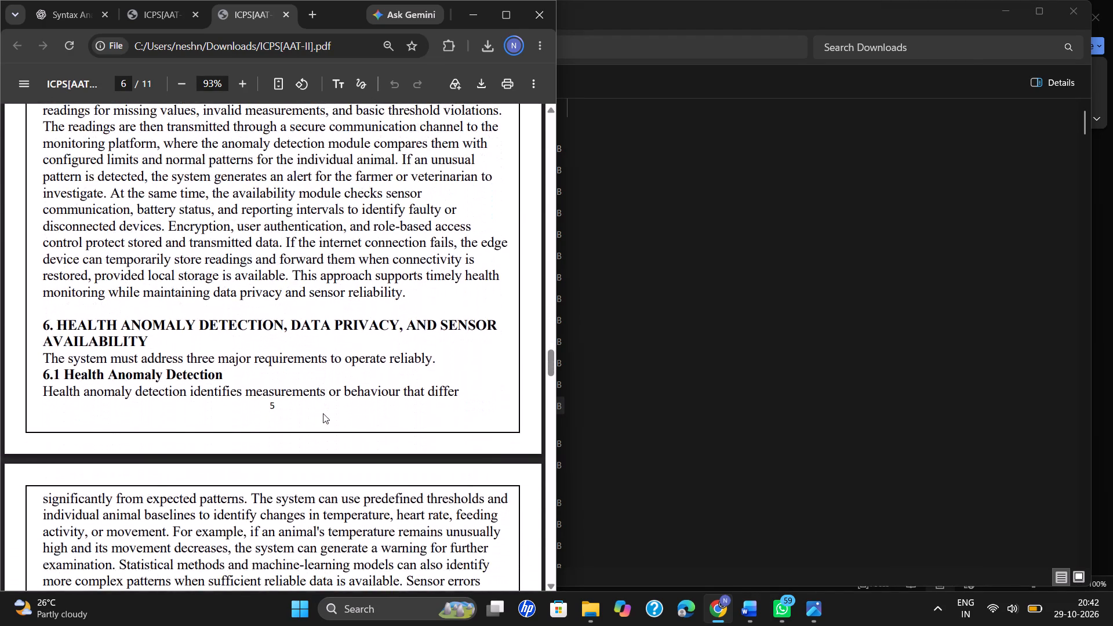
scroll(323, 413, "down", 8)
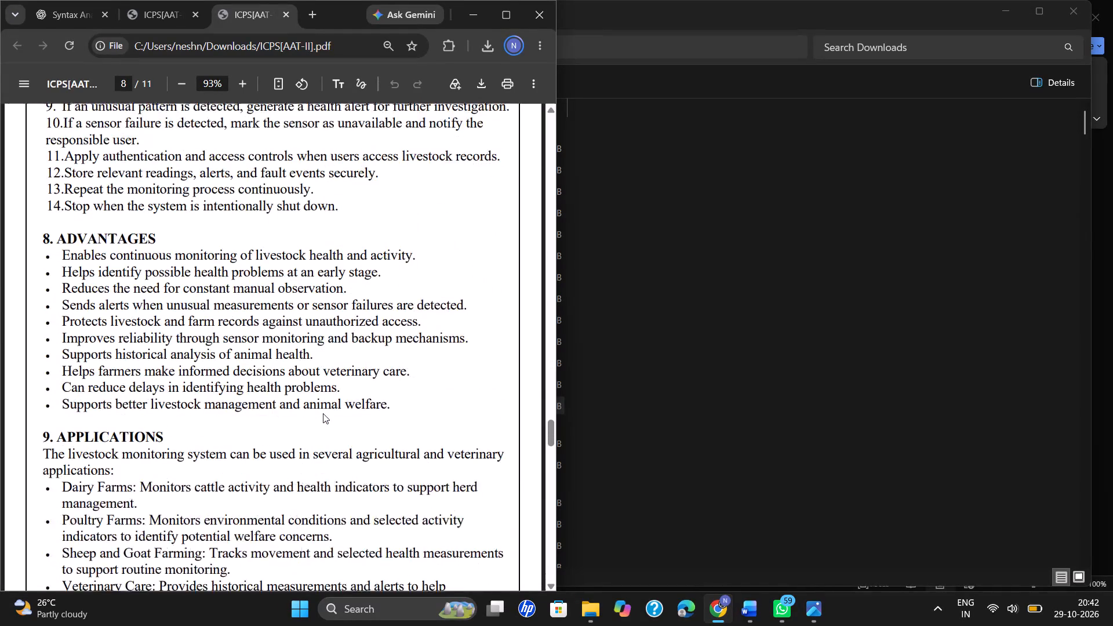
scroll(323, 413, "down", 6)
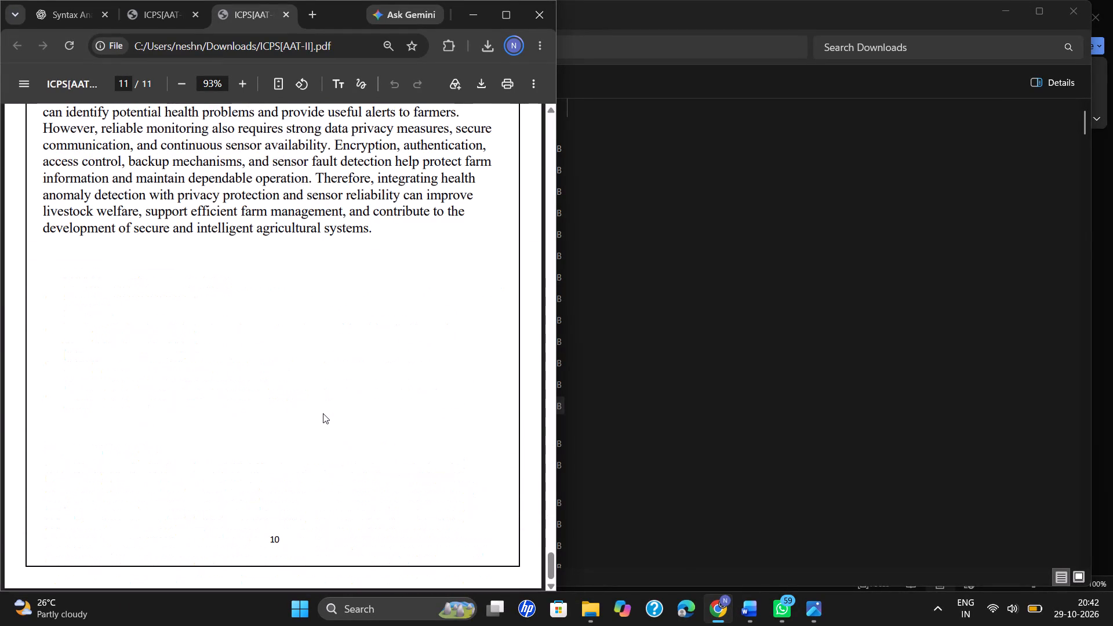
scroll(323, 413, "up", 2)
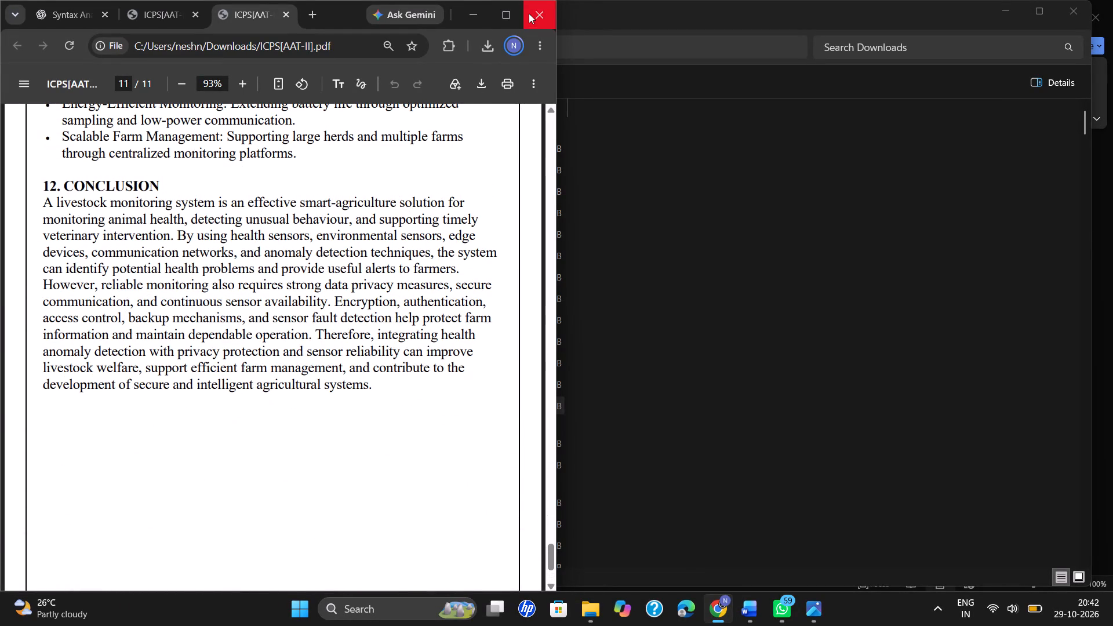
left_click(529, 13)
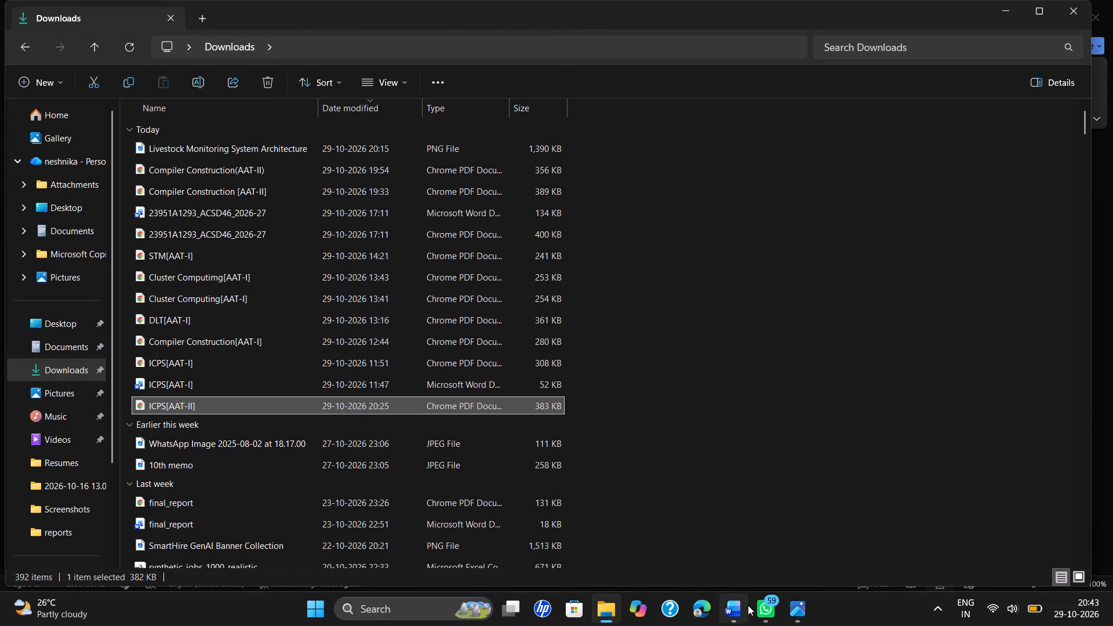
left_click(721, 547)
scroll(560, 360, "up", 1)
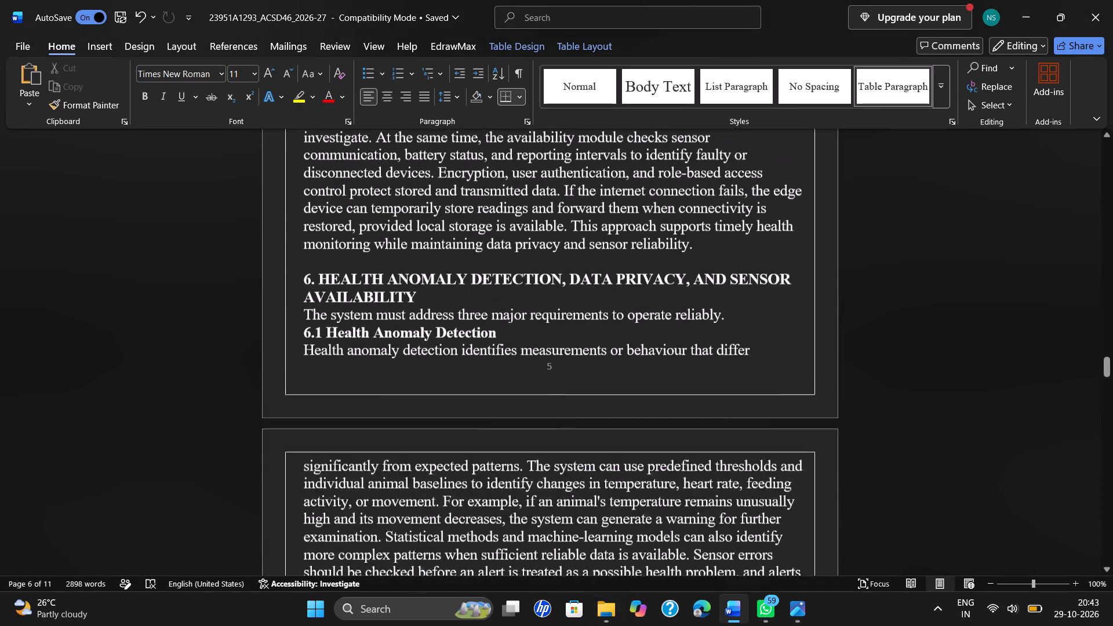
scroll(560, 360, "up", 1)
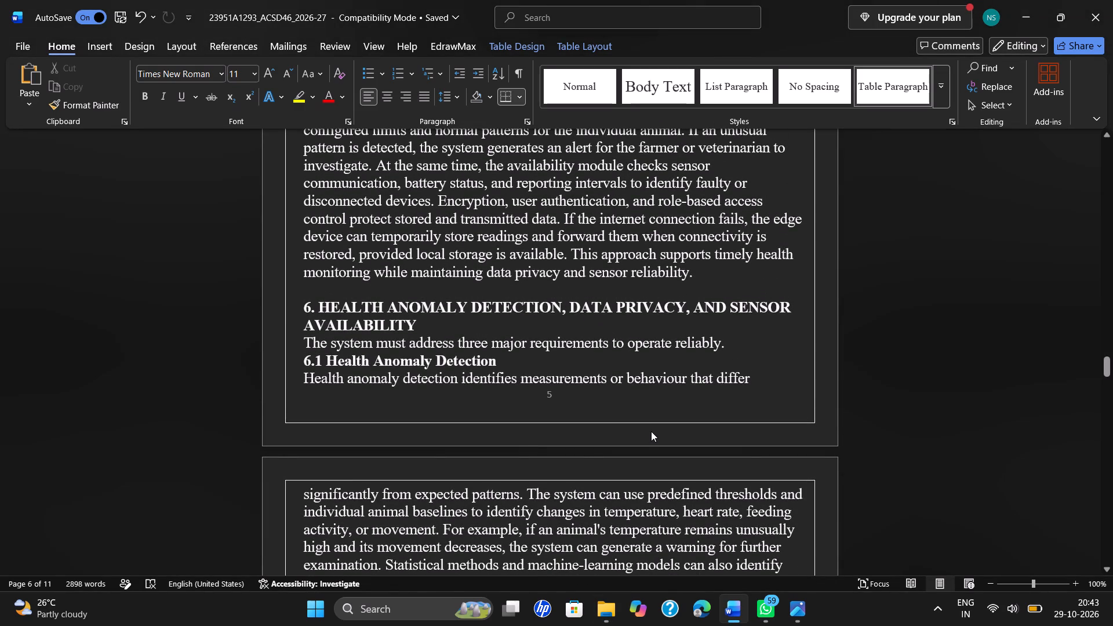
Launch Google Chrome through a Windows search and open the browser profile marked N.
left_click(445, 606)
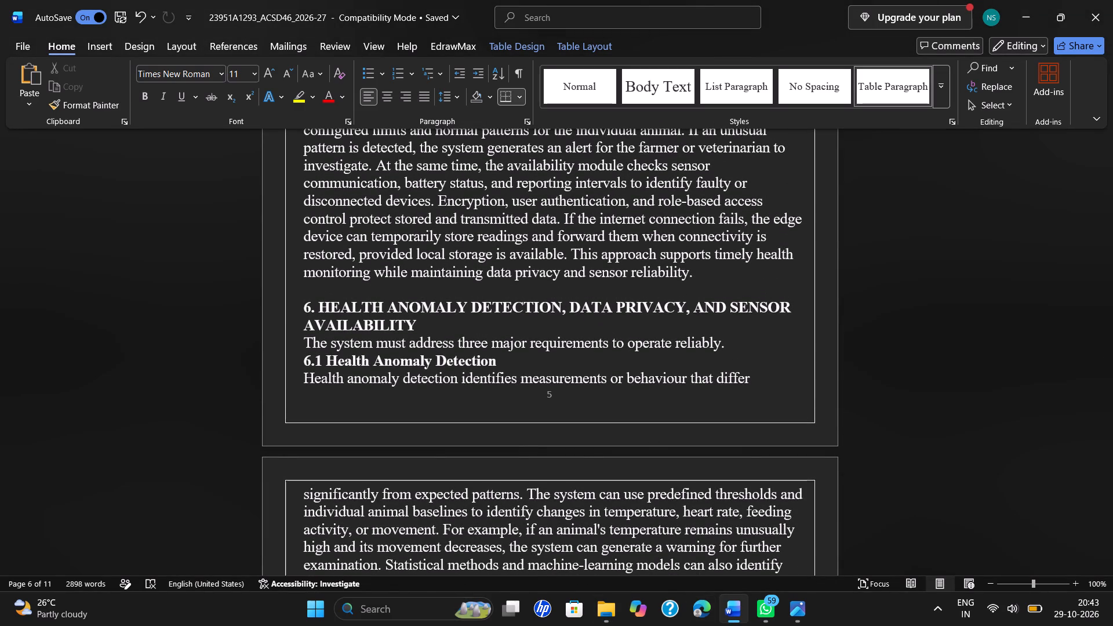
type("CHR")
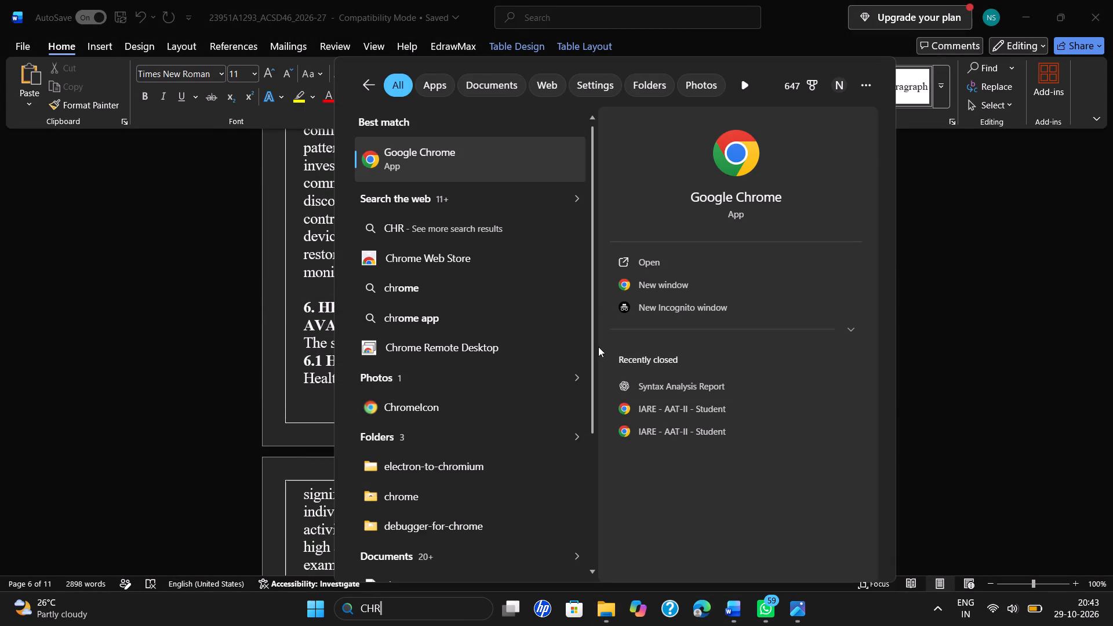
double_click(539, 158)
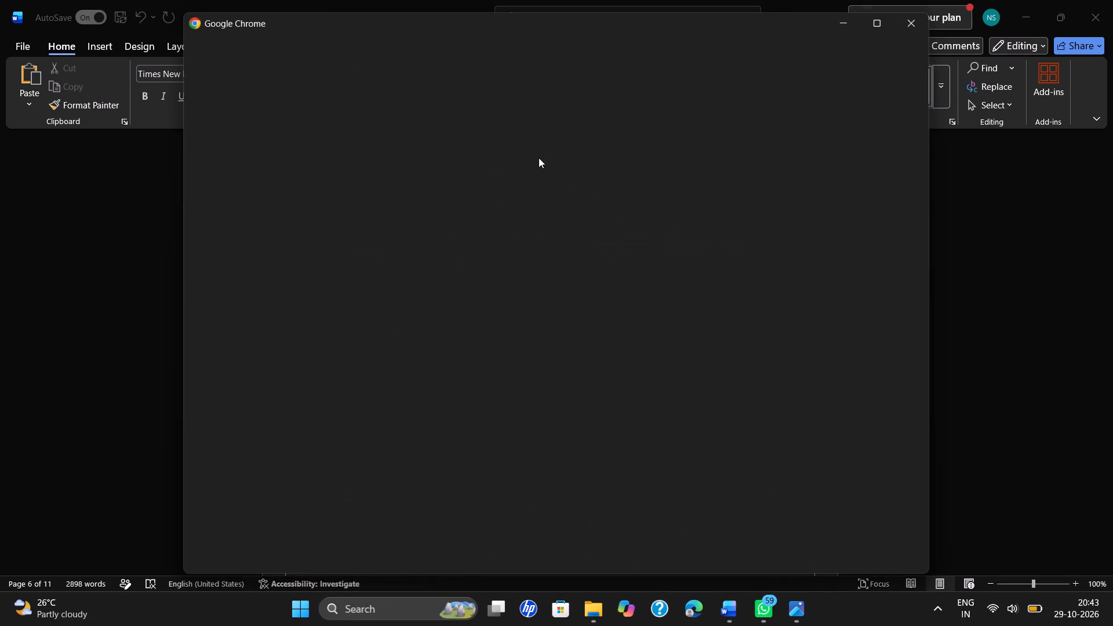
left_click(693, 307)
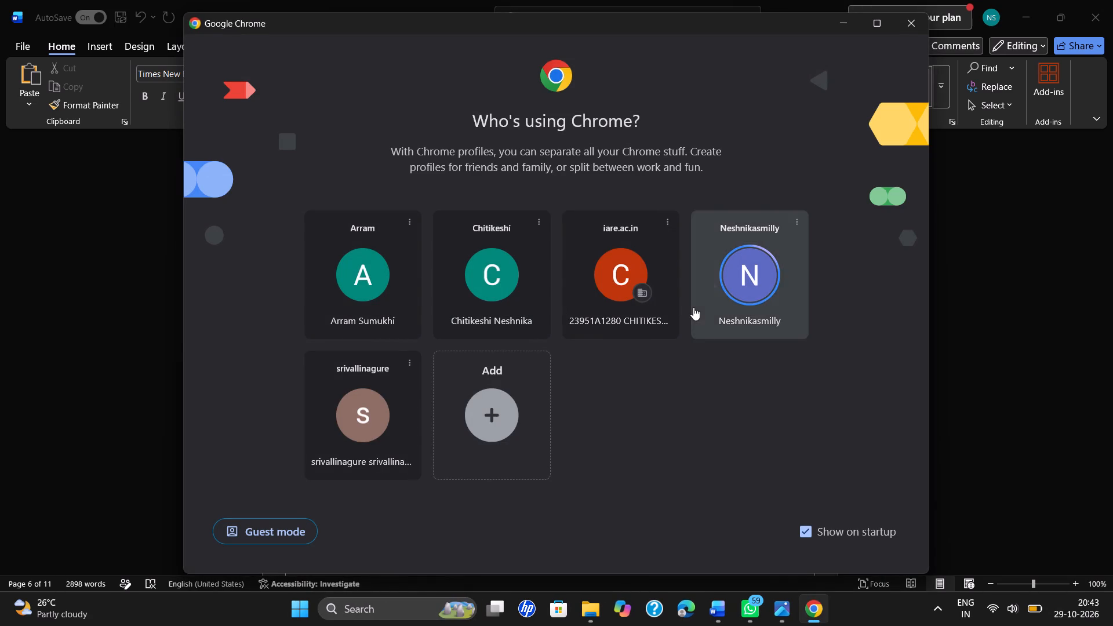
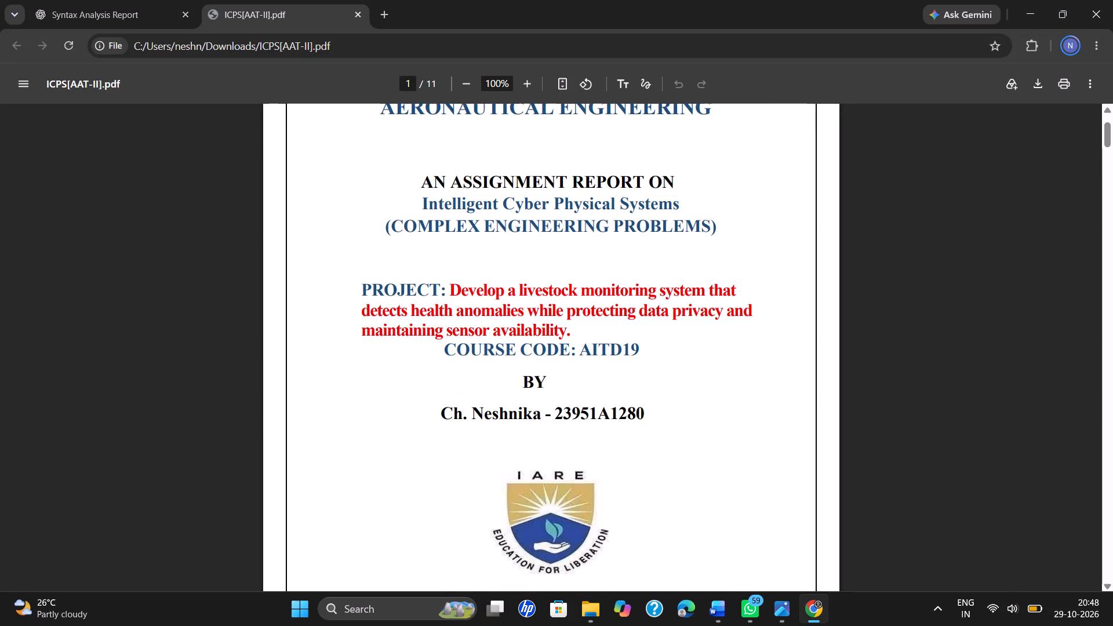
scroll(432, 386, "down", 1)
scroll(432, 386, "up", 2)
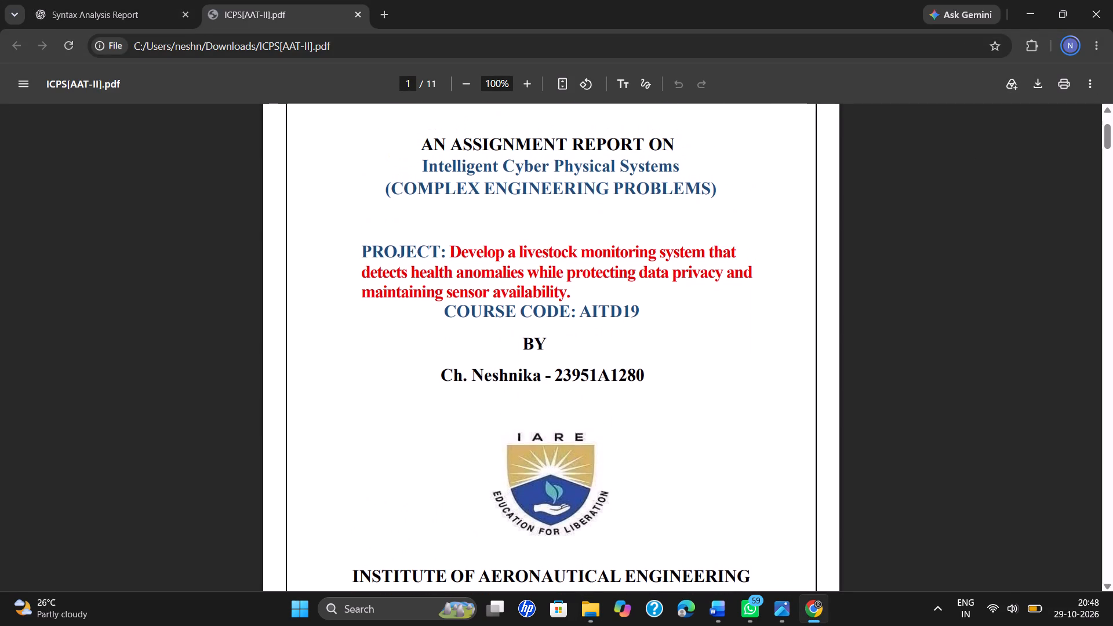
scroll(432, 386, "up", 2)
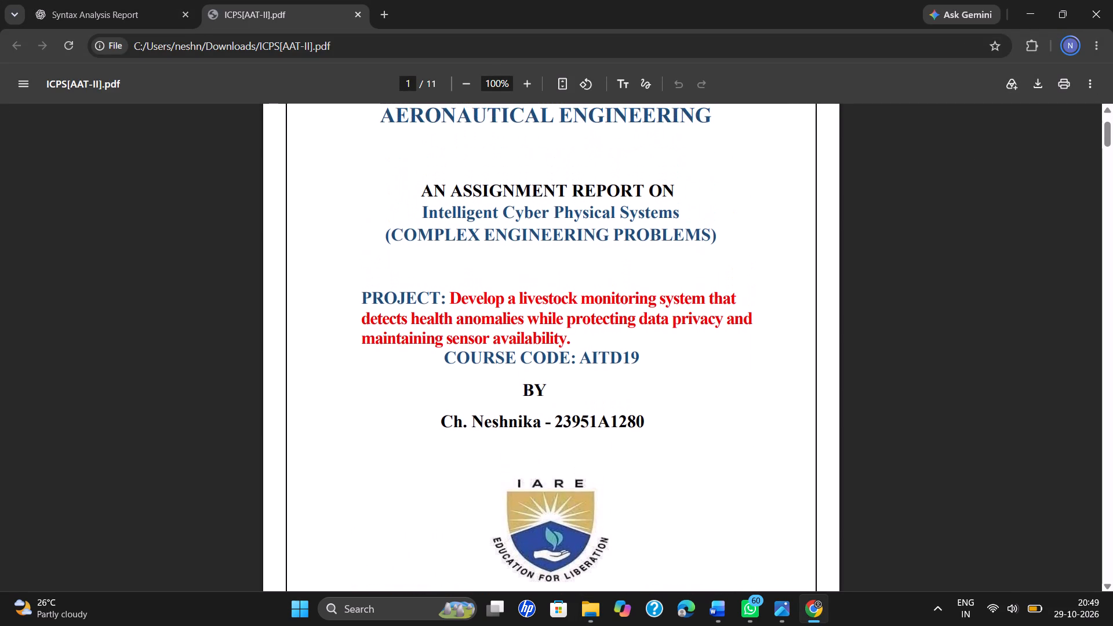
scroll(432, 386, "down", 1)
scroll(432, 386, "up", 1)
scroll(432, 386, "down", 1)
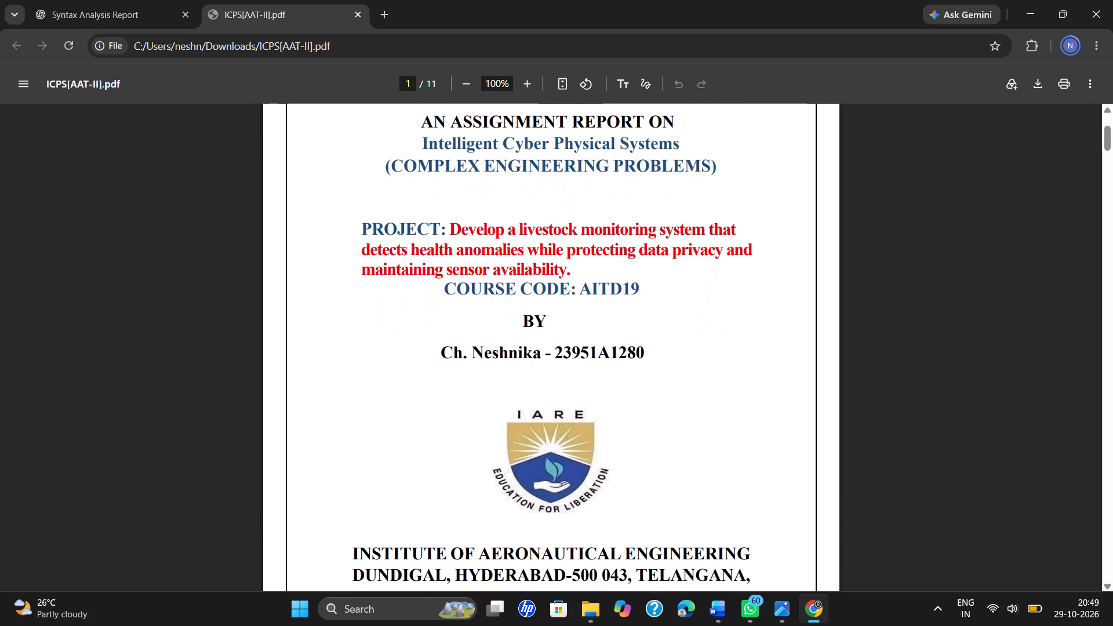
scroll(432, 386, "down", 2)
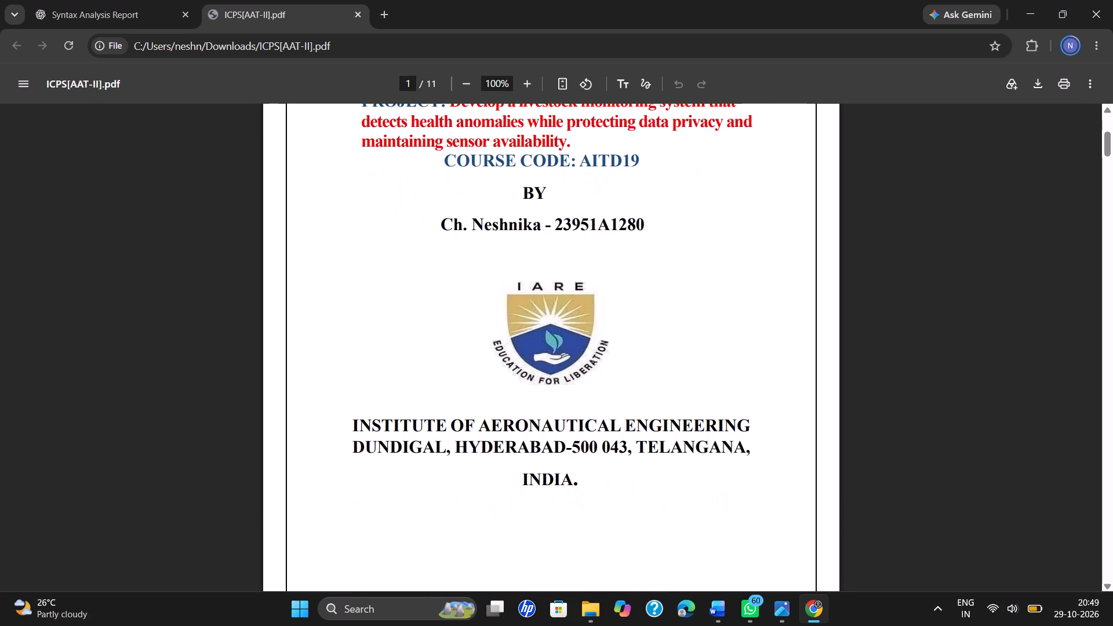
scroll(432, 386, "down", 1)
scroll(432, 386, "up", 4)
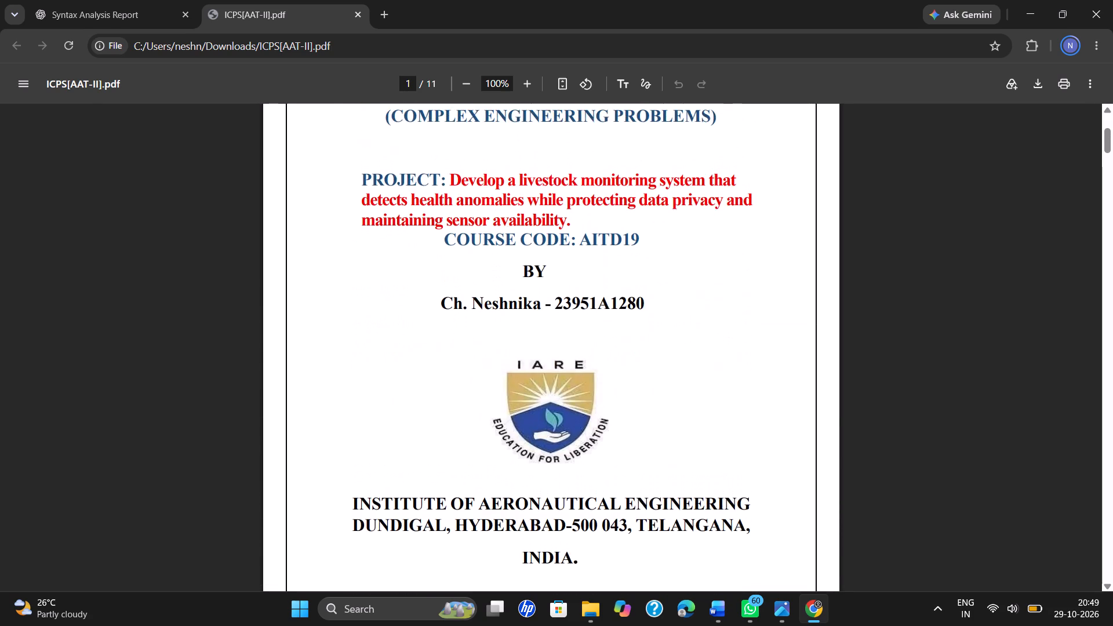
scroll(432, 386, "up", 2)
scroll(432, 386, "down", 1)
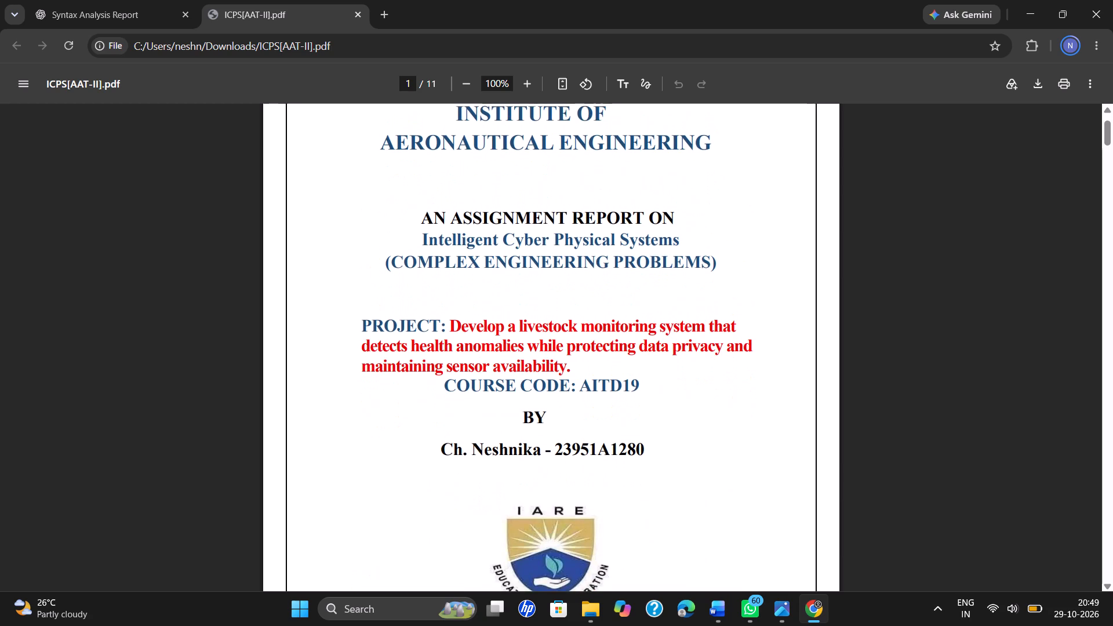
Look through the PDF's self-assessment form pages up to the project title and introduction.
scroll(432, 386, "down", 5)
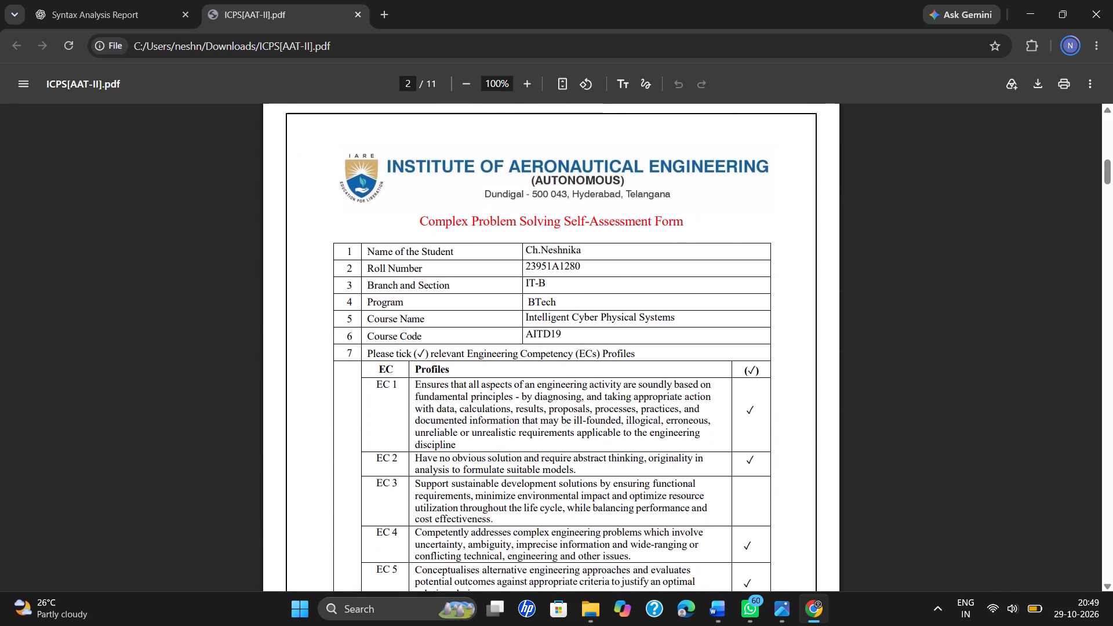
scroll(432, 386, "down", 3)
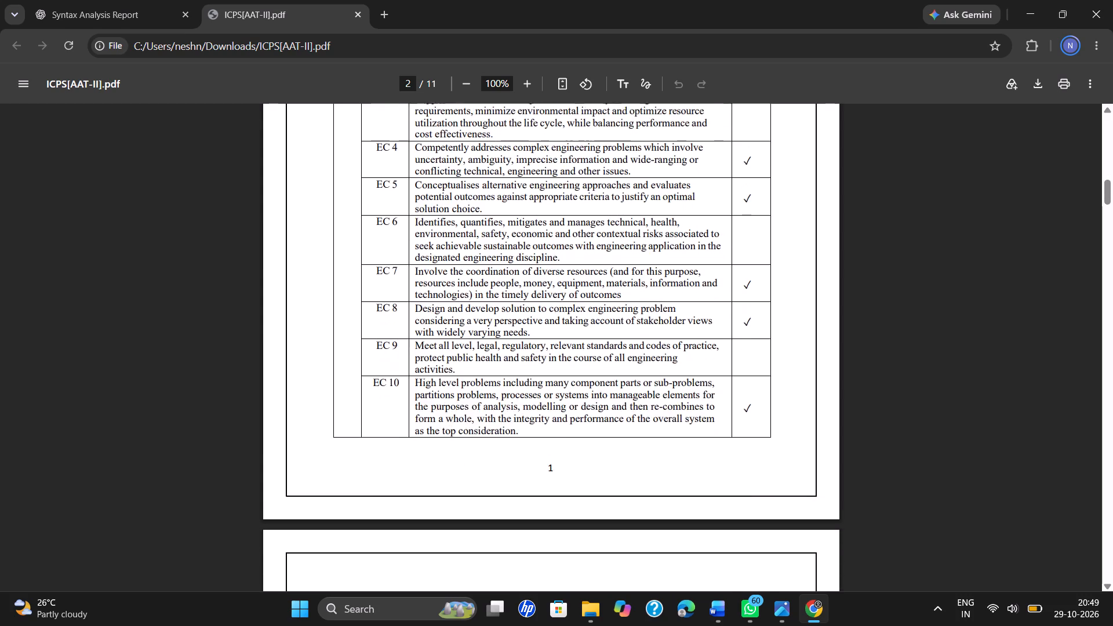
scroll(432, 386, "down", 4)
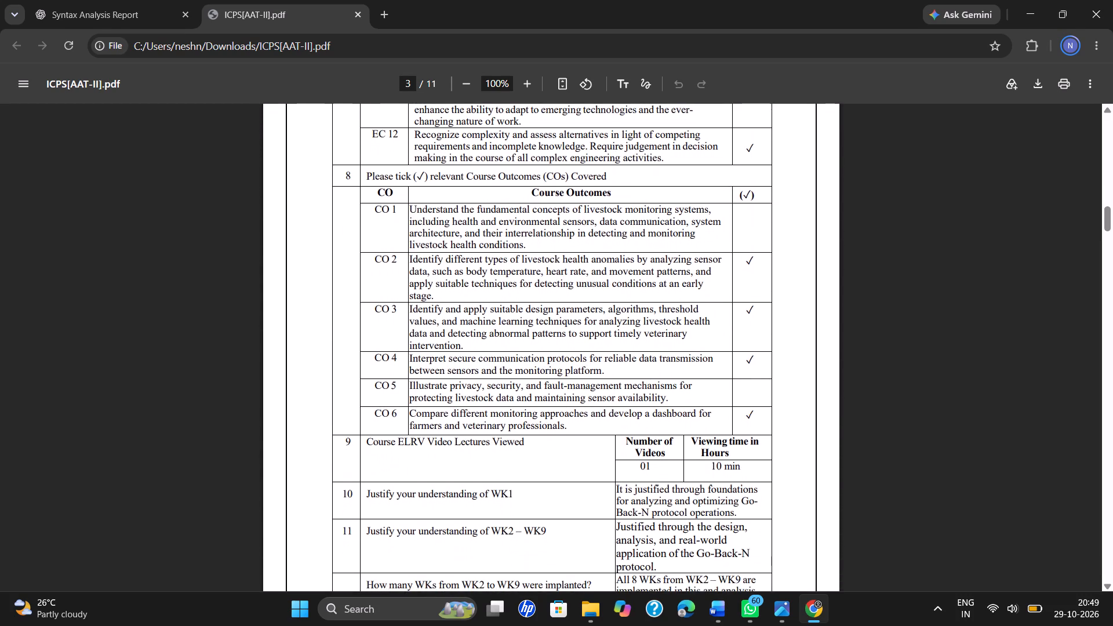
scroll(432, 386, "down", 3)
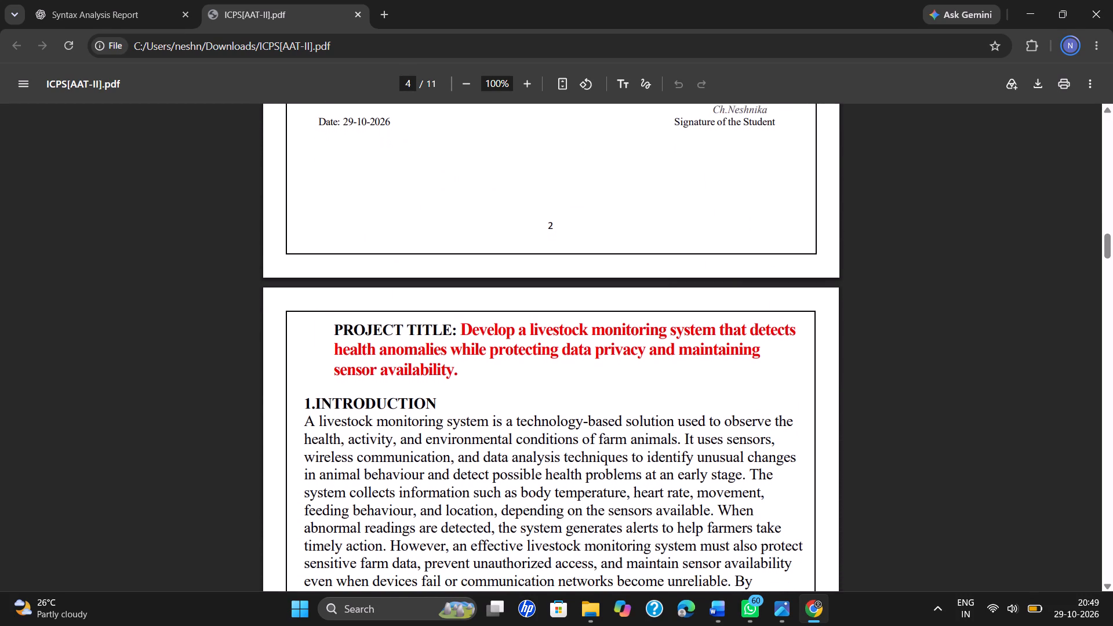
scroll(432, 386, "down", 1)
scroll(432, 386, "up", 8)
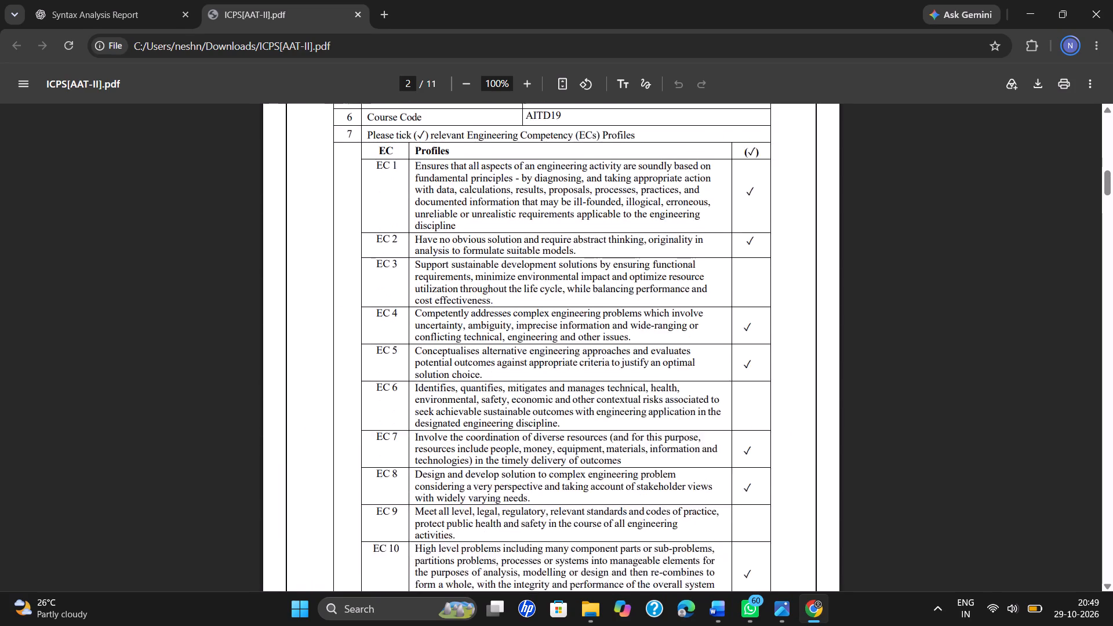
scroll(432, 386, "up", 2)
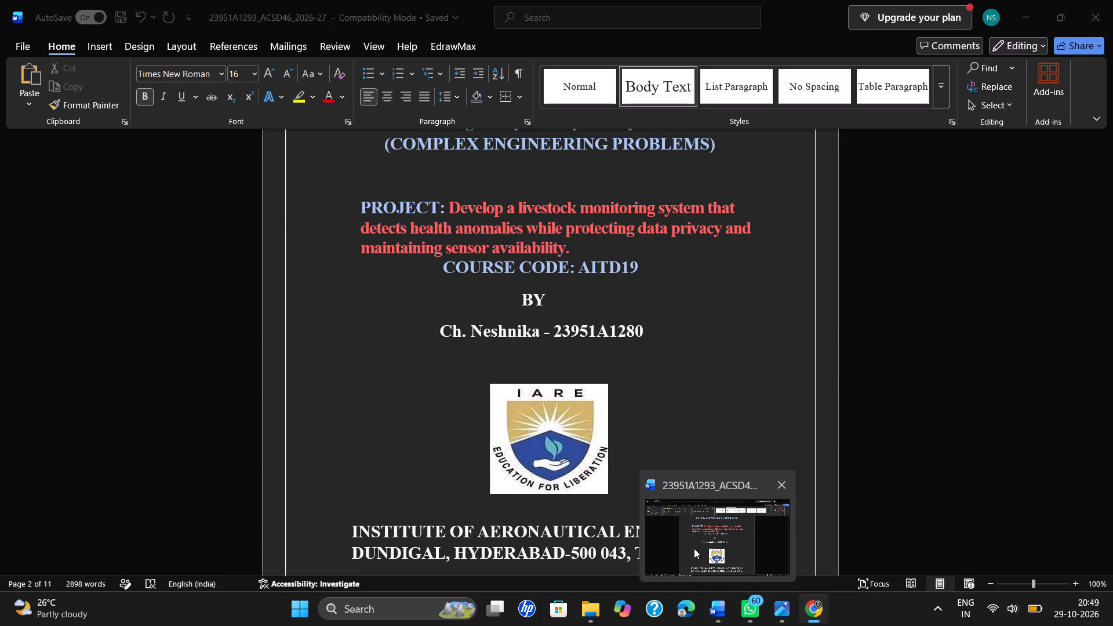
Switch to the livestock report in Word and insert a blank line above the COURSE CODE line on the cover page.
left_click(694, 548)
scroll(624, 434, "up", 2)
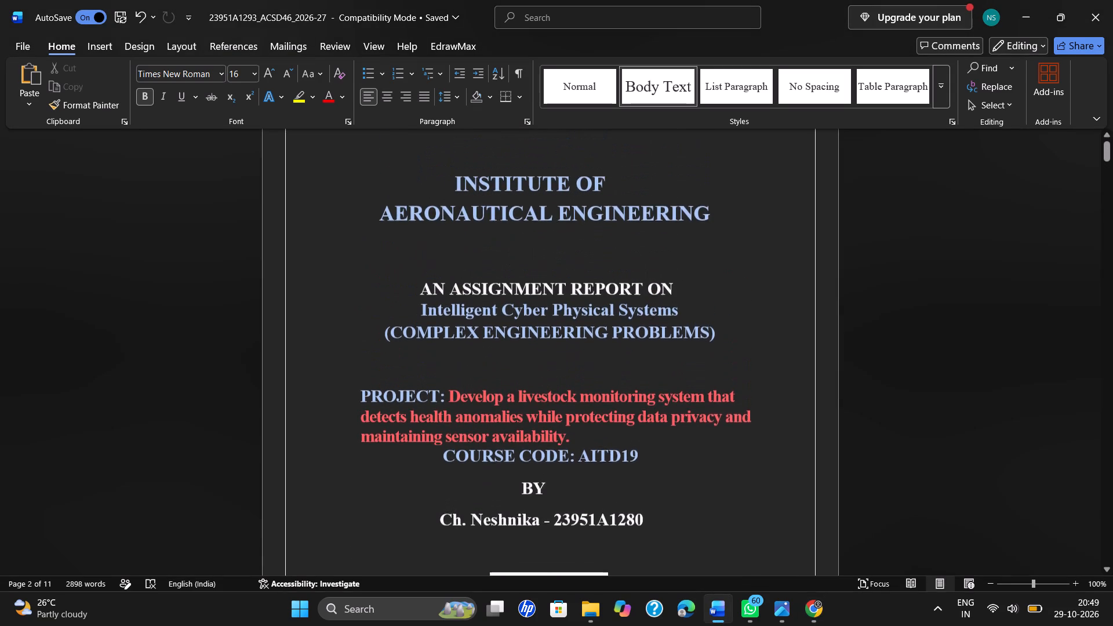
scroll(624, 434, "up", 2)
scroll(624, 434, "down", 1)
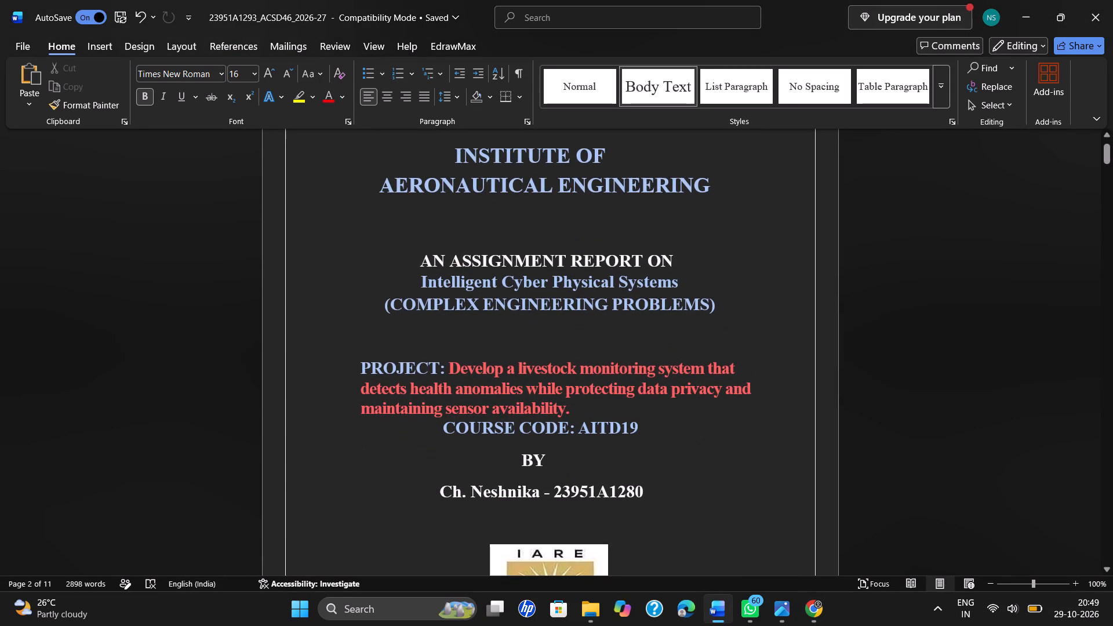
left_click(446, 422)
key("Return")
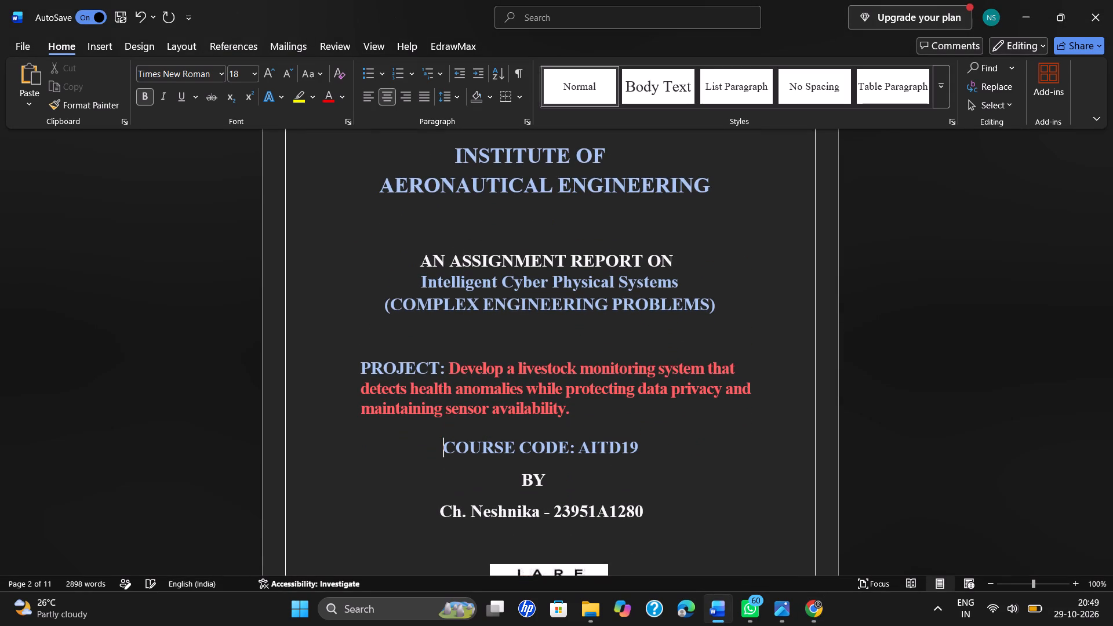
Reduce the blank space between the (COMPLEX ENGINEERING PROBLEMS) line and the PROJECT title on the cover page.
scroll(446, 422, "down", 2)
scroll(446, 422, "up", 1)
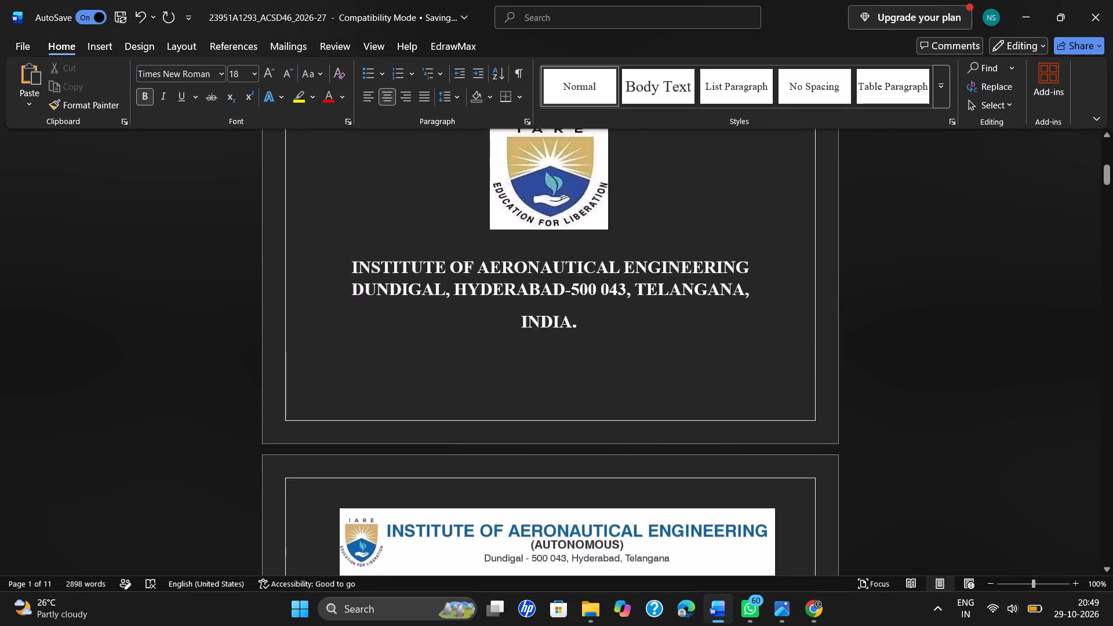
scroll(446, 422, "up", 1)
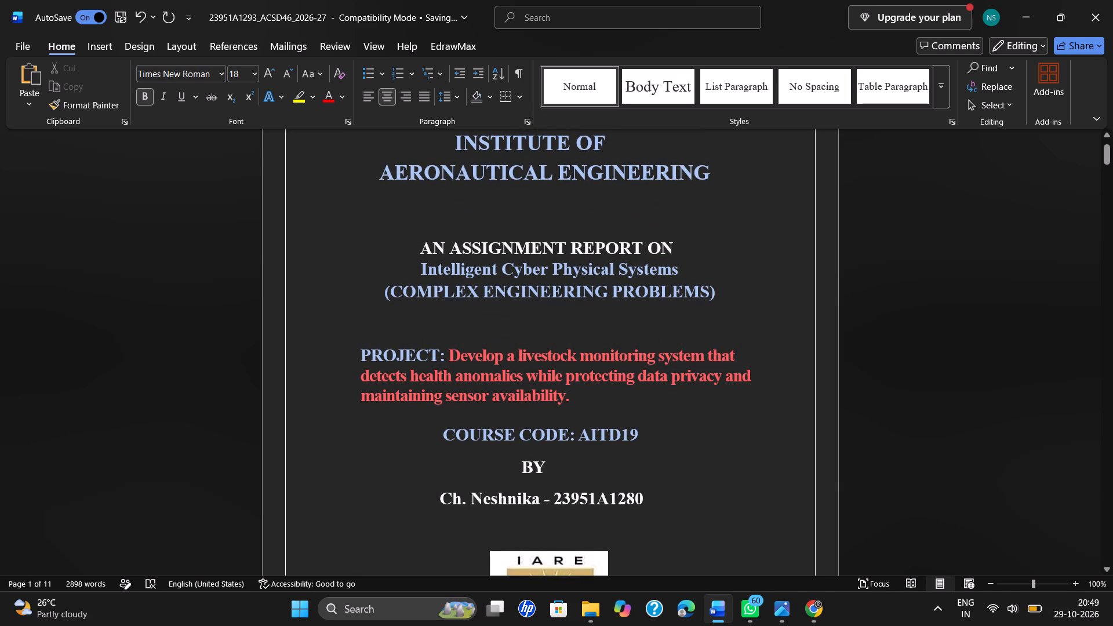
left_click(361, 347)
key("BackSpace")
key("Return")
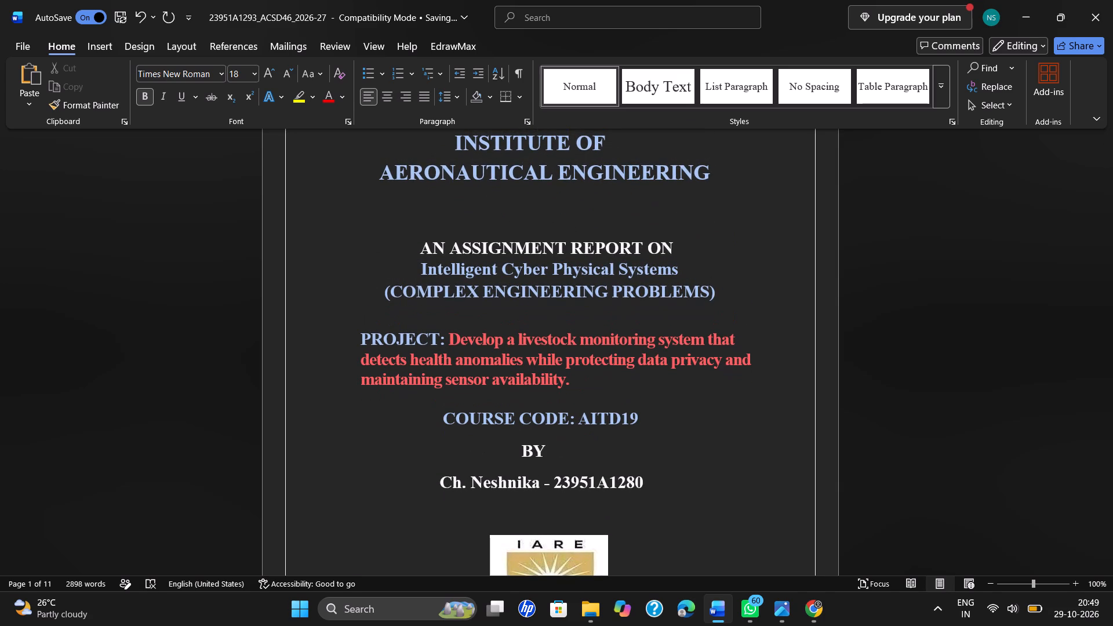
Remove a blank line above "AN ASSIGNMENT REPORT ON" on the cover page.
scroll(465, 417, "down", 1)
scroll(443, 353, "up", 1)
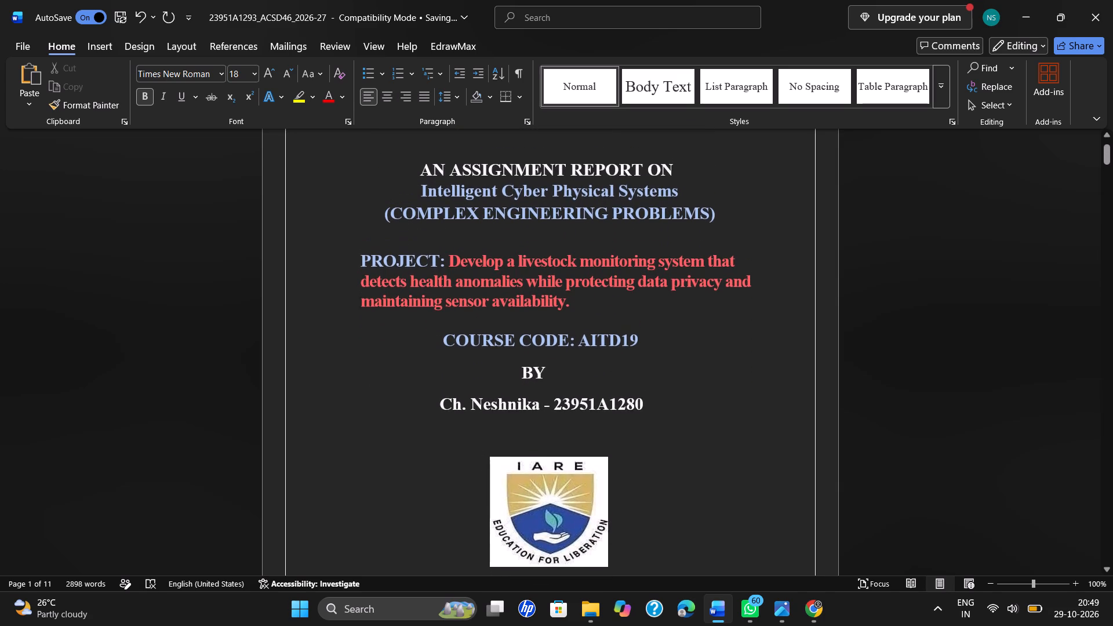
scroll(443, 353, "up", 1)
left_click(420, 318)
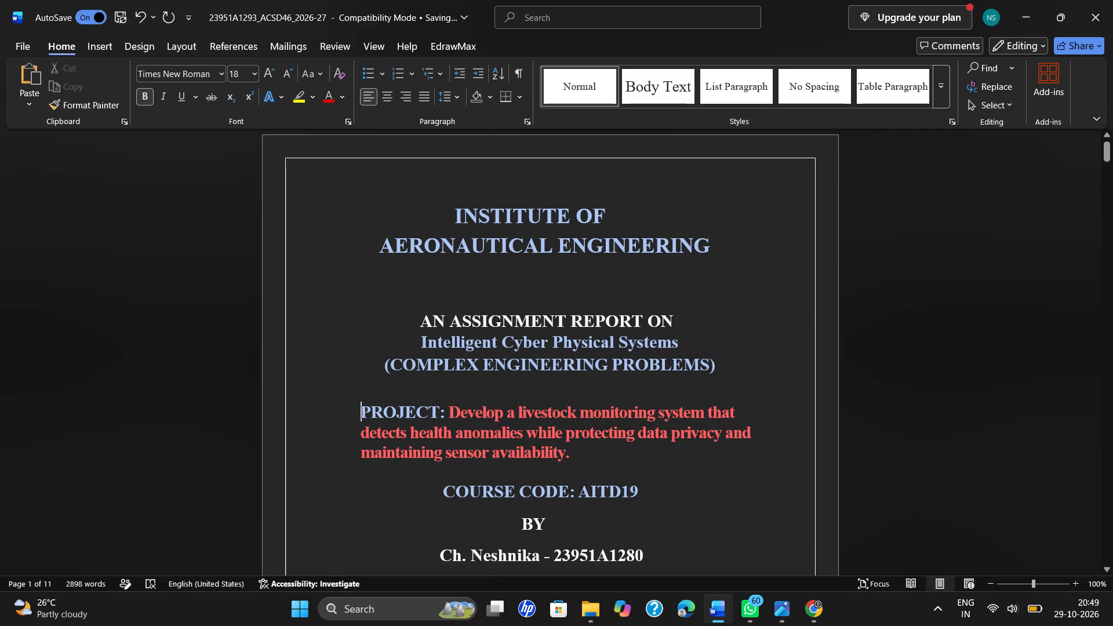
key("BackSpace")
Check the line spacing across the whole cover page, from the institute heading to the address.
scroll(420, 318, "down", 1)
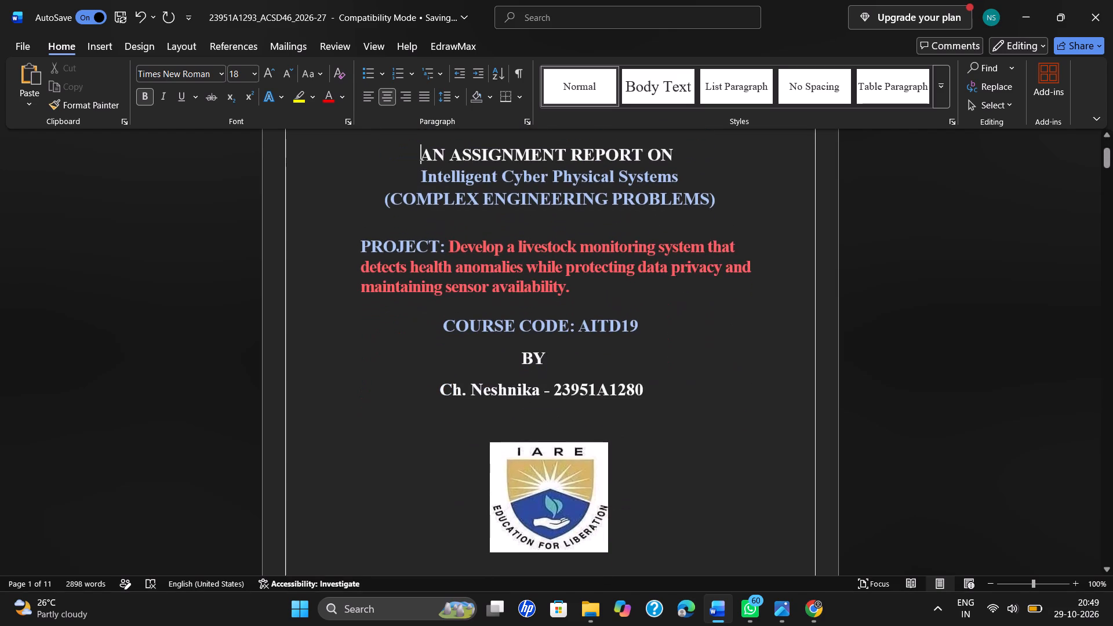
scroll(420, 318, "up", 2)
scroll(420, 318, "down", 1)
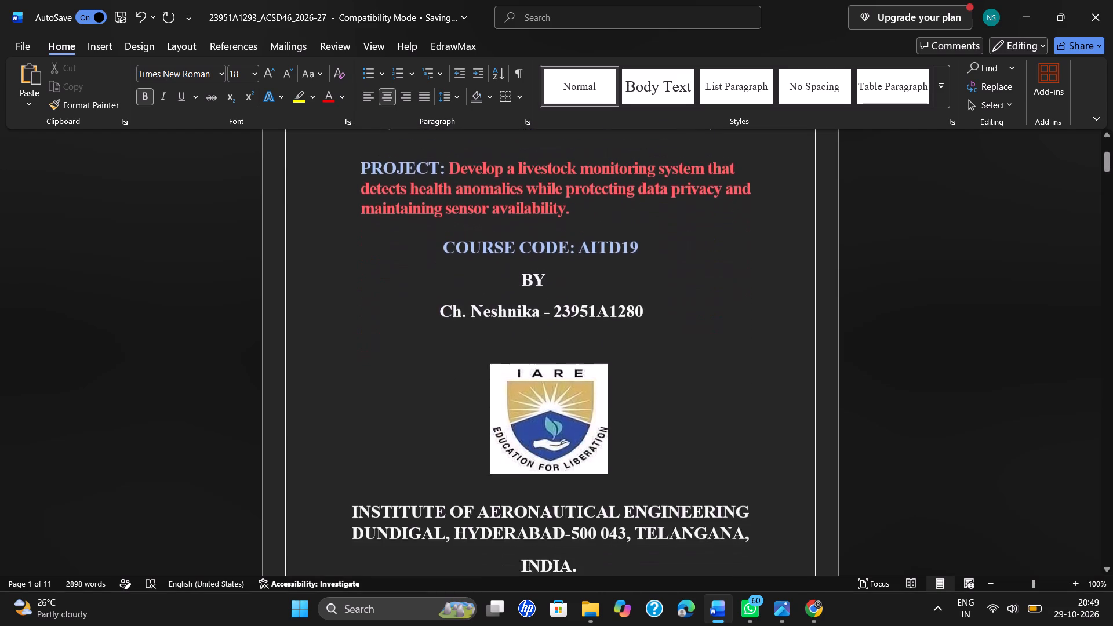
scroll(420, 318, "down", 1)
scroll(420, 318, "up", 3)
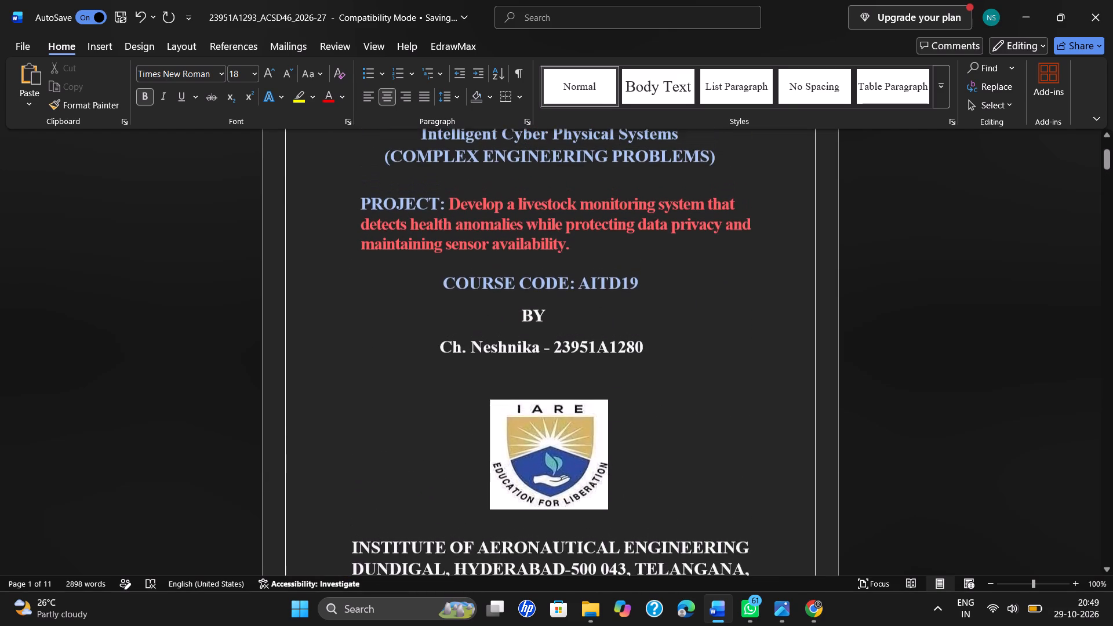
scroll(420, 318, "up", 2)
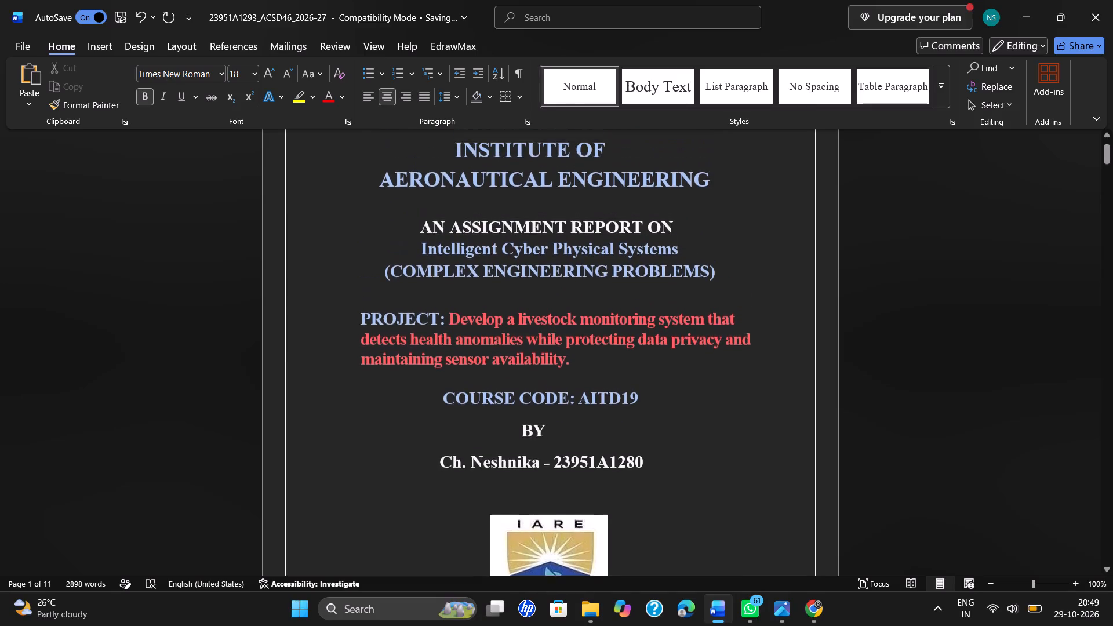
scroll(424, 356, "up", 1)
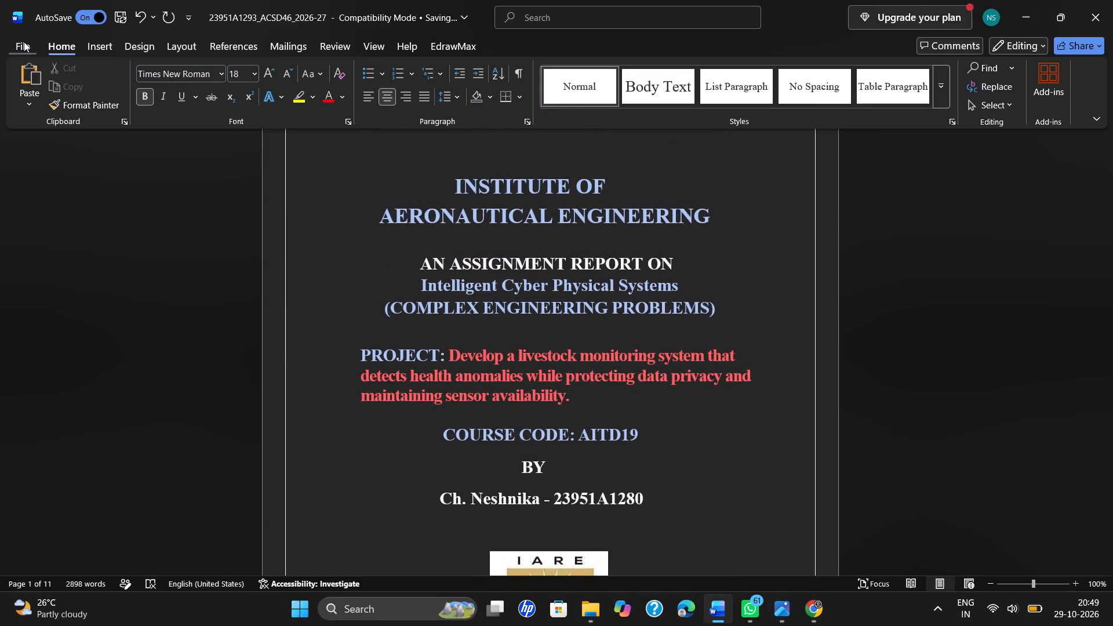
Save a copy of the report as a PDF named ICPS[AAT-II] in Downloads, replacing the existing file.
left_click(24, 42)
left_click(38, 235)
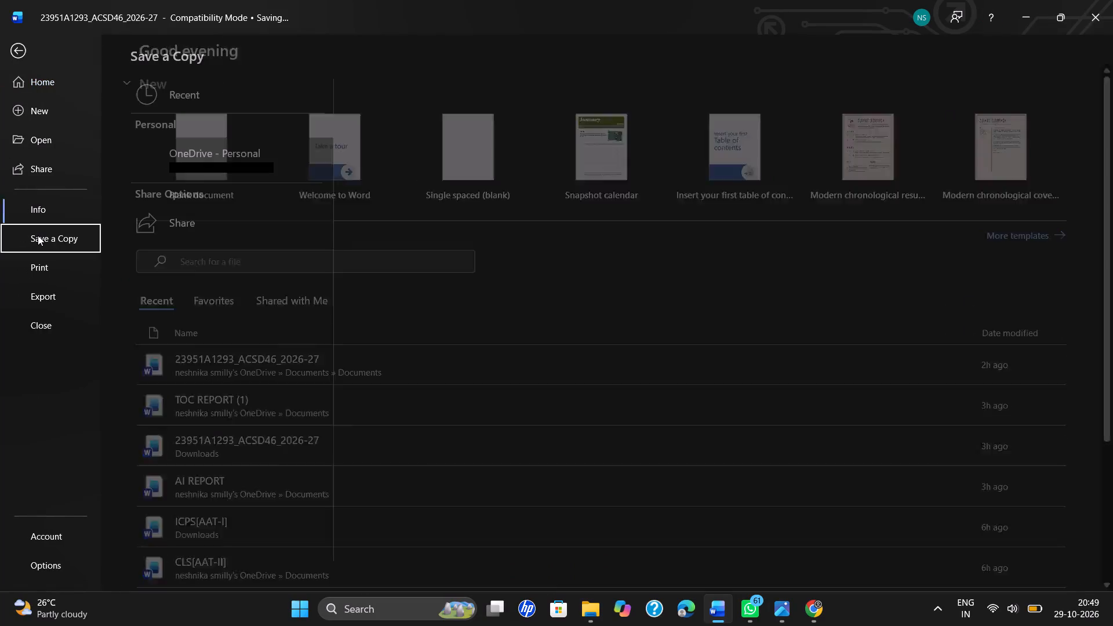
double_click(408, 216)
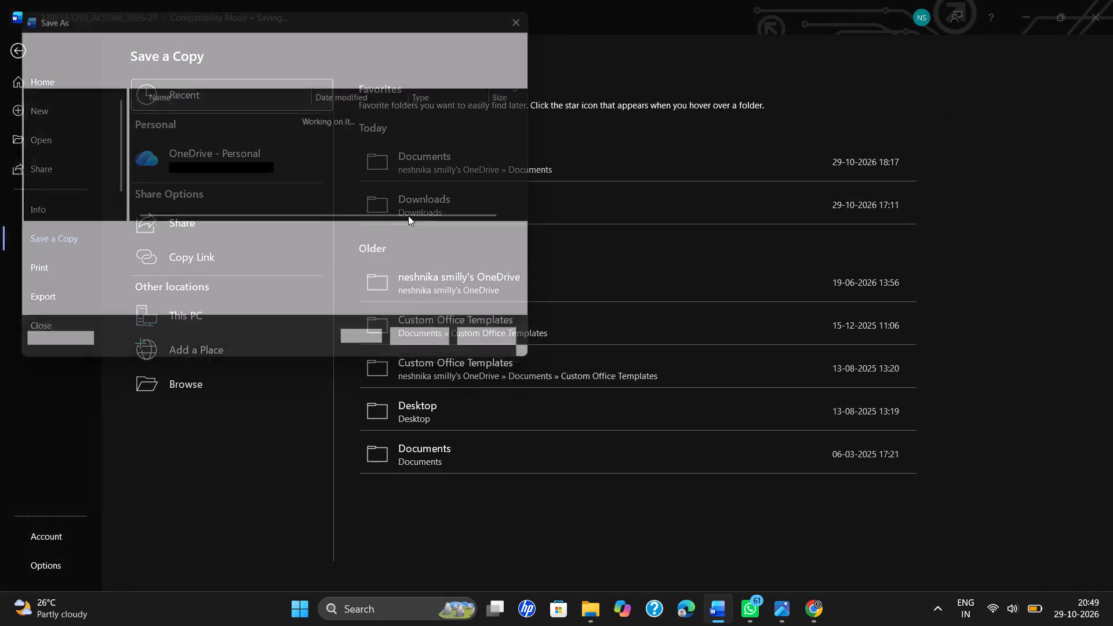
left_click(330, 259)
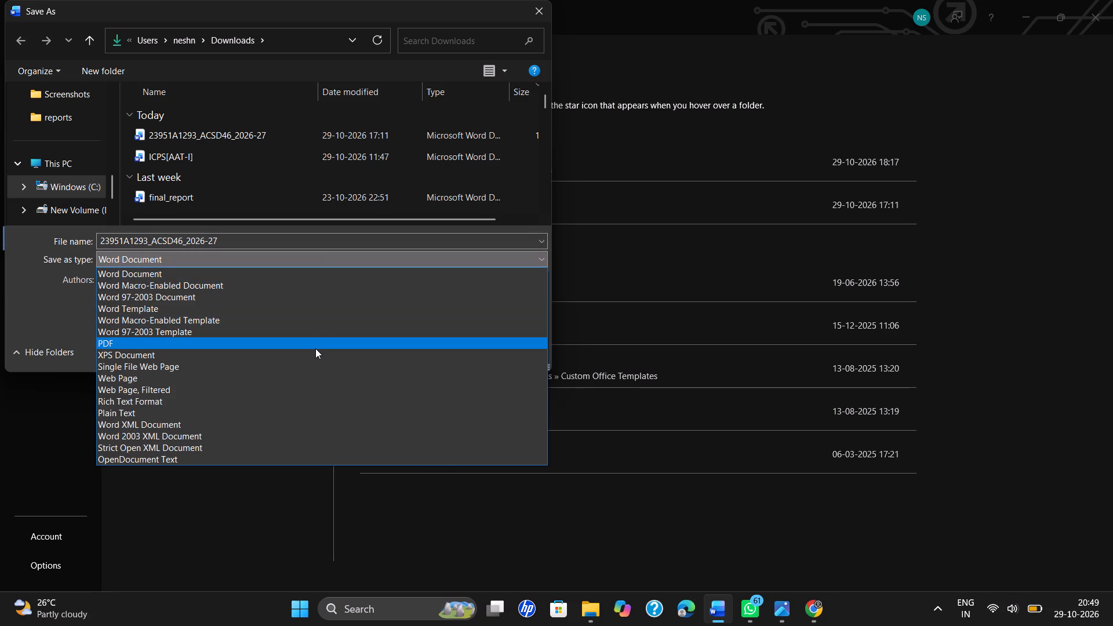
left_click(315, 348)
left_click(326, 238)
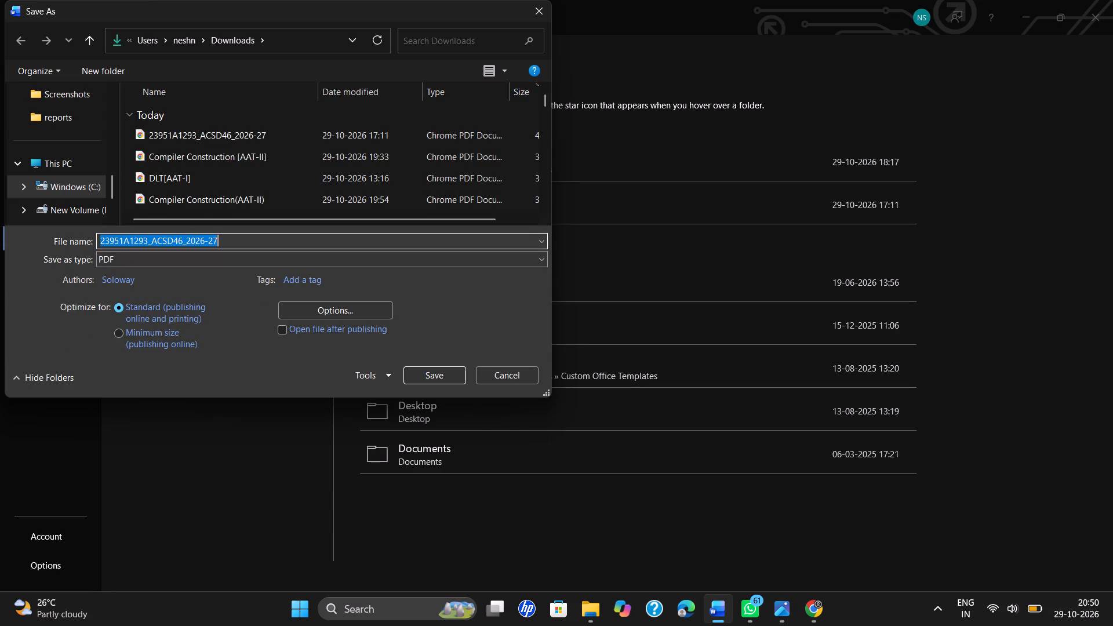
key("BackSpace")
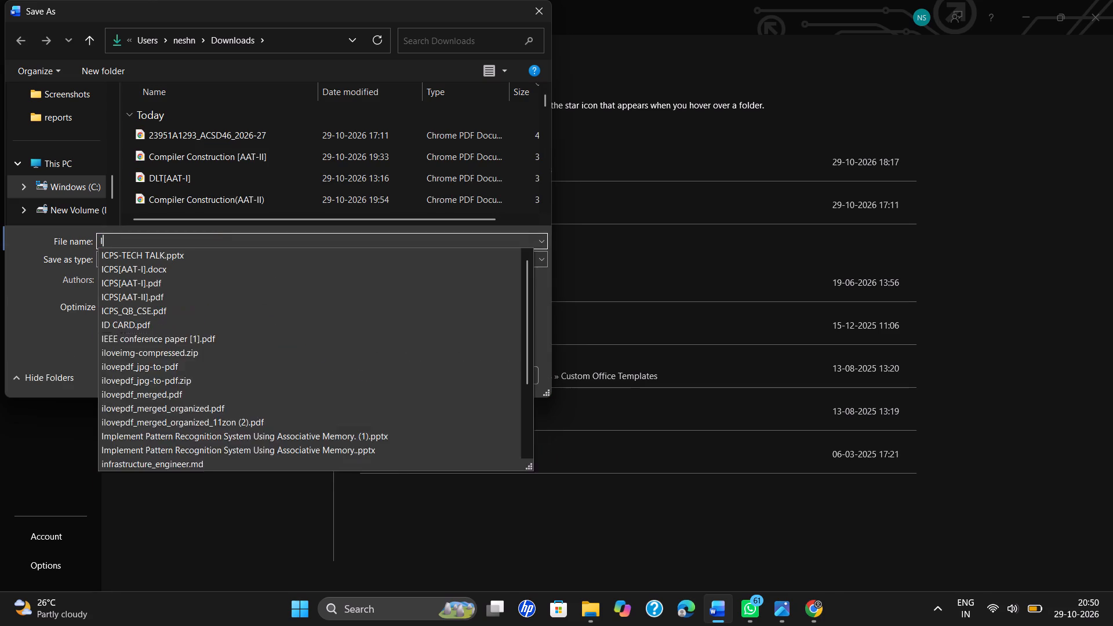
key("s")
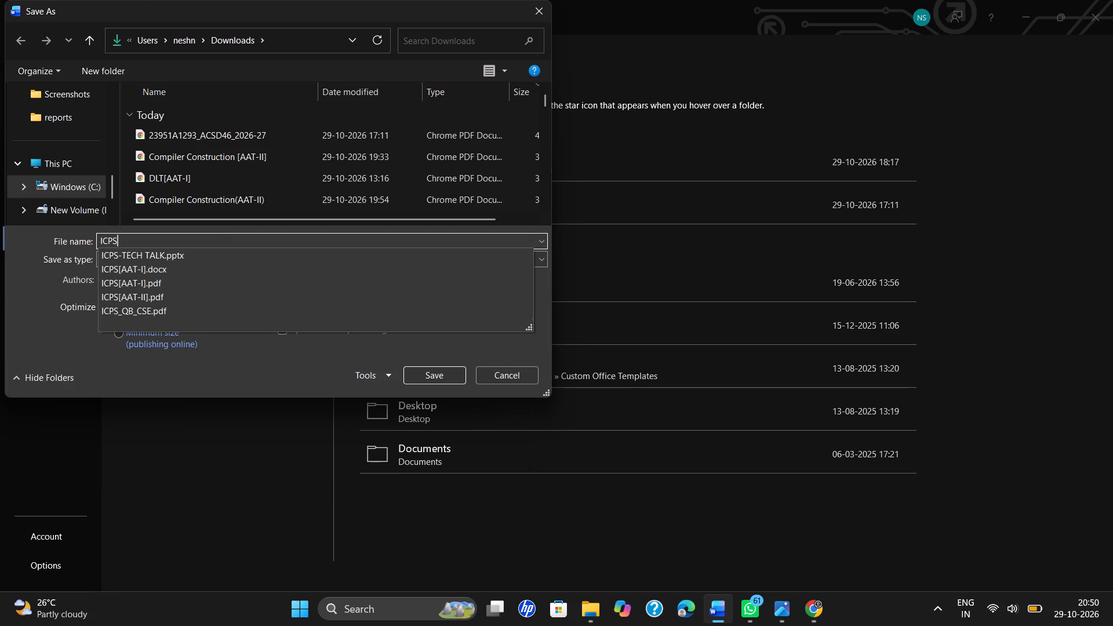
type("[AAT-II")
key("bracketright")
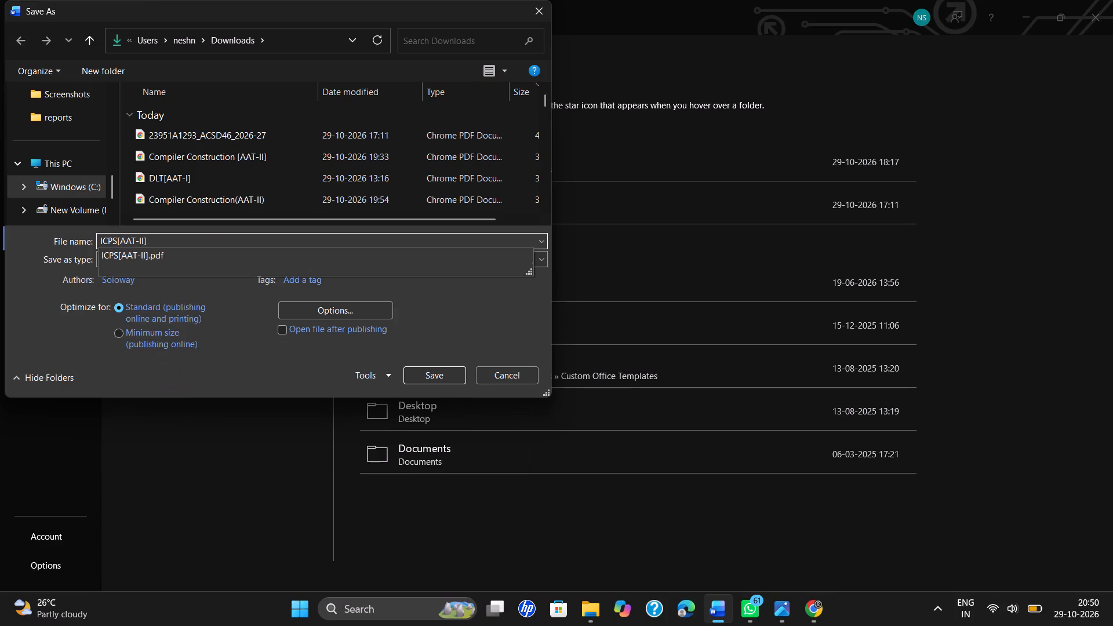
left_click(443, 378)
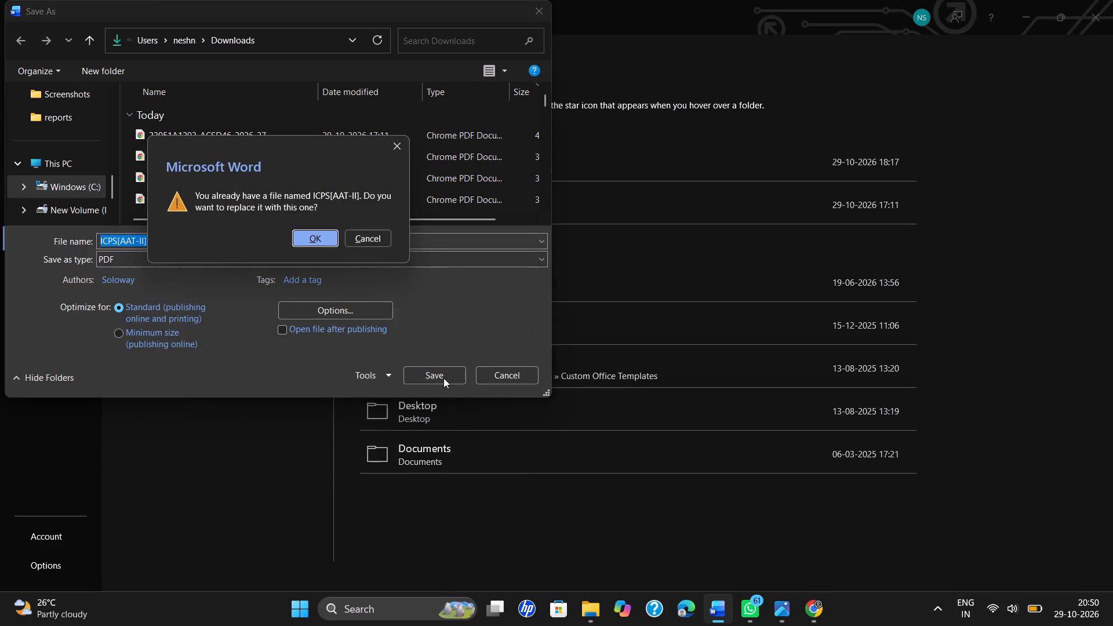
left_click(314, 238)
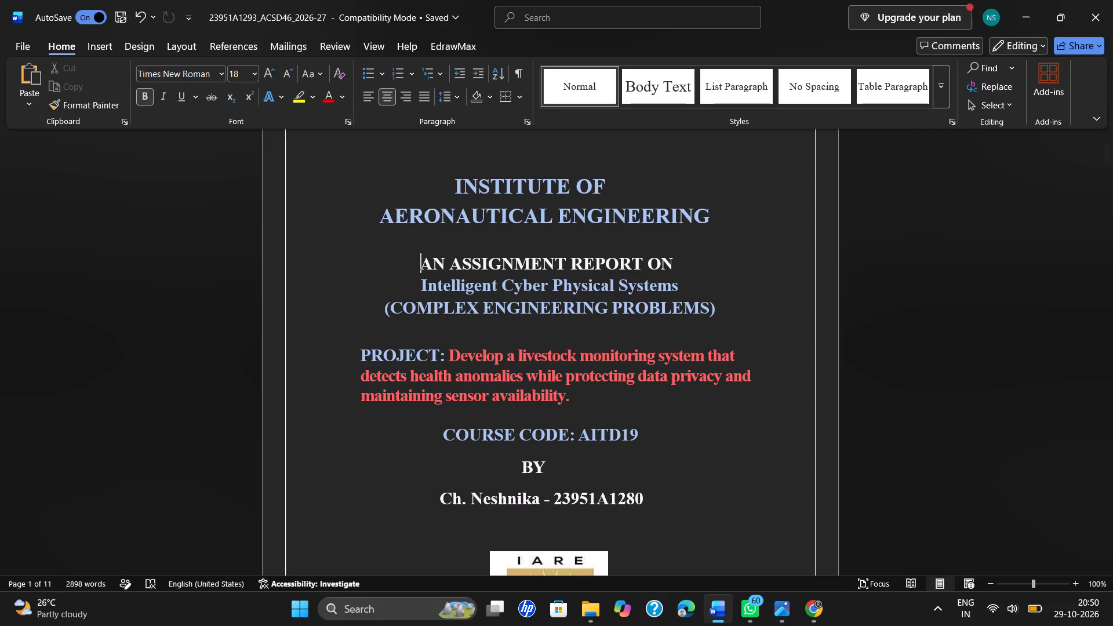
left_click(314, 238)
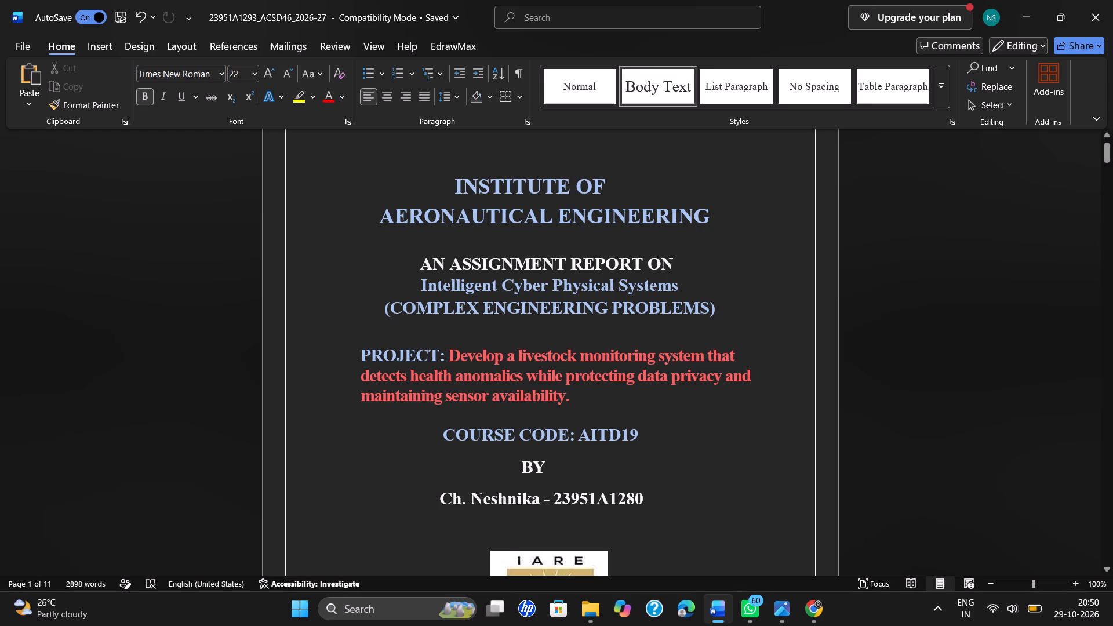
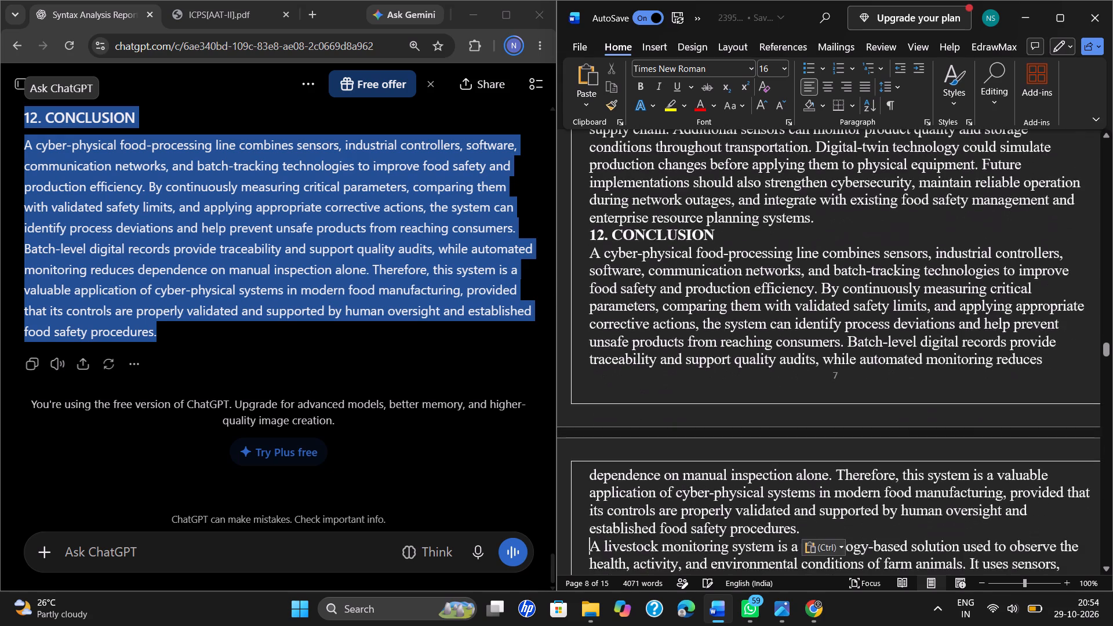
Delete all the old livestock report text that follows the new conclusion, through the end of the document.
scroll(591, 183, "up", 2)
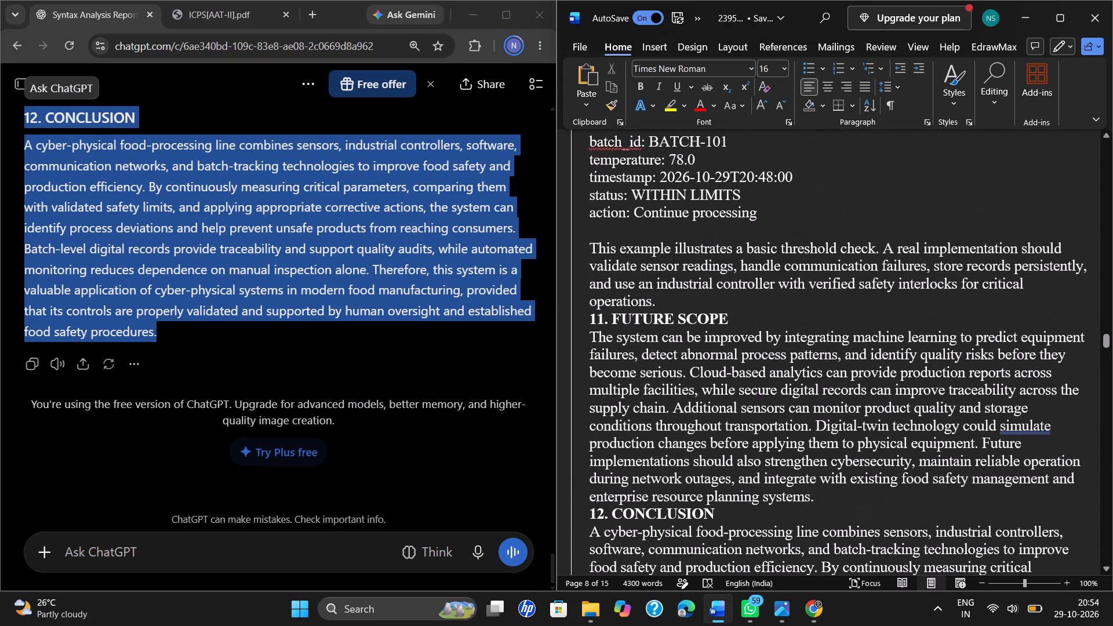
scroll(726, 378, "down", 3)
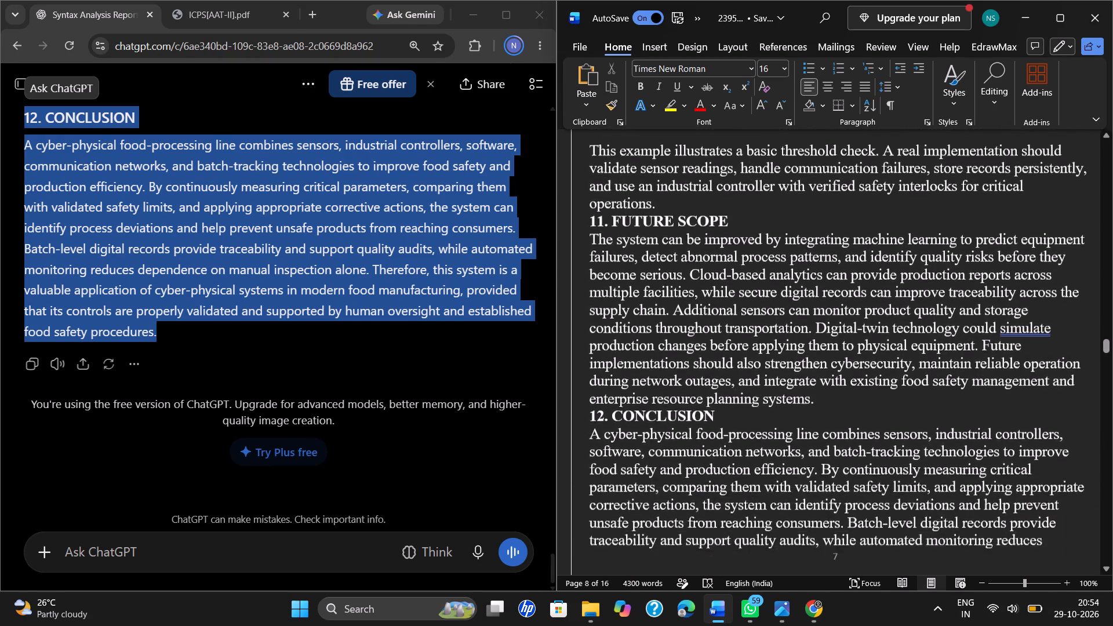
scroll(726, 378, "down", 3)
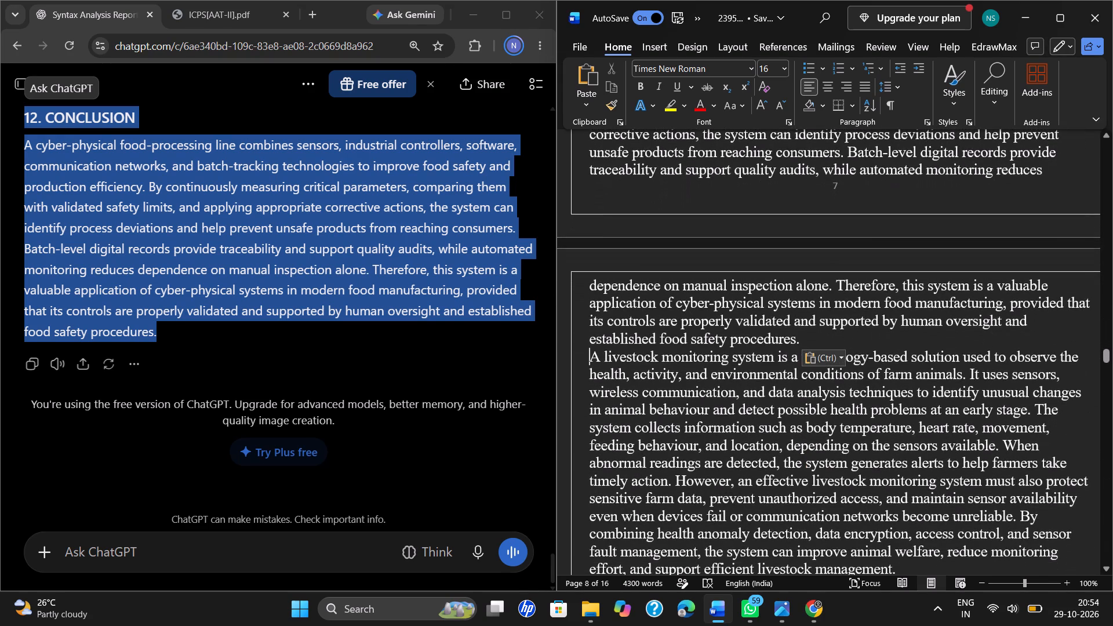
left_click_drag(590, 356, 762, 625)
key("BackSpace")
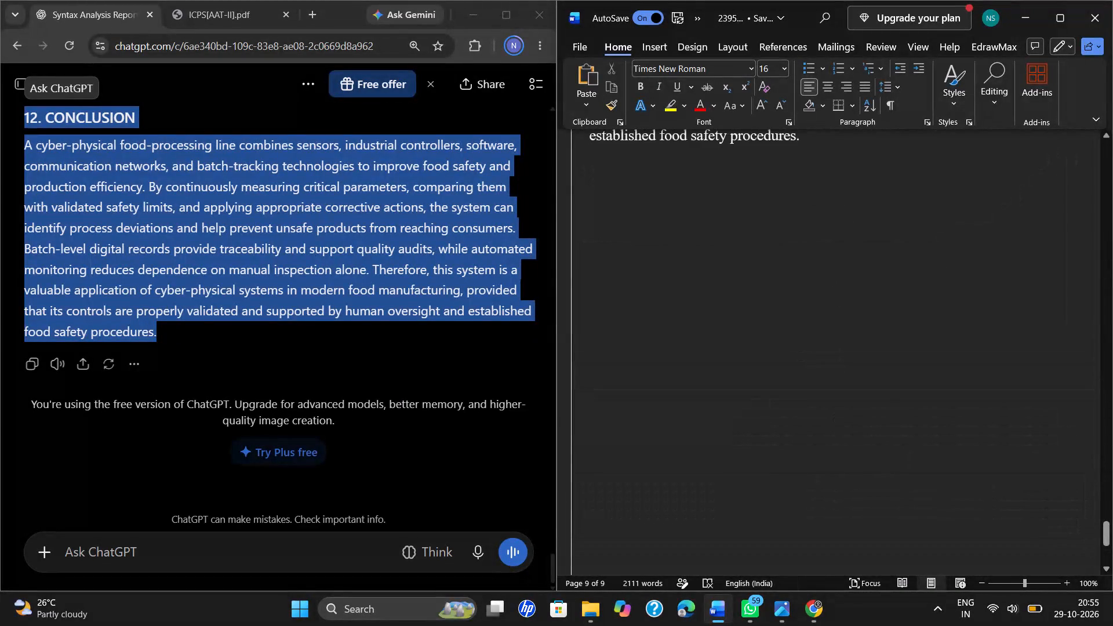
Insert a blank line above each of the headings 11. FUTURE SCOPE and 12. CONCLUSION.
scroll(734, 517, "up", 1)
scroll(734, 517, "down", 9)
scroll(734, 517, "up", 2)
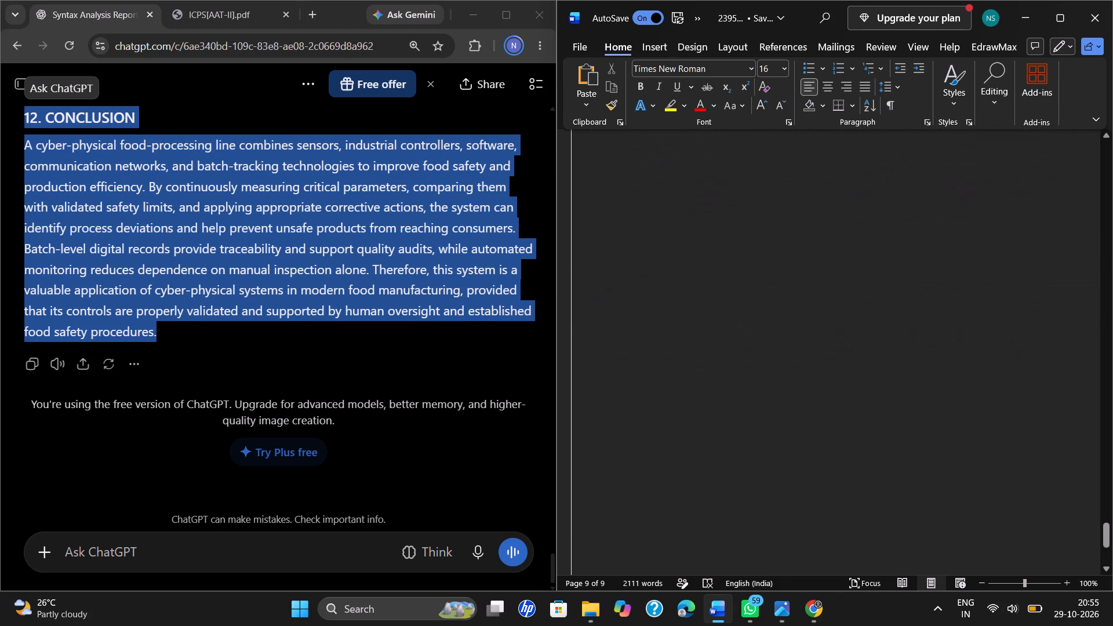
scroll(734, 517, "up", 2)
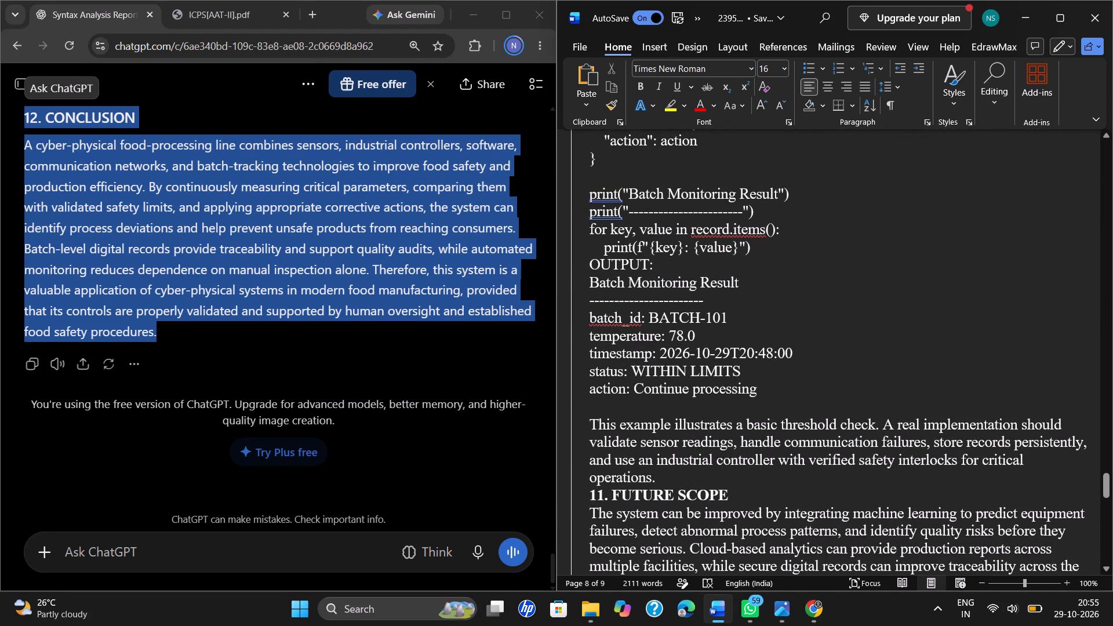
left_click(585, 492)
key("Return")
scroll(585, 492, "down", 2)
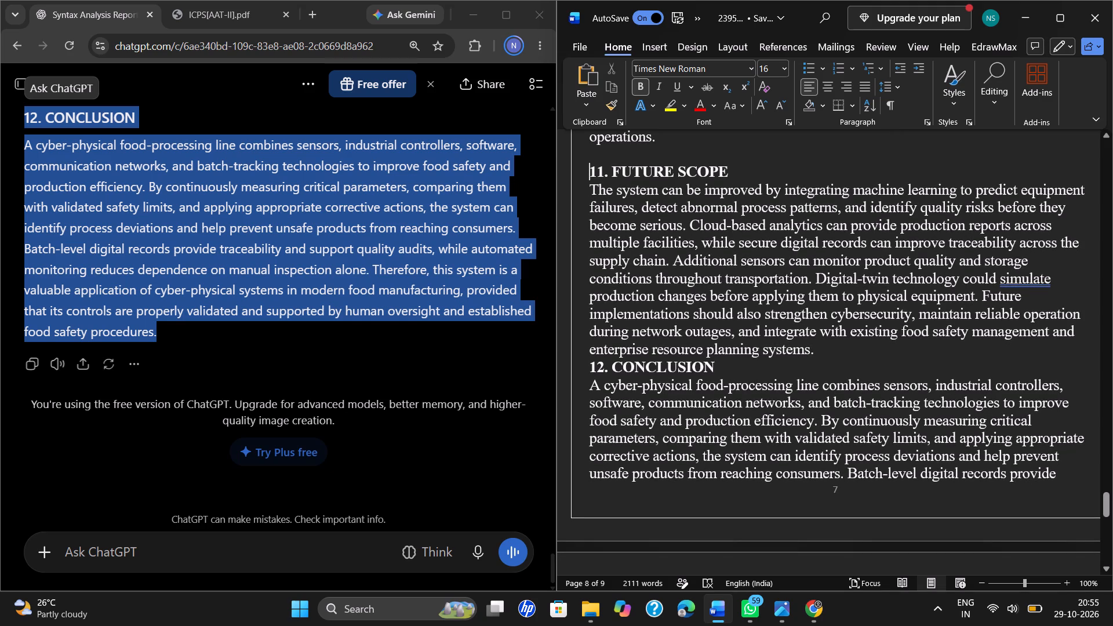
left_click(589, 366)
key("Return")
Insert a blank line above each of the headings 10. SAMPLE CODE AND RESULT, 9. APPLICATIONS and 8. ADVANTAGES.
scroll(589, 366, "up", 1)
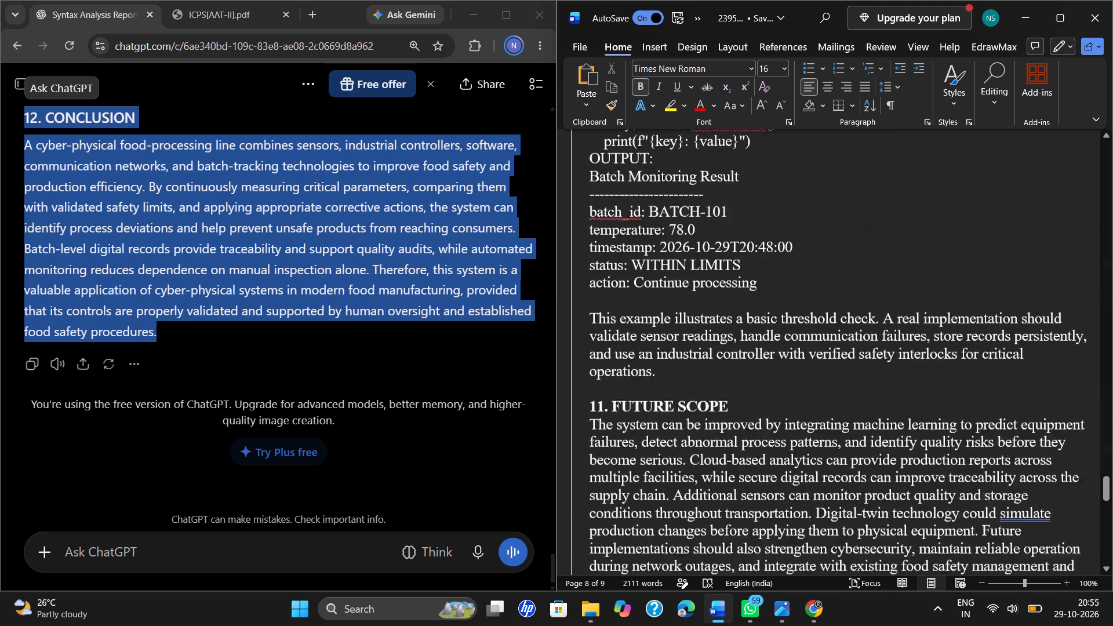
scroll(589, 366, "up", 4)
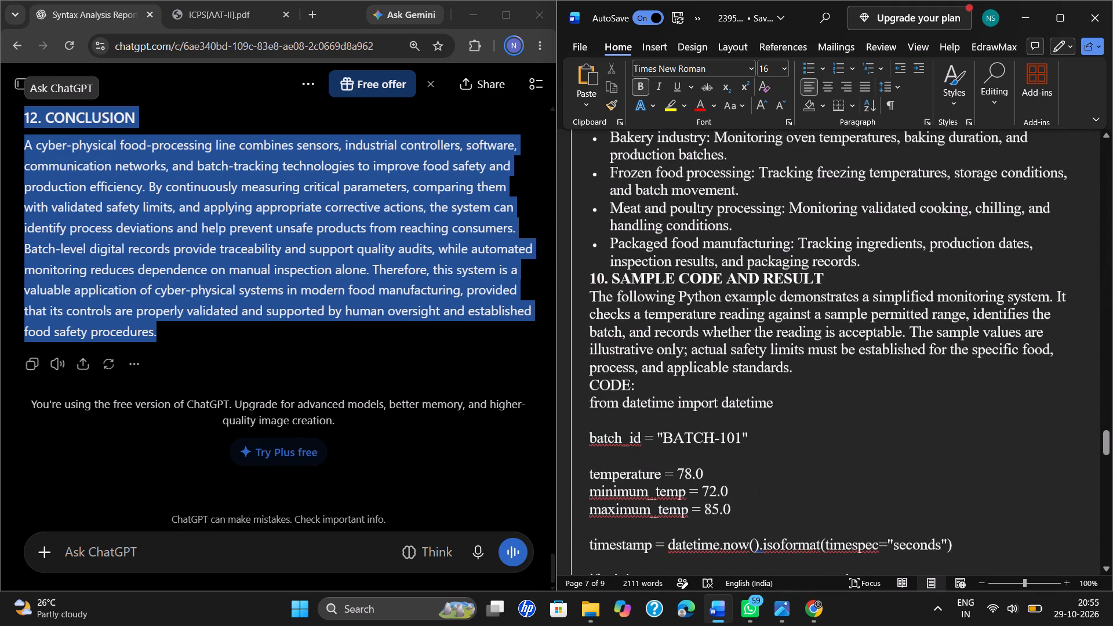
left_click(591, 288)
key("Return")
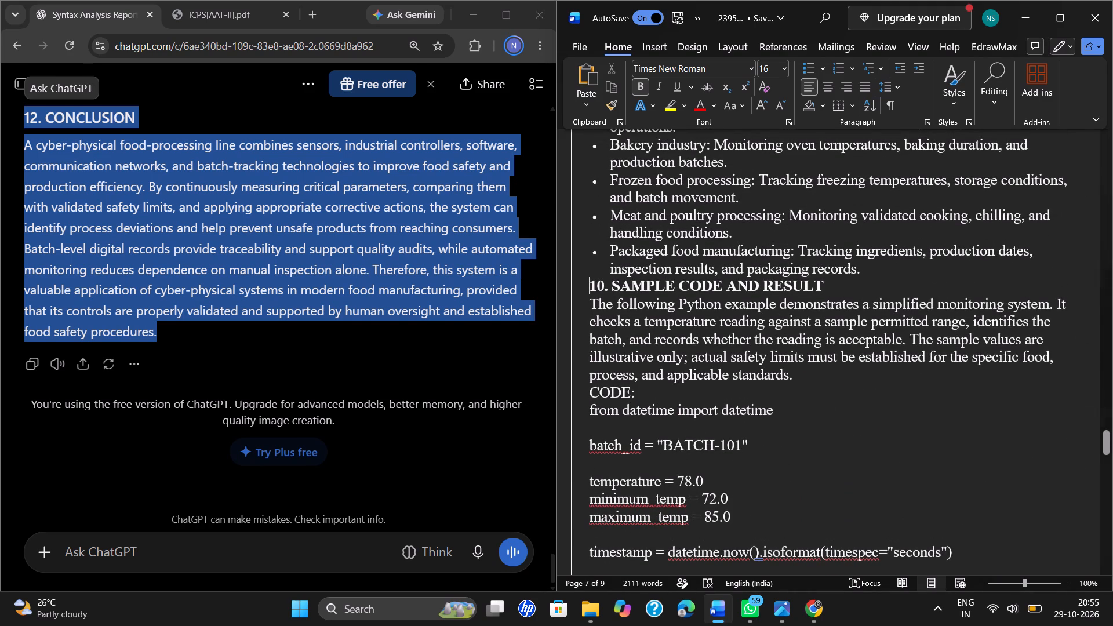
scroll(591, 288, "up", 3)
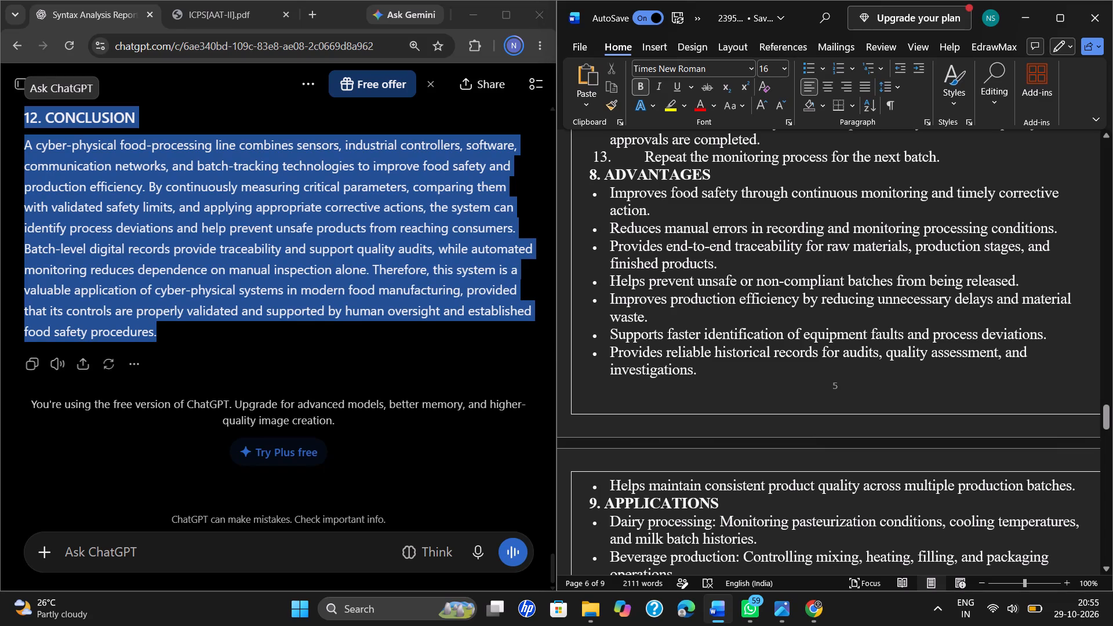
left_click(586, 506)
key("Return")
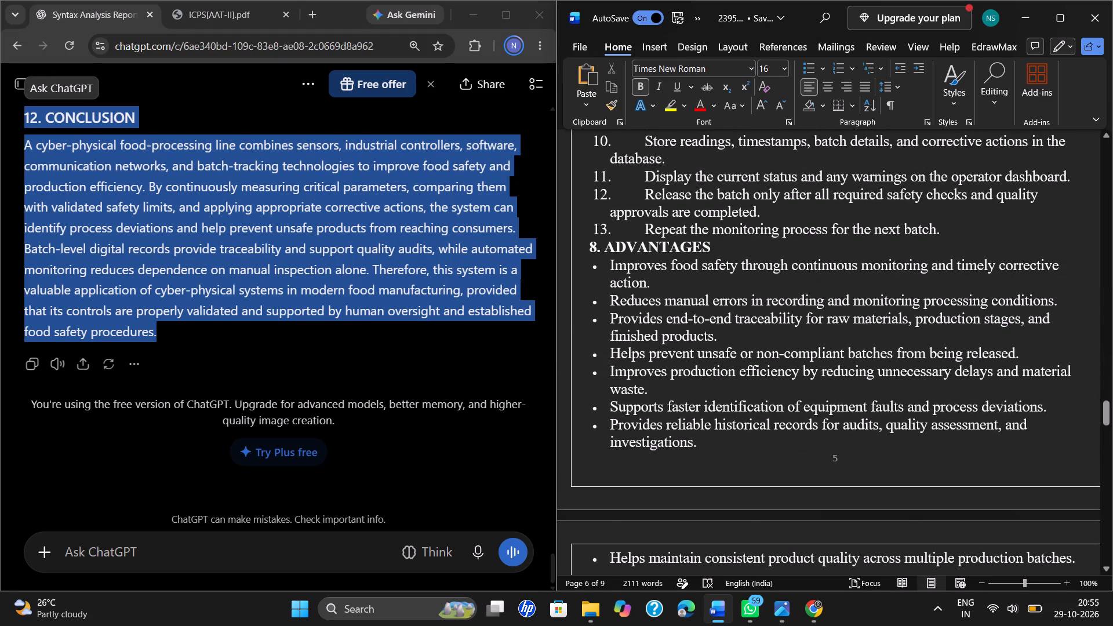
left_click(586, 248)
key("Return")
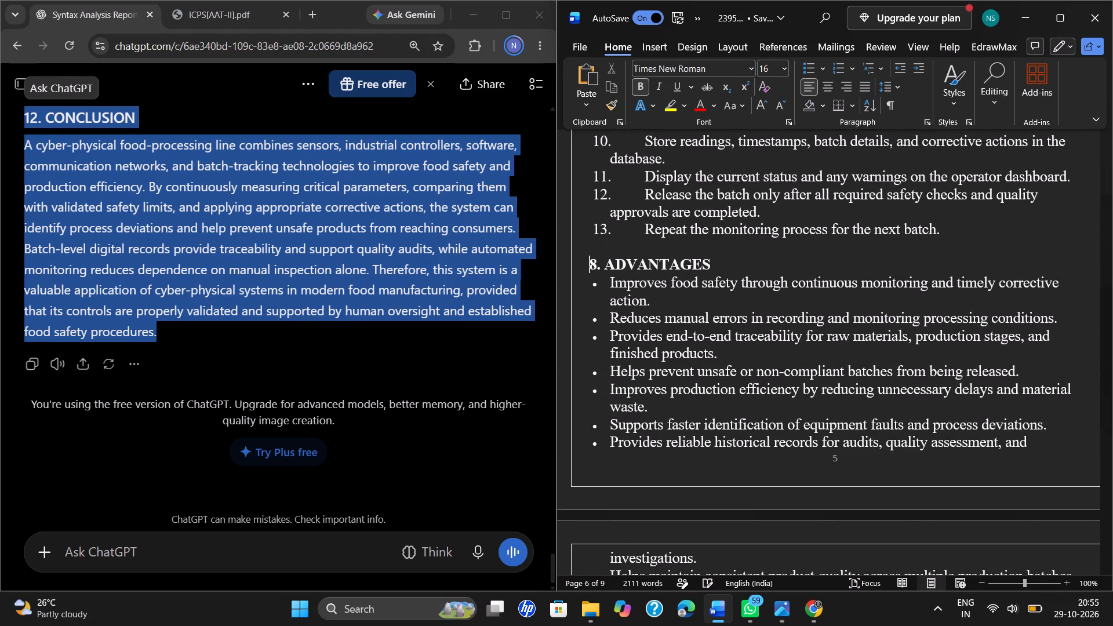
Replace the automatic number of the "Store readings, timestamps" item above section 8 with a manual 10. directly before its text.
scroll(645, 235, "up", 2)
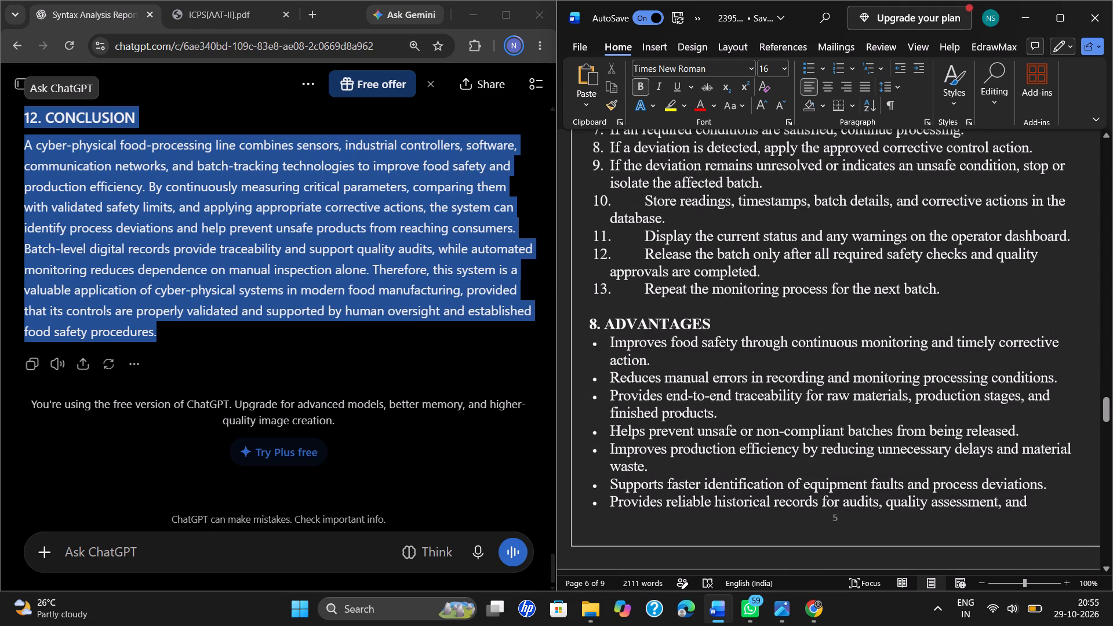
scroll(645, 235, "up", 1)
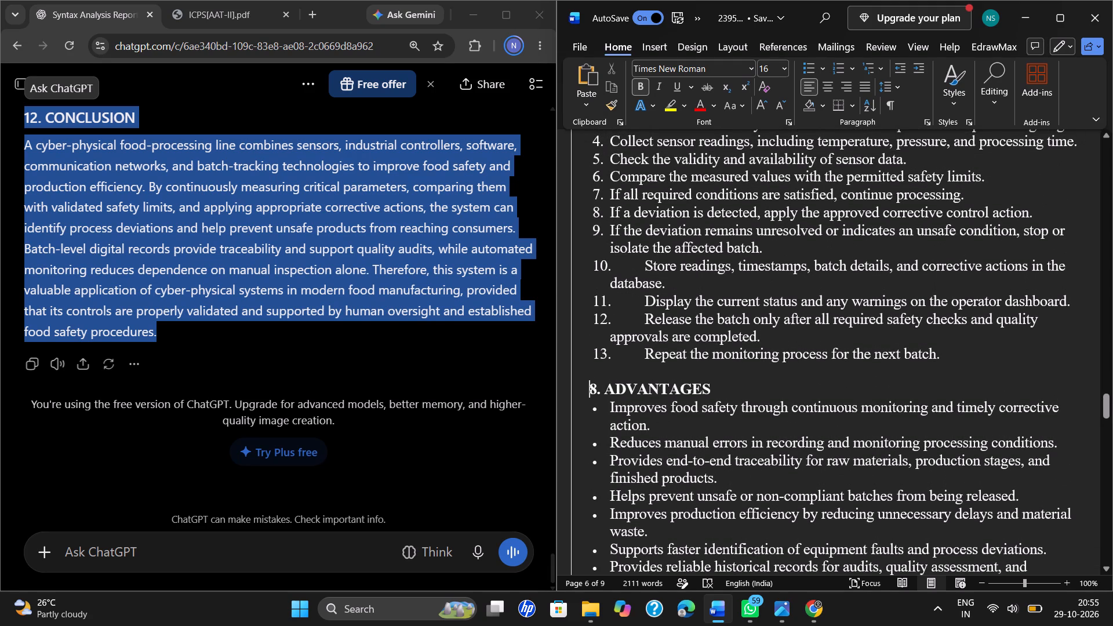
left_click(641, 265)
key("BackSpace")
key("BackSpace")
type("10.")
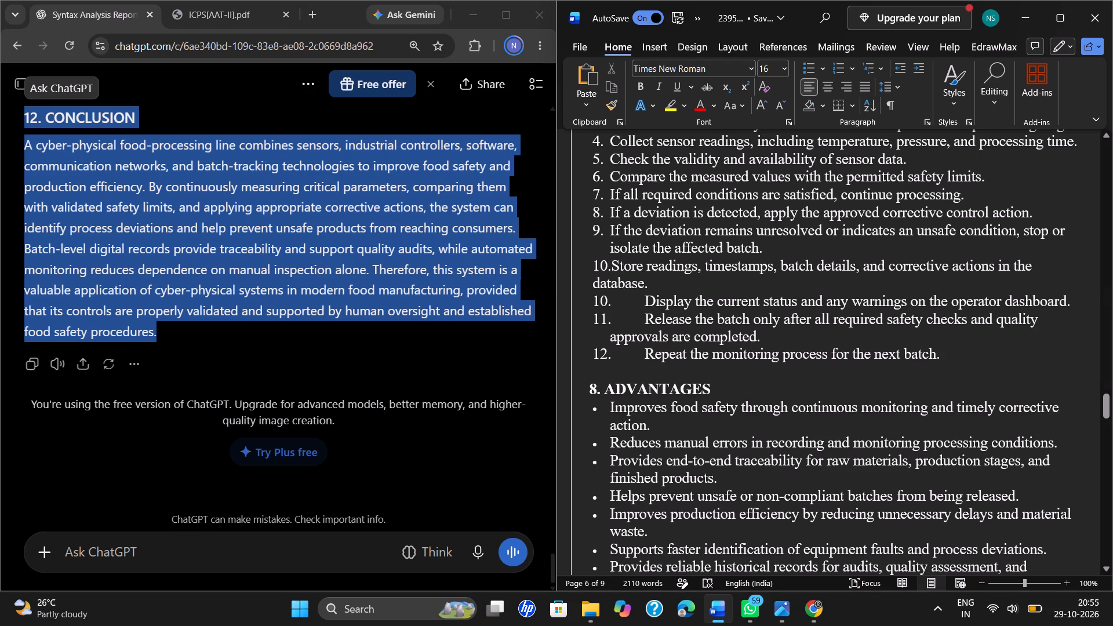
Replace the automatic number of the "Display the current status" item with an indented manual 11. directly before its text.
left_click(634, 300)
key("BackSpace")
key("BackSpace")
key("space")
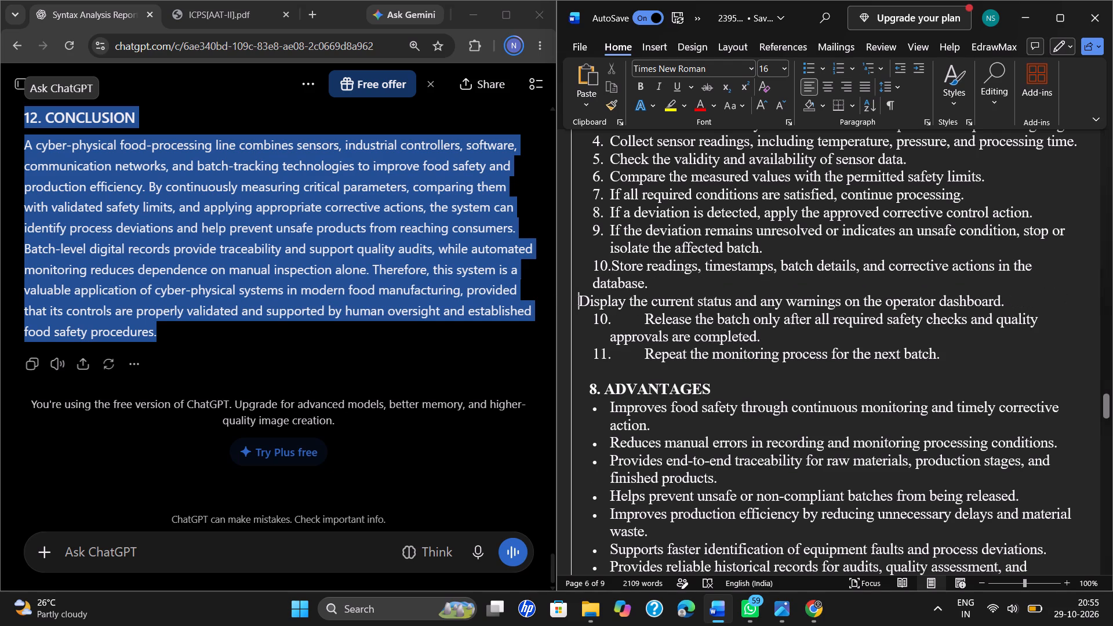
key("space")
key("space")
key("space")
key("space")
key("space")
type("11.")
key("BackSpace")
key("BackSpace")
key("BackSpace")
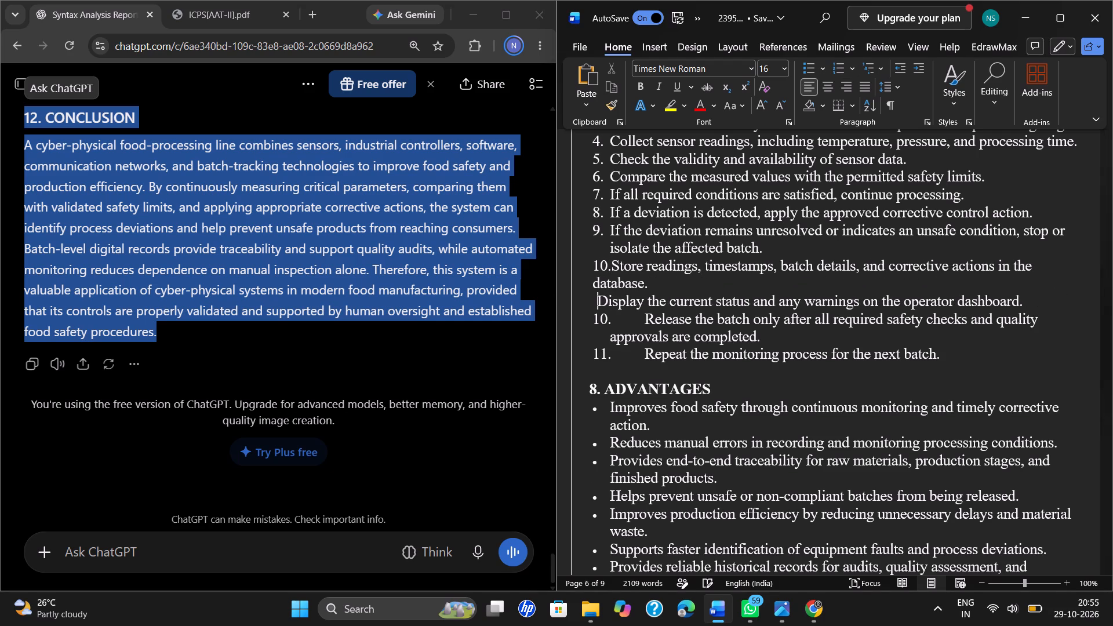
key("BackSpace")
type("11.")
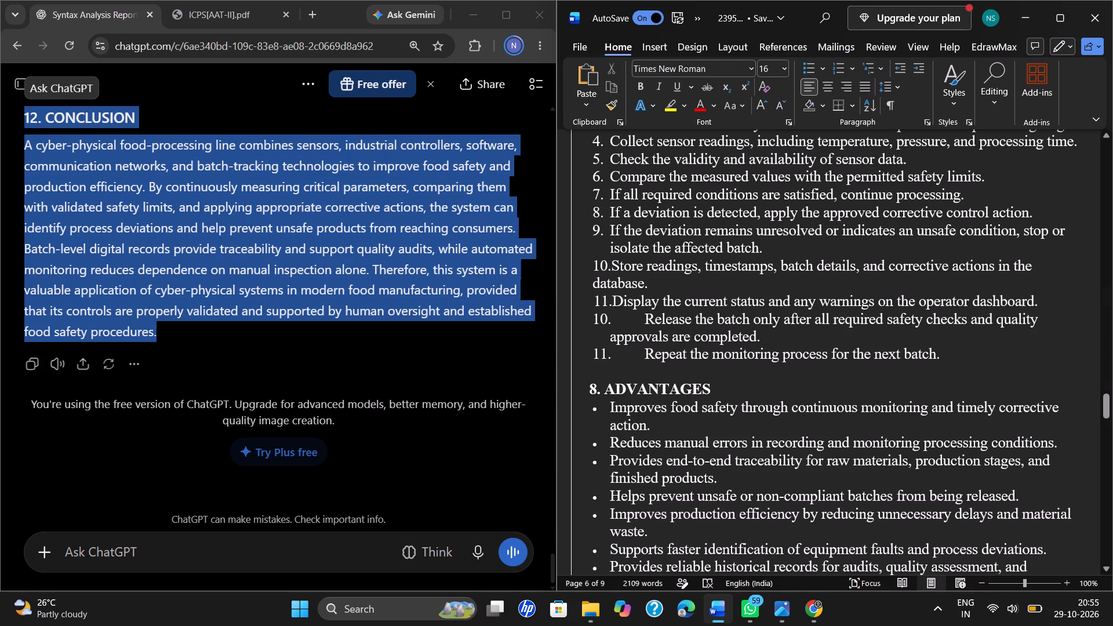
Replace the automatic number of the "Release the batch" item with an indented manual 12. directly before its text.
left_click(640, 325)
key("BackSpace")
key("BackSpace")
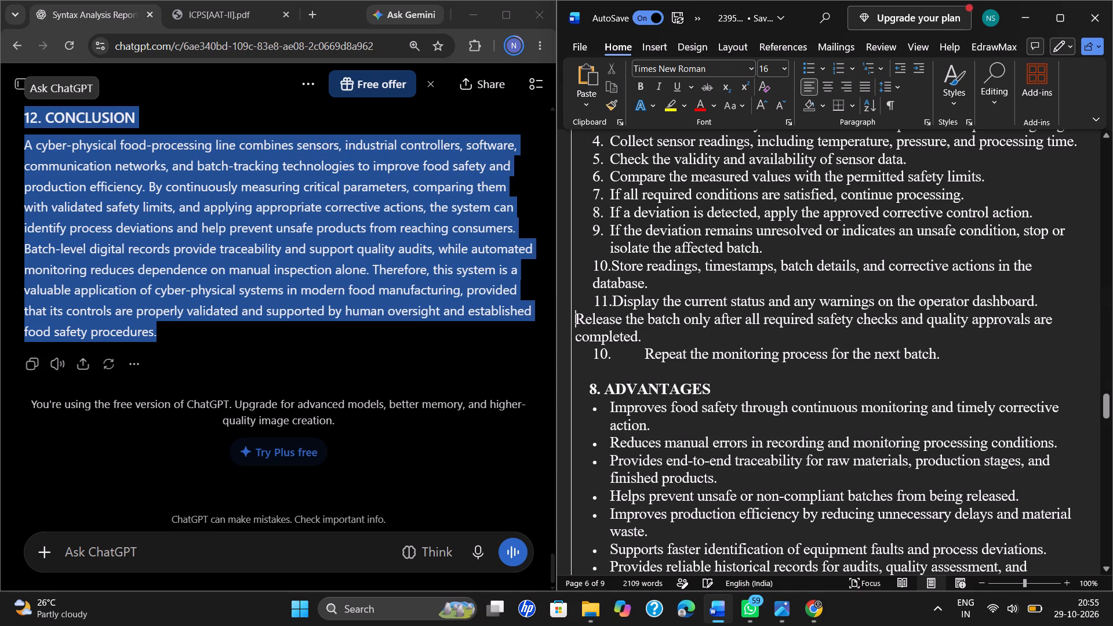
key("space")
key("space")
key("space")
key("space")
key("space")
type("12.")
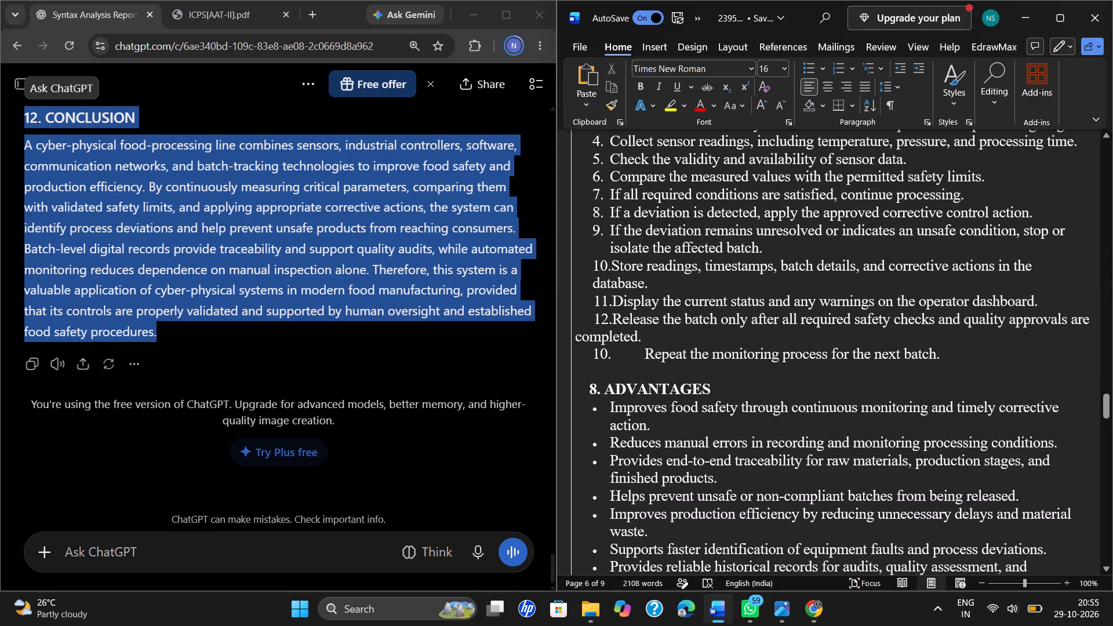
Remove the wrapped last word of item 12 and re-enter it as Completed. on its own line, indented under the item's text.
left_click(576, 337)
key("space")
key("space")
key("space")
key("space")
left_click_drag(644, 339, 580, 339)
key("BackSpace")
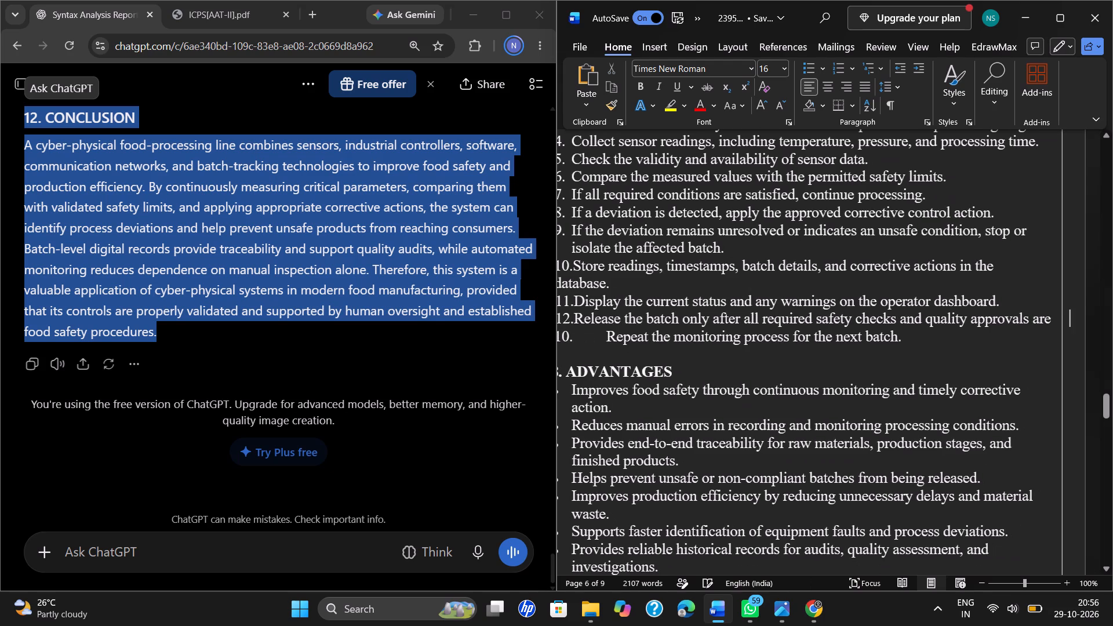
left_click(1050, 322)
key("Return")
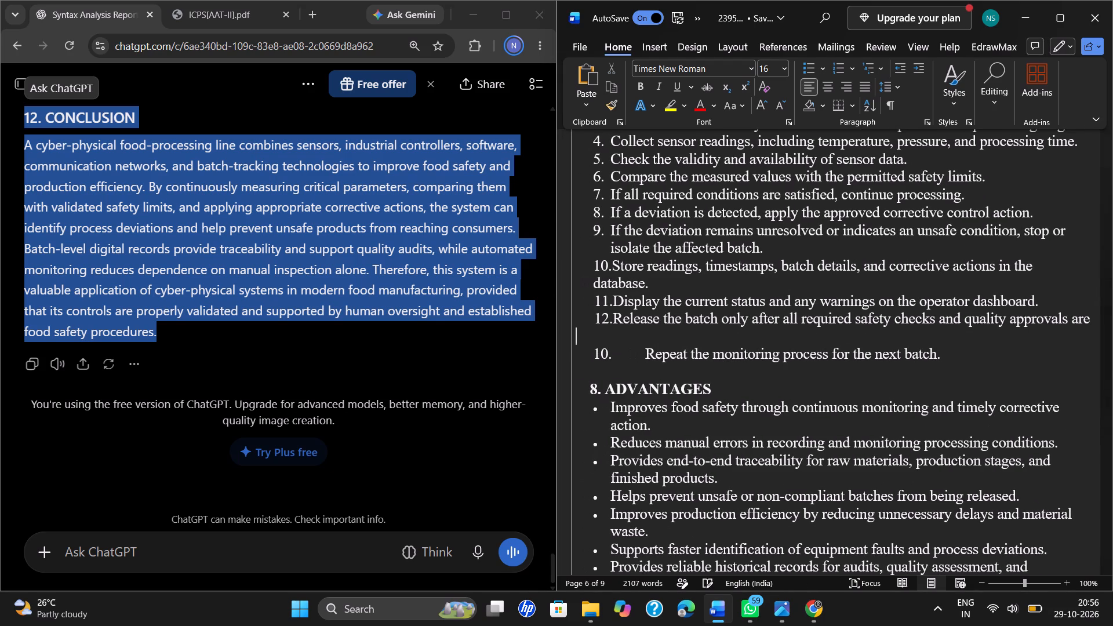
key("space")
key("space")
key("space")
key("space")
key("space")
key("space")
key("ctrl+c")
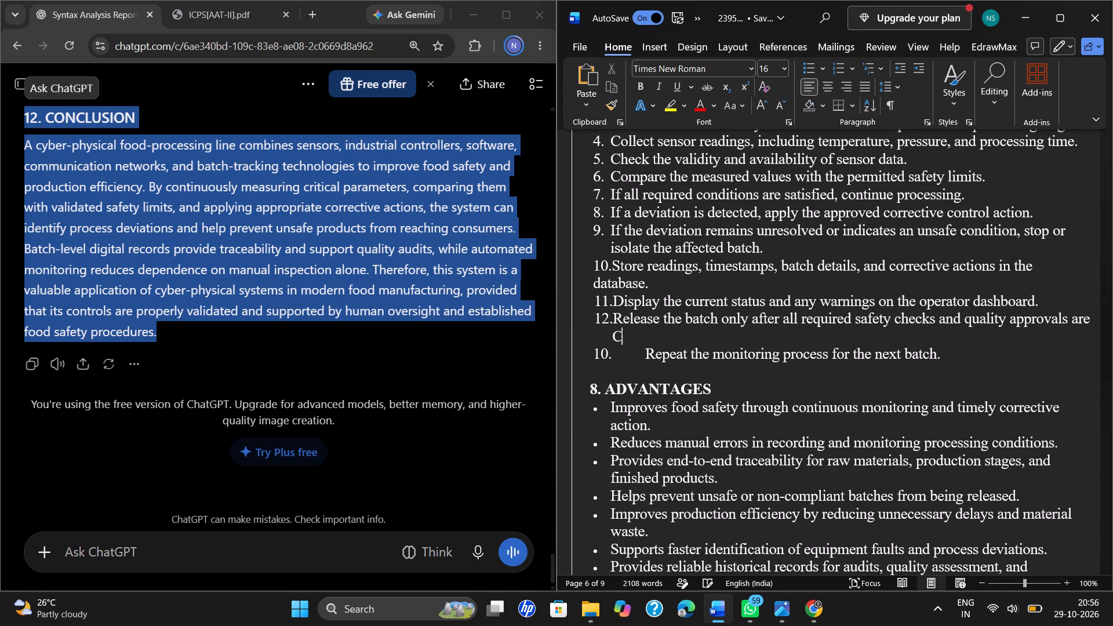
type("omplete")
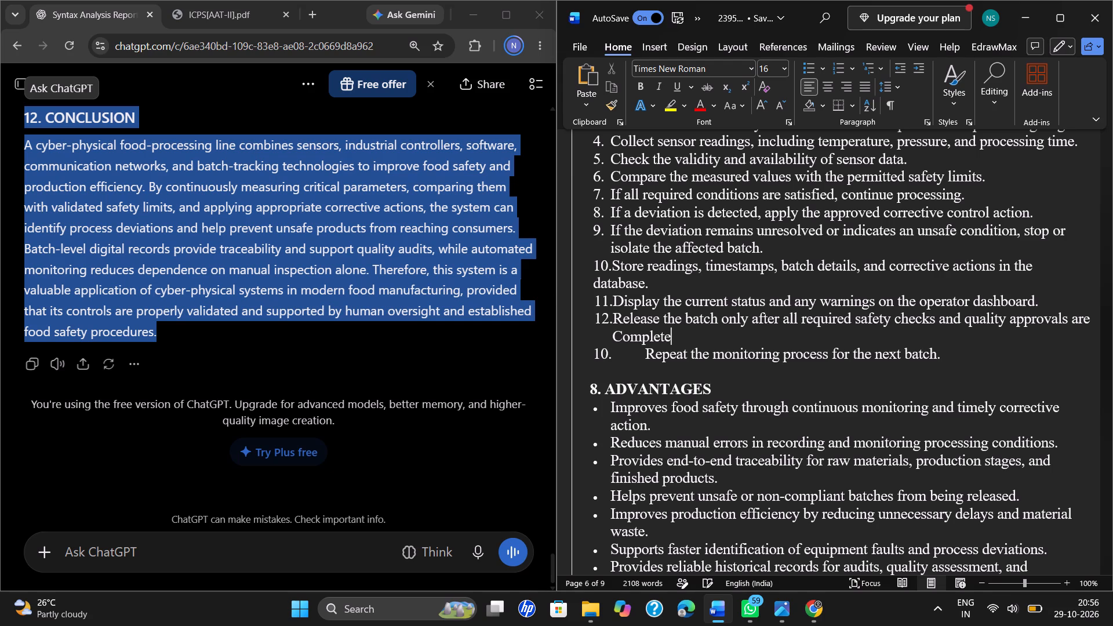
type("d.")
Replace the automatic number of the "Repeat the monitoring process" item with a manual 13. aligned with the 12. above it.
left_click(643, 355)
key("BackSpace")
key("BackSpace")
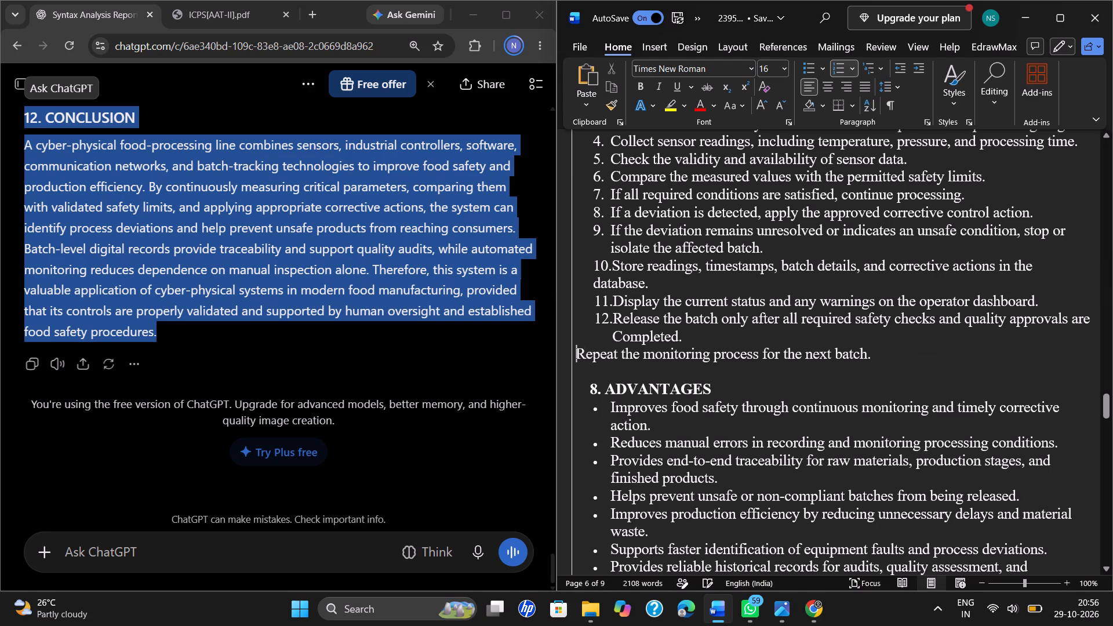
key("space")
key("space")
key("space")
key("space")
key("space")
key("space")
key("space")
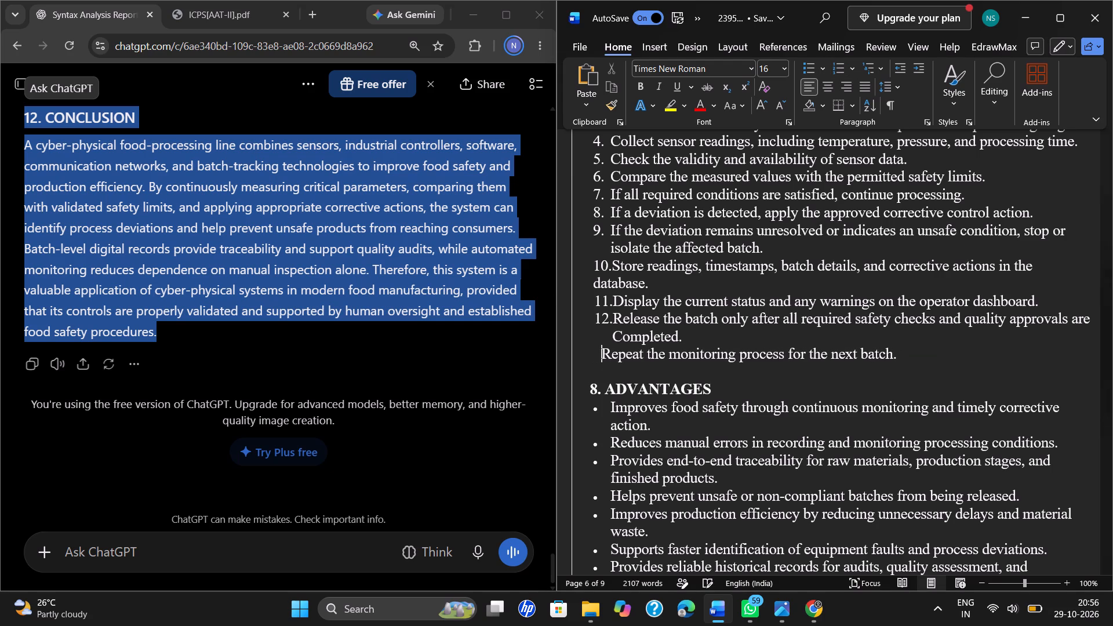
key("BackSpace")
type("13.")
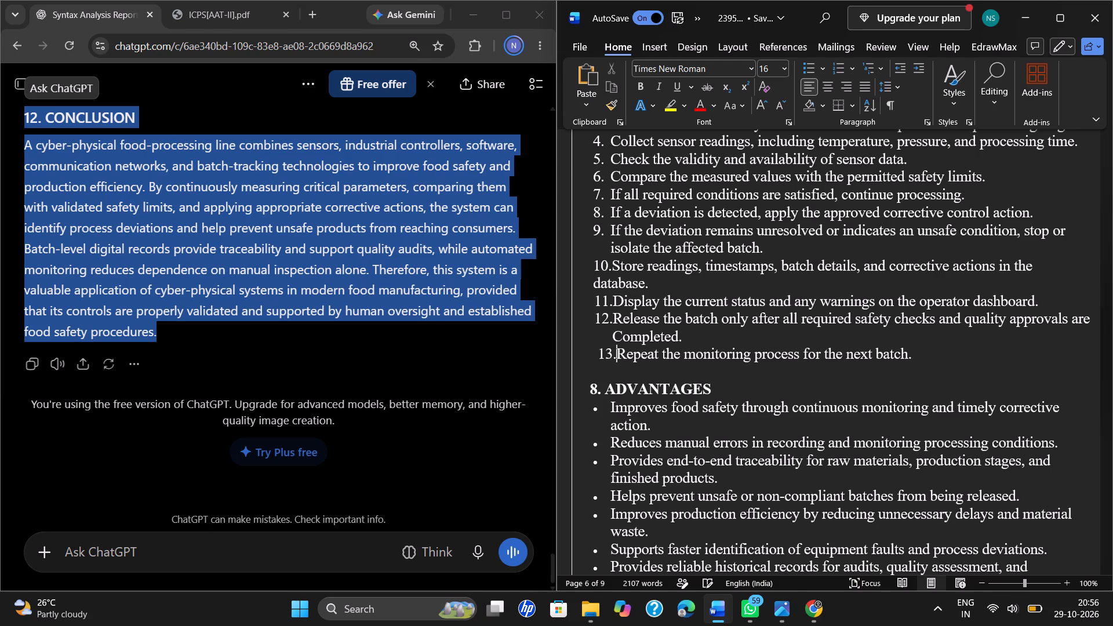
left_click(596, 354)
key("BackSpace")
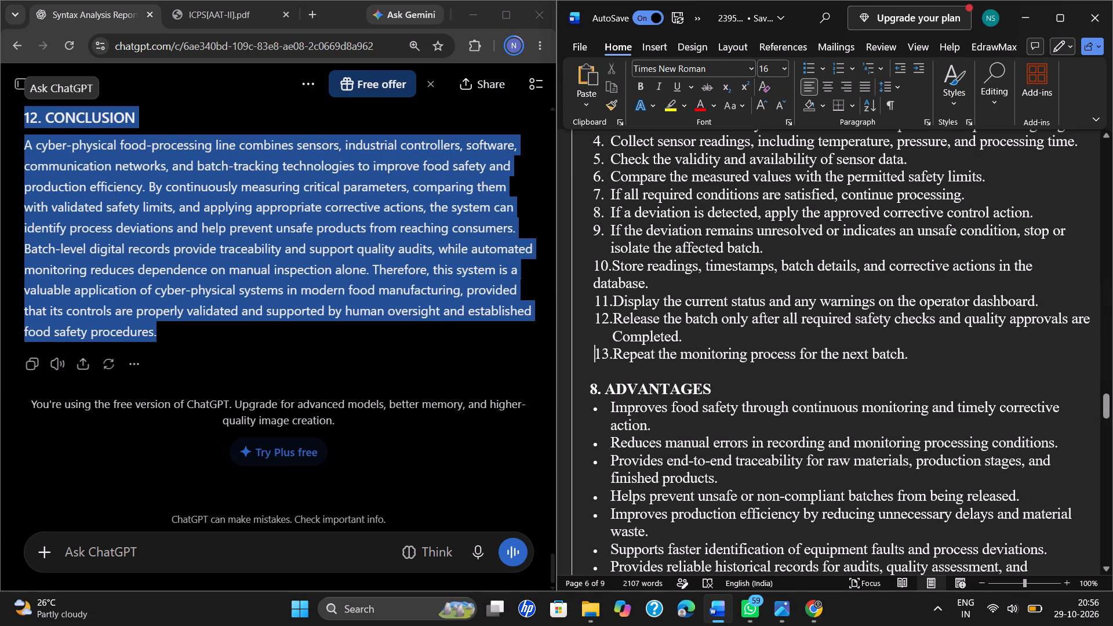
Insert a blank line above each of the CODE: and OUTPUT: labels in section 10.
scroll(622, 403, "down", 6)
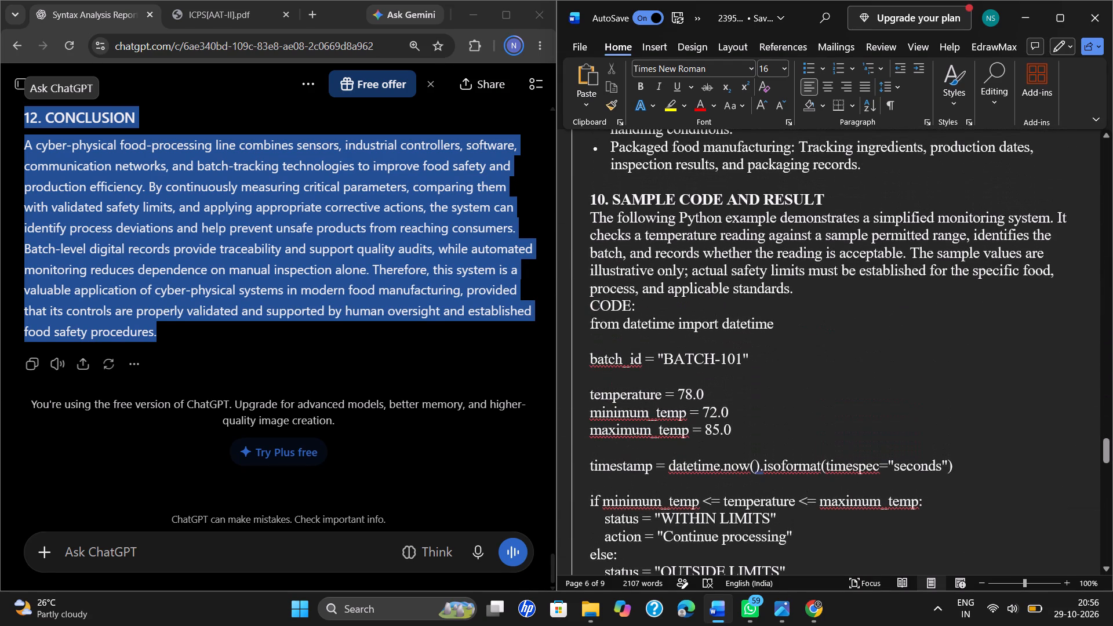
left_click(590, 306)
key("Return")
scroll(590, 306, "down", 4)
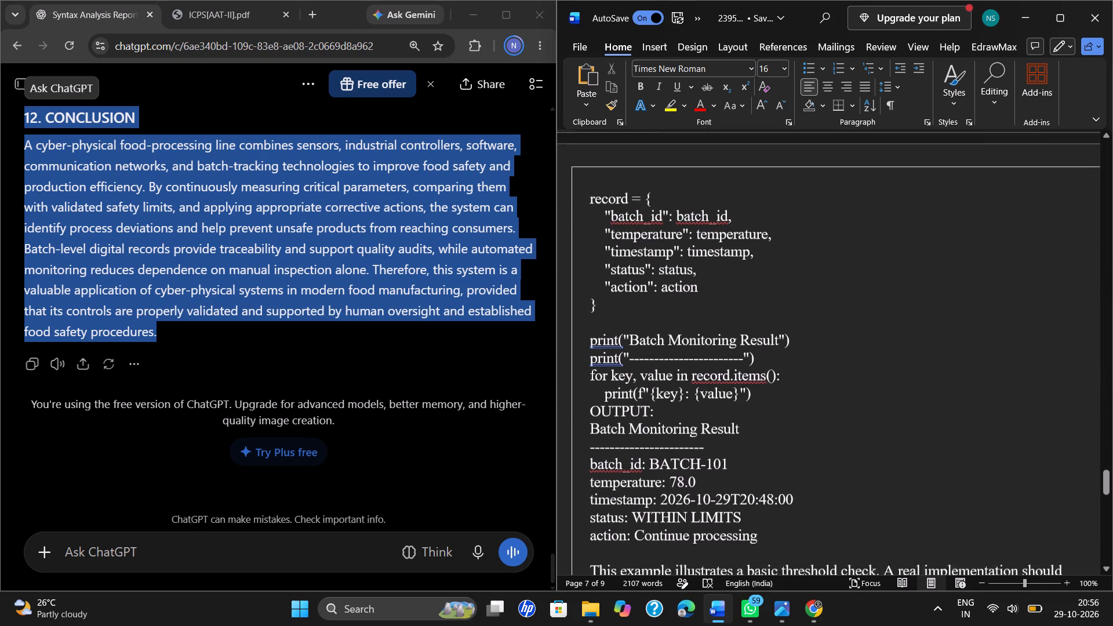
scroll(590, 306, "down", 2)
left_click(591, 335)
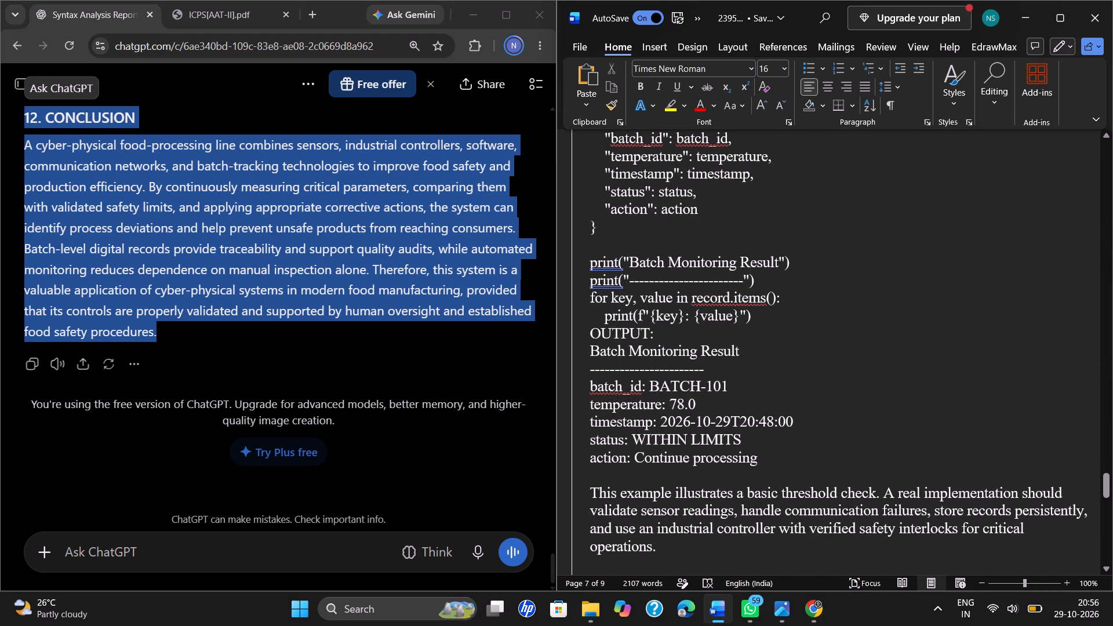
key("Return")
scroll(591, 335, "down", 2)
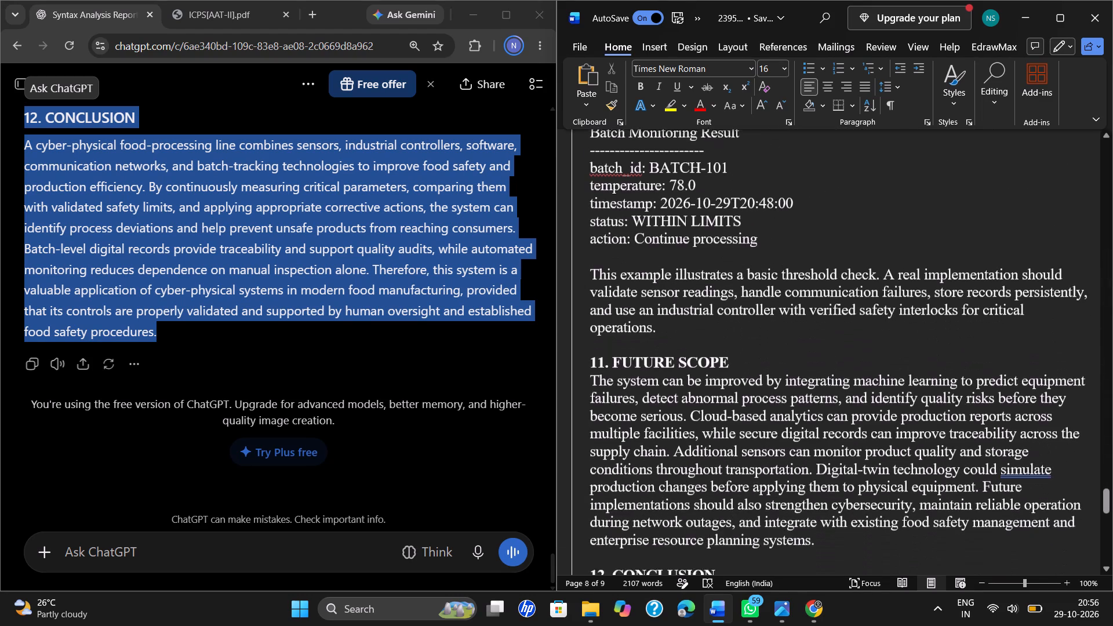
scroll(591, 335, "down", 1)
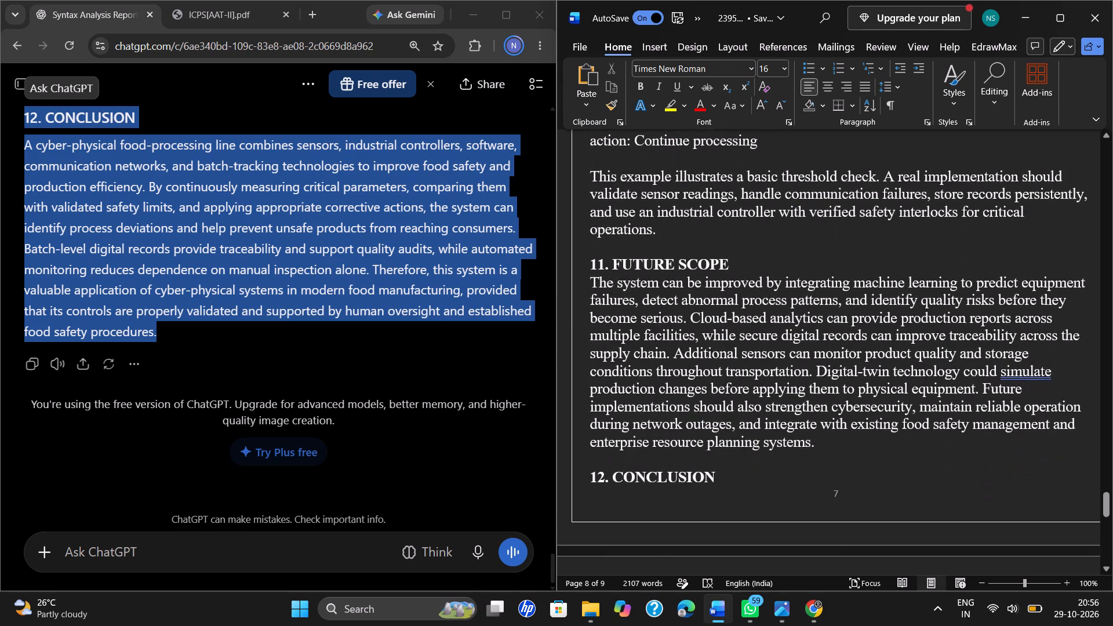
Insert a blank line above the 12. CONCLUSION heading so it moves onto the page with its paragraph.
scroll(591, 335, "down", 1)
scroll(591, 335, "up", 1)
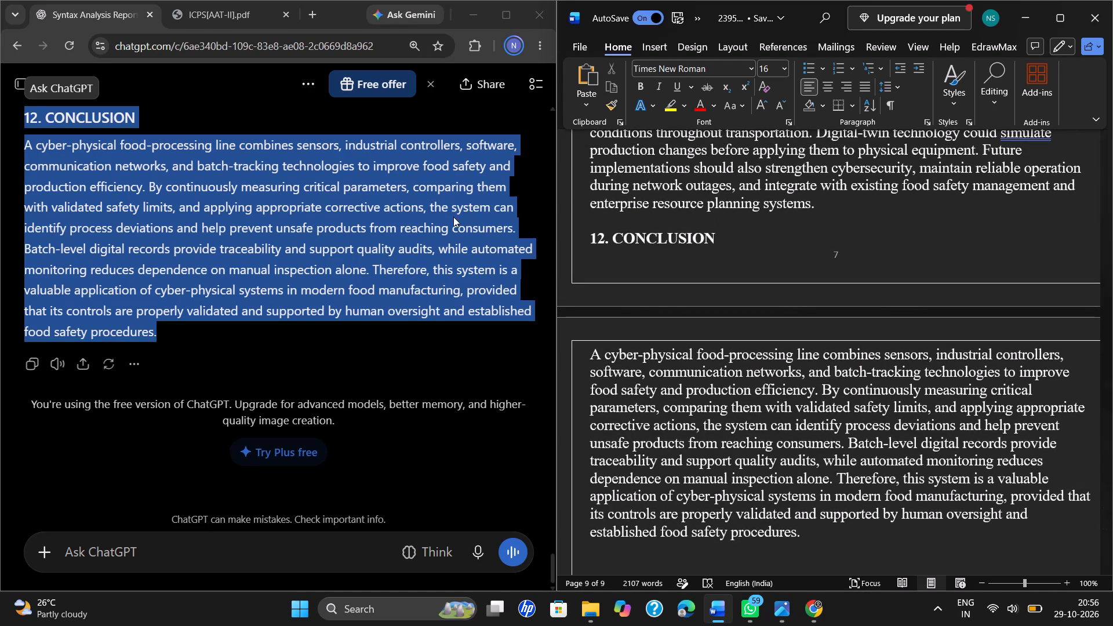
left_click(592, 242)
key("Return")
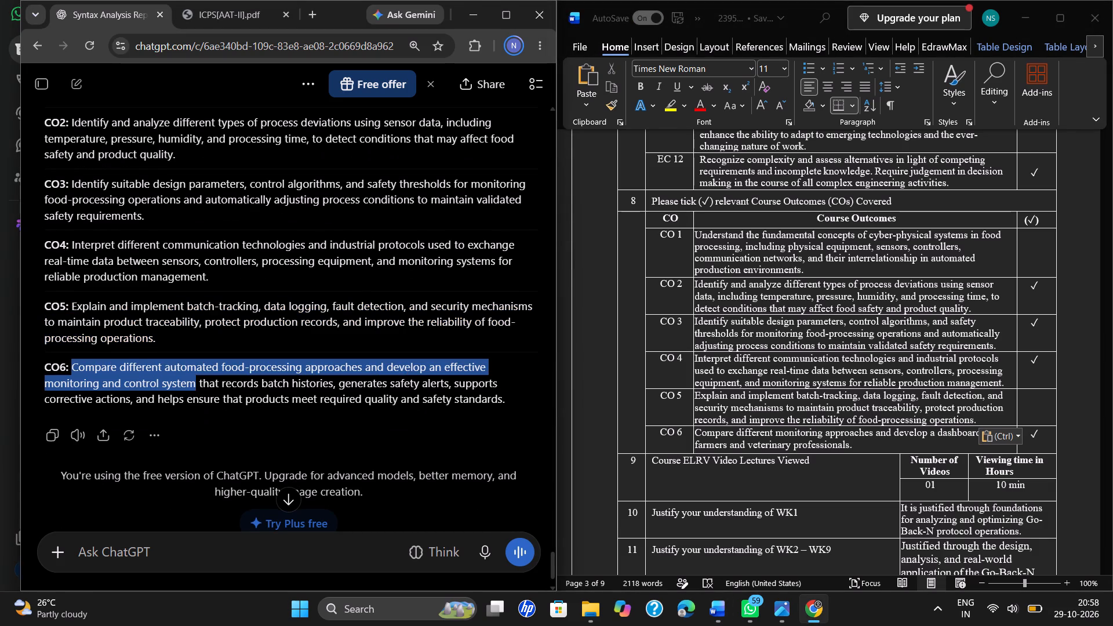
left_click_drag(203, 381, 550, 401)
key("ctrl+c")
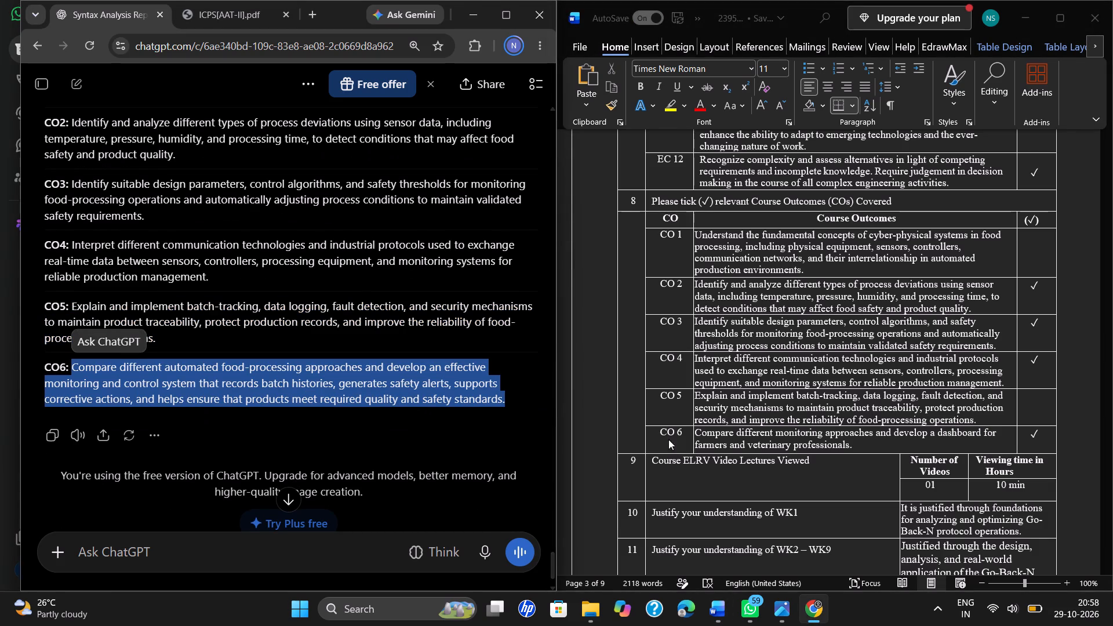
left_click(700, 425)
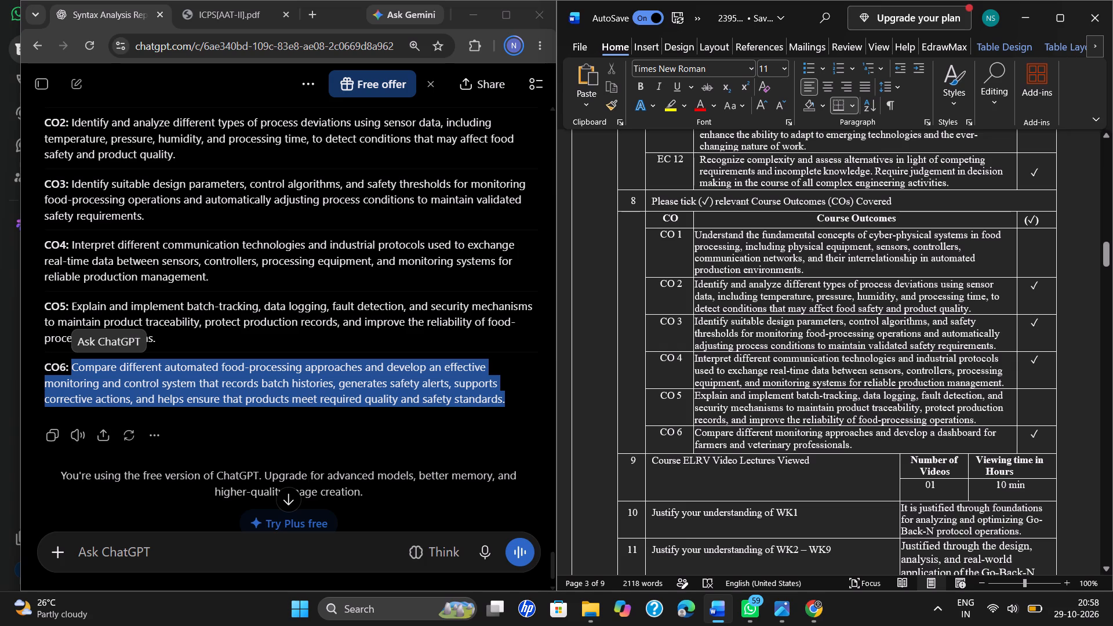
left_click(696, 431)
left_click_drag(696, 431, 858, 439)
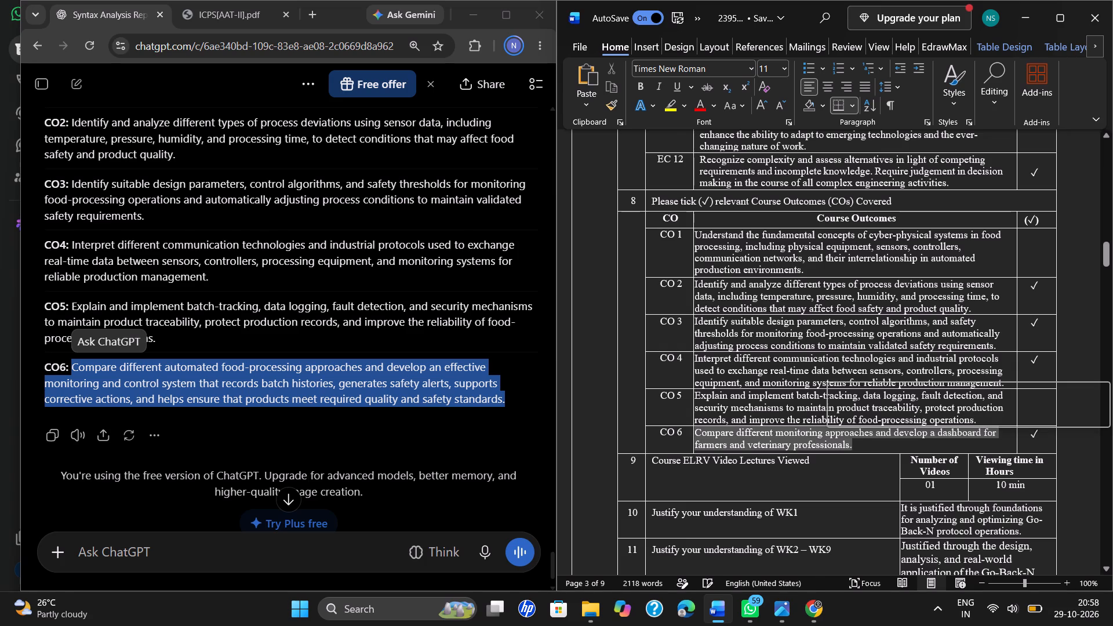
key("ctrl+v")
scroll(825, 445, "down", 1)
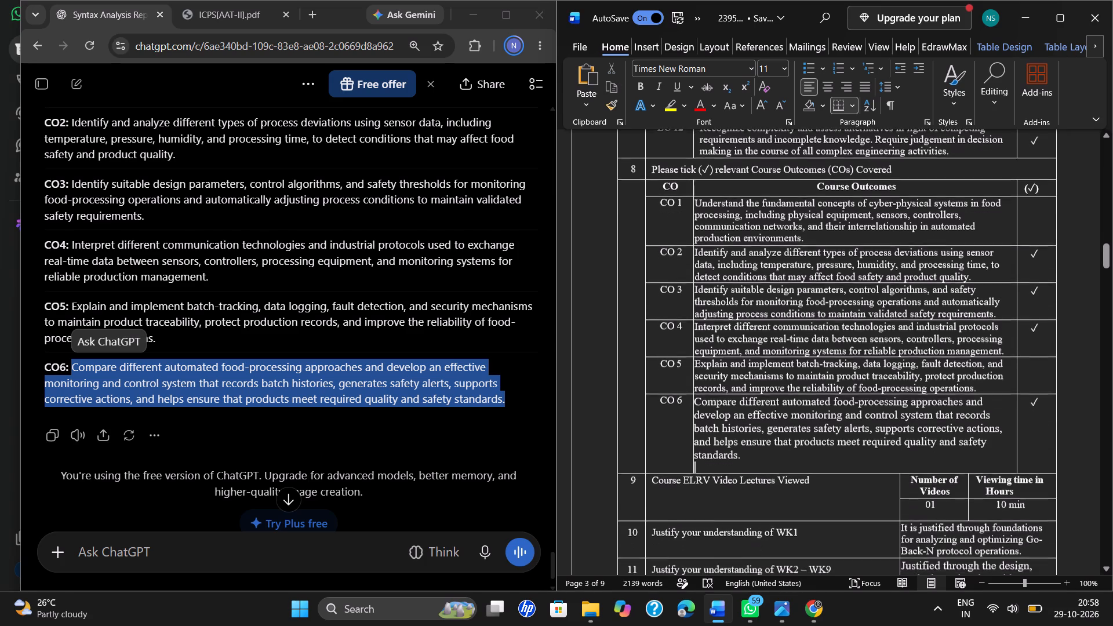
scroll(825, 445, "down", 1)
key("BackSpace")
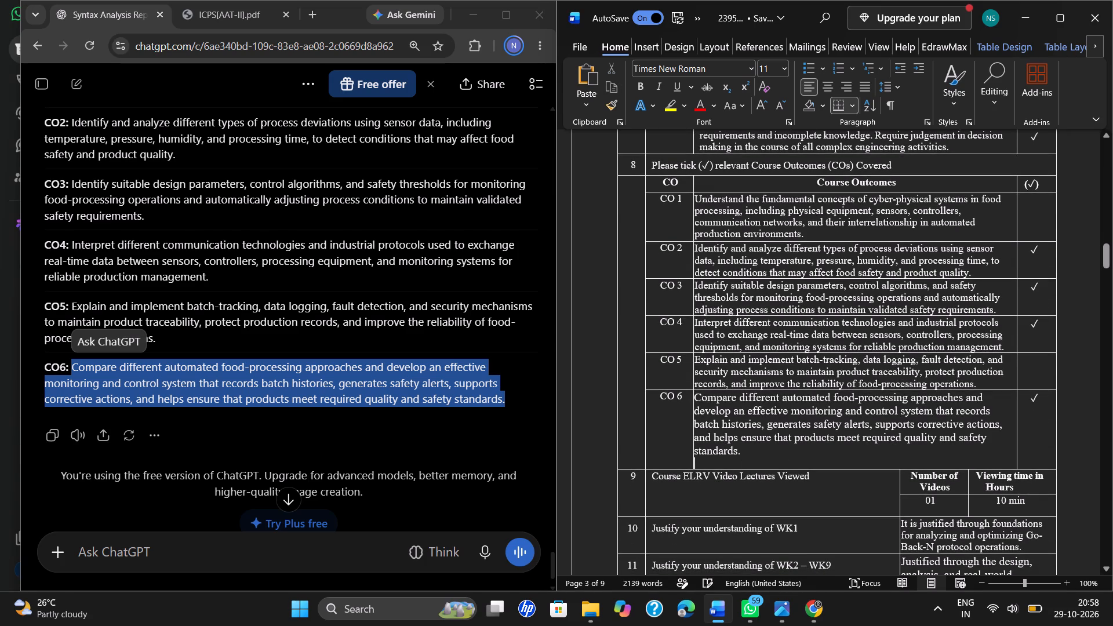
key("BackSpace")
Review the course outcomes table, the self-assessment form and the cover page of the Word report for leftover livestock content.
scroll(721, 491, "down", 1)
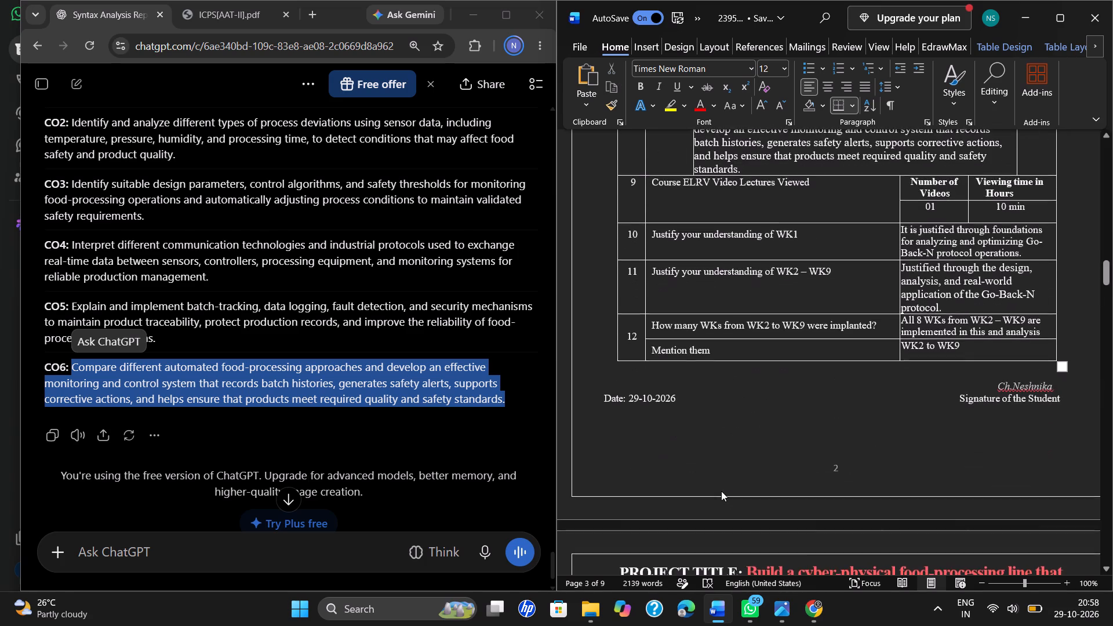
scroll(721, 491, "up", 1)
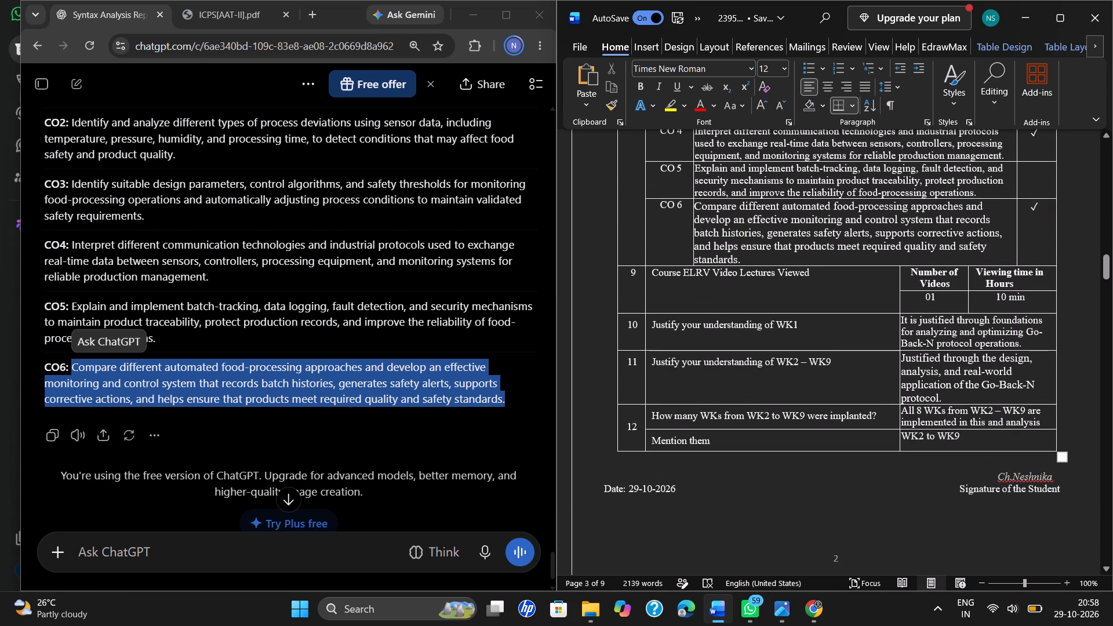
scroll(721, 491, "up", 2)
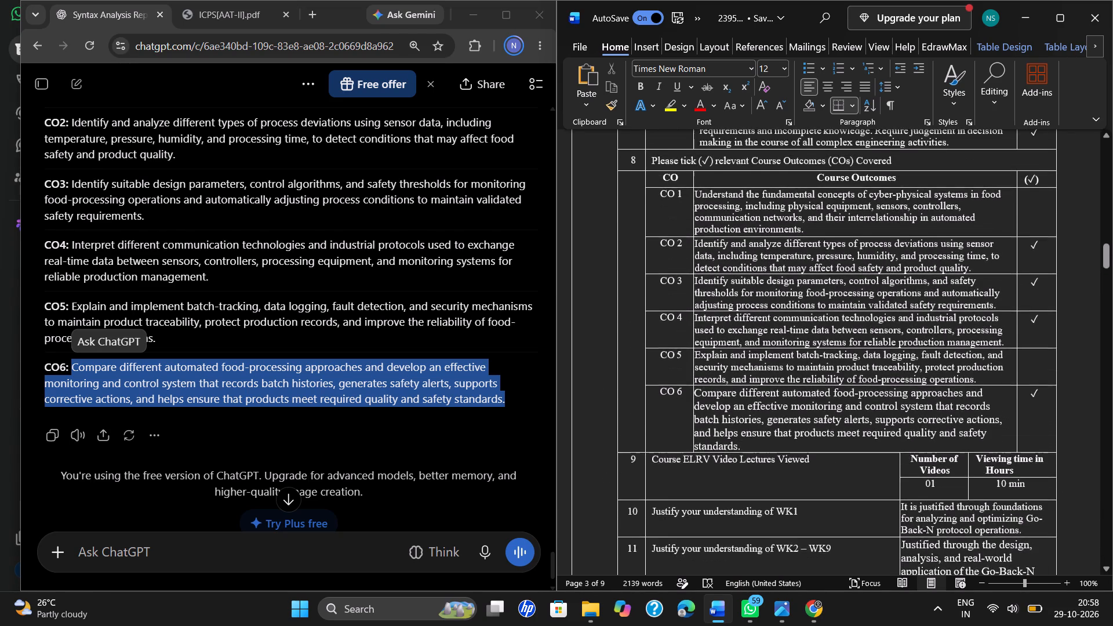
scroll(721, 491, "down", 4)
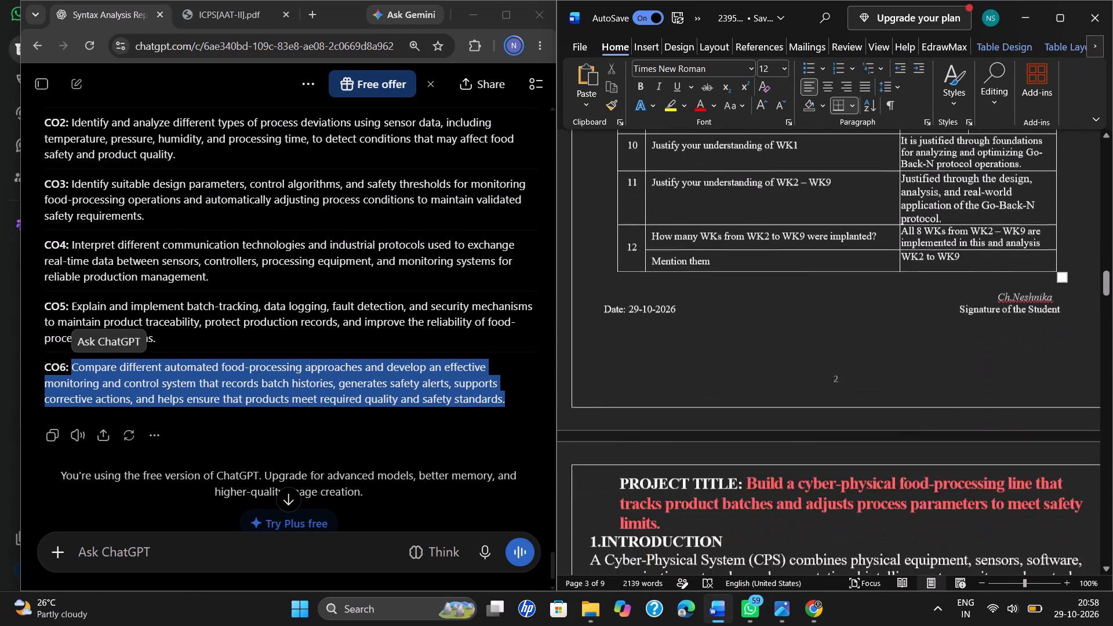
scroll(721, 491, "down", 1)
scroll(721, 491, "up", 3)
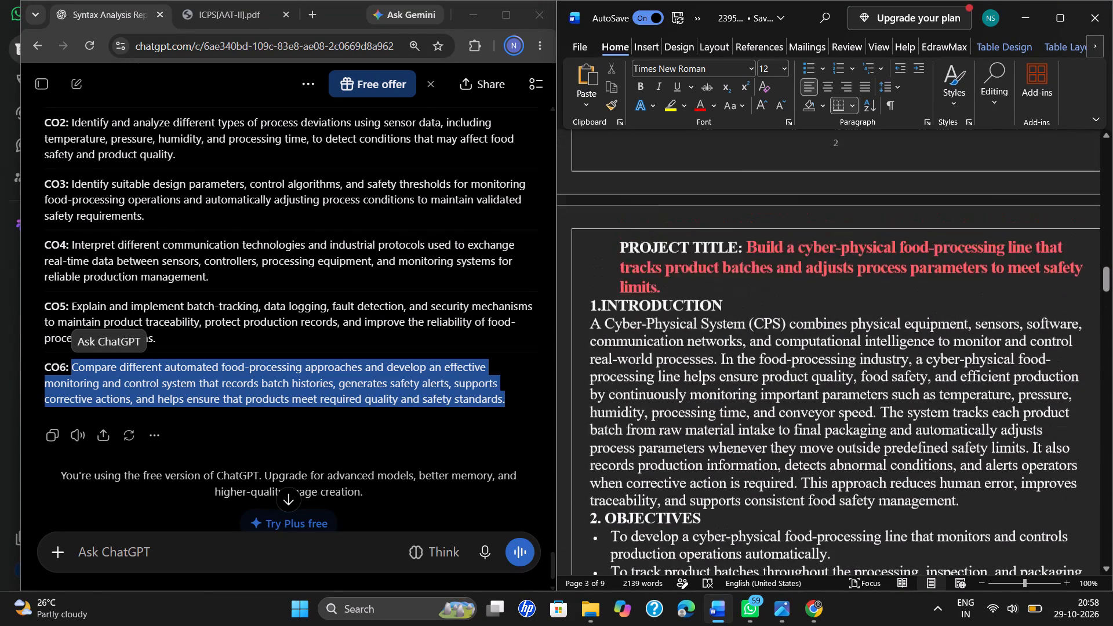
scroll(721, 491, "up", 1)
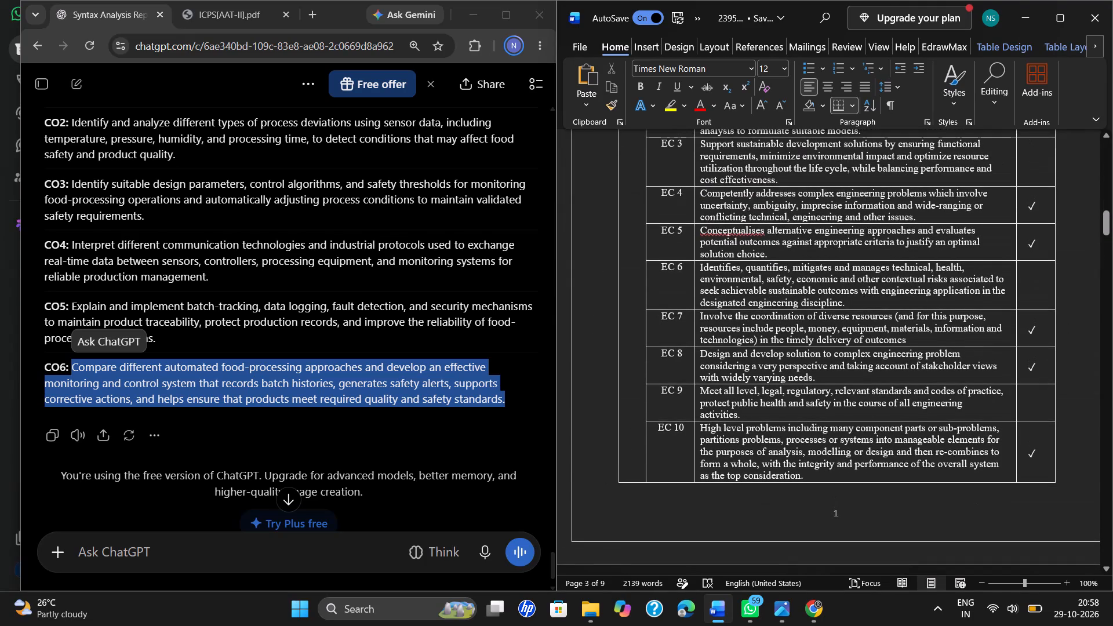
scroll(721, 491, "up", 1)
left_click(517, 443)
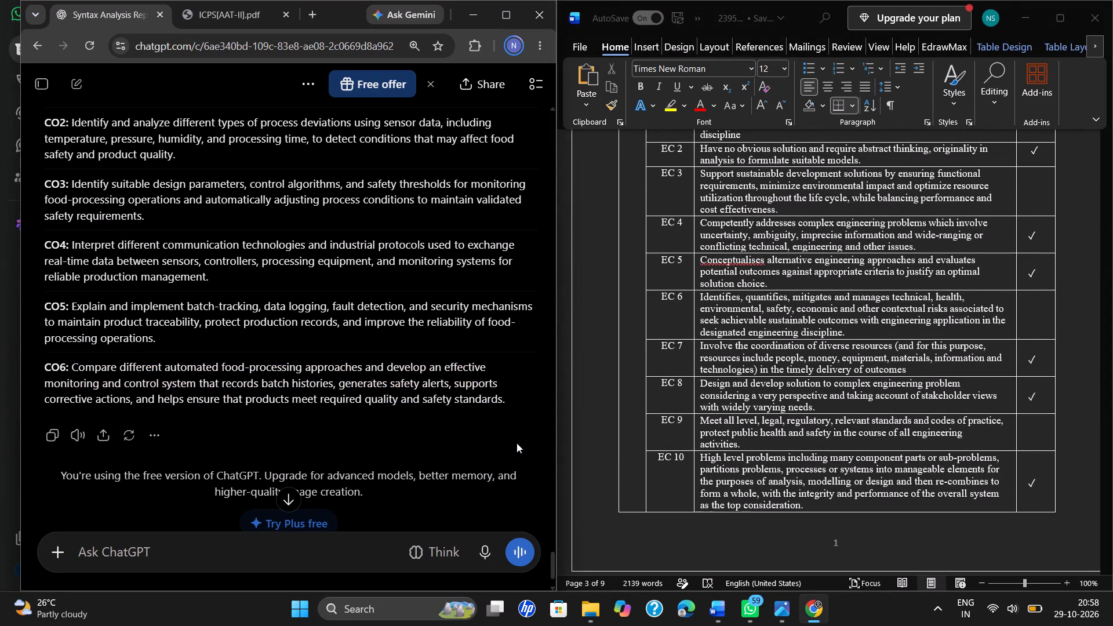
scroll(805, 391, "up", 3)
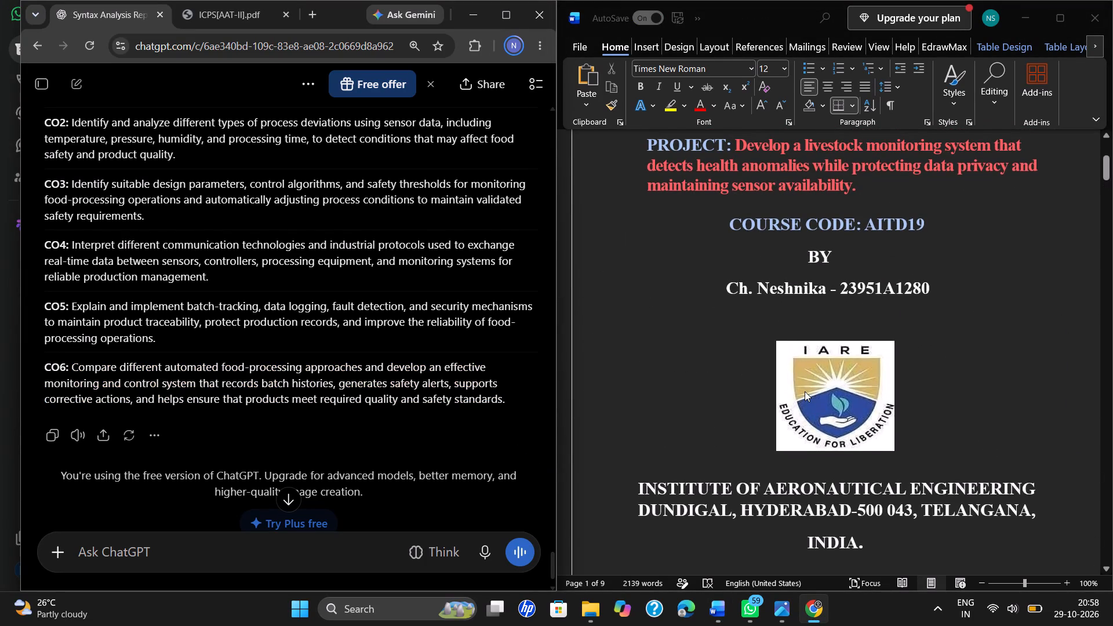
scroll(805, 391, "up", 1)
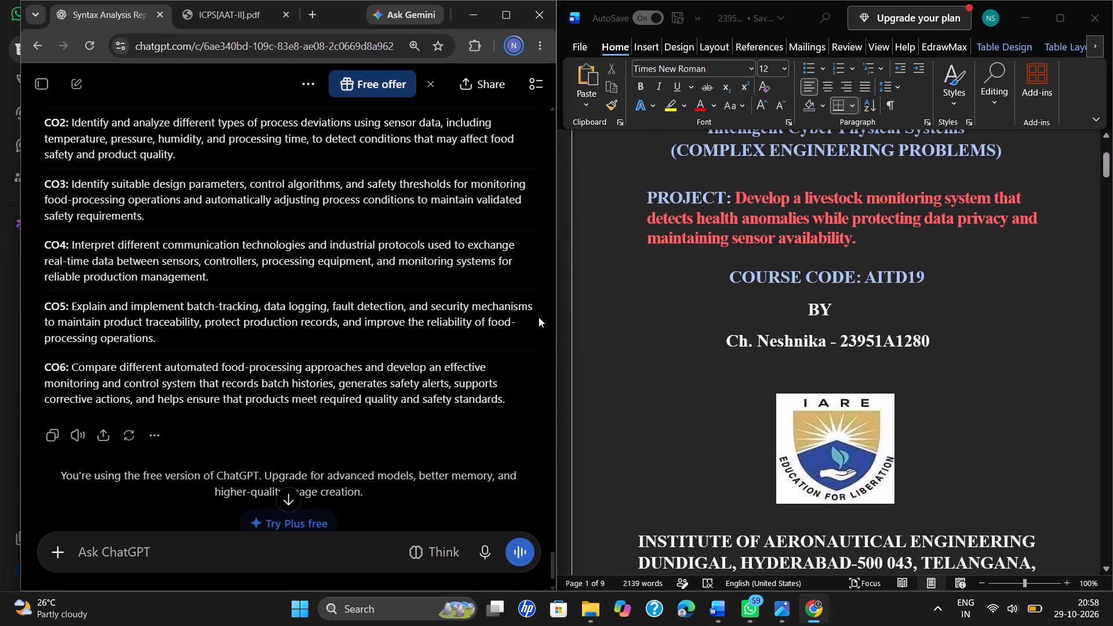
Copy the food-processing title from the PROJECT TITLE line above the Introduction and return toward the cover page's livestock project title.
scroll(704, 292, "down", 3)
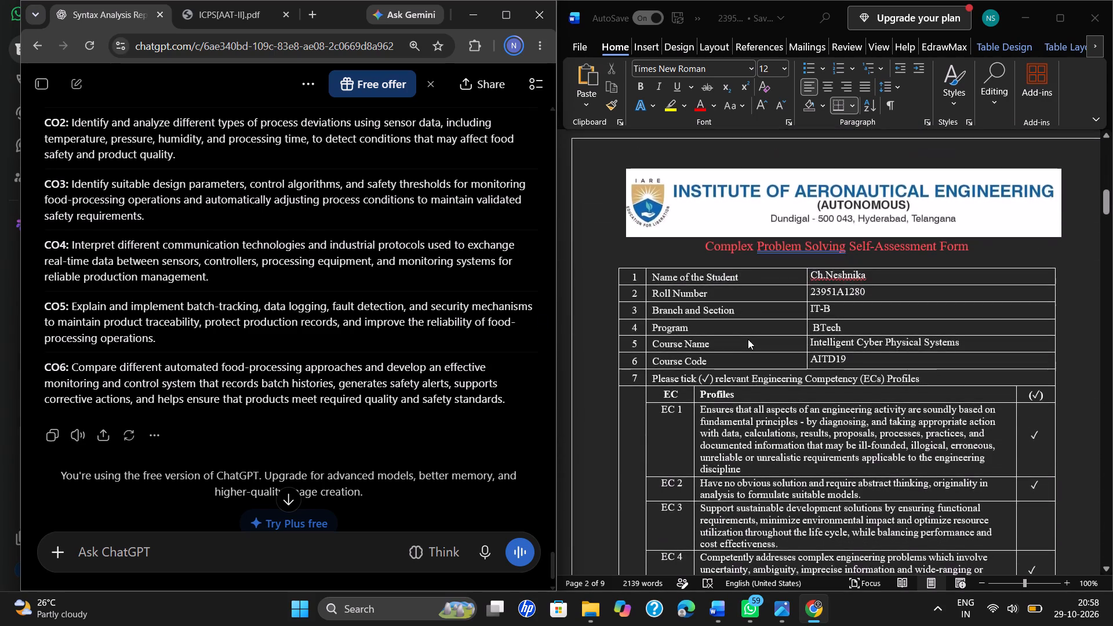
scroll(748, 339, "down", 3)
scroll(796, 469, "down", 2)
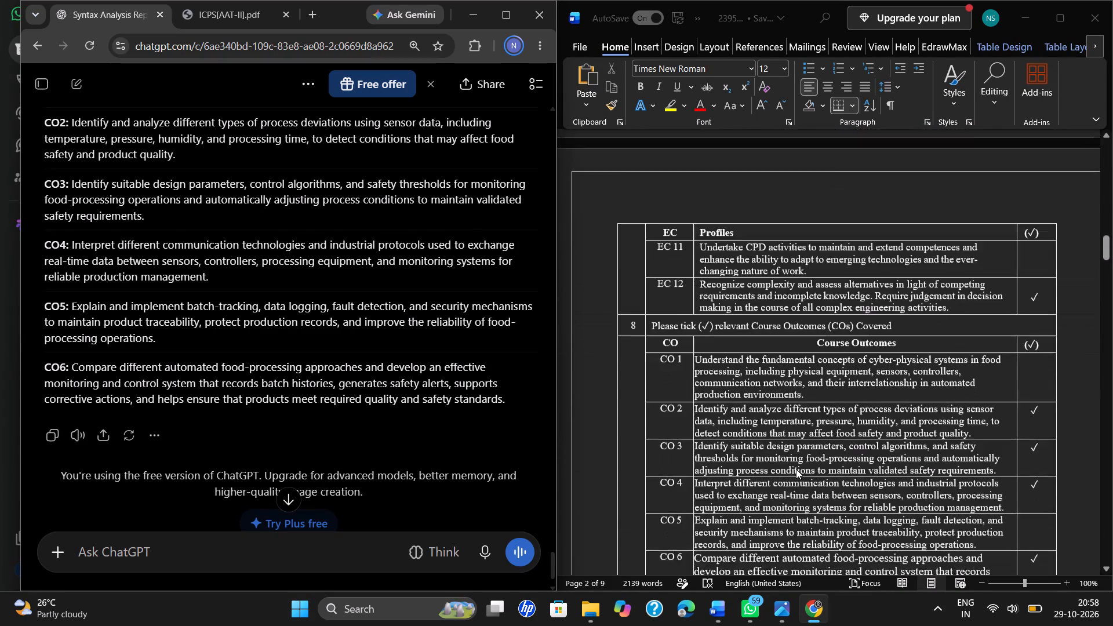
scroll(796, 469, "down", 2)
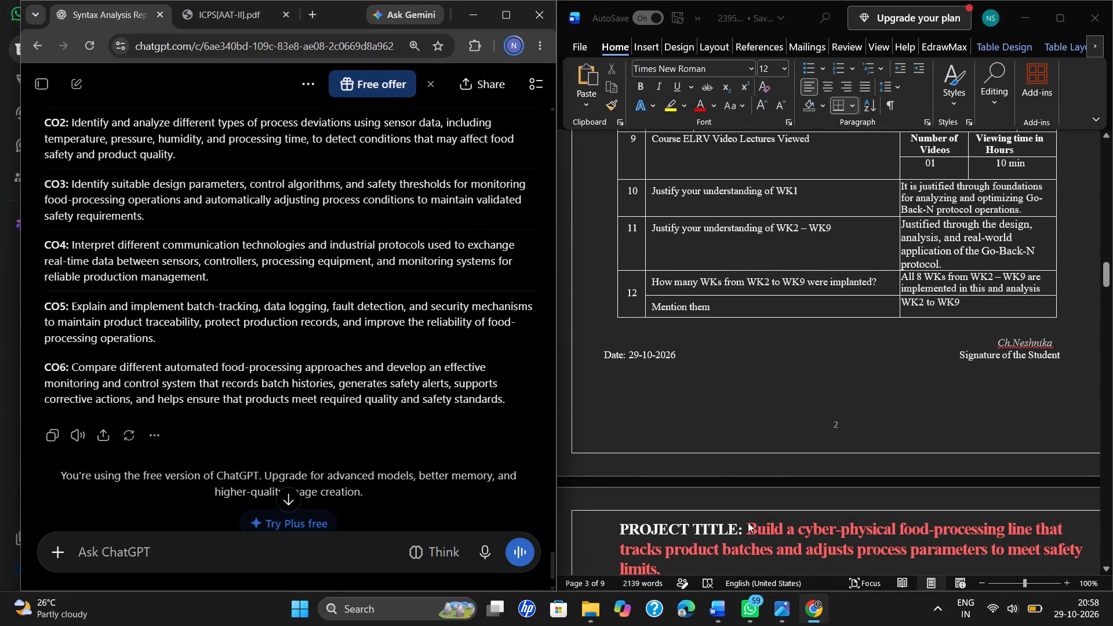
scroll(748, 522, "down", 1)
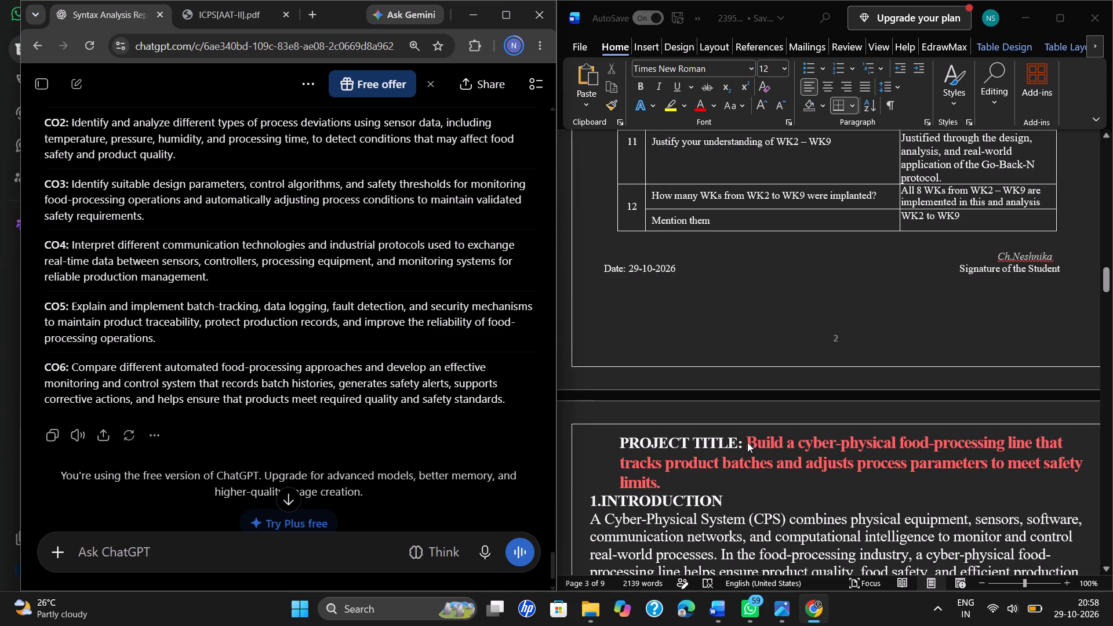
left_click_drag(748, 443, 765, 480)
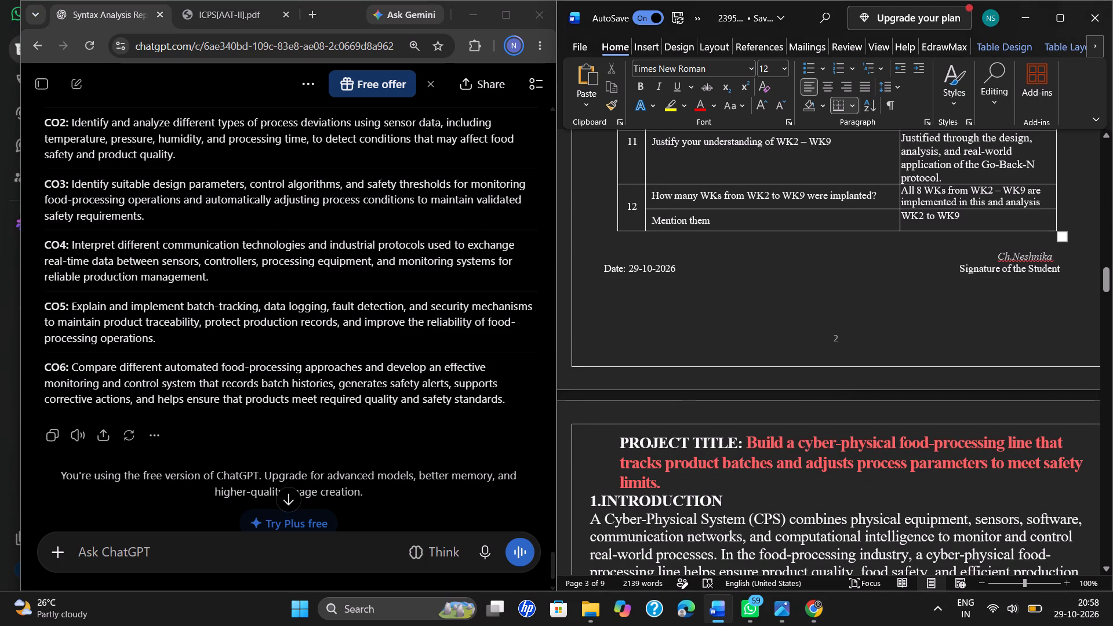
left_click_drag(748, 440, 758, 466)
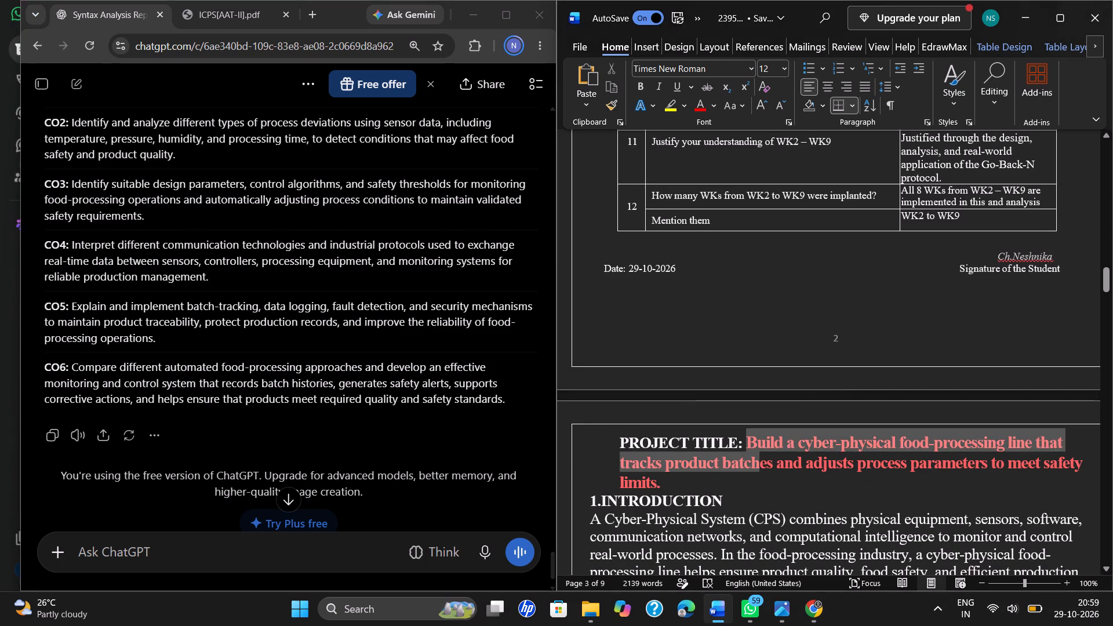
left_click_drag(758, 466, 765, 481)
key("ctrl+c")
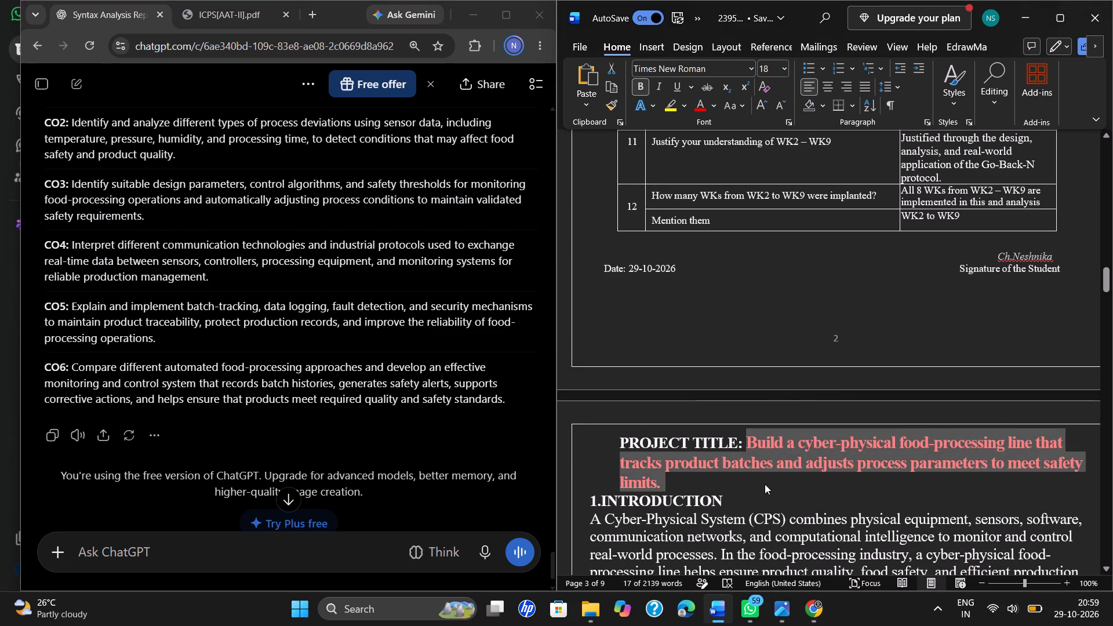
left_click(763, 490)
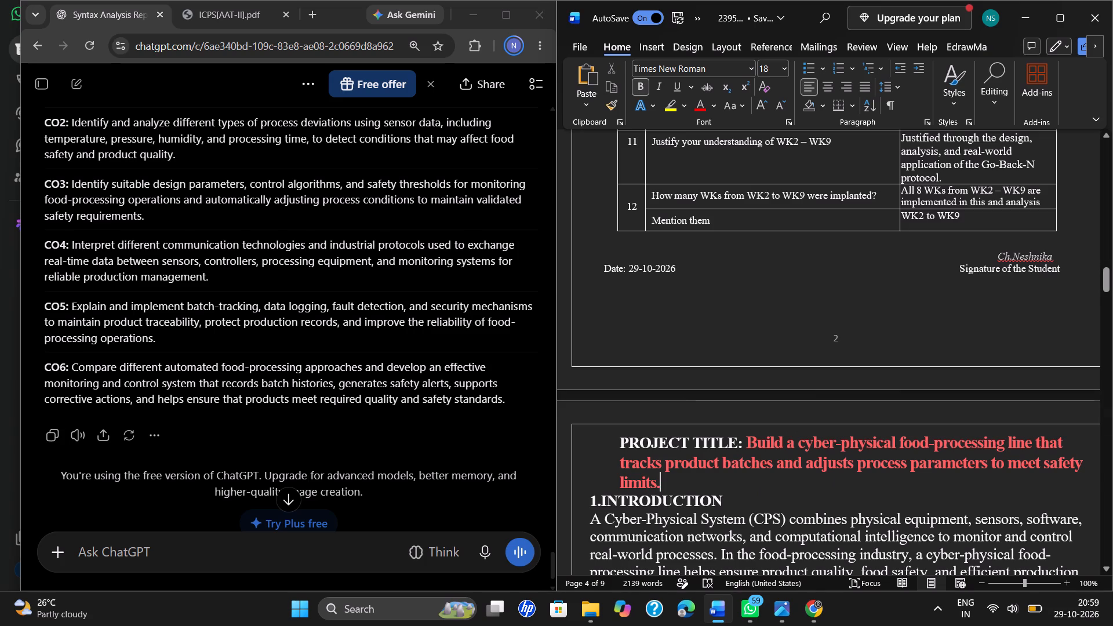
scroll(713, 348, "up", 2)
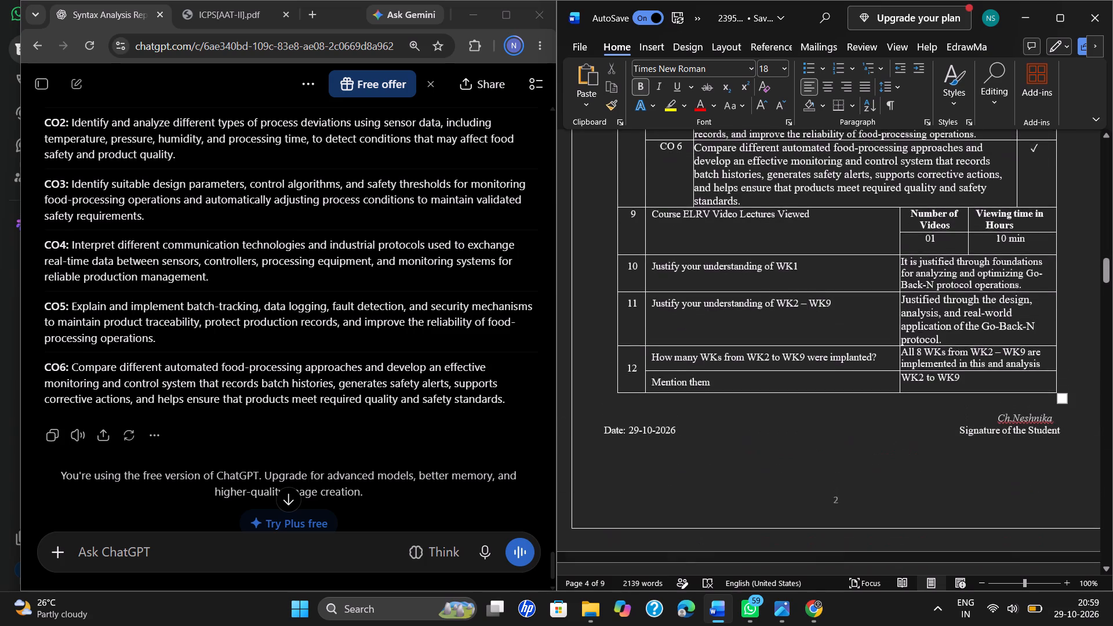
scroll(713, 348, "up", 3)
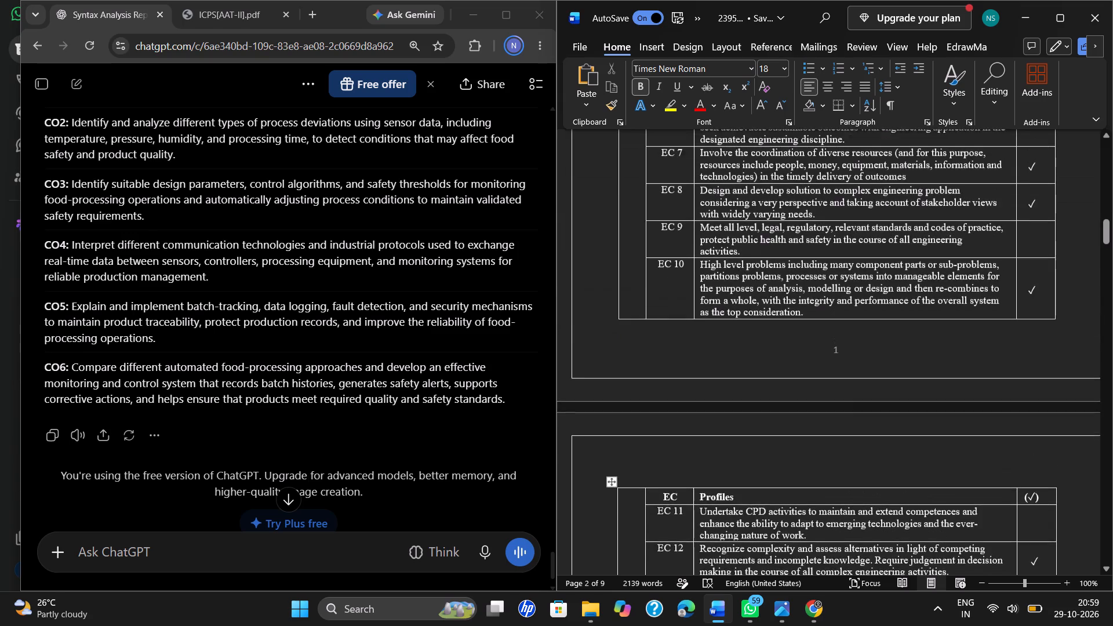
scroll(713, 348, "up", 3)
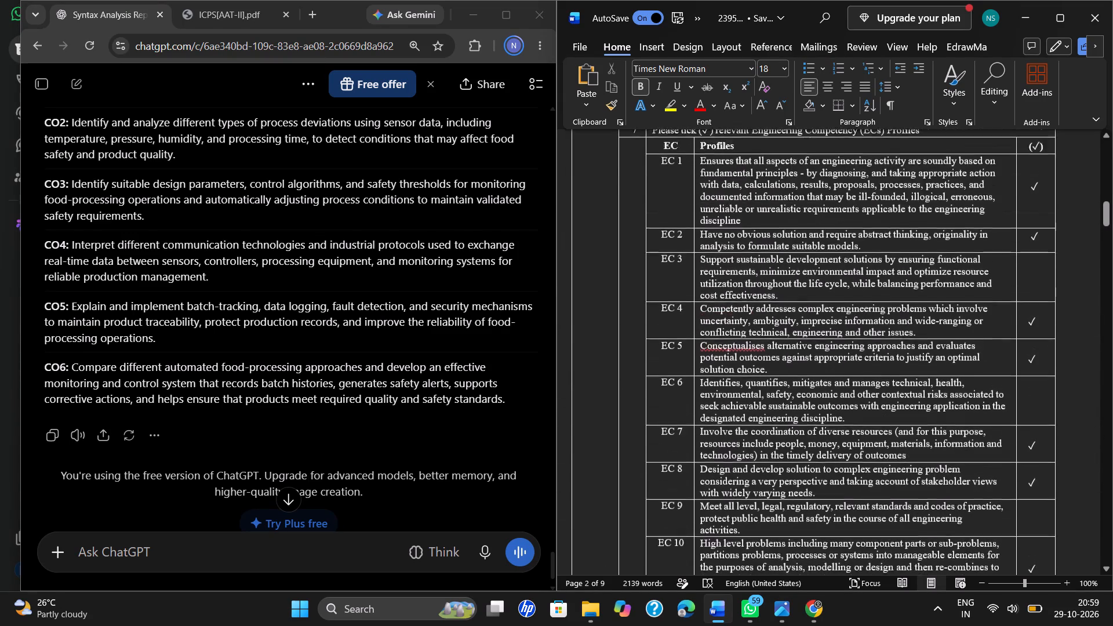
scroll(713, 348, "up", 2)
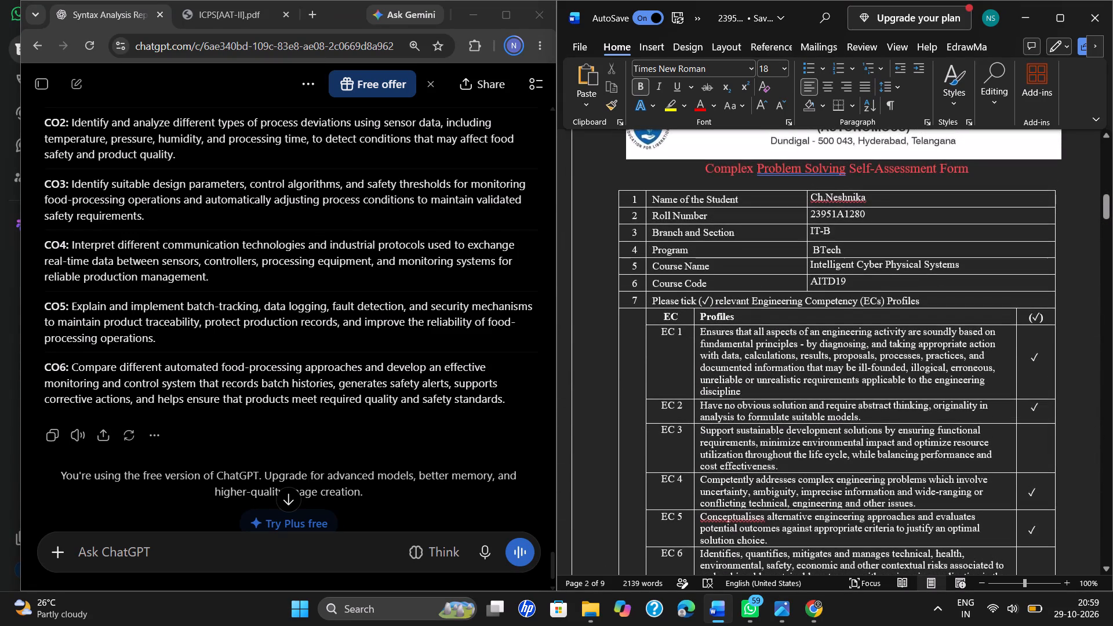
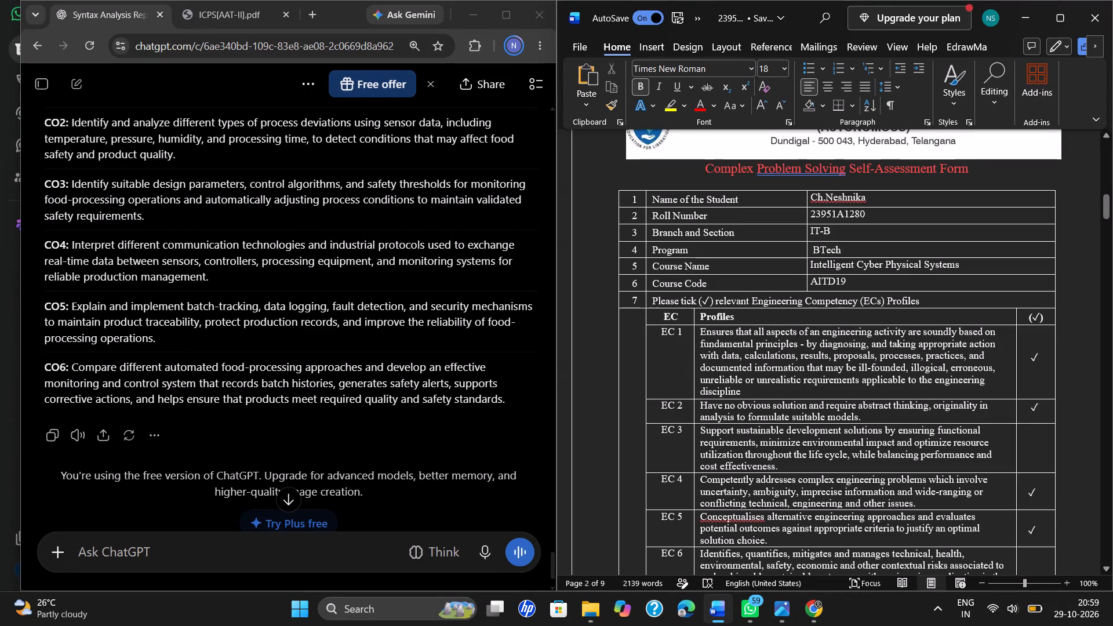
Review the self-assessment form, the course outcomes table and the cover page of the Word report for details needing replacement.
scroll(832, 285, "down", 2)
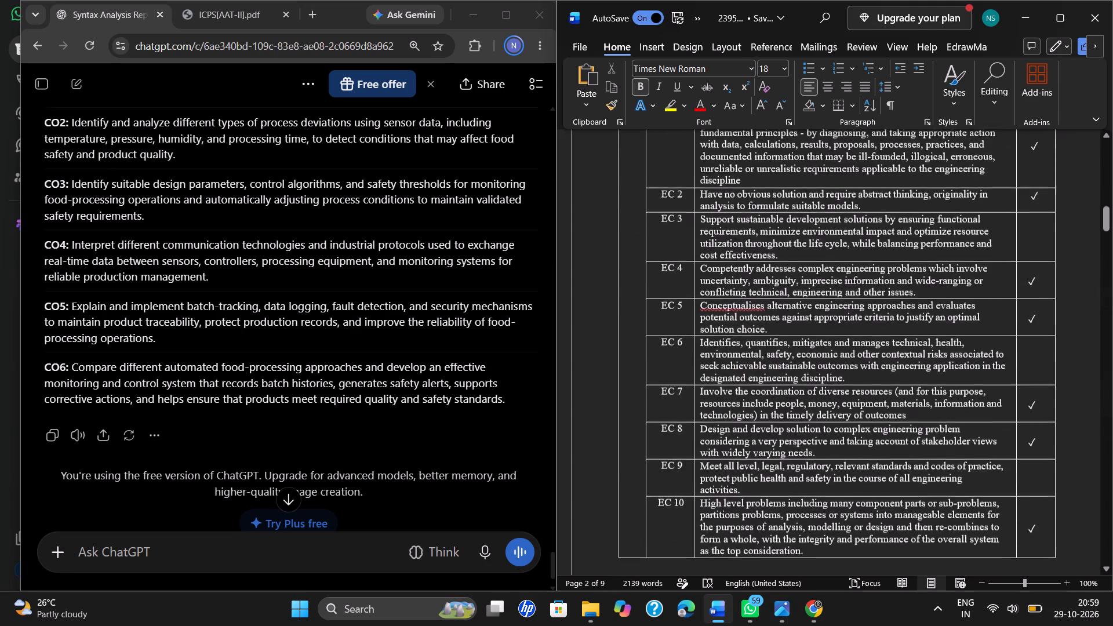
scroll(832, 285, "down", 2)
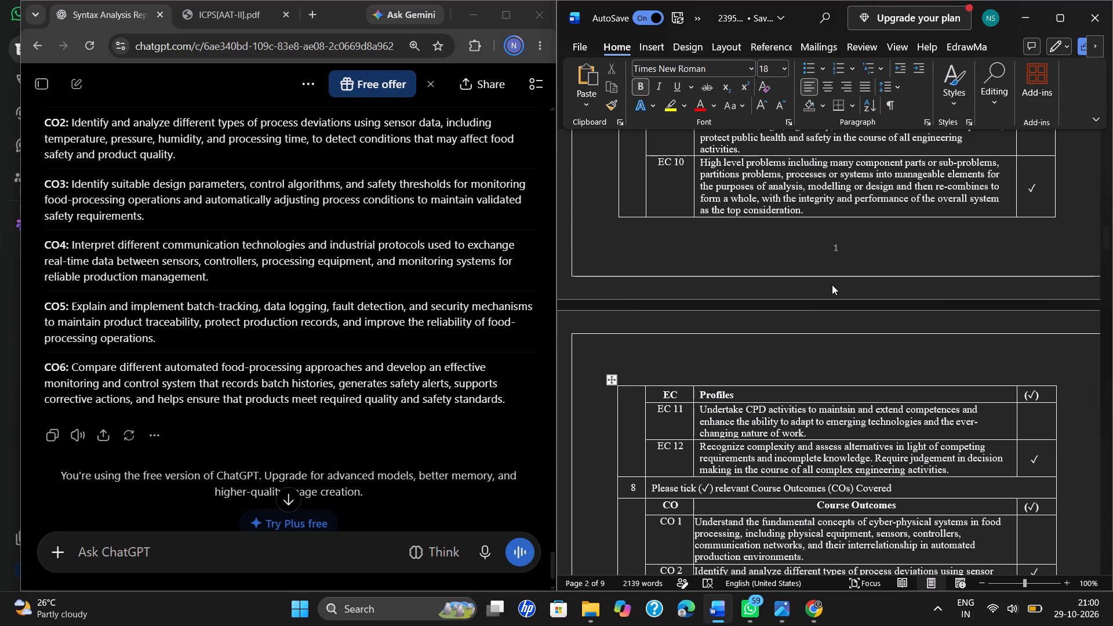
scroll(832, 285, "down", 3)
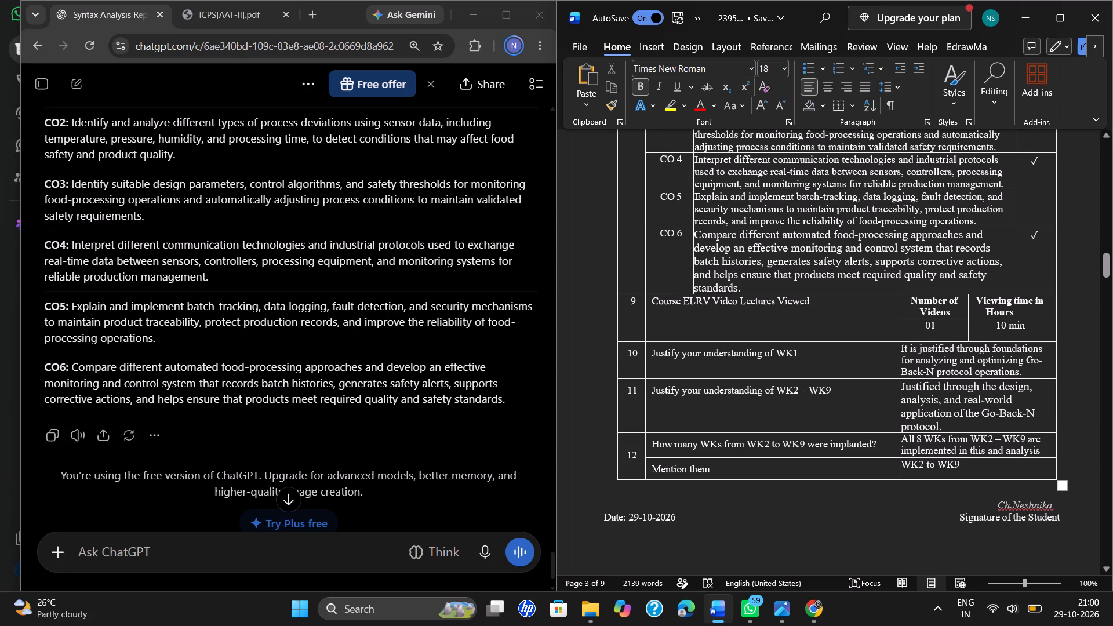
scroll(786, 392, "up", 4)
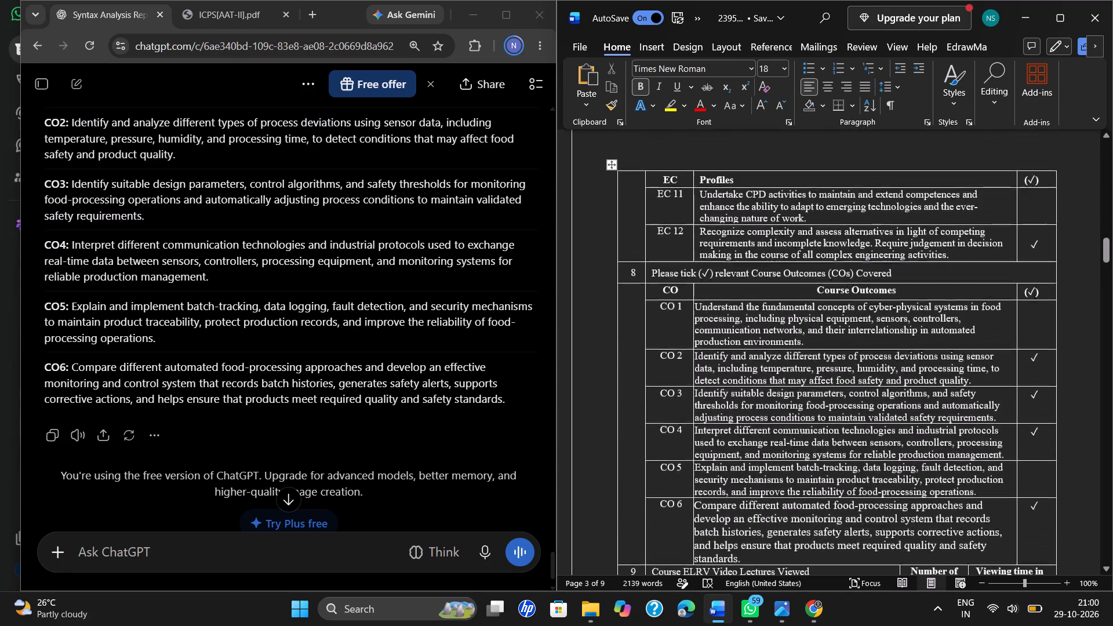
scroll(786, 392, "up", 1)
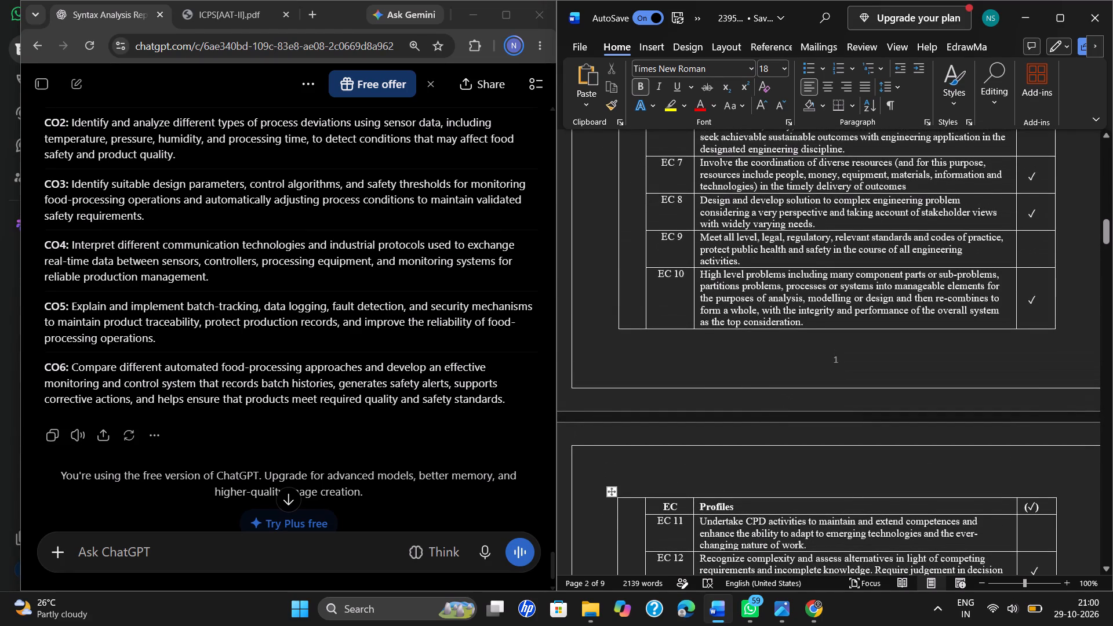
scroll(757, 463, "up", 3)
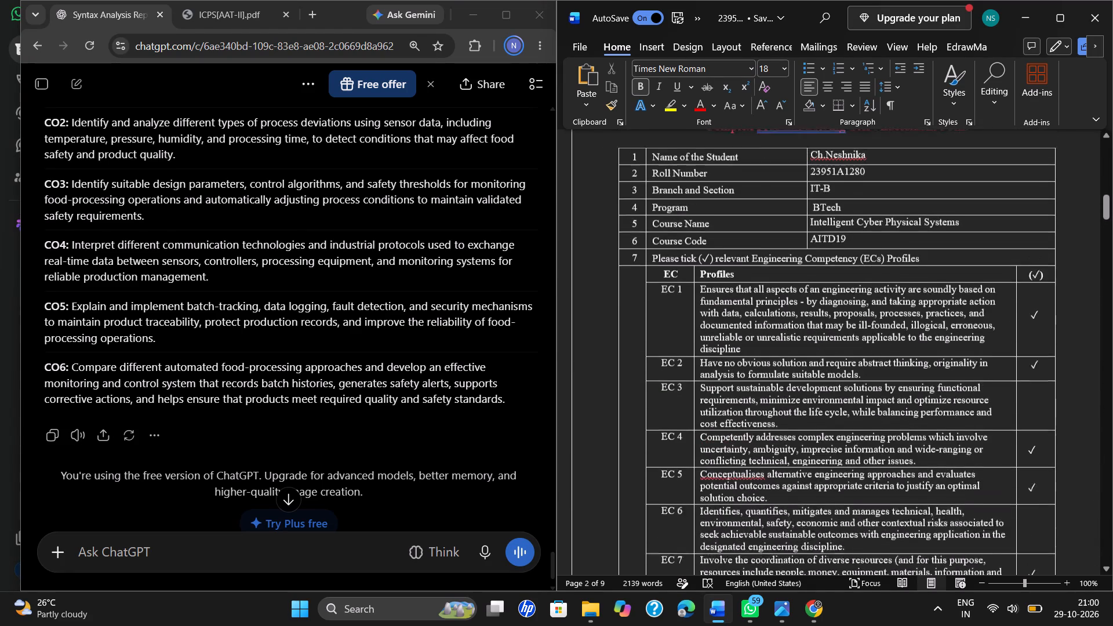
scroll(757, 463, "up", 1)
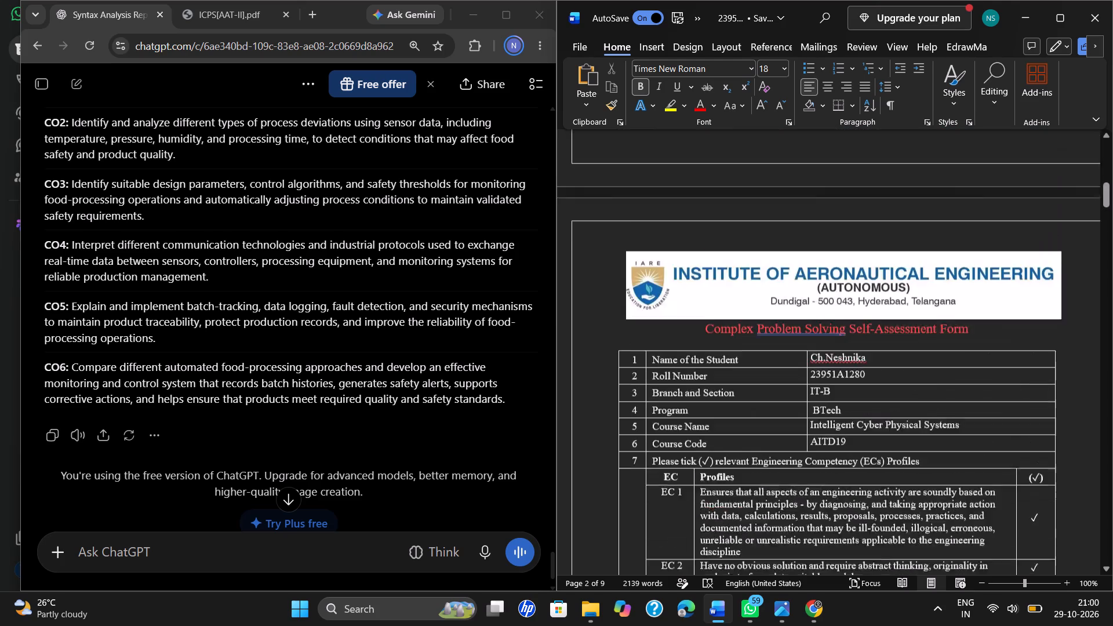
scroll(757, 463, "down", 1)
scroll(757, 463, "up", 1)
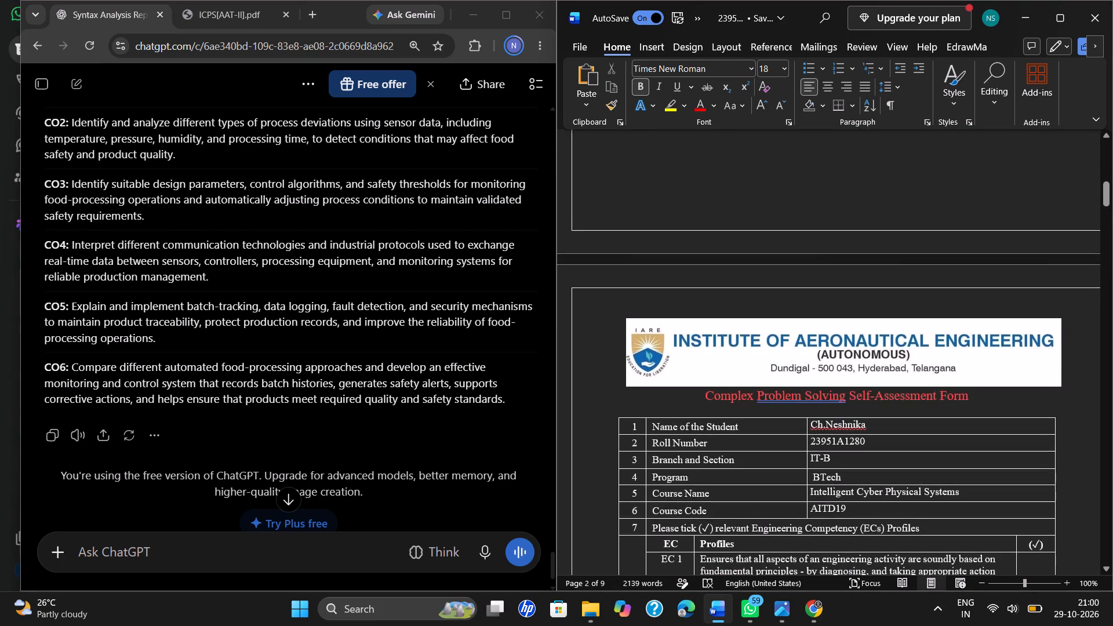
scroll(757, 463, "up", 2)
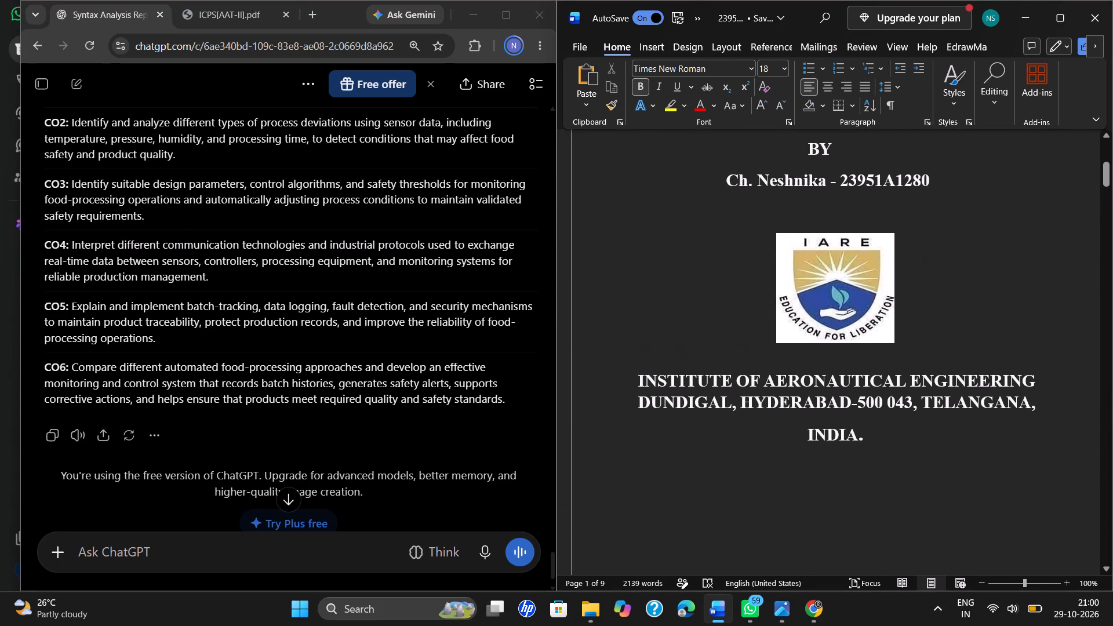
scroll(757, 463, "up", 1)
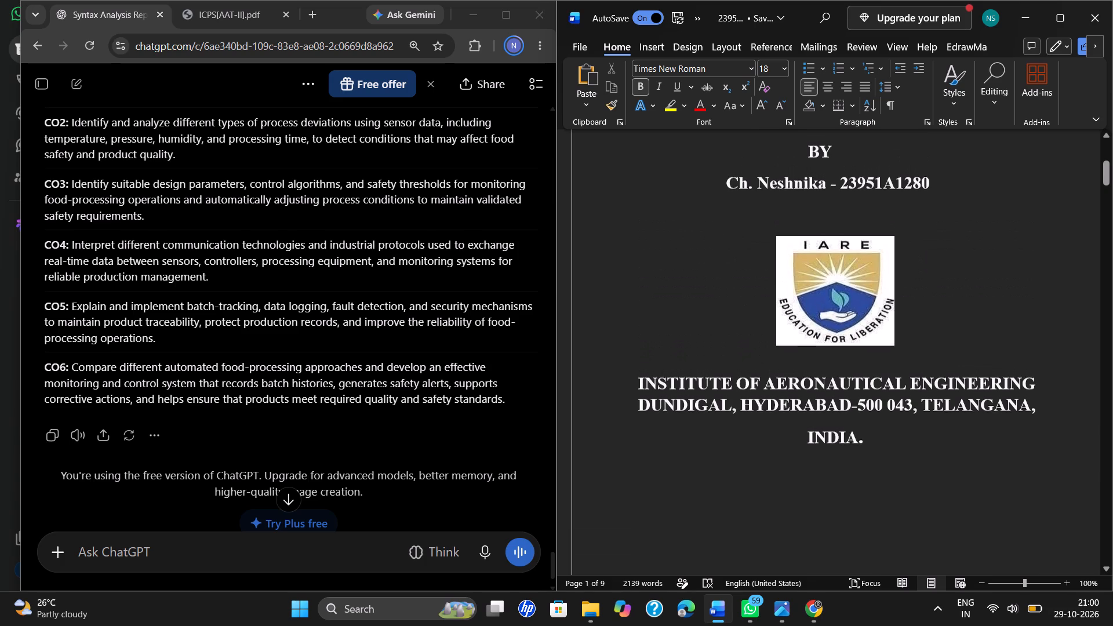
scroll(757, 463, "up", 1)
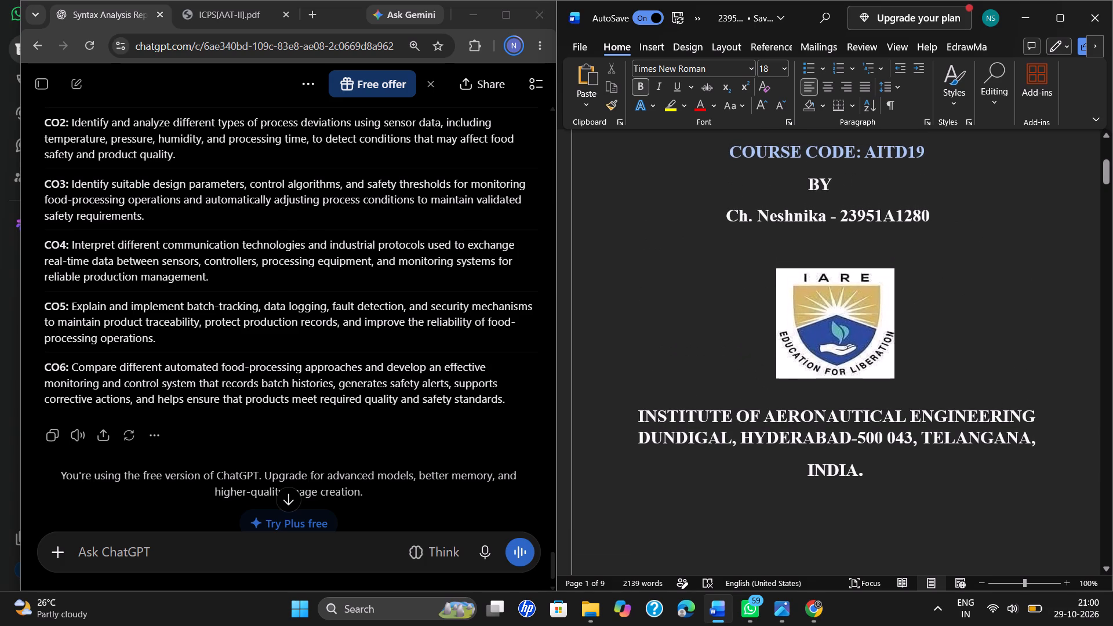
scroll(757, 463, "up", 3)
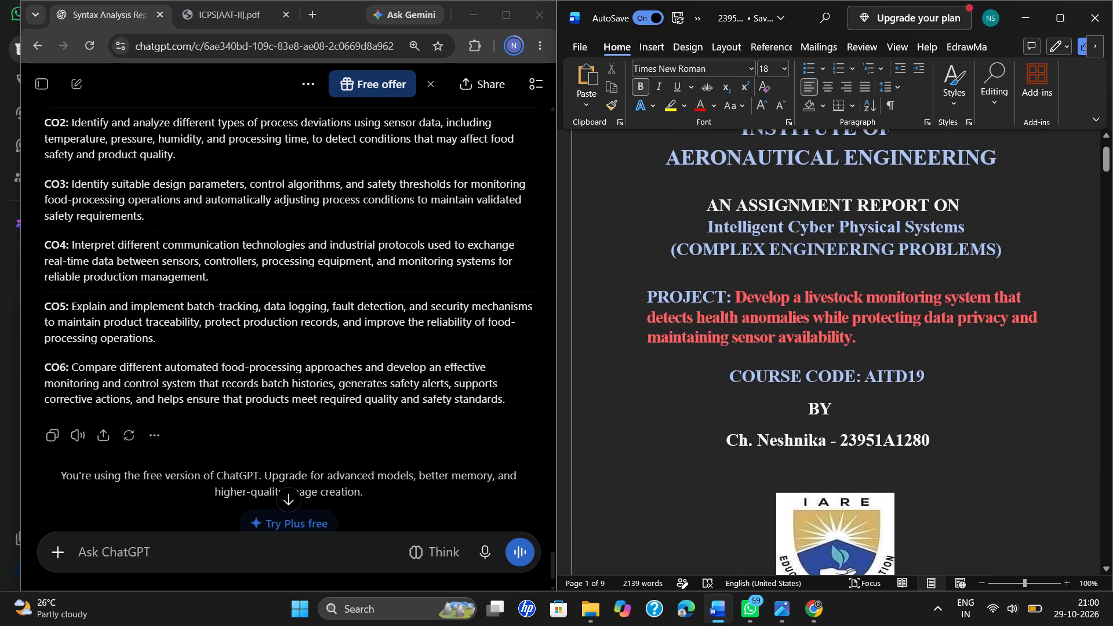
scroll(757, 463, "up", 2)
Copy the title "Build a cyber-physical food-processing line..." from the PROJECT TITLE line above the Introduction.
scroll(757, 463, "down", 1)
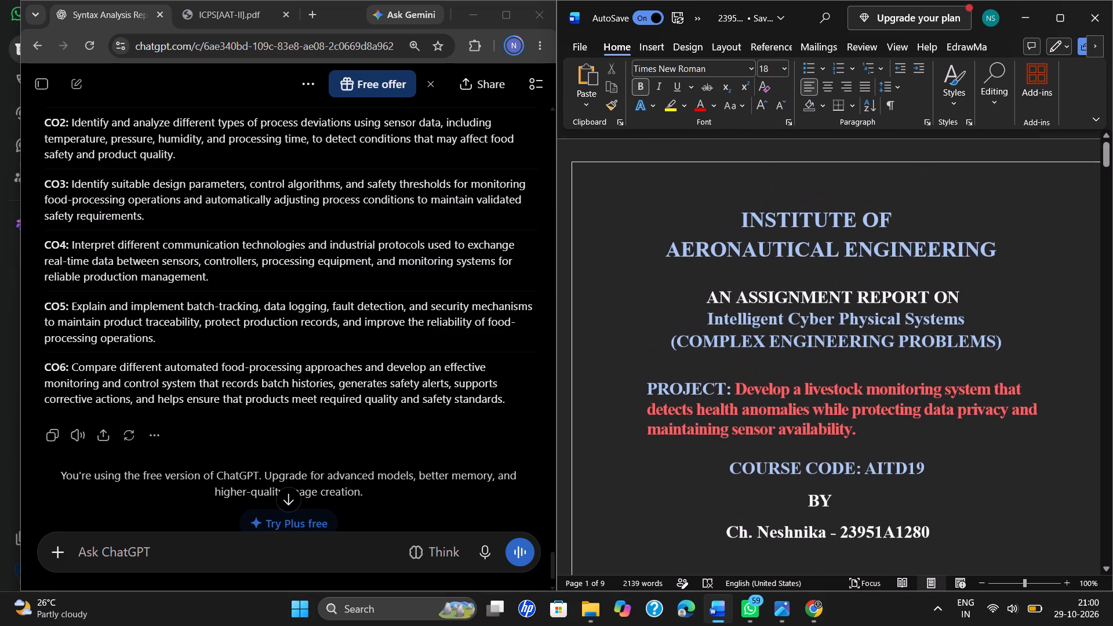
scroll(757, 463, "down", 2)
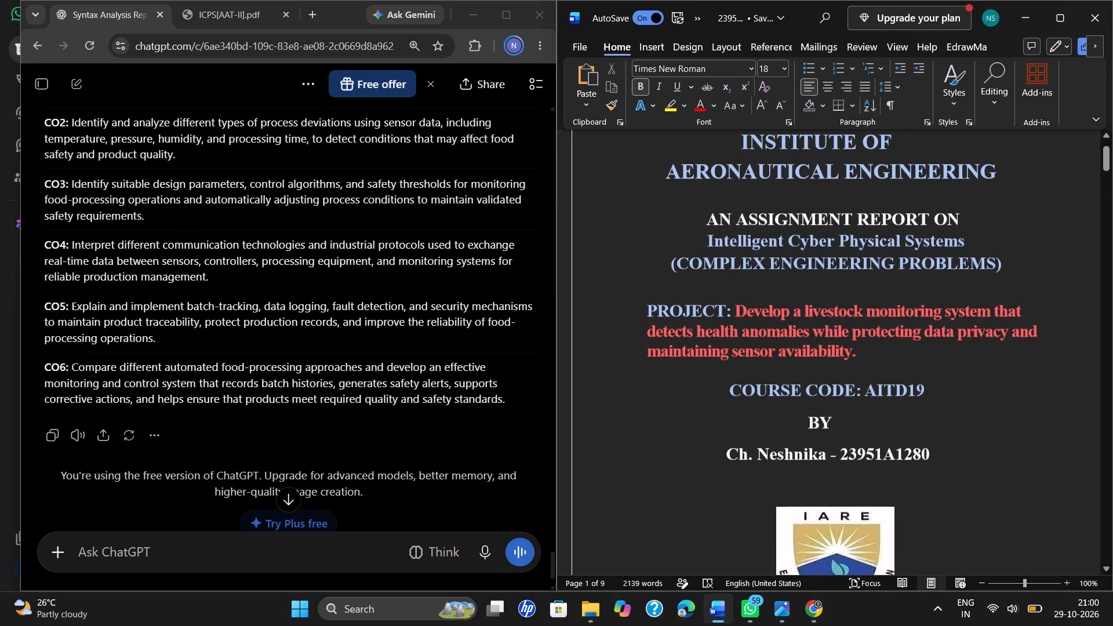
scroll(734, 393, "down", 6)
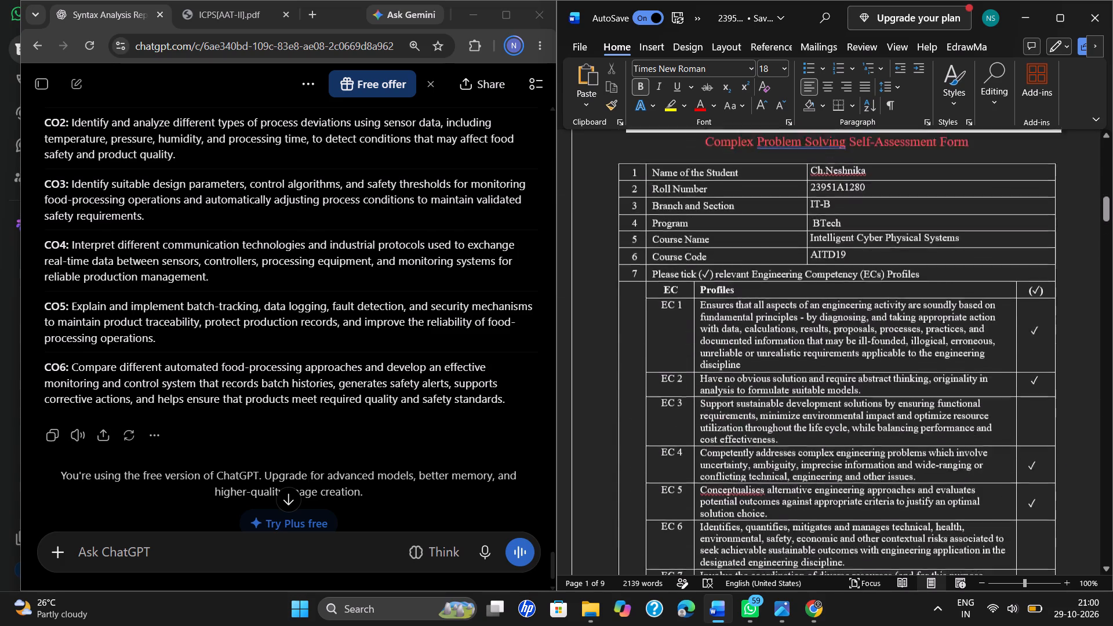
scroll(734, 393, "down", 5)
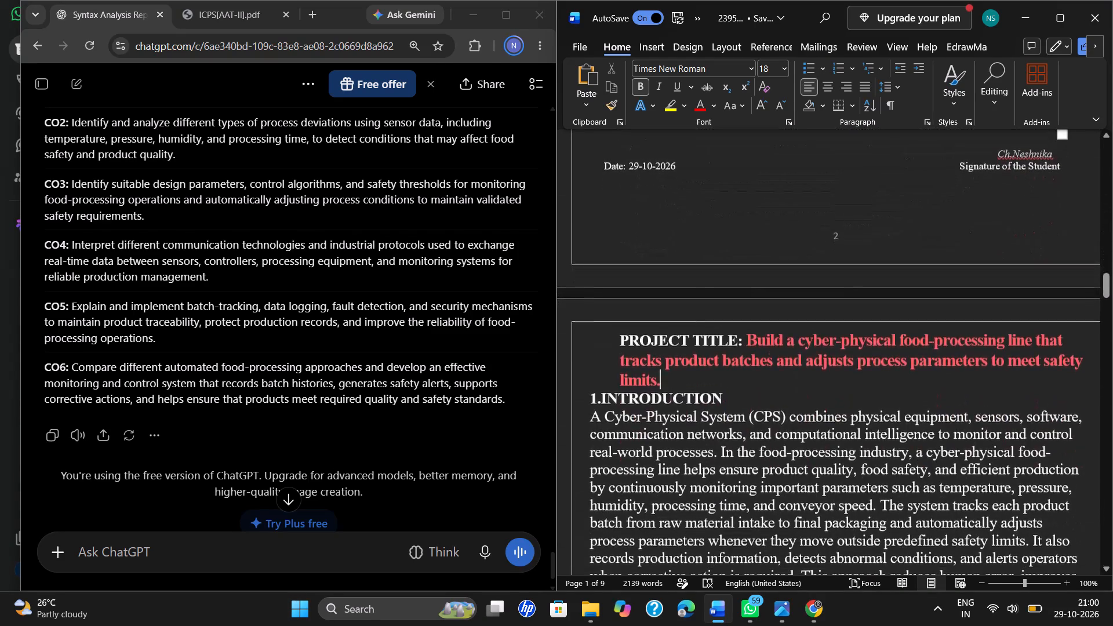
right_click(734, 393)
left_click(715, 393)
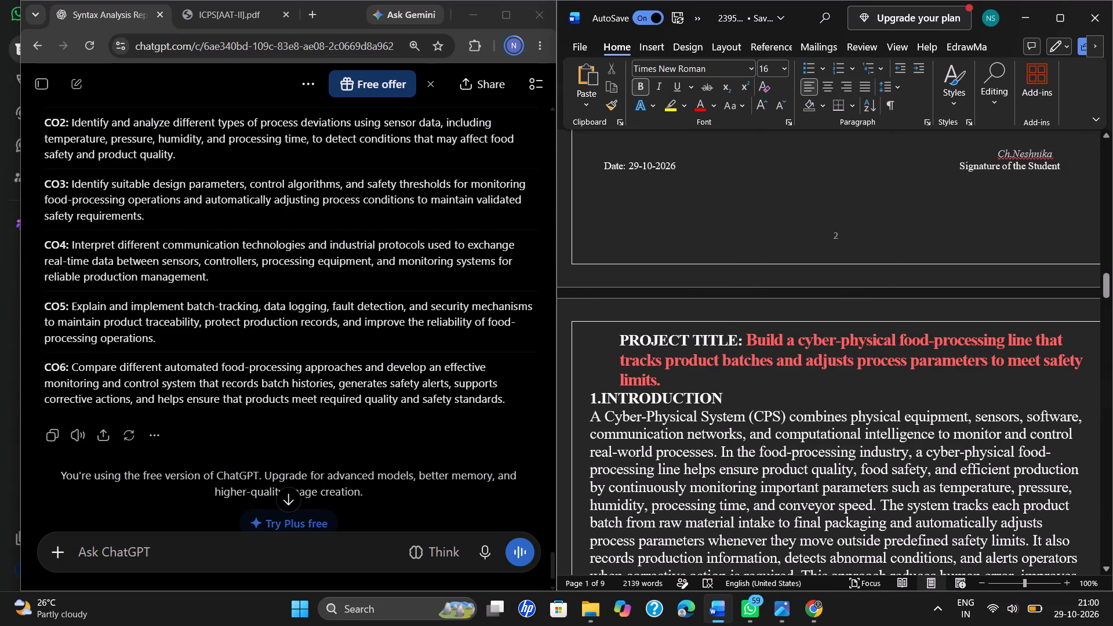
left_click_drag(746, 337, 772, 373)
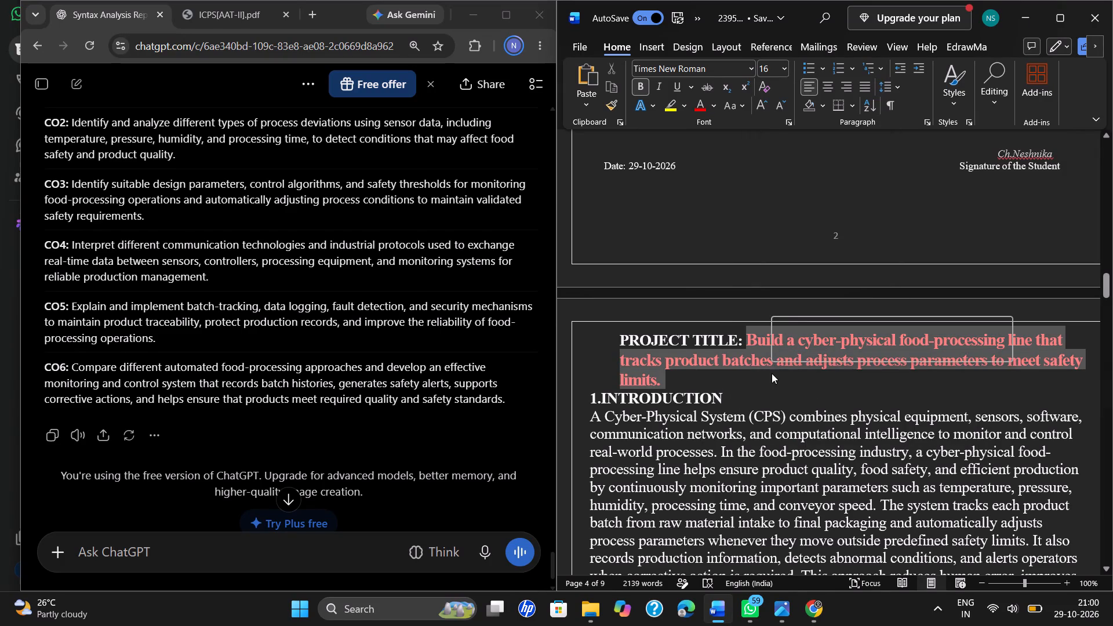
key("ctrl+c")
left_click(772, 373, "ctrl")
left_click(766, 382)
Replace the livestock project title after PROJECT on the cover page with the copied food-processing title.
scroll(766, 382, "up", 2)
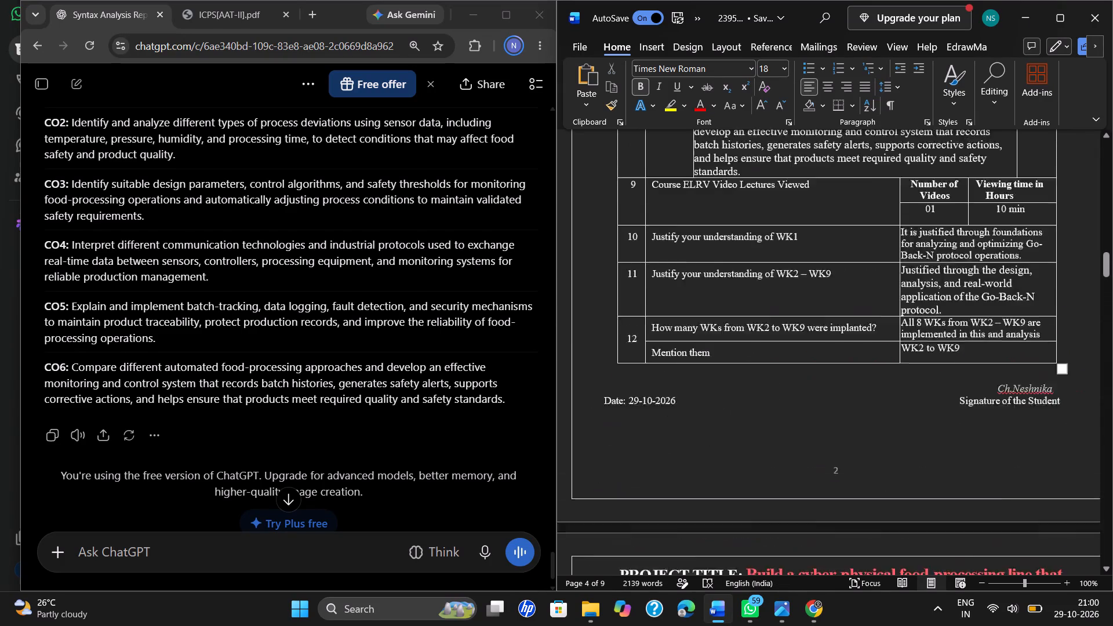
scroll(766, 382, "up", 4)
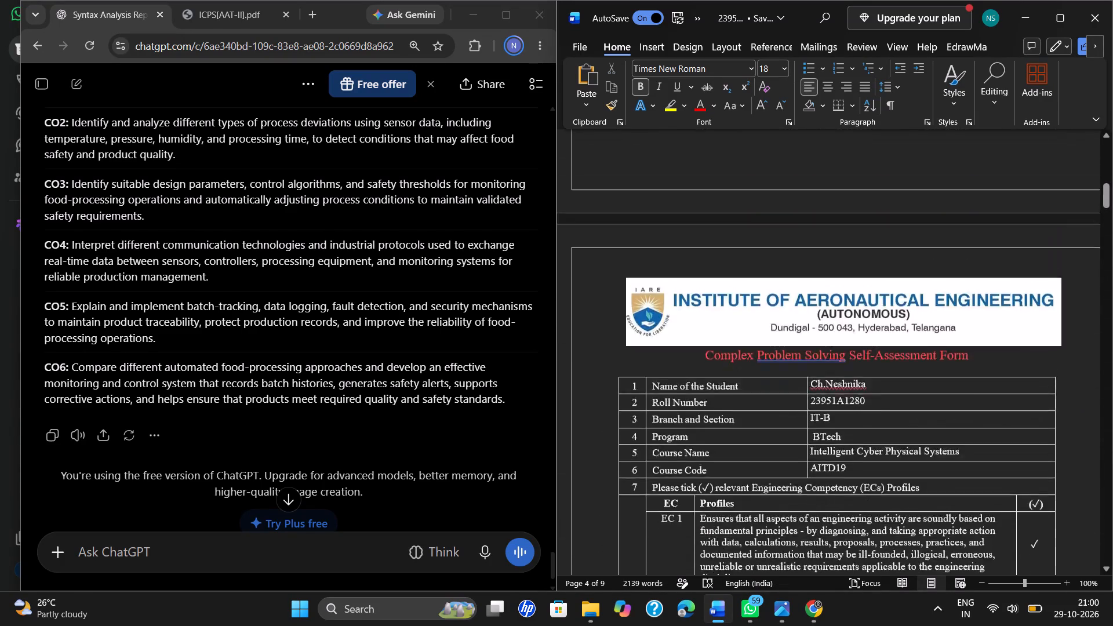
scroll(766, 382, "up", 1)
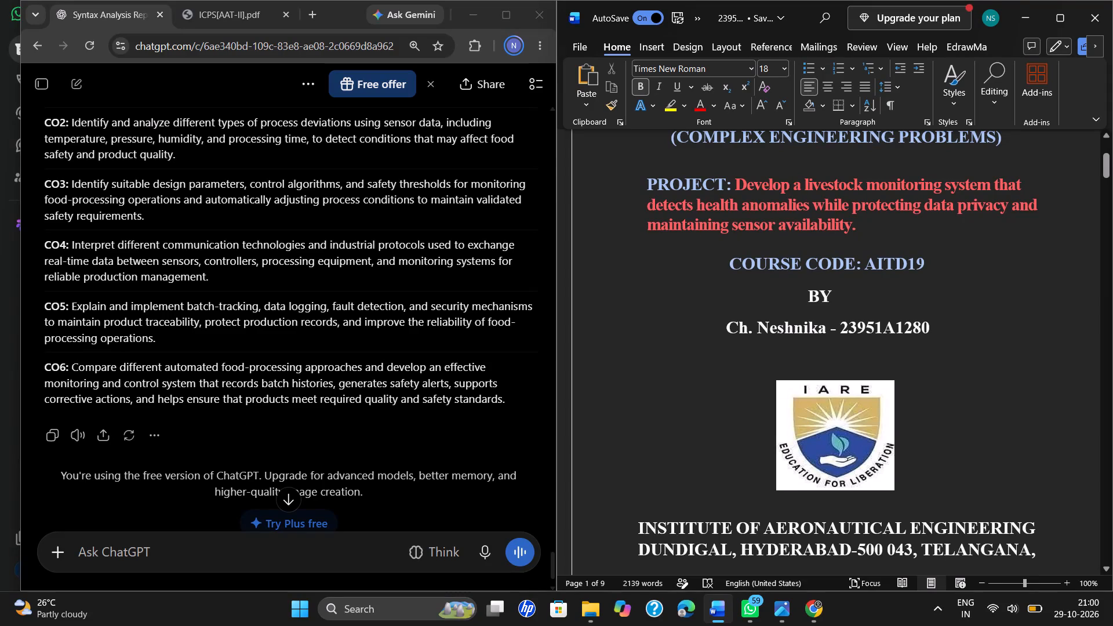
left_click_drag(738, 185, 859, 228)
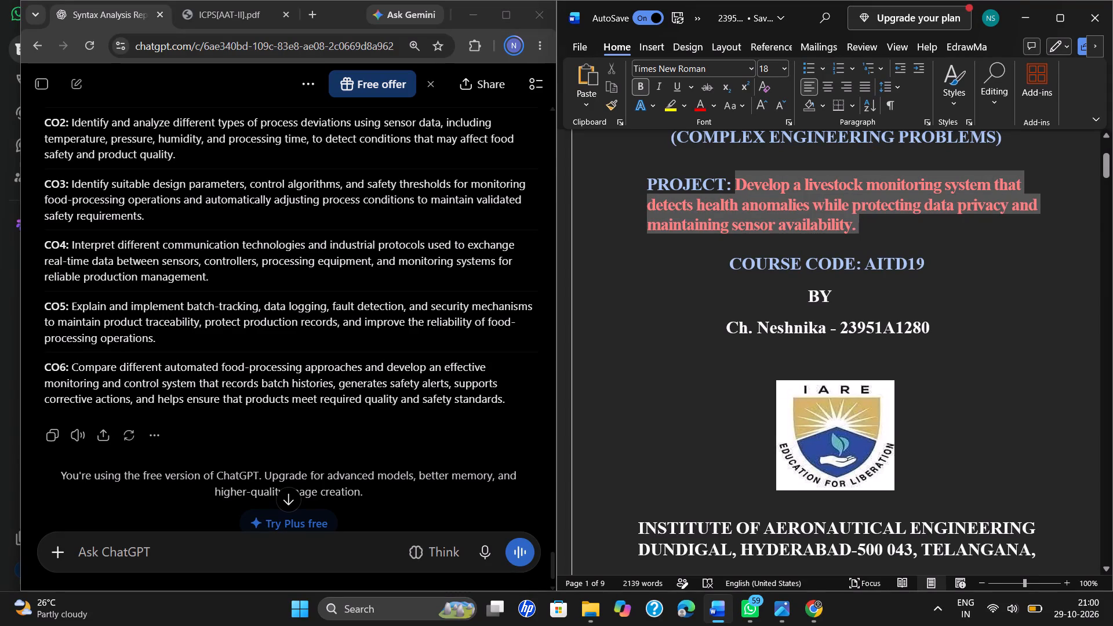
left_click_drag(859, 228, 861, 228)
key("ctrl+v")
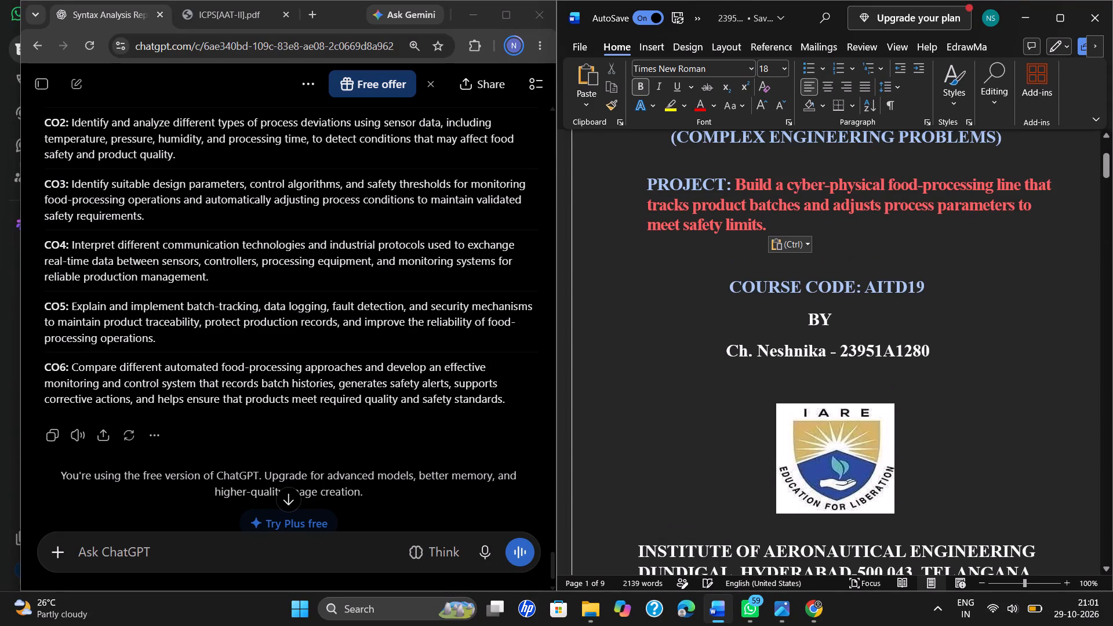
left_click(741, 265)
Examine the whole cover page, from the institute heading to the address, around the new project title.
scroll(733, 279, "up", 2)
scroll(733, 279, "down", 2)
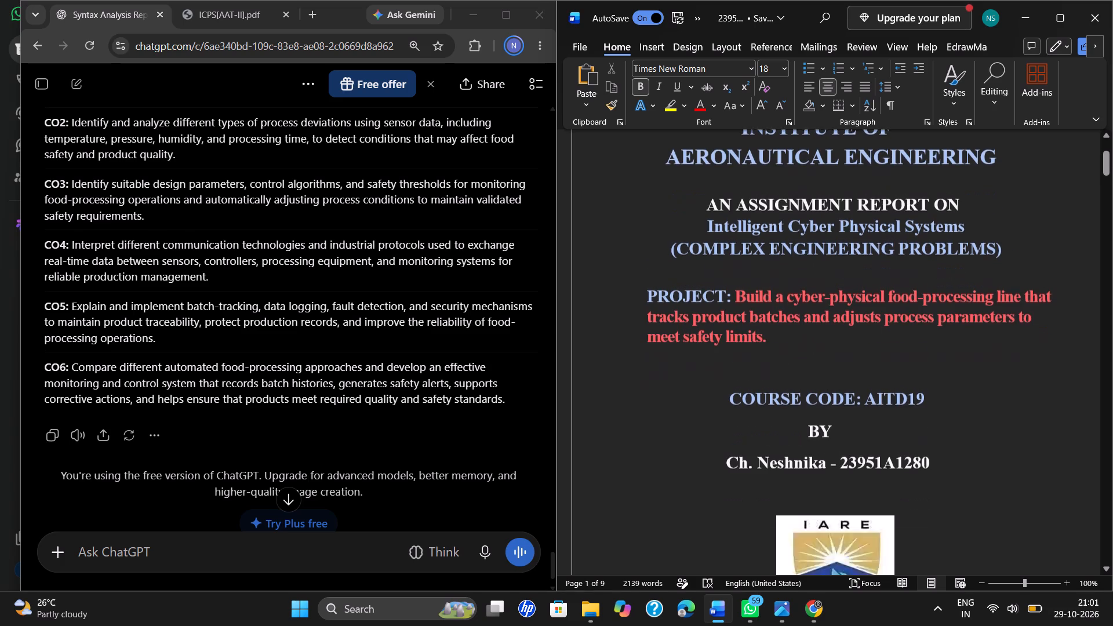
scroll(733, 279, "down", 2)
scroll(733, 279, "up", 2)
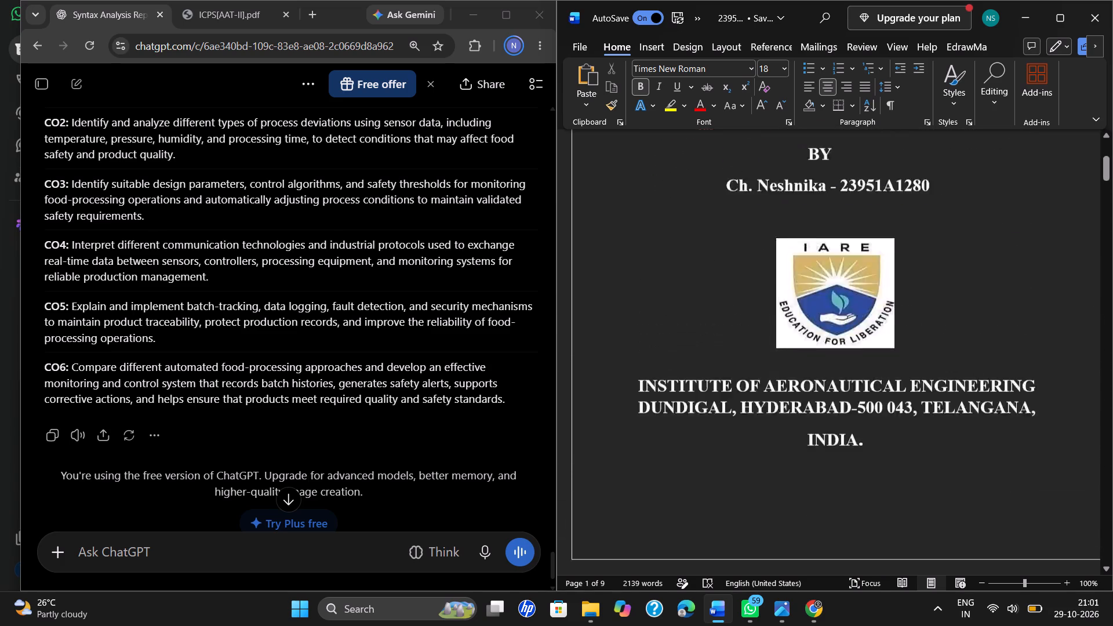
scroll(733, 279, "up", 2)
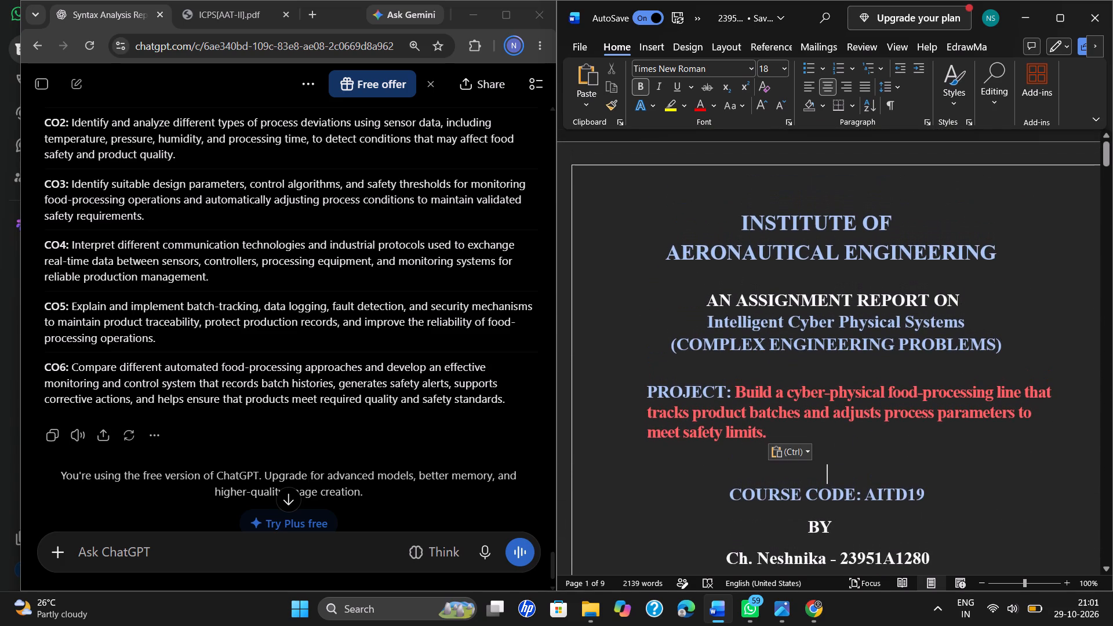
scroll(751, 490, "down", 1)
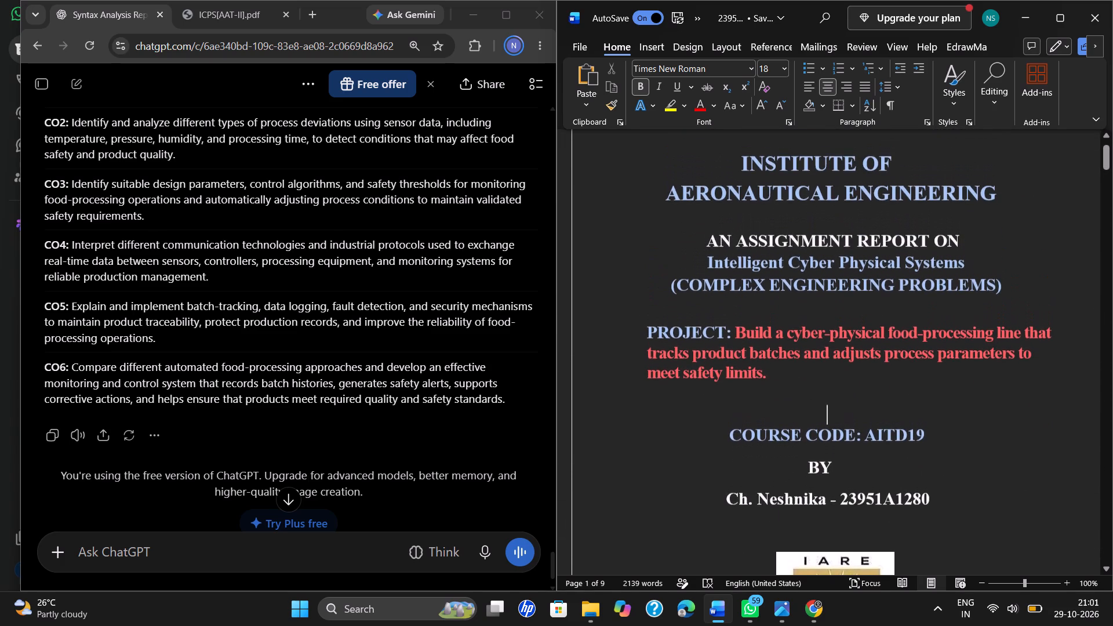
scroll(769, 417, "down", 1)
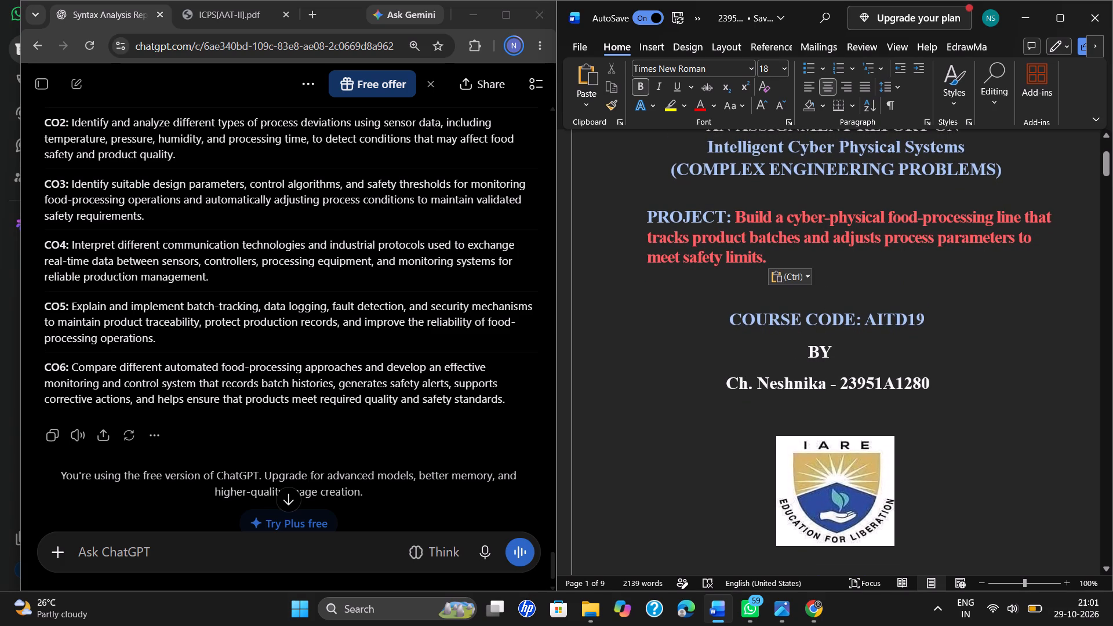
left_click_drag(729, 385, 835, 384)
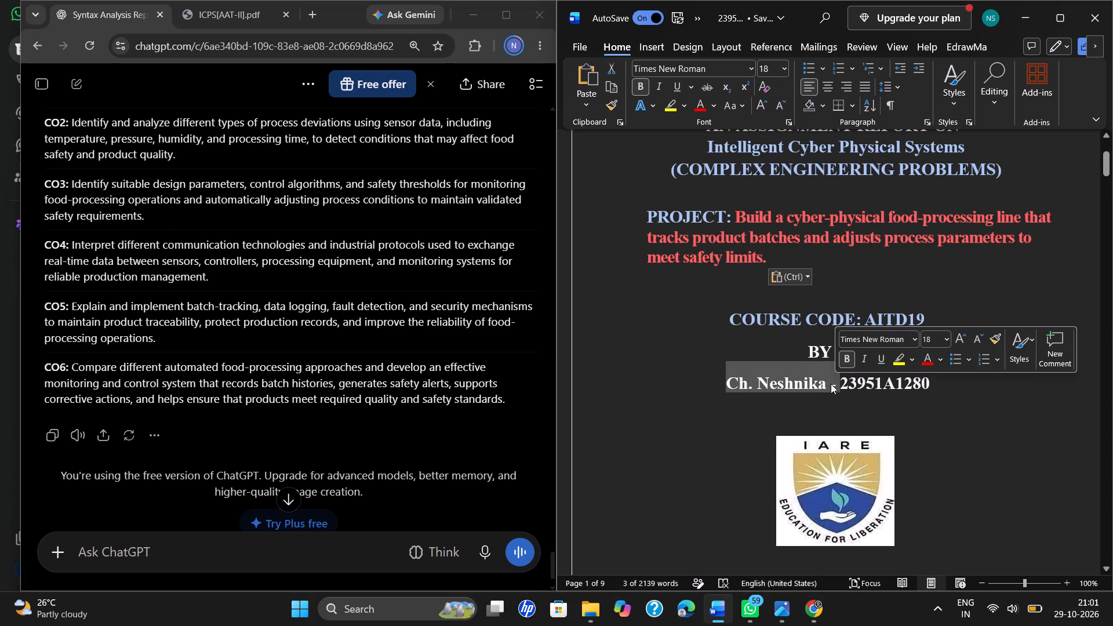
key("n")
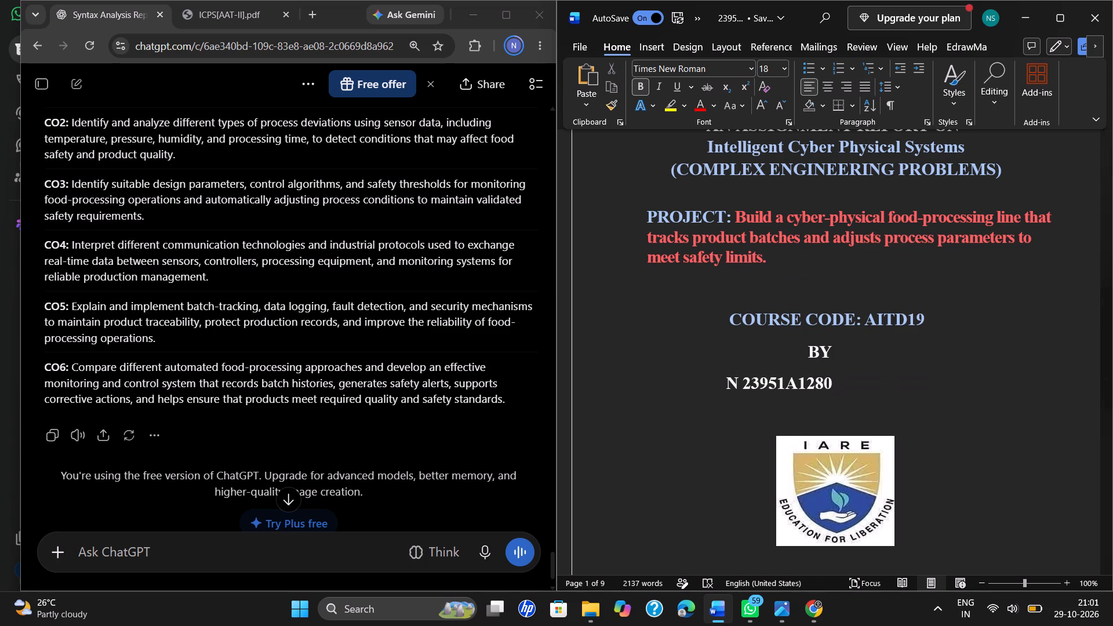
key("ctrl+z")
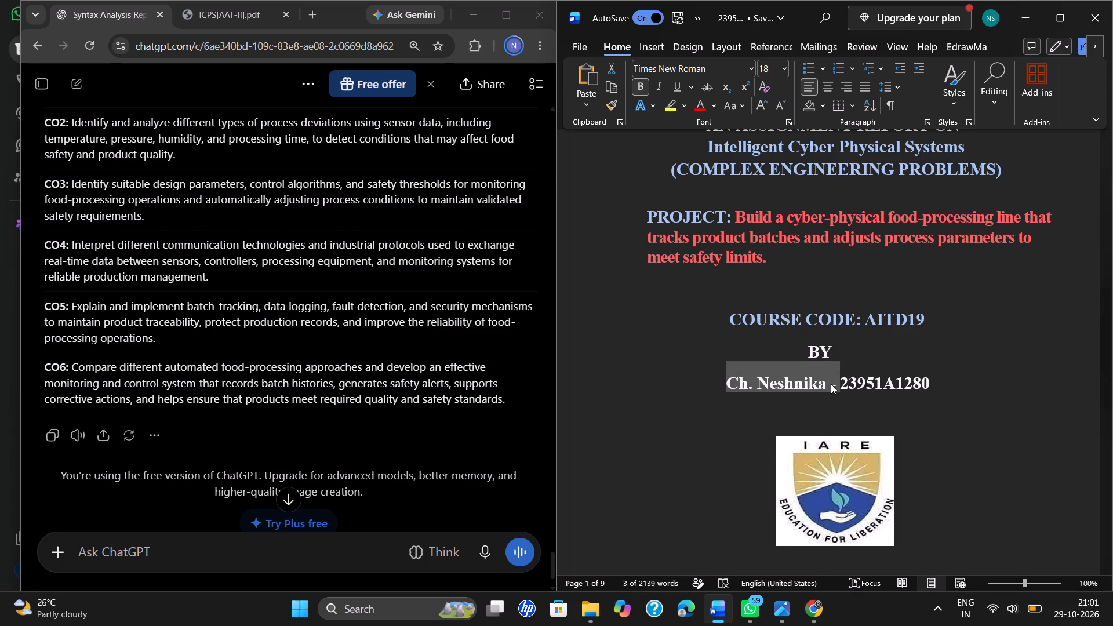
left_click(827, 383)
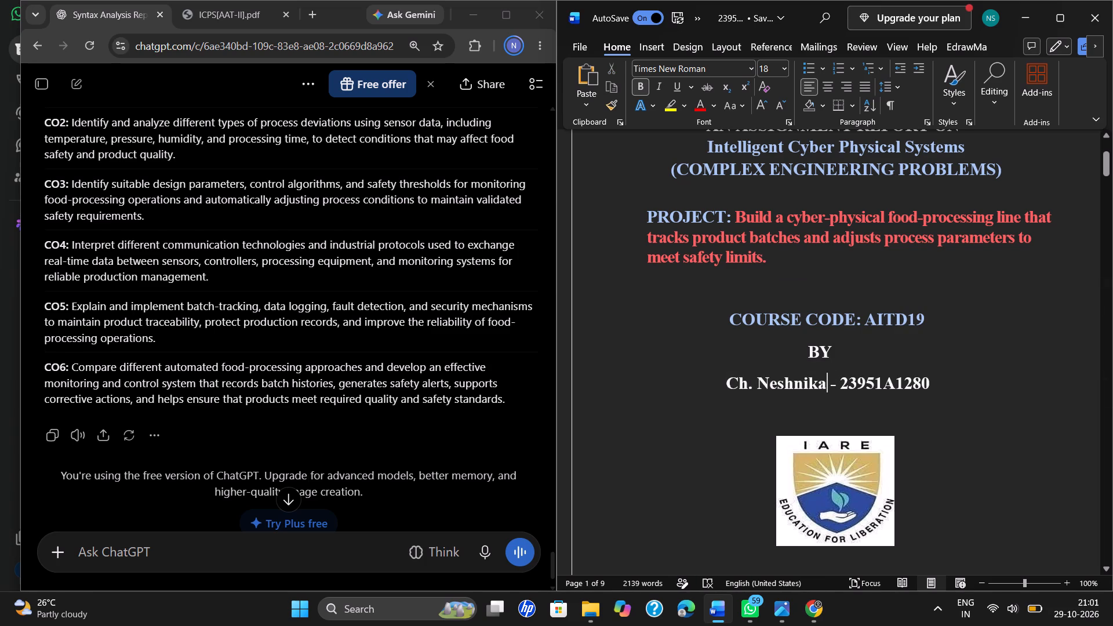
Replace the student's name under BY on the cover page with the new student's initial and name, separated by a period.
left_click_drag(728, 386, 814, 382)
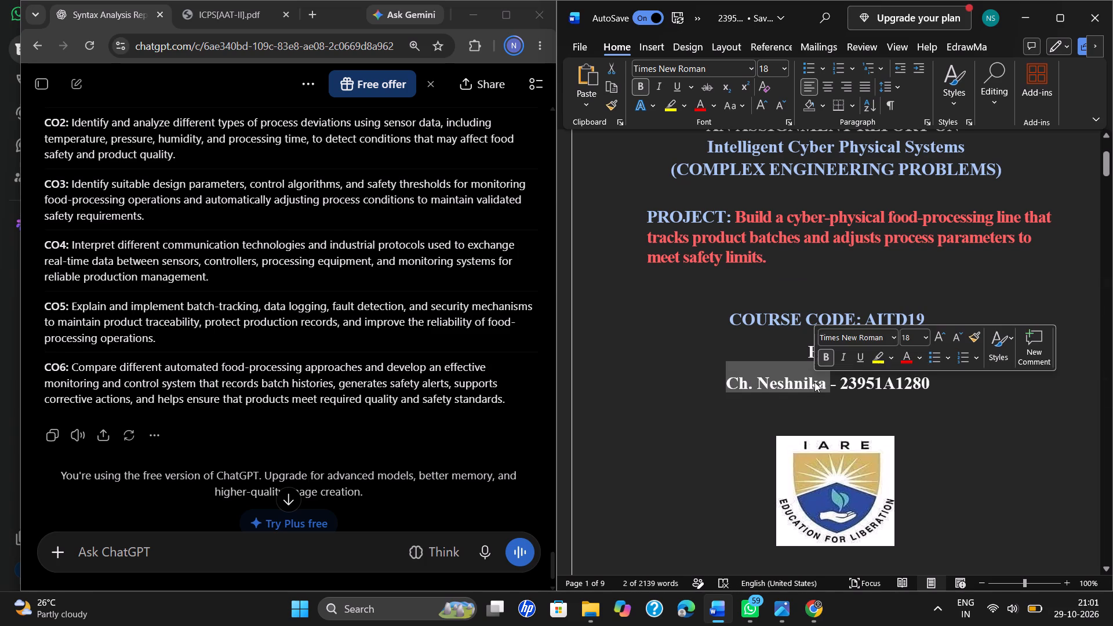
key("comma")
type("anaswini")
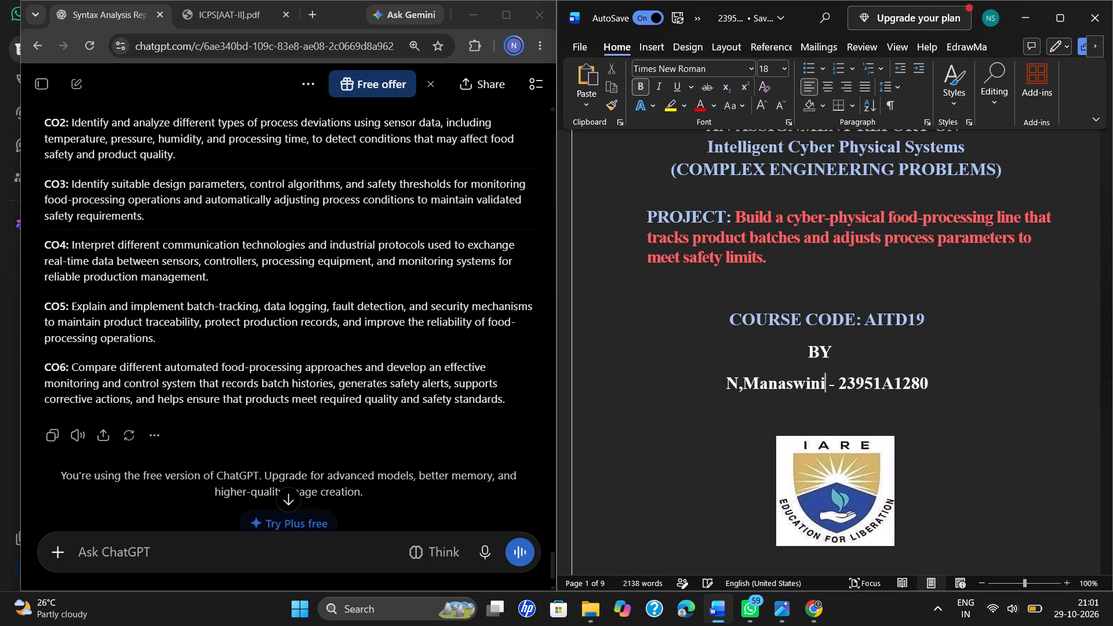
left_click(742, 381)
key("BackSpace")
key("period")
Replace the roll number beside the student's name on the cover page with the new student's roll number.
left_click_drag(933, 385, 849, 385)
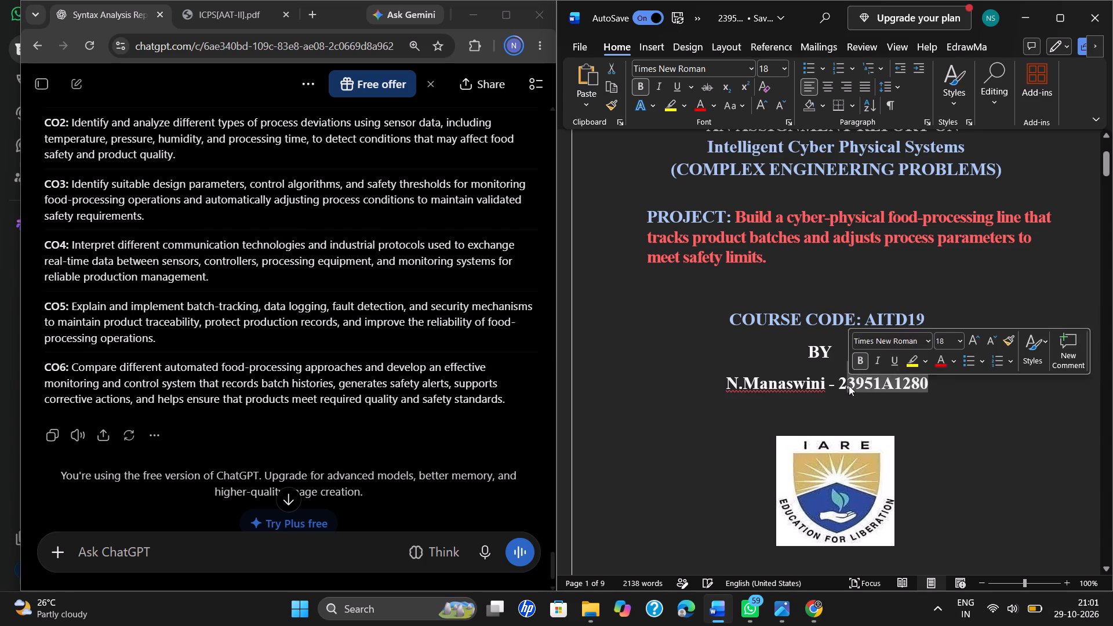
key("BackSpace")
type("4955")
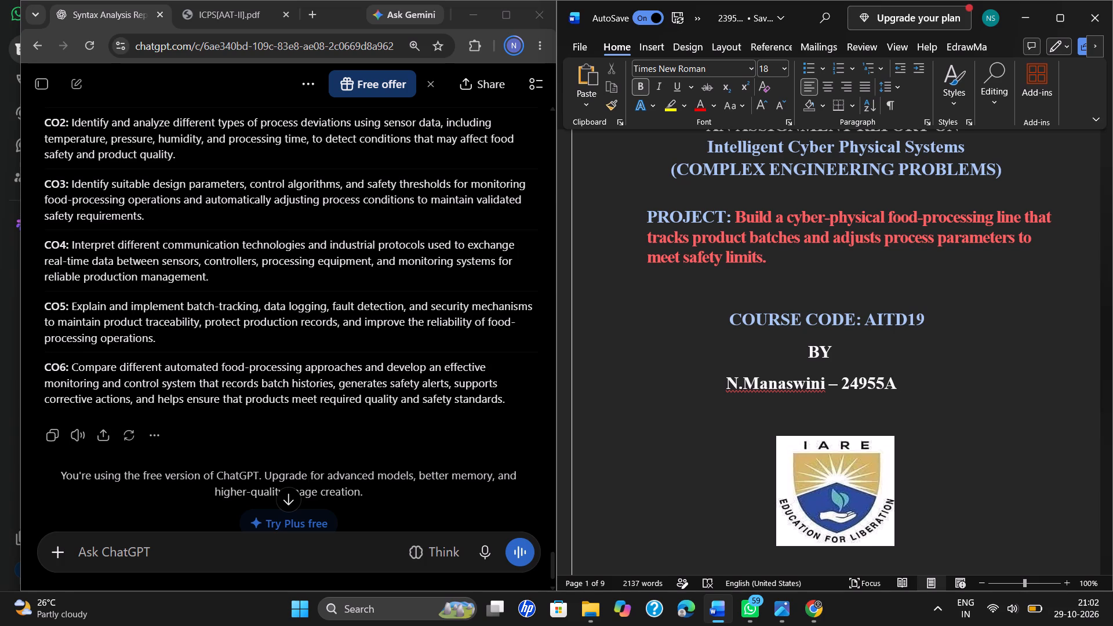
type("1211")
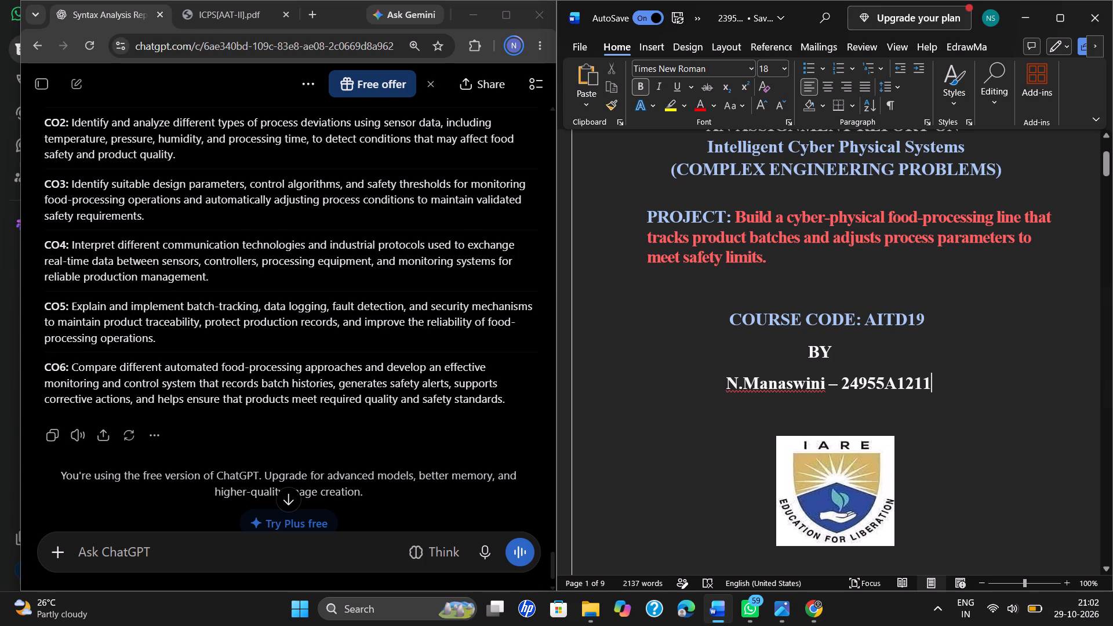
Change Branch and Section in the Complex Problem Solving Self-Assessment Form to IT-A.
scroll(1048, 442, "down", 1)
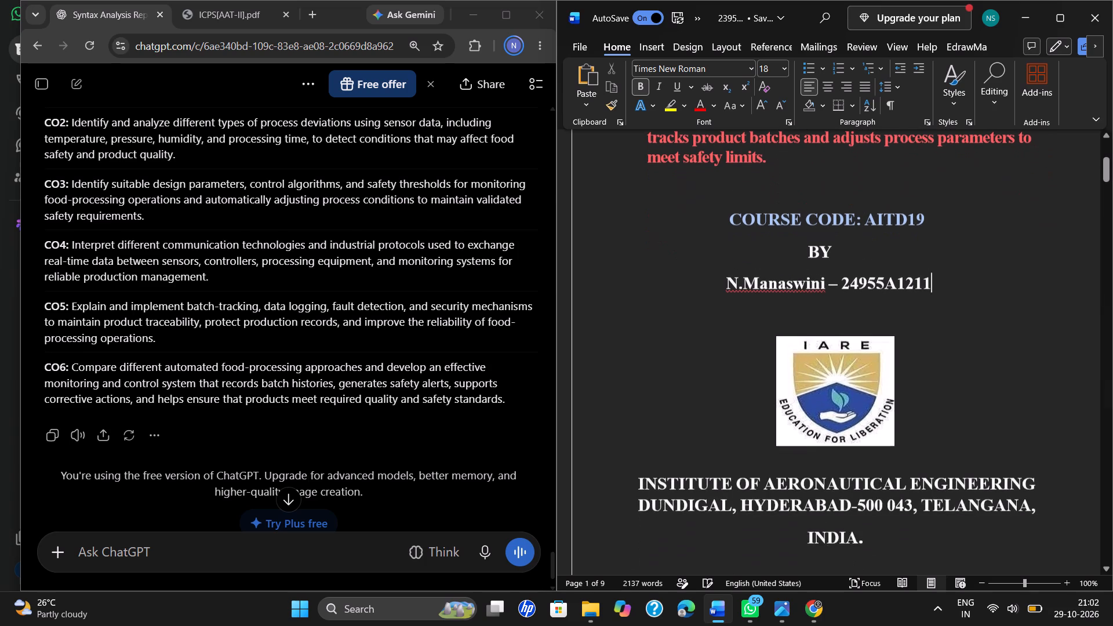
scroll(786, 443, "down", 2)
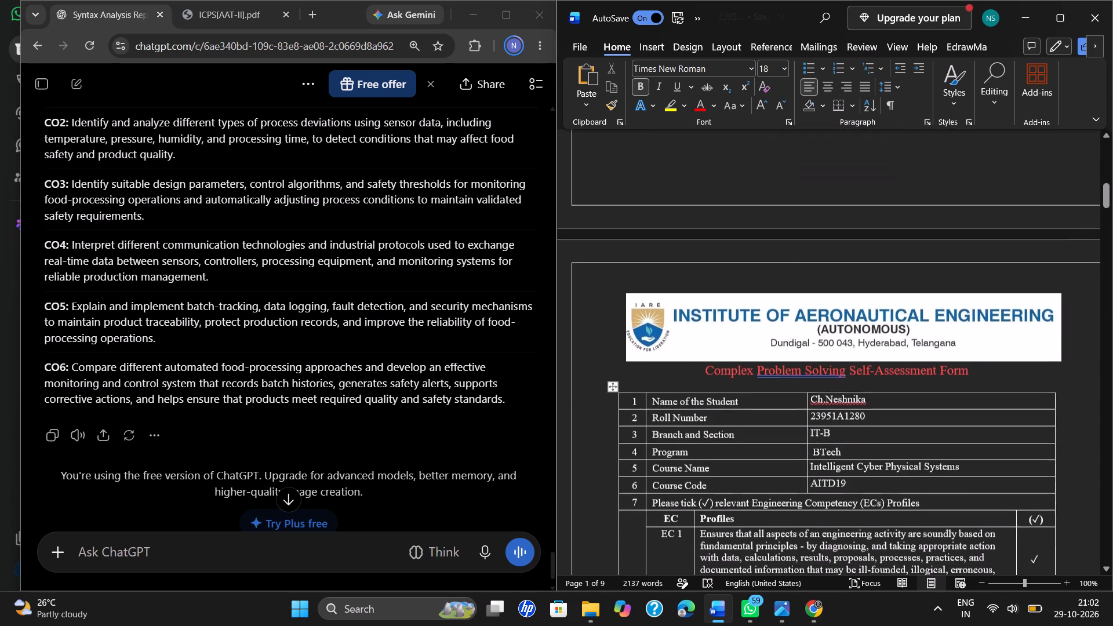
scroll(786, 443, "down", 1)
left_click(874, 327)
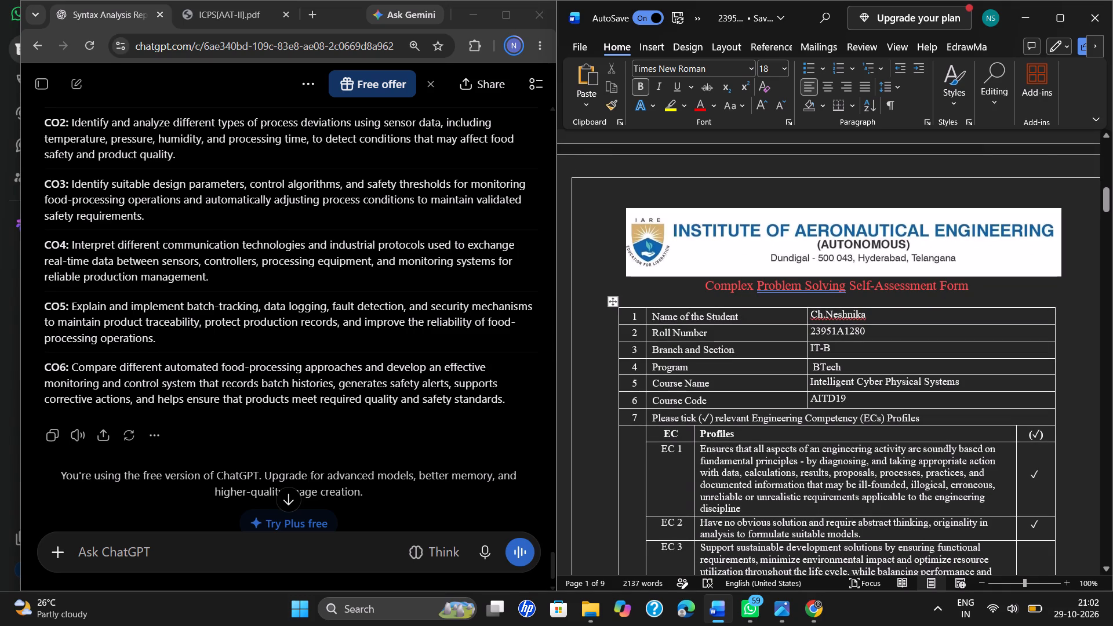
left_click(854, 343)
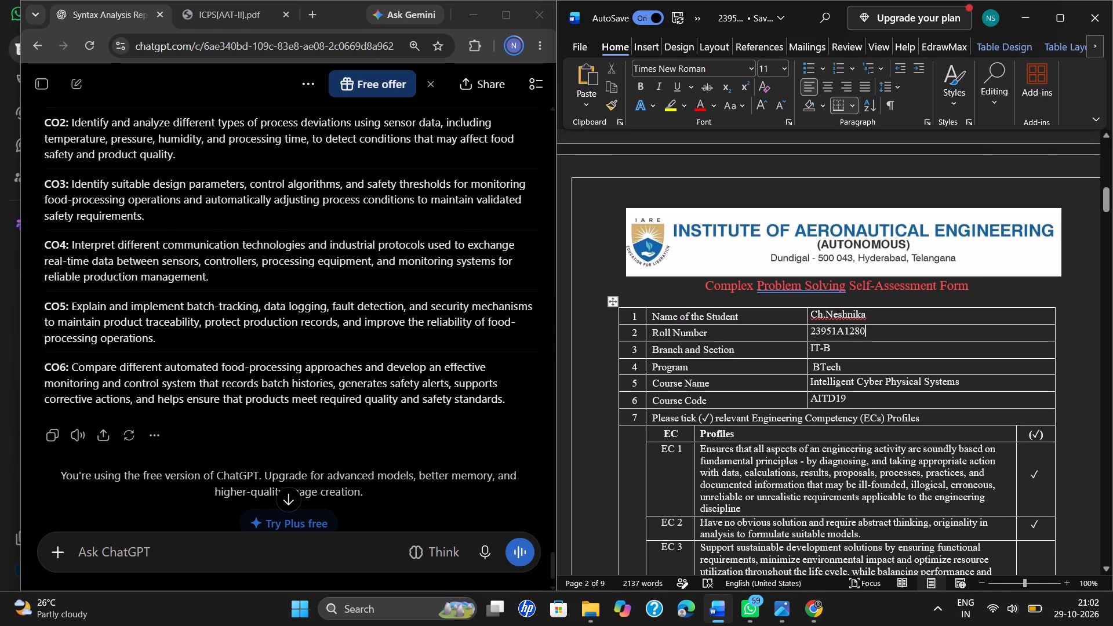
left_click(842, 354)
key("BackSpace")
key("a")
Replace the entry for Name of the Student in the self-assessment form with the new student's name.
left_click_drag(811, 316, 871, 316)
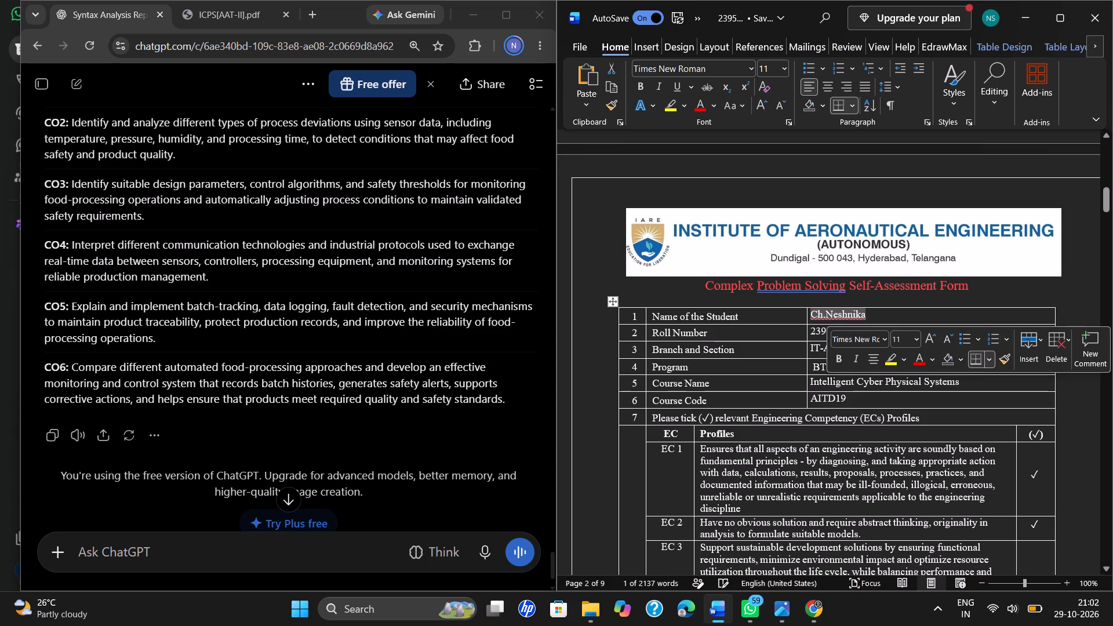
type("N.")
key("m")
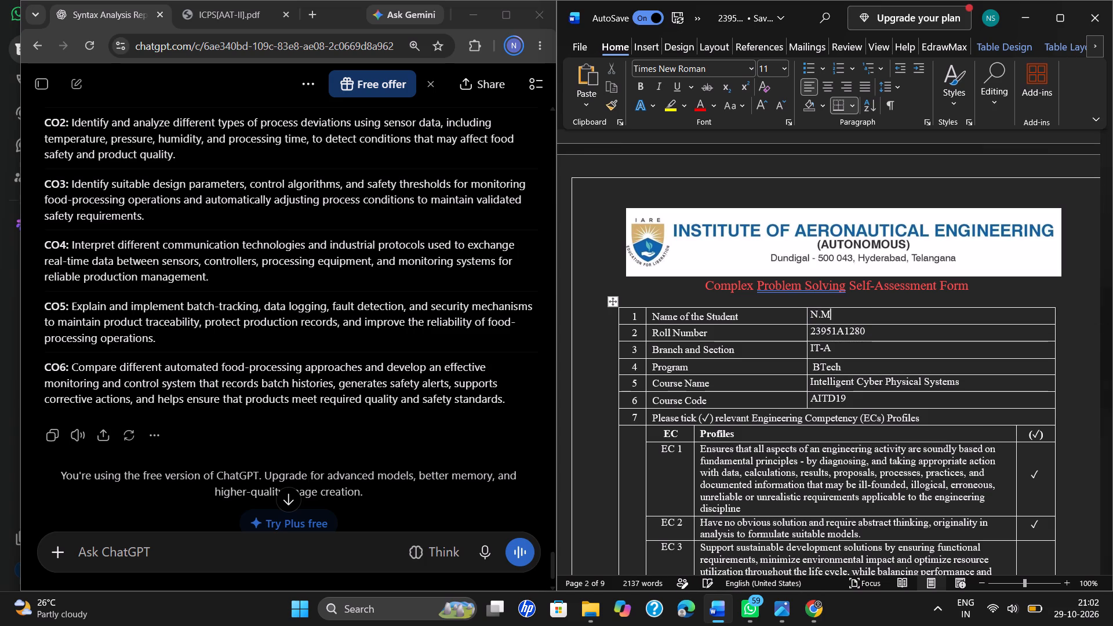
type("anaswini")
Replace the Roll Number entry in the self-assessment form with the new student's roll number.
left_click(888, 329)
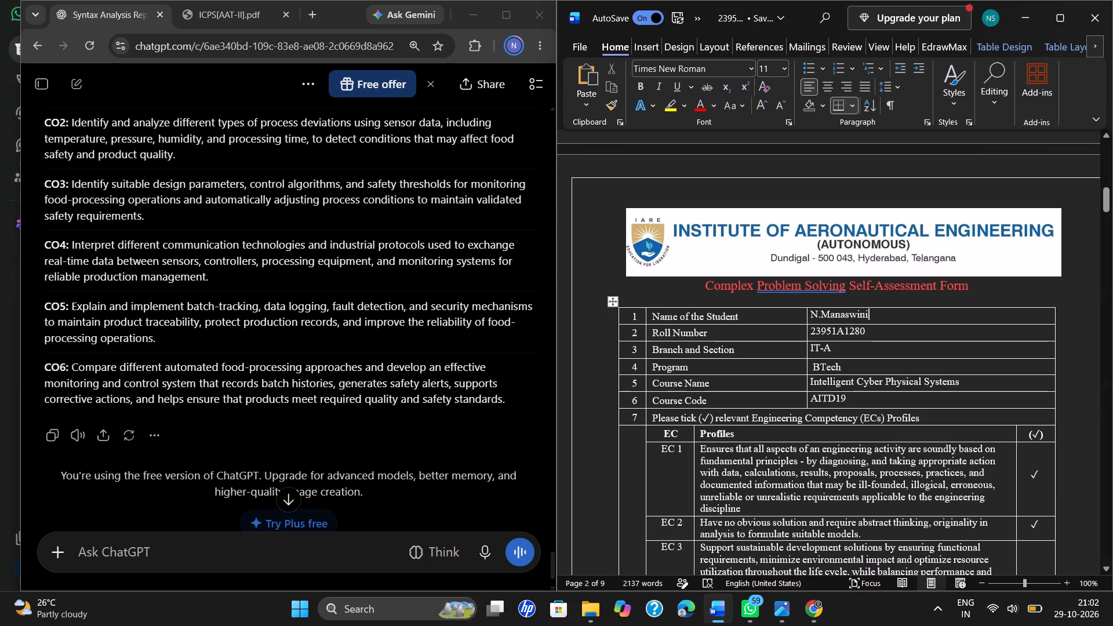
key("BackSpace")
key("BackSpace")
key("BackSpace")
key("BackSpace")
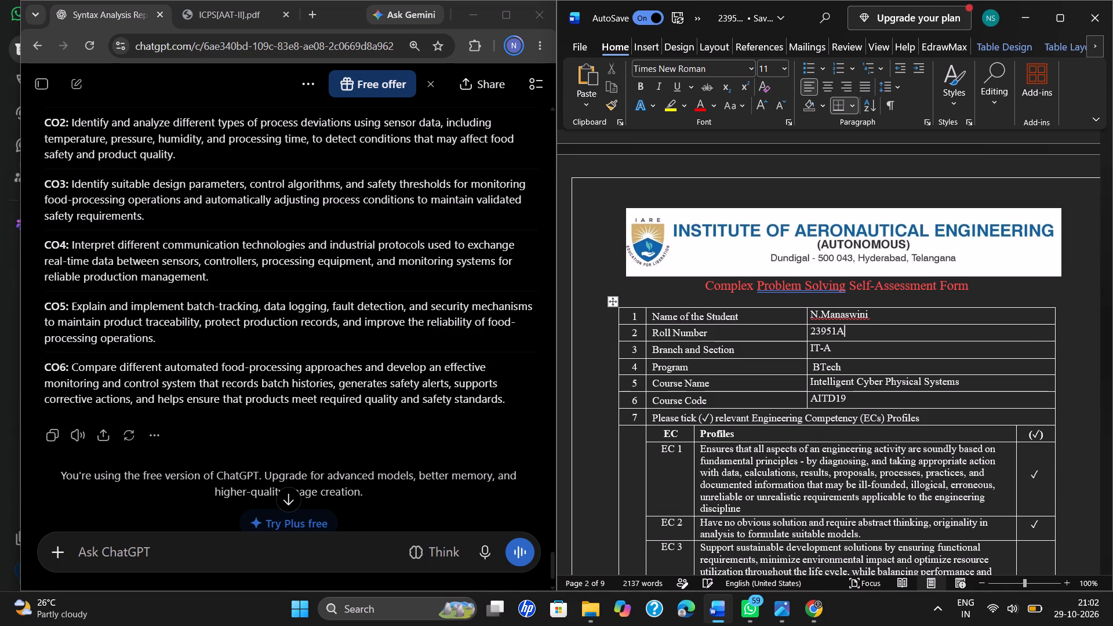
key("BackSpace")
key("BackSpace")
key("BackSpace")
key("BackSpace")
key("BackSpace")
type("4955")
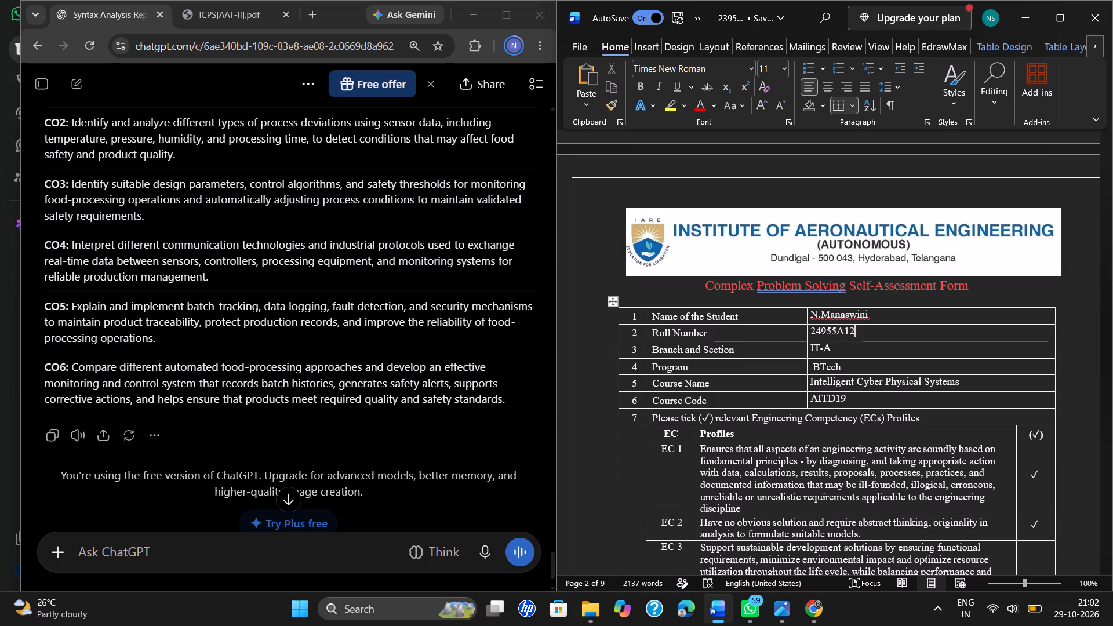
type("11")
Replace the spacing before BTech in the form's Program row with a single space.
scroll(912, 406, "down", 1)
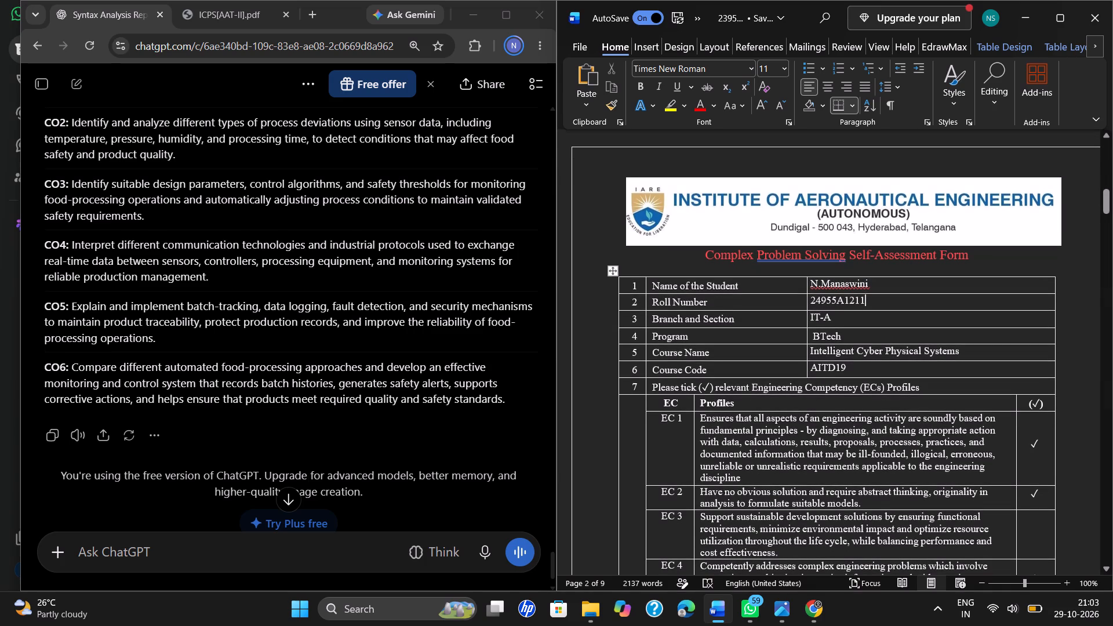
scroll(912, 406, "down", 3)
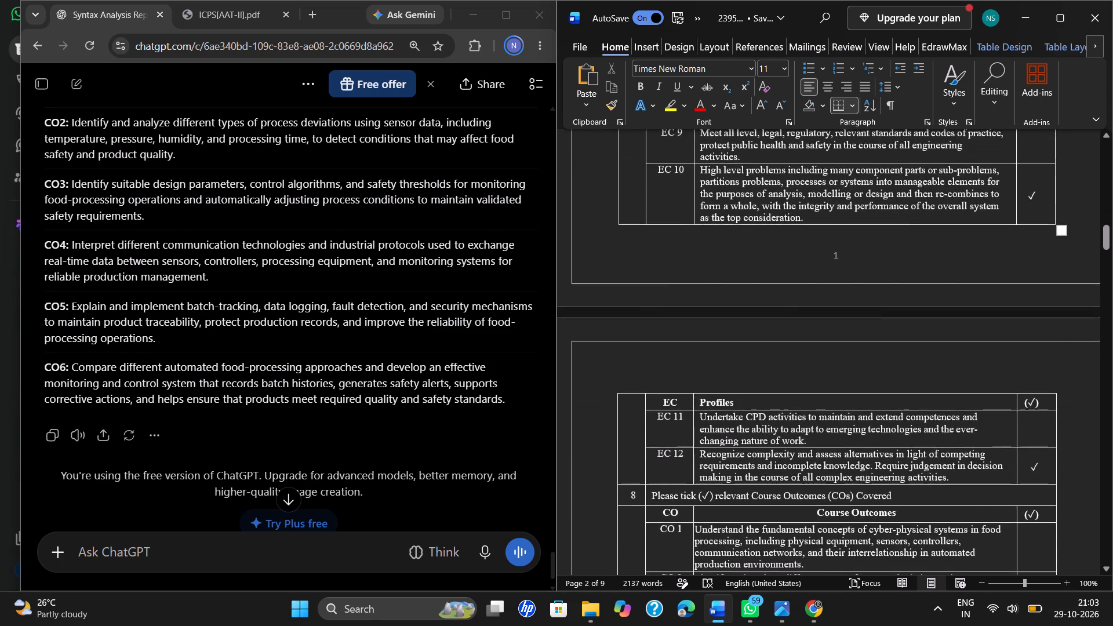
scroll(912, 406, "up", 4)
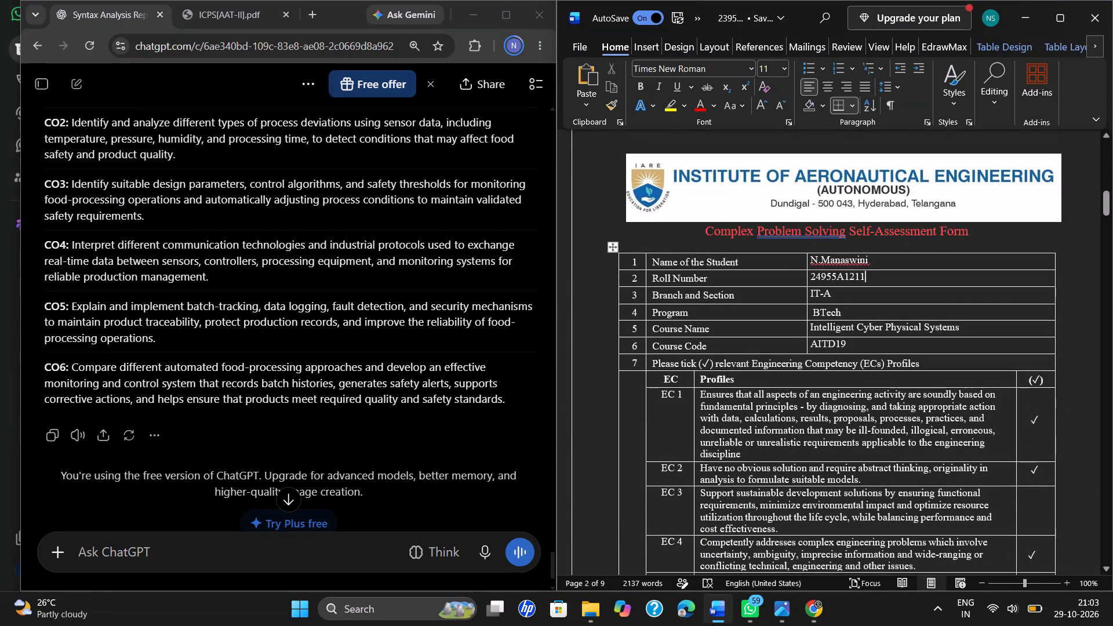
left_click(816, 314)
key("BackSpace")
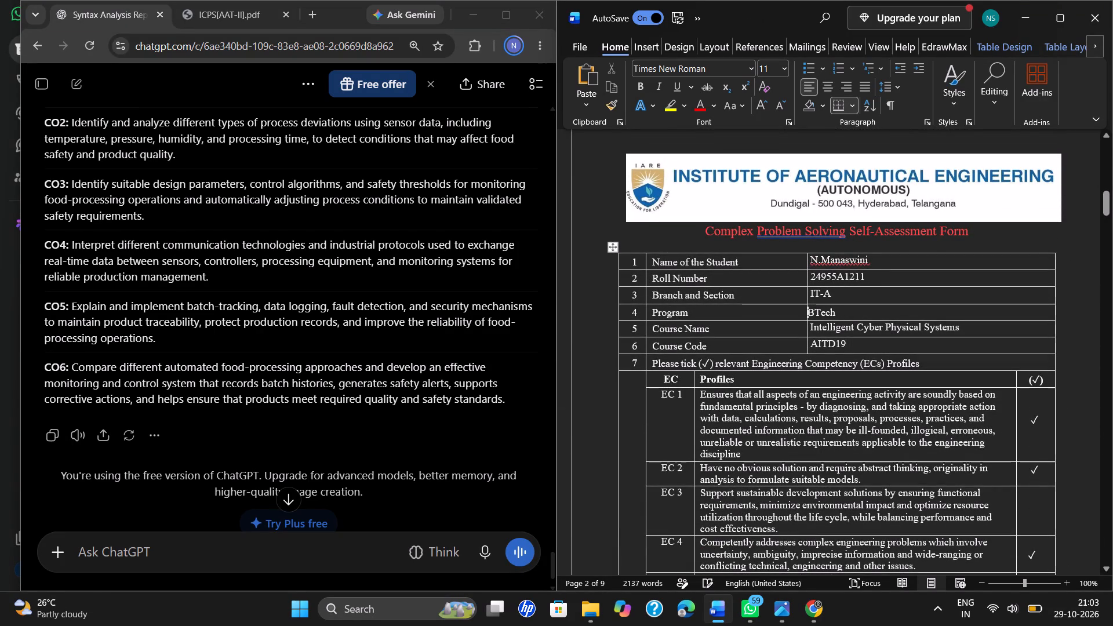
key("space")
Examine the rest of the self-assessment form, from the competency profiles and course outcomes to the signature line, for remaining old details.
scroll(836, 330, "down", 6)
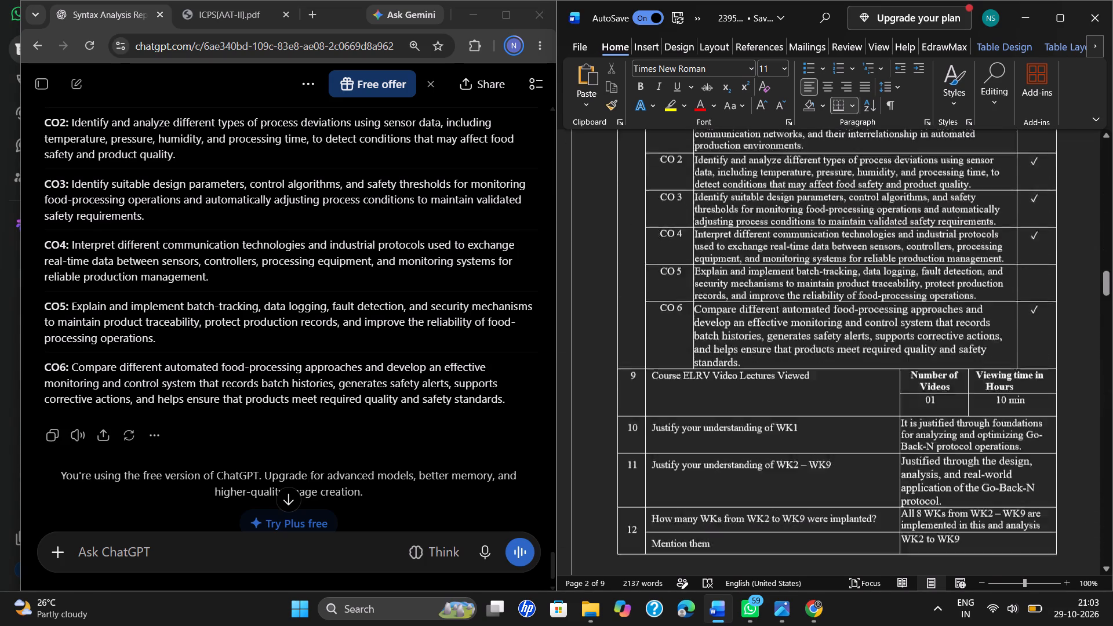
scroll(836, 330, "down", 1)
scroll(836, 330, "up", 1)
scroll(836, 330, "down", 2)
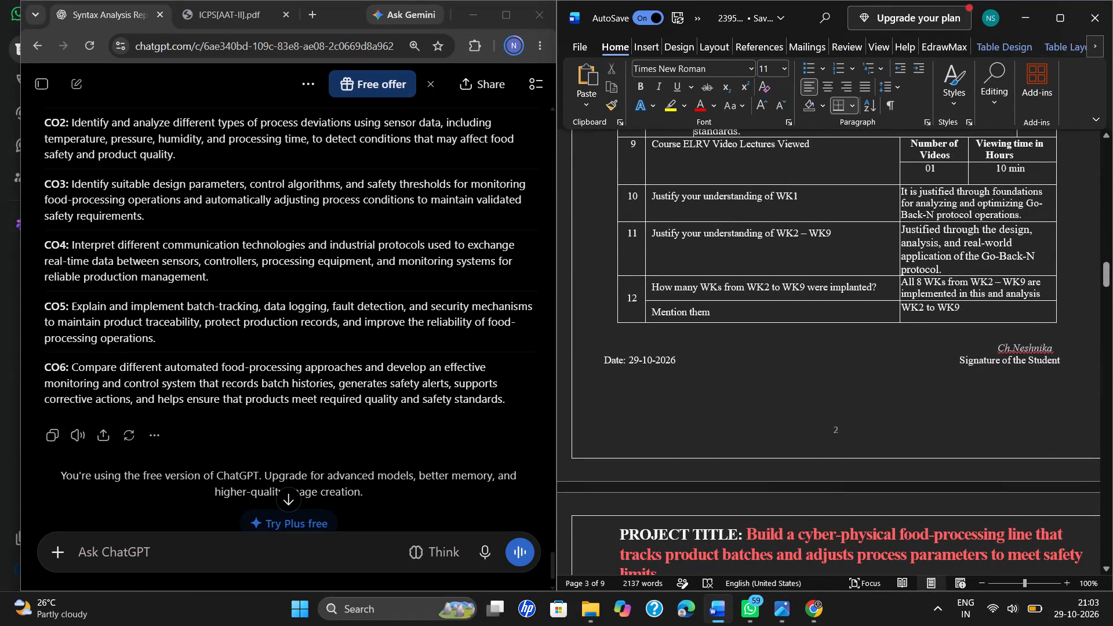
scroll(821, 404, "up", 2)
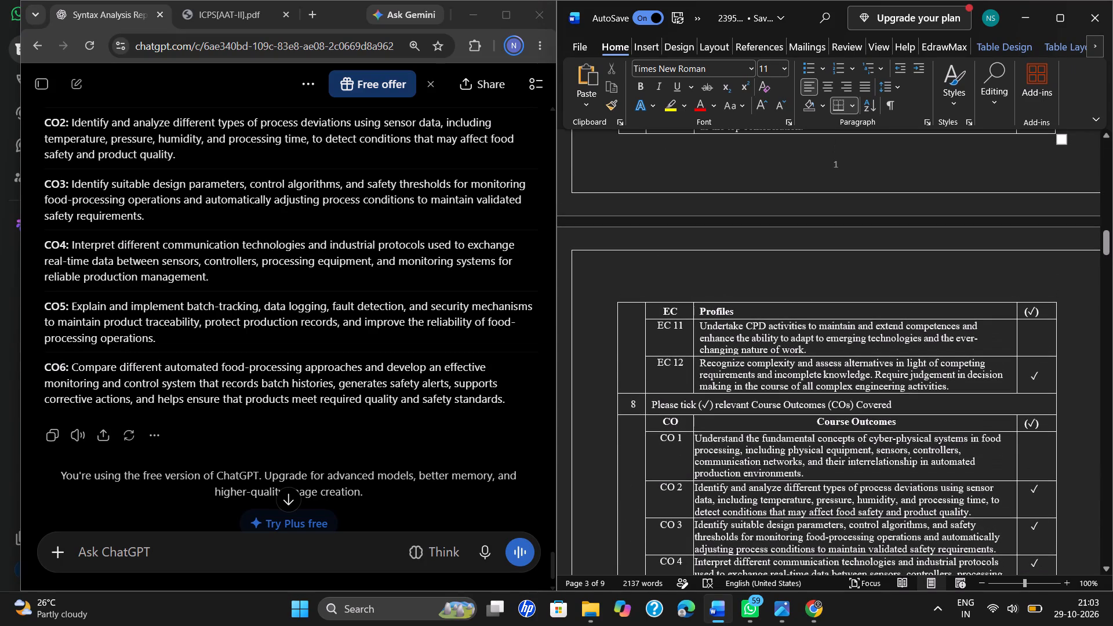
scroll(821, 404, "up", 2)
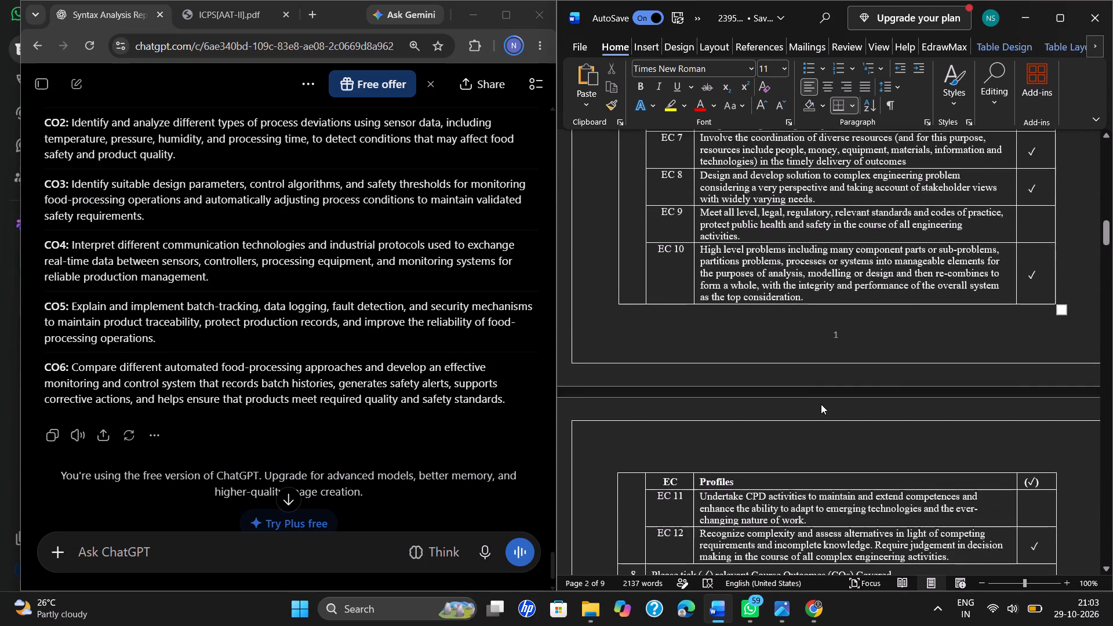
scroll(821, 404, "up", 3)
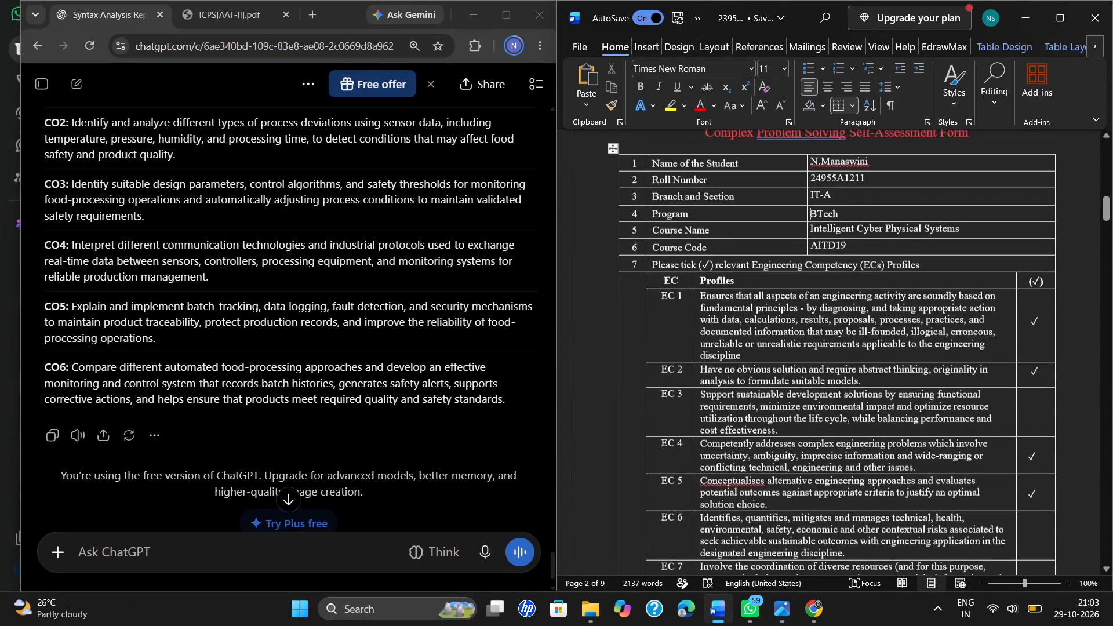
Insert a space after the initial in the student's name in the self-assessment form.
scroll(821, 404, "up", 2)
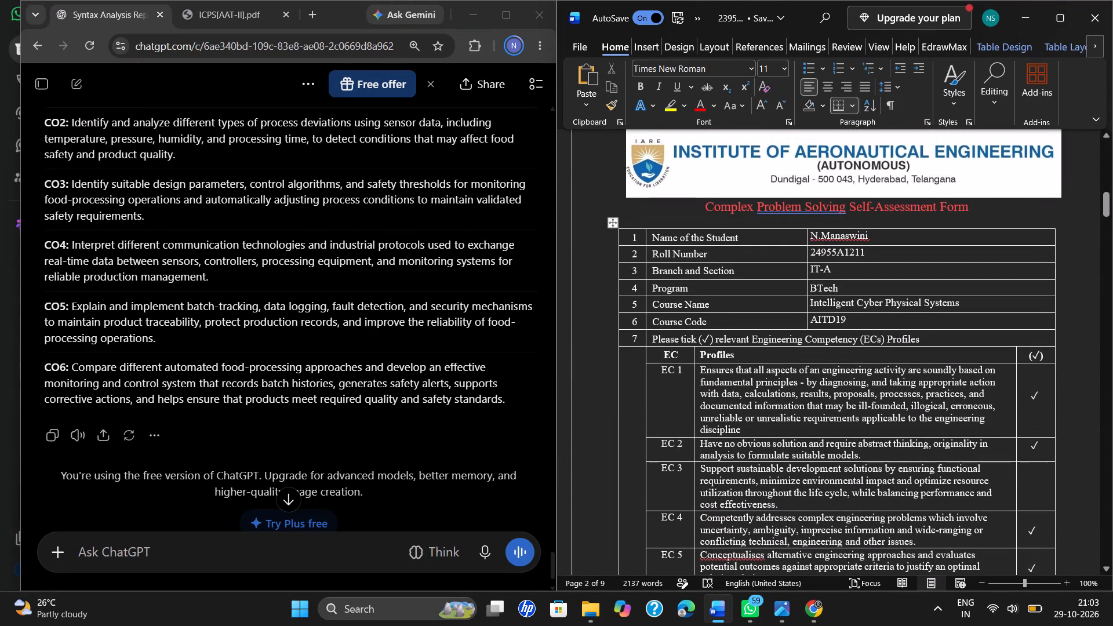
left_click(823, 238)
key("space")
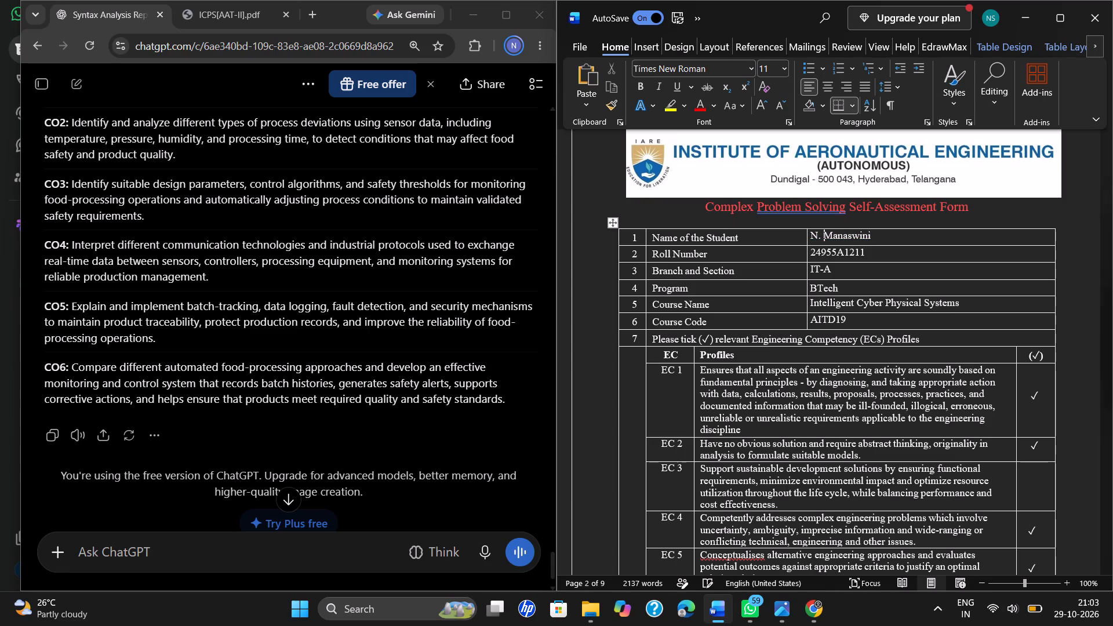
scroll(825, 268, "up", 1)
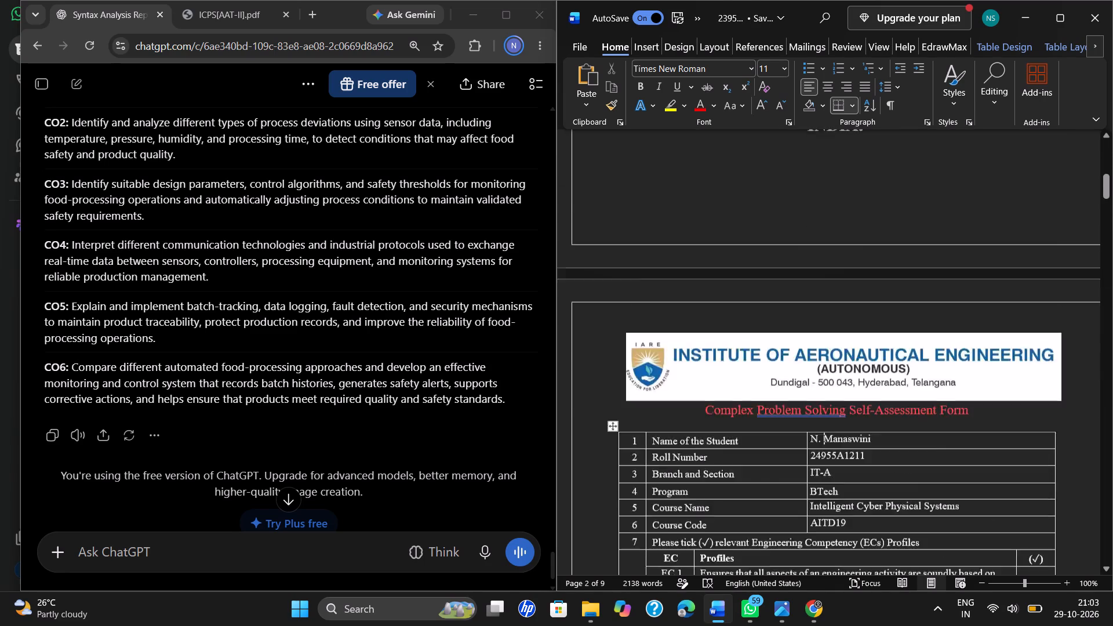
scroll(825, 268, "up", 1)
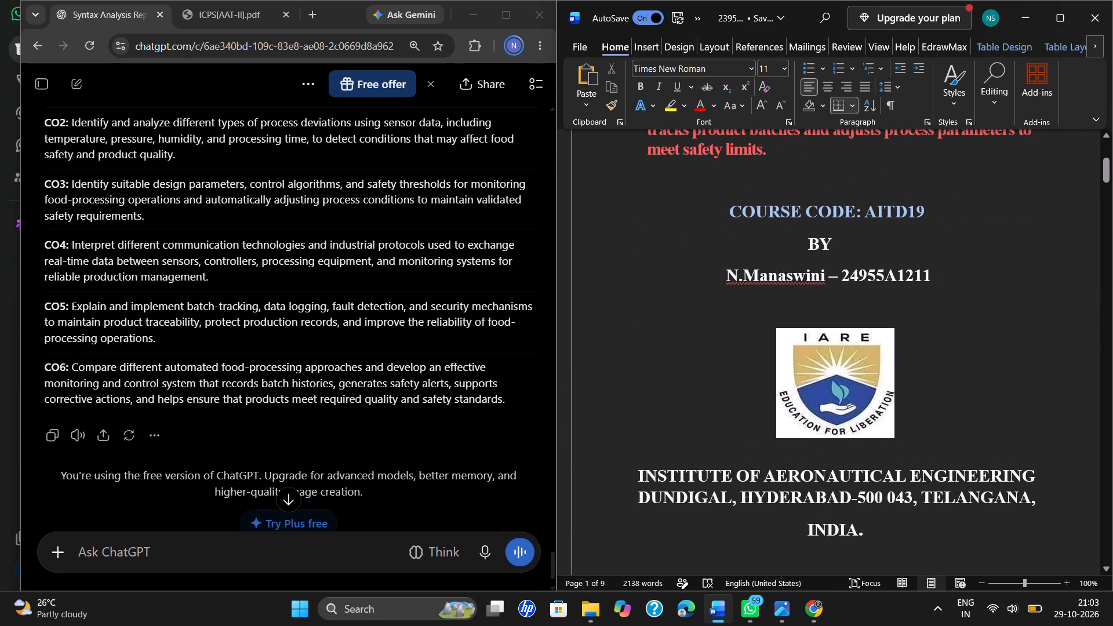
left_click(744, 278)
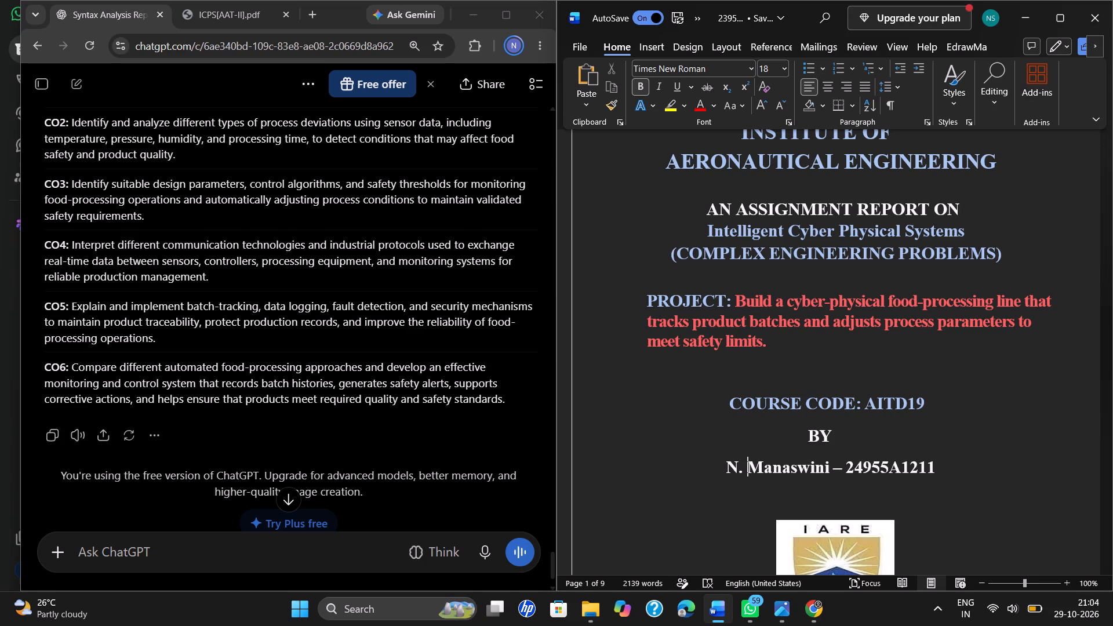
scroll(735, 388, "up", 1)
scroll(735, 388, "down", 1)
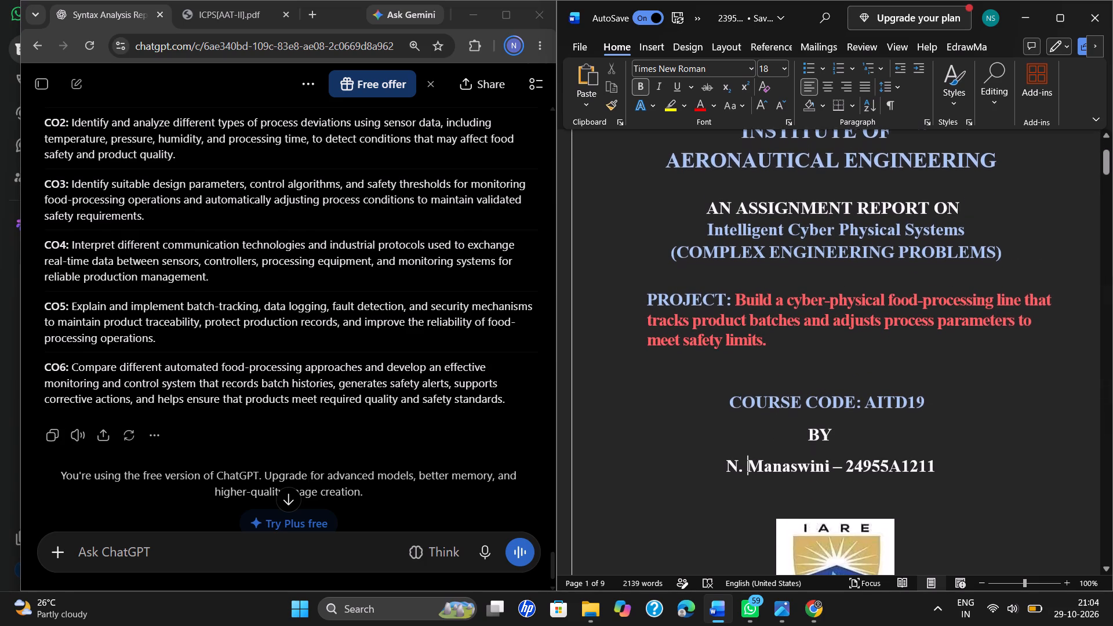
Replace the old name above Signature of the Student in the self-assessment form with the current student's initial and name.
scroll(735, 388, "down", 4)
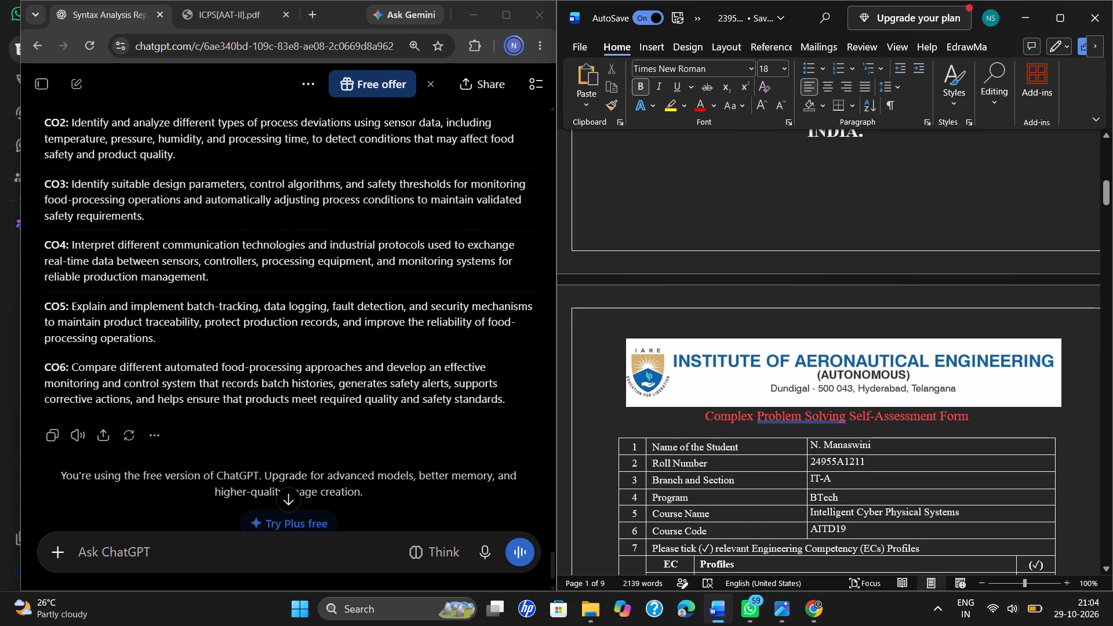
scroll(735, 388, "down", 3)
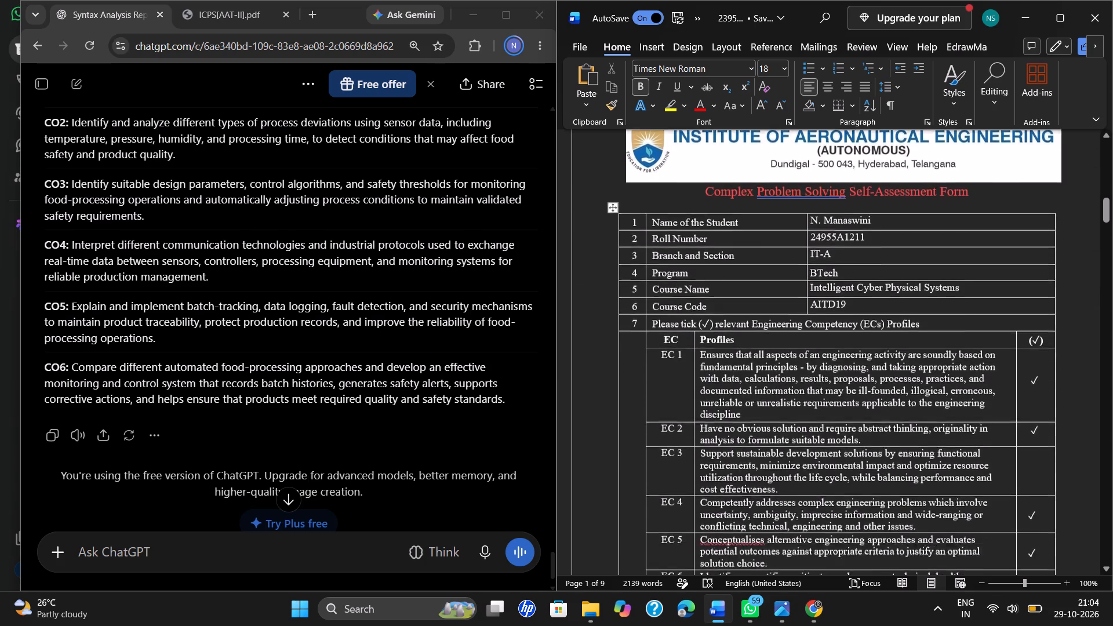
scroll(735, 388, "down", 4)
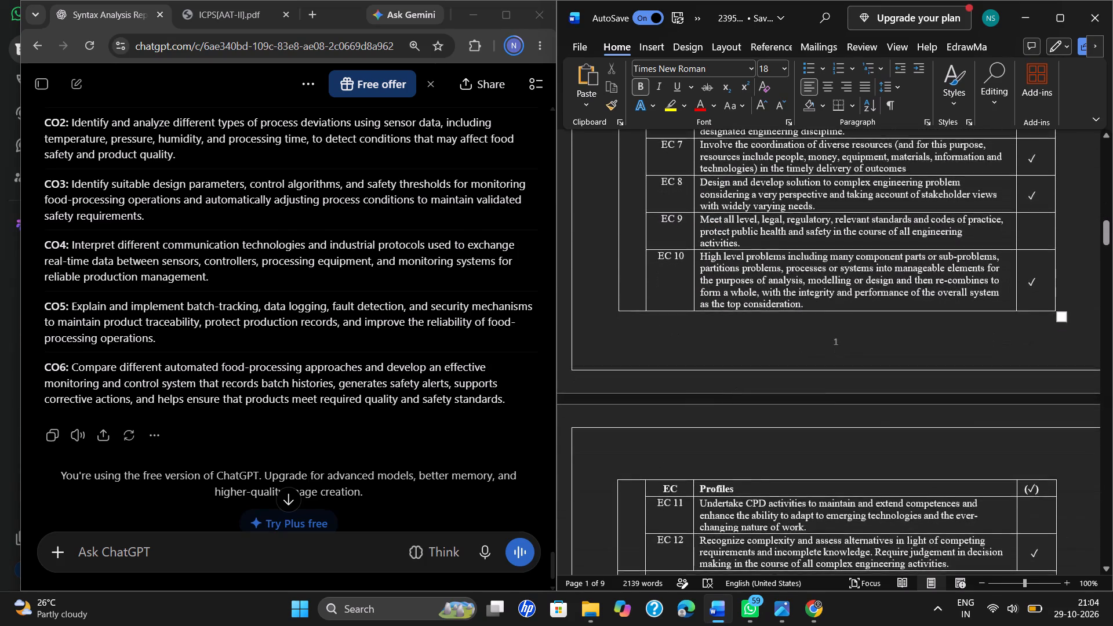
scroll(735, 388, "down", 2)
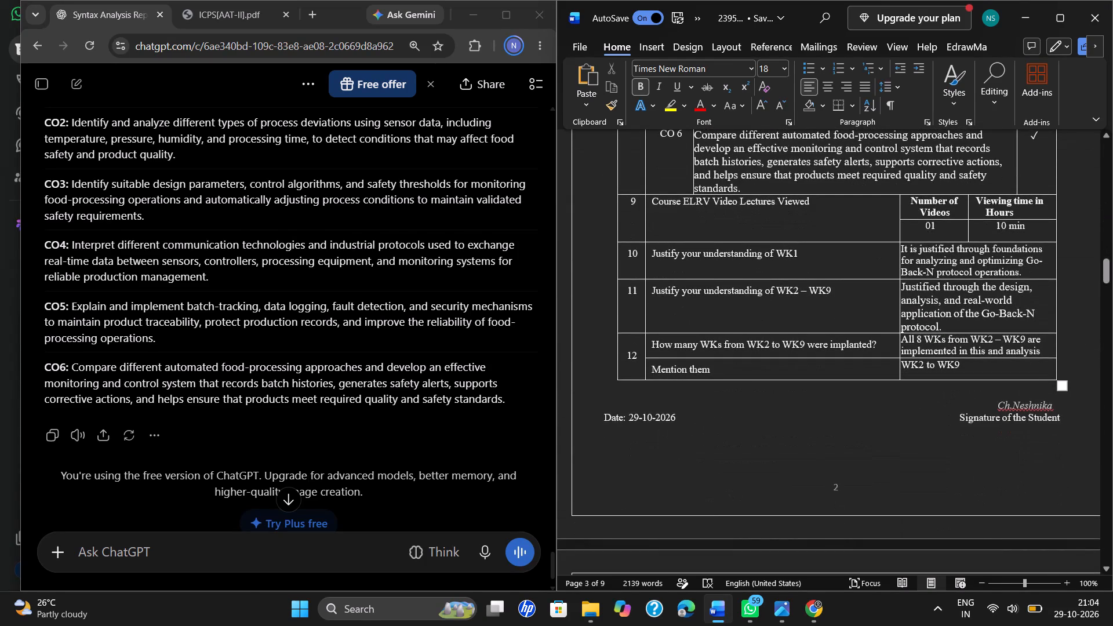
left_click(1055, 410)
key("BackSpace")
key("BackSpace")
key("BackSpace")
key("BackSpace")
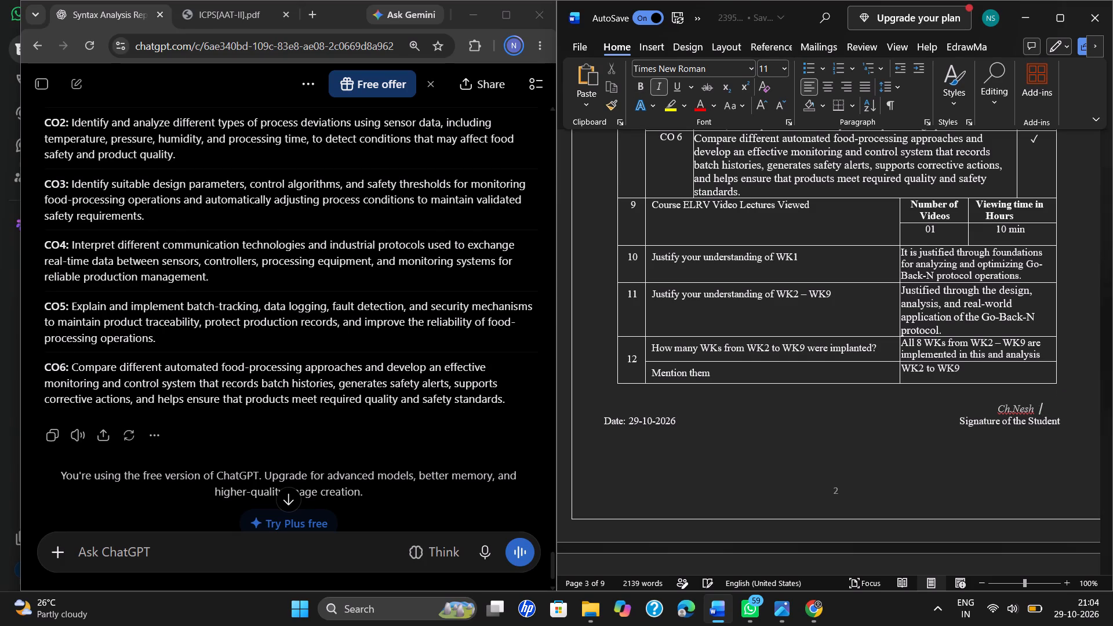
key("BackSpace")
key("BackSpace")
key("BackSpace")
key("BackSpace")
key("BackSpace")
key("BackSpace")
key("BackSpace")
key("BackSpace")
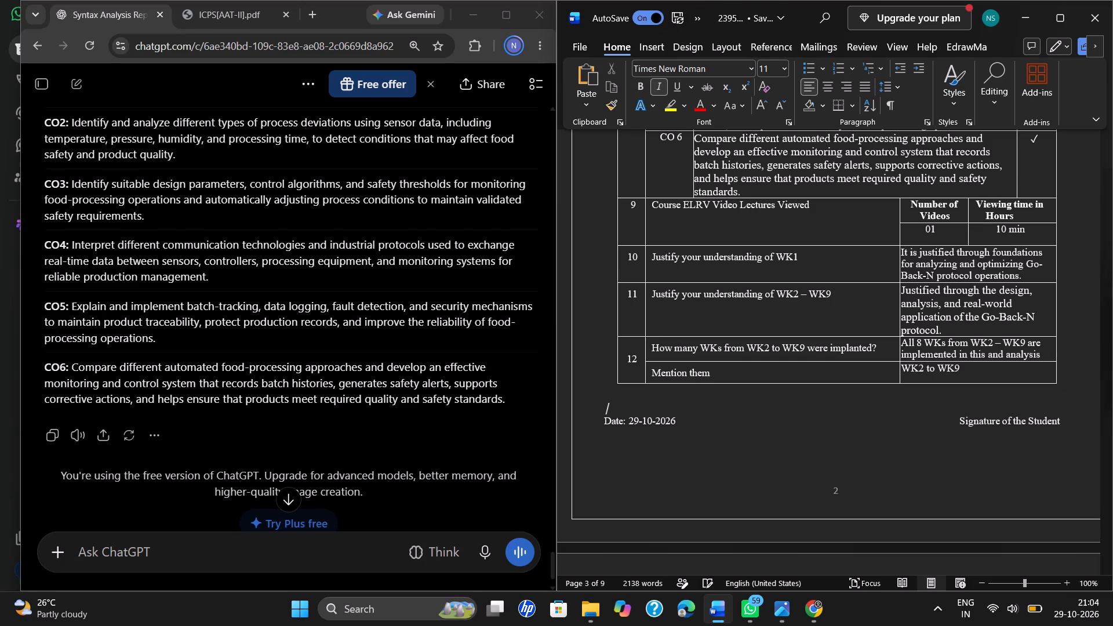
key("ctrl+z")
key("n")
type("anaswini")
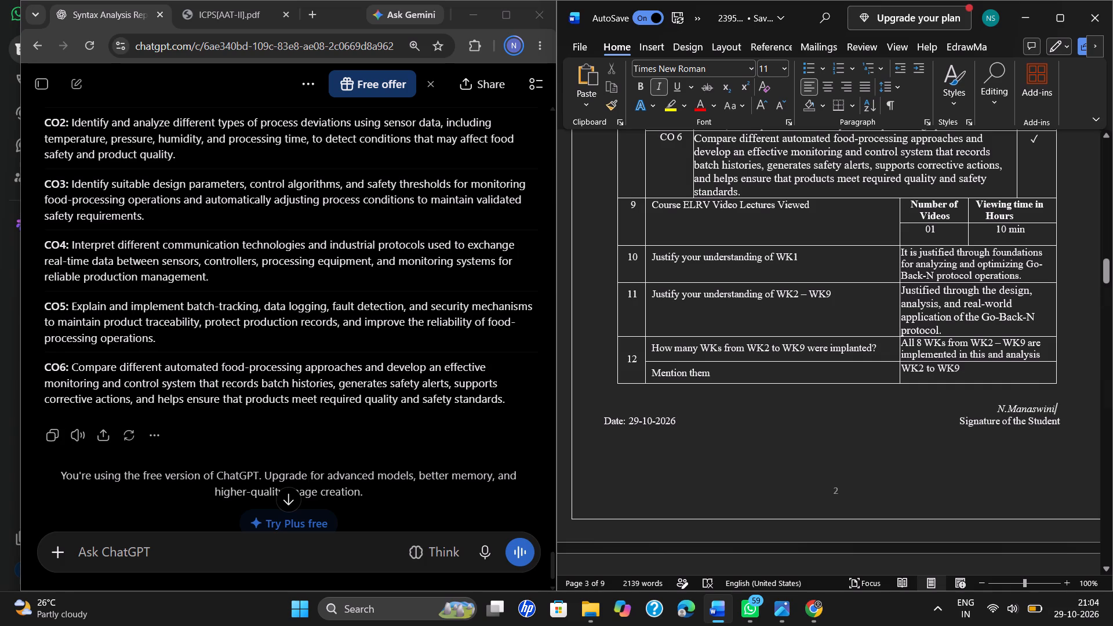
Examine the start of the project title page and the self-assessment form, from the signature line back to the student details.
scroll(996, 432, "down", 3)
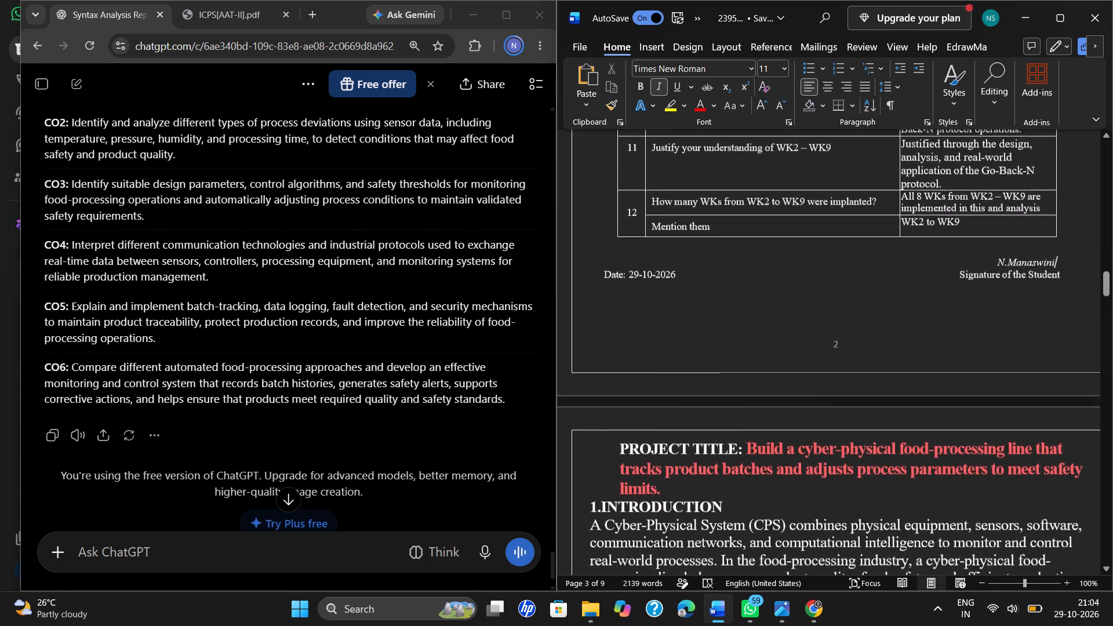
scroll(996, 432, "up", 1)
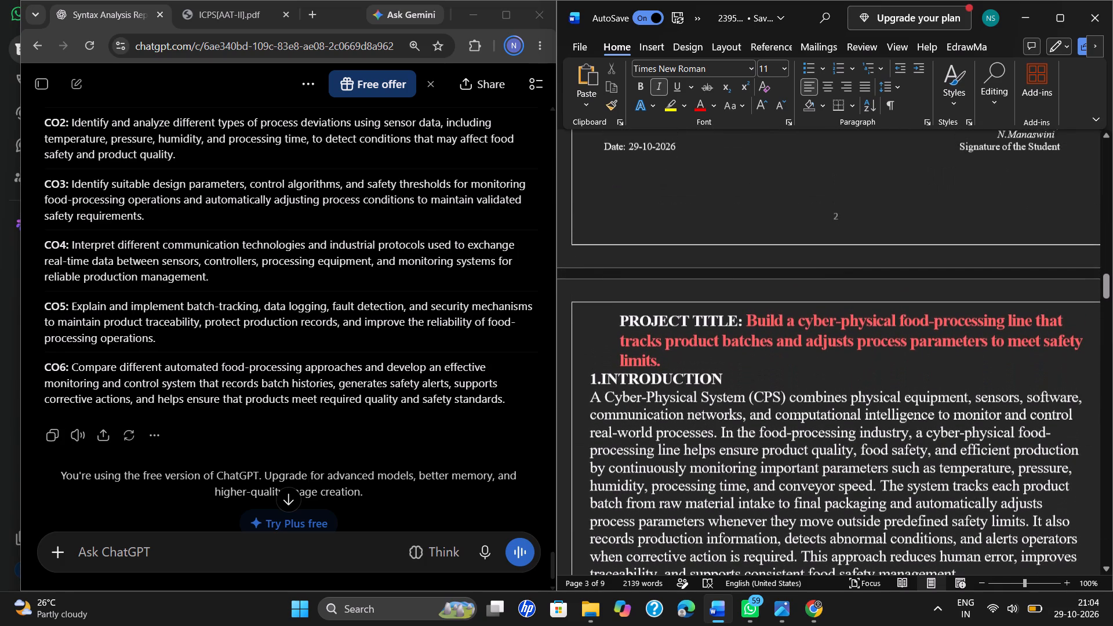
scroll(996, 432, "up", 3)
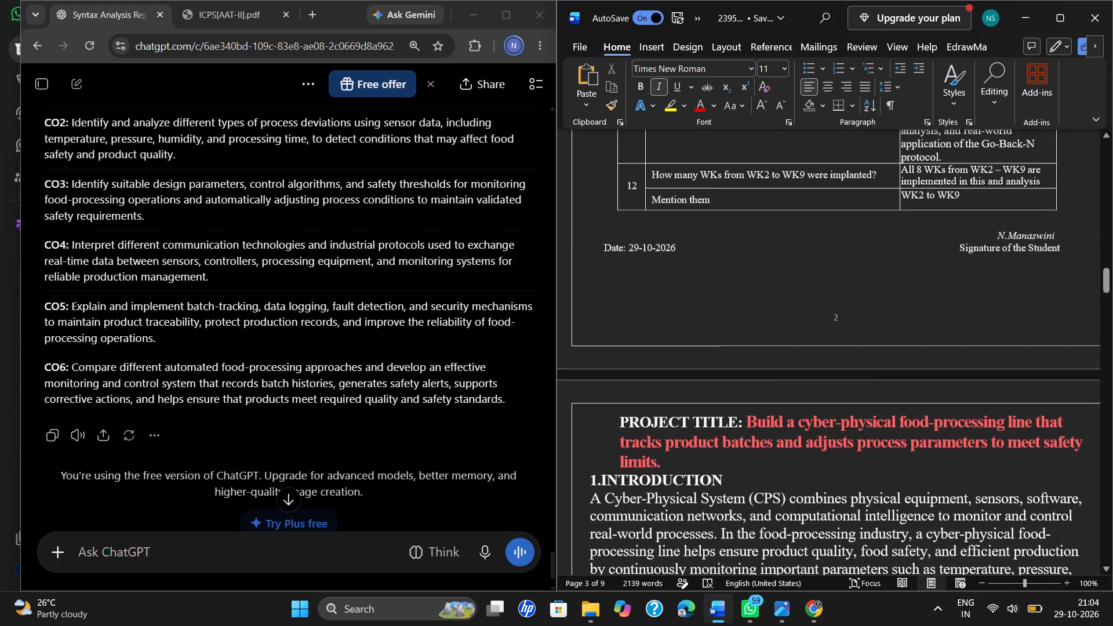
scroll(920, 339, "up", 1)
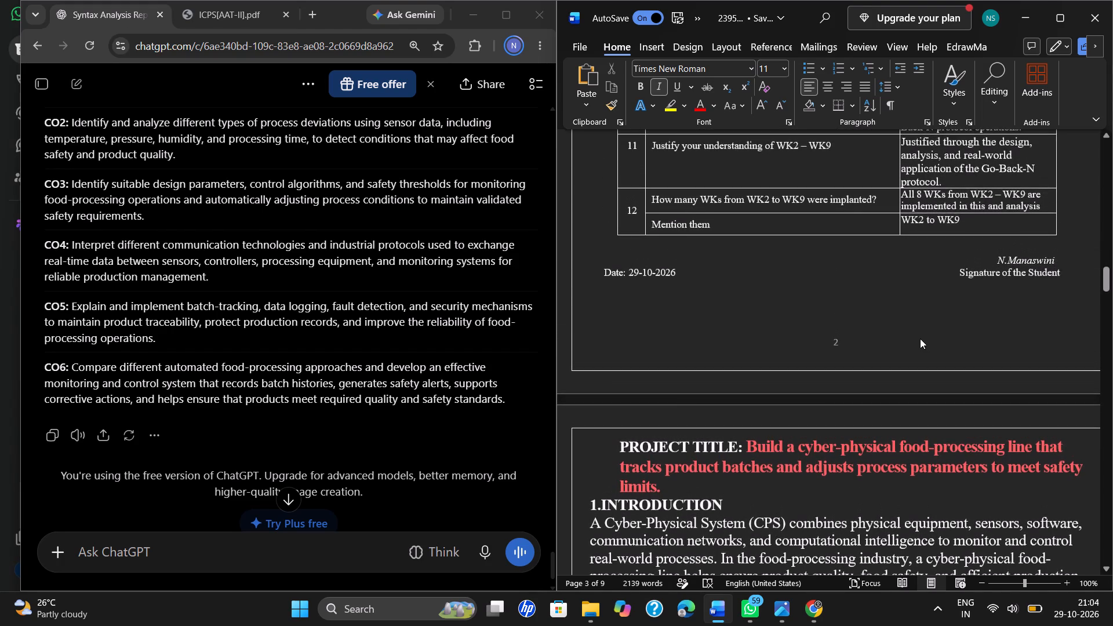
scroll(920, 339, "down", 3)
scroll(920, 339, "up", 1)
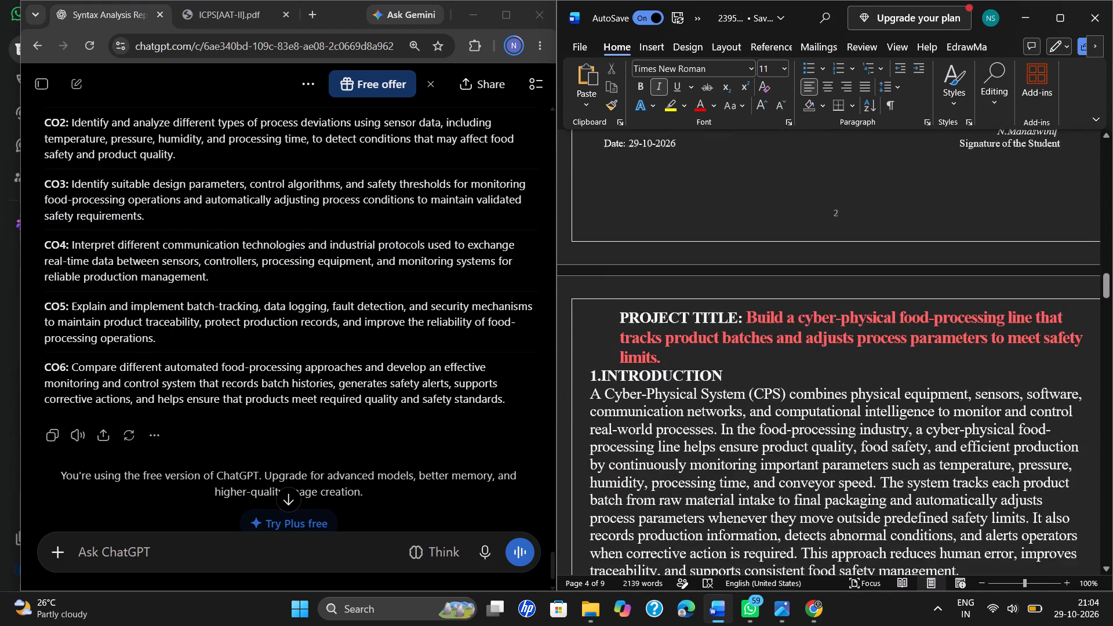
scroll(920, 339, "up", 3)
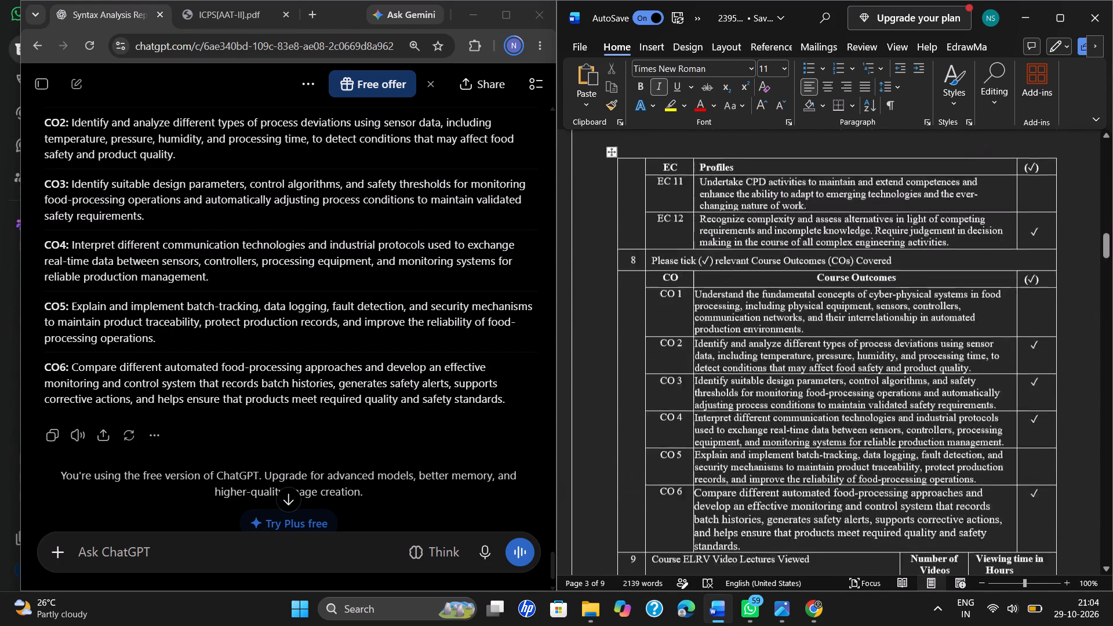
scroll(920, 339, "up", 2)
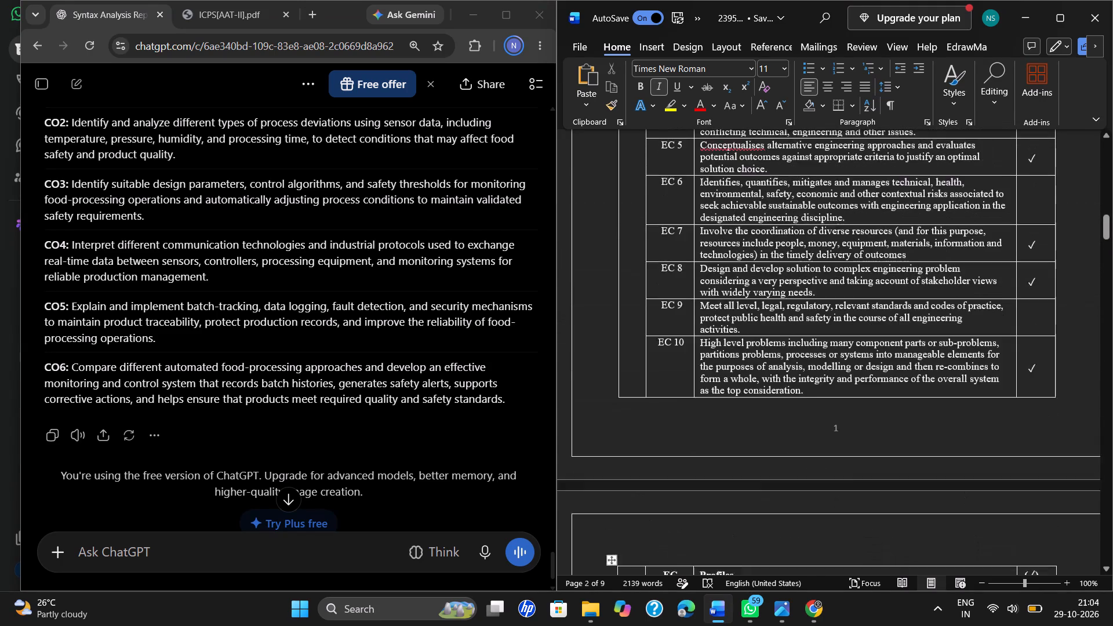
scroll(920, 339, "up", 3)
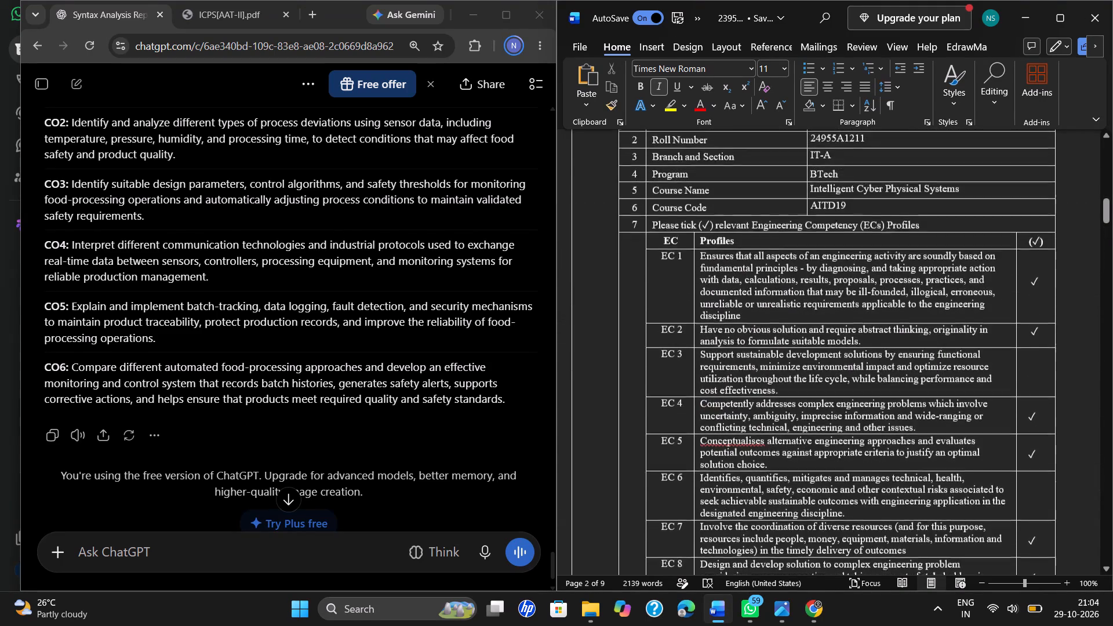
scroll(920, 339, "up", 1)
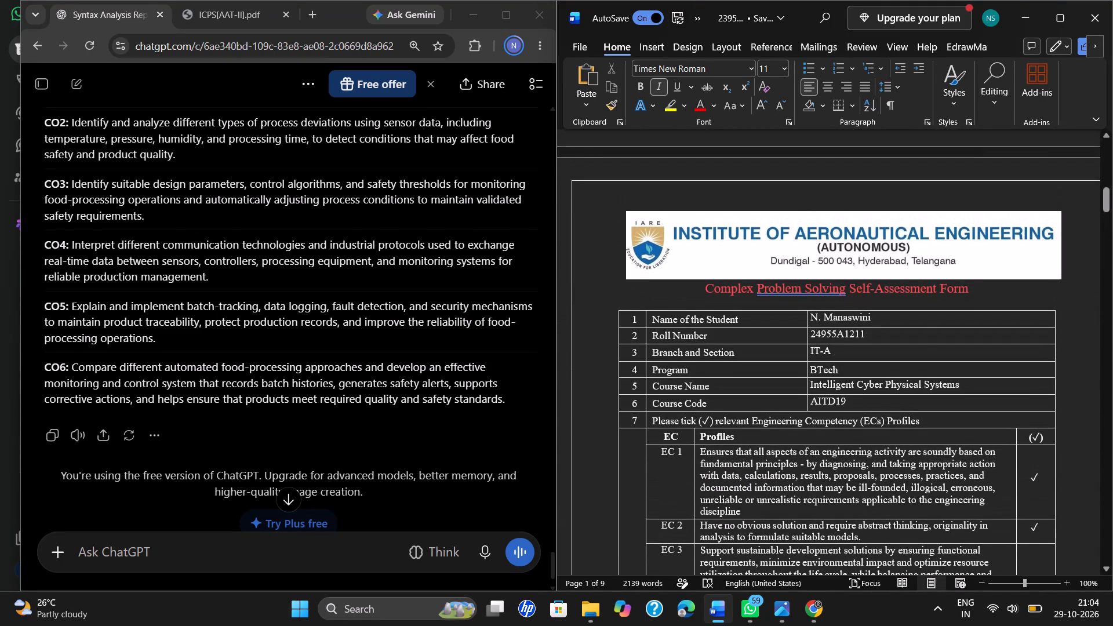
scroll(920, 339, "down", 3)
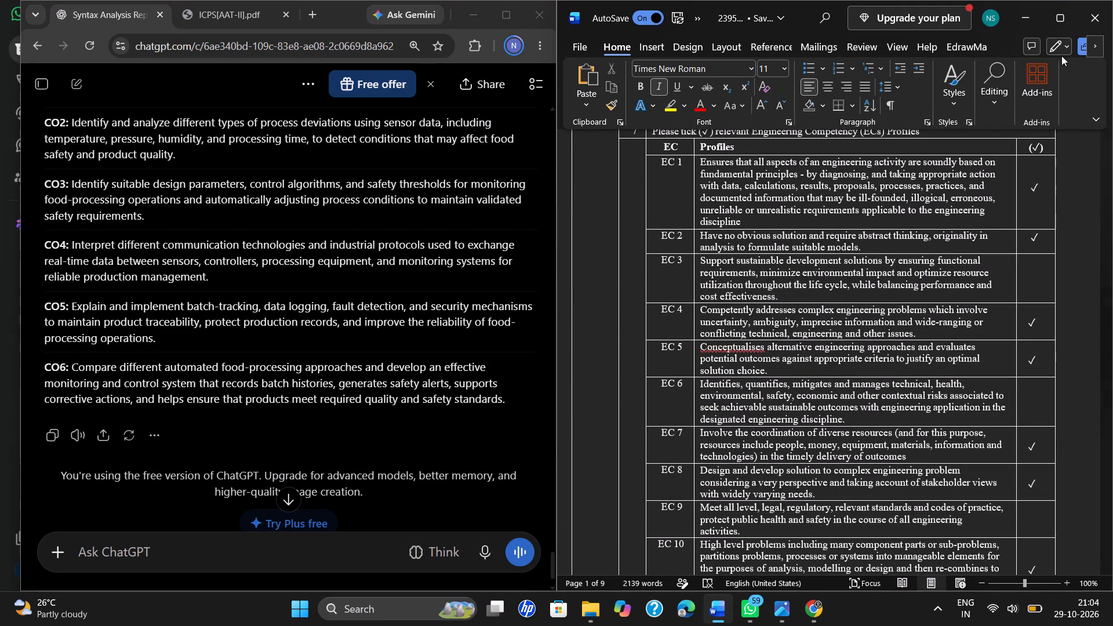
Maximize the document window and zoom out to 70% to check the cover page and self-assessment form side by side.
left_click(1057, 16)
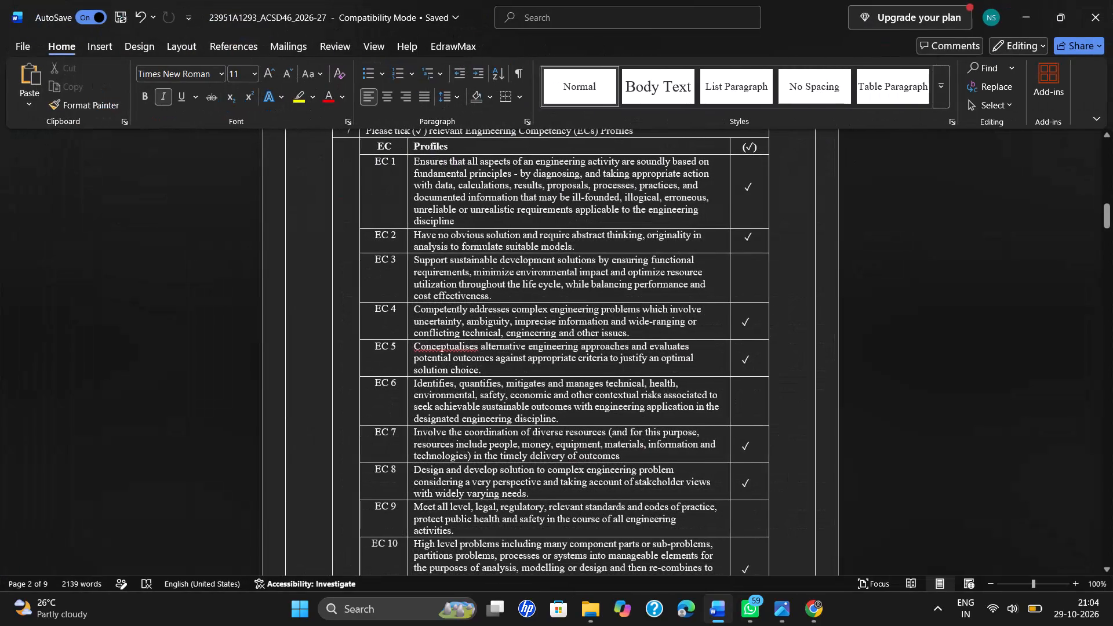
scroll(734, 284, "right", 1)
scroll(734, 284, "down", 3, "ctrl")
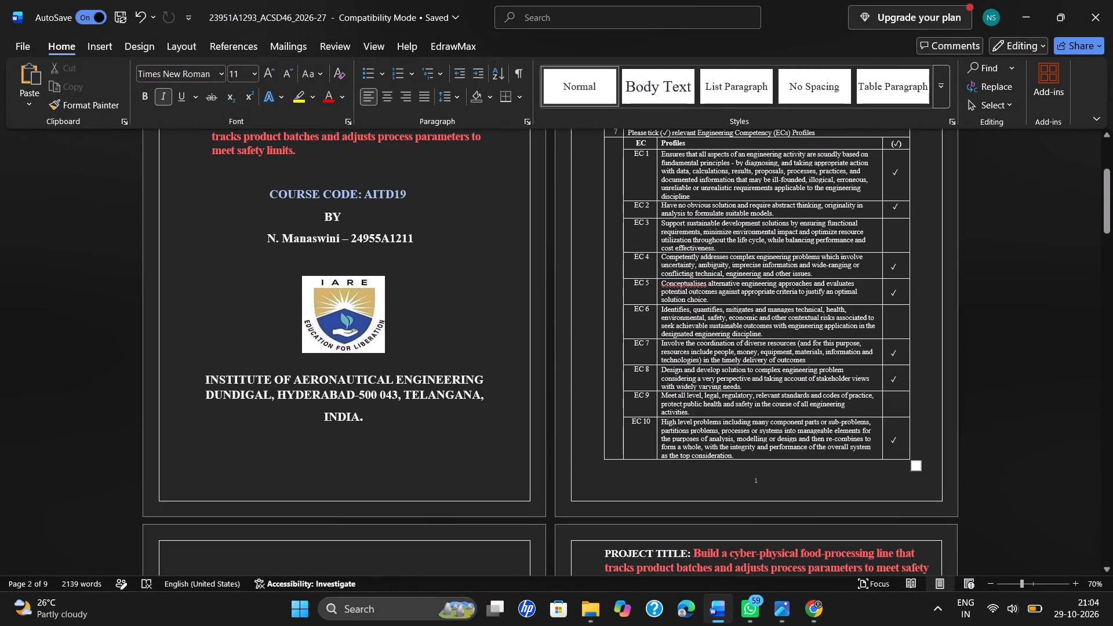
scroll(734, 284, "up", 2)
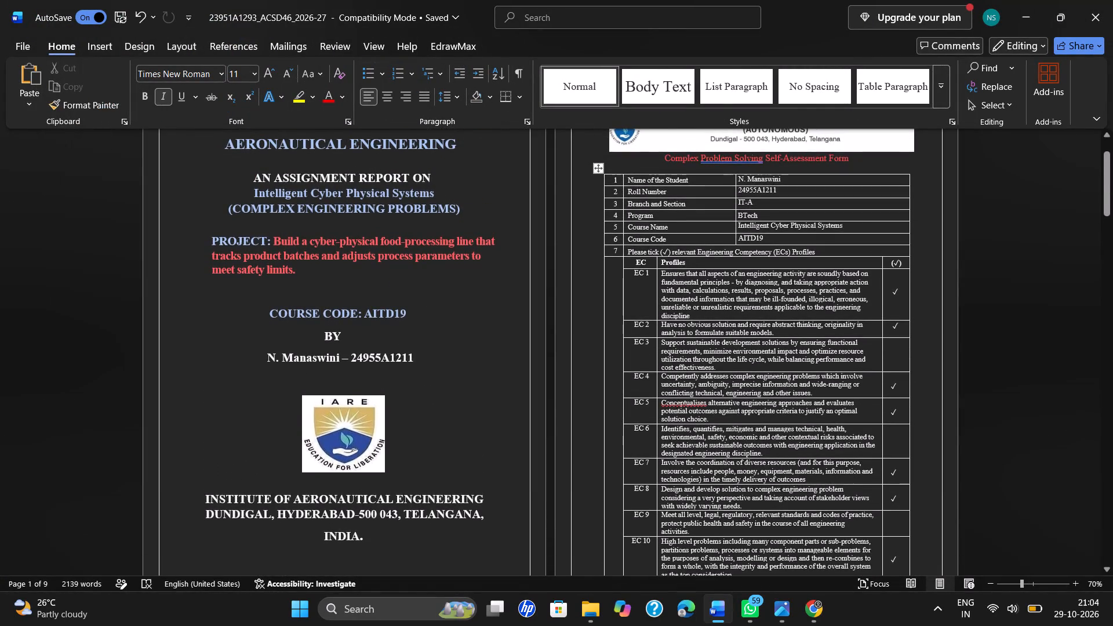
scroll(734, 284, "up", 1)
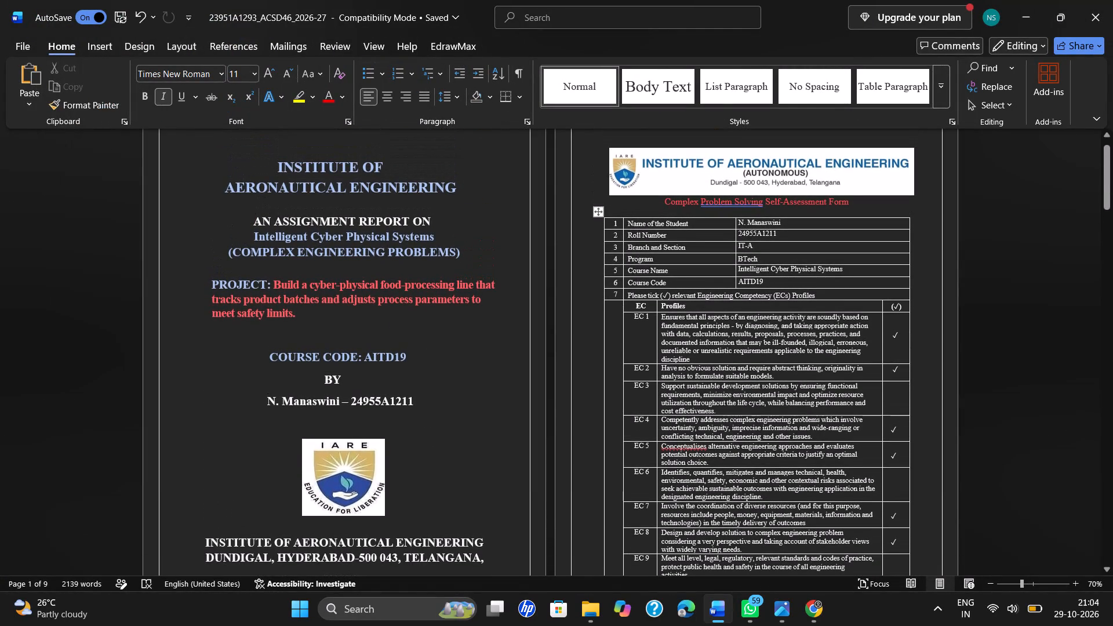
scroll(734, 284, "down", 2)
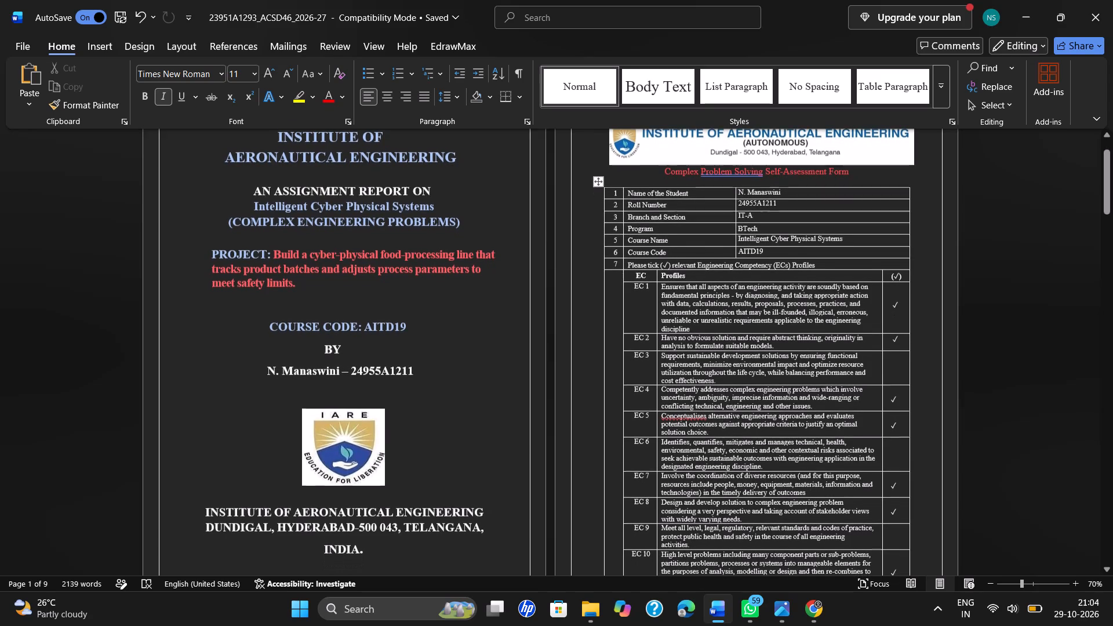
scroll(734, 284, "down", 1)
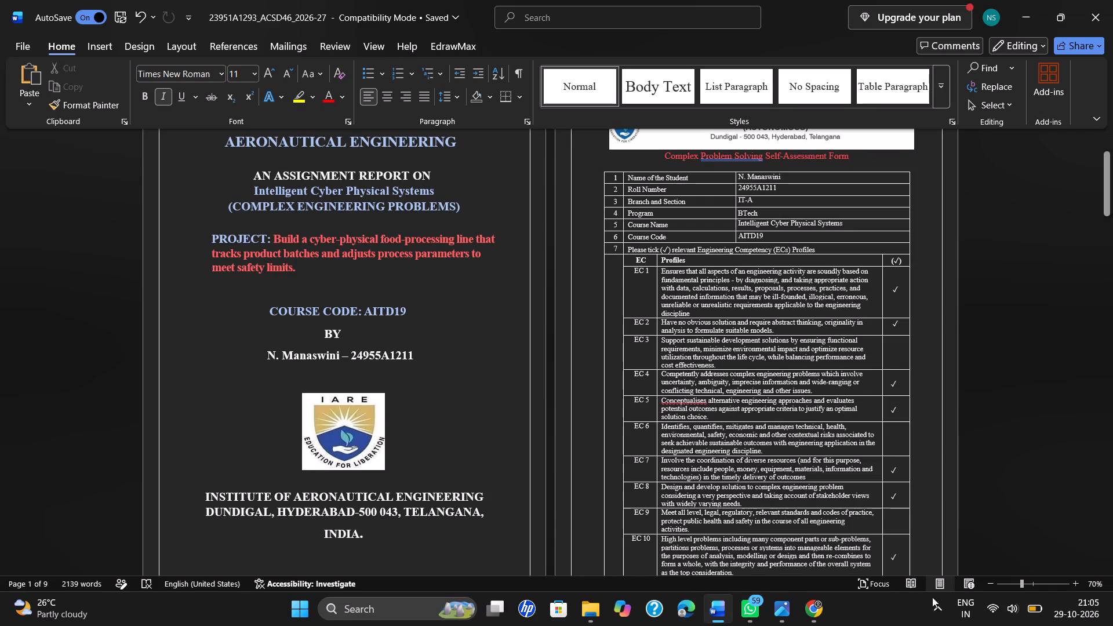
Switch to Chrome, view the cover page of ICPS[AAT-II].pdf for reference, and close the browser window.
left_click(805, 557)
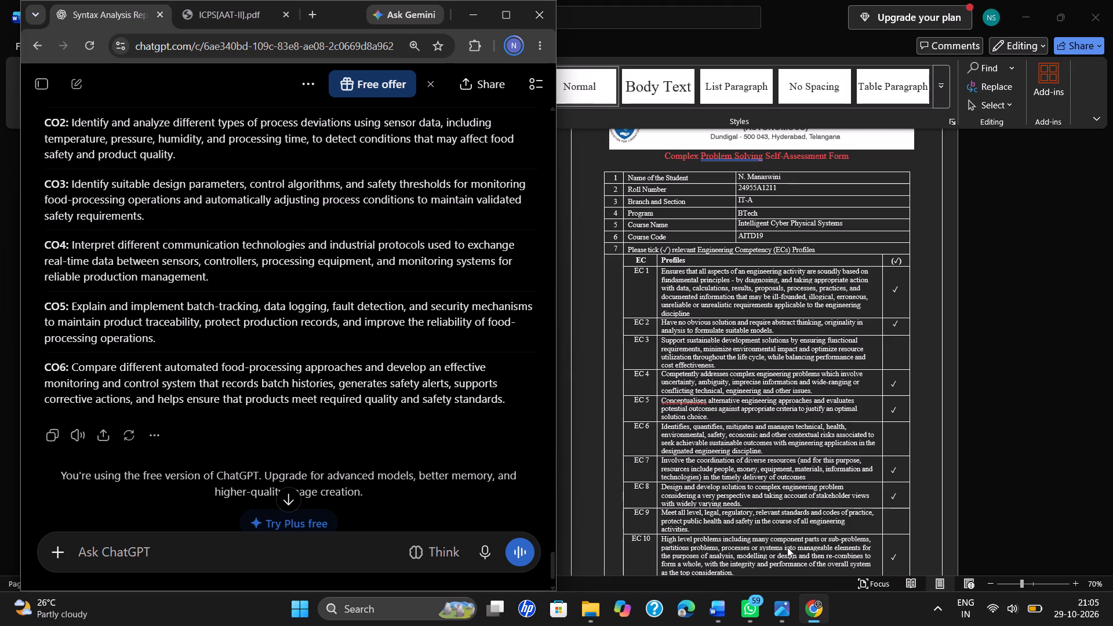
left_click(238, 20)
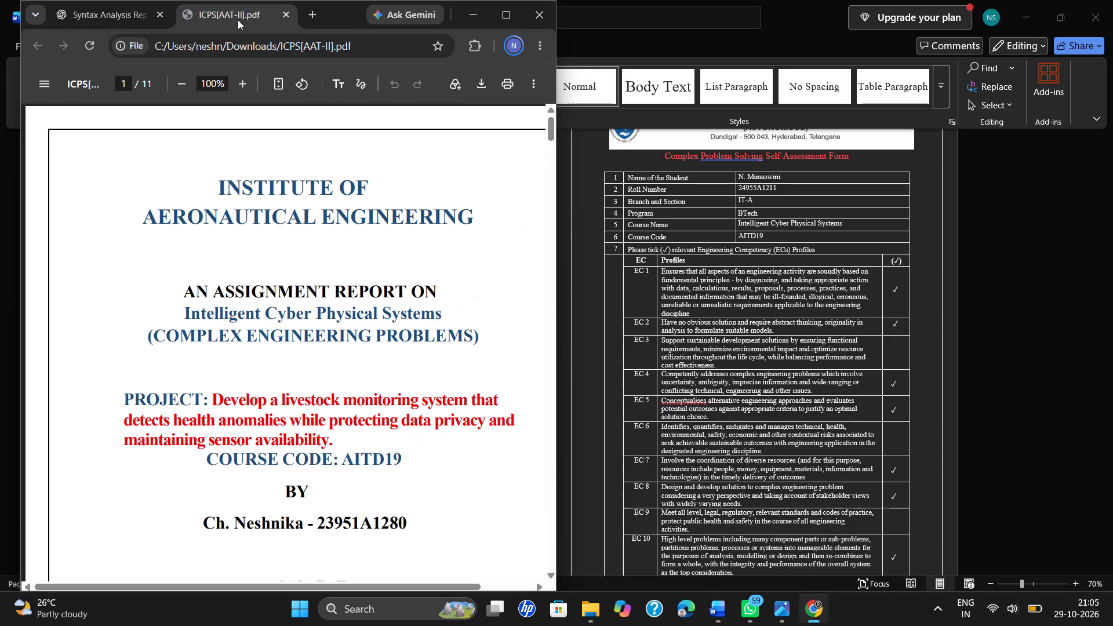
left_click(543, 12)
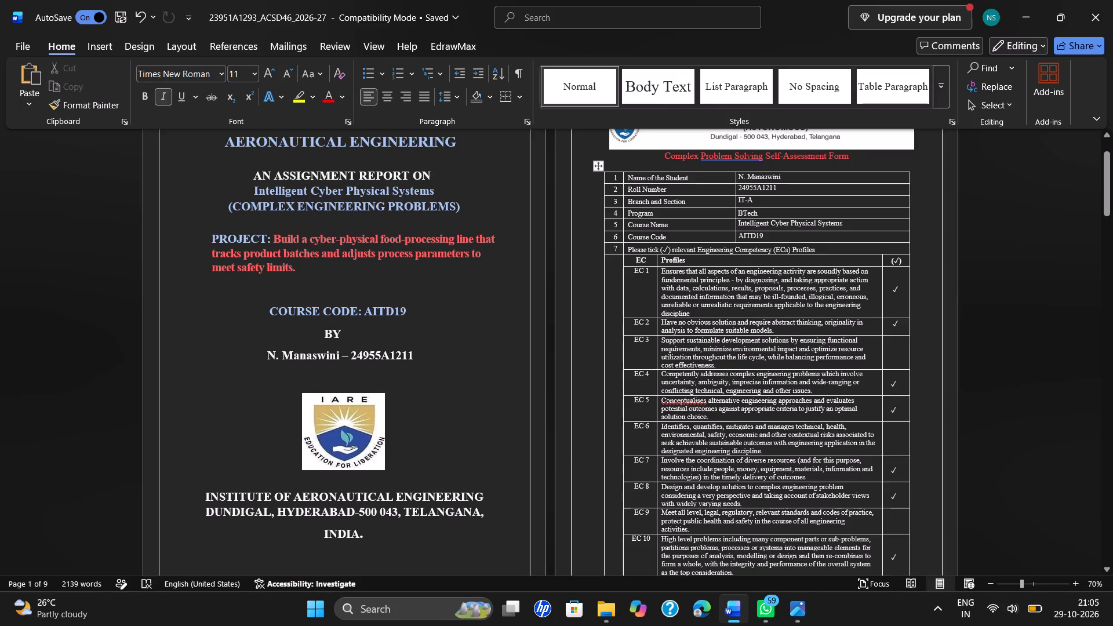
Start saving a copy of the report in the Downloads folder.
left_click(32, 54)
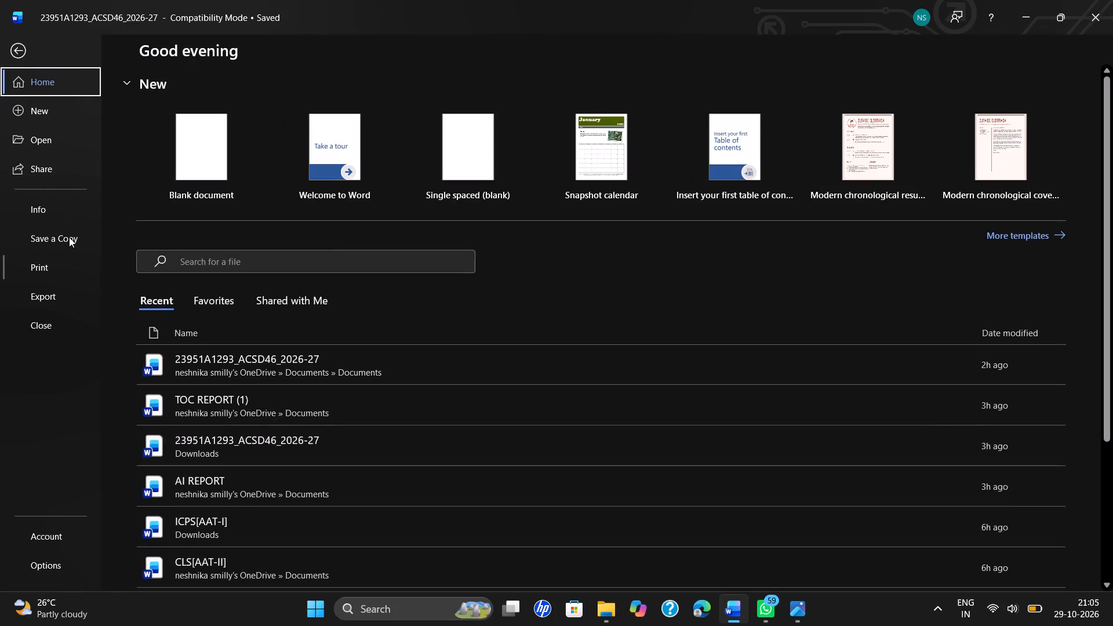
double_click(69, 237)
double_click(496, 198)
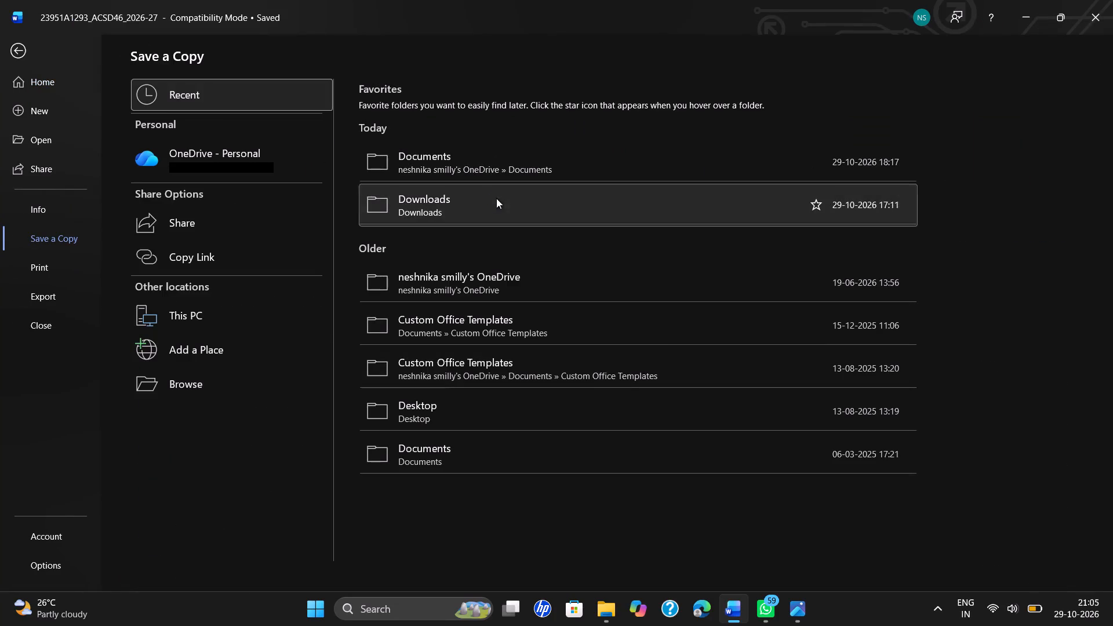
left_click(369, 263)
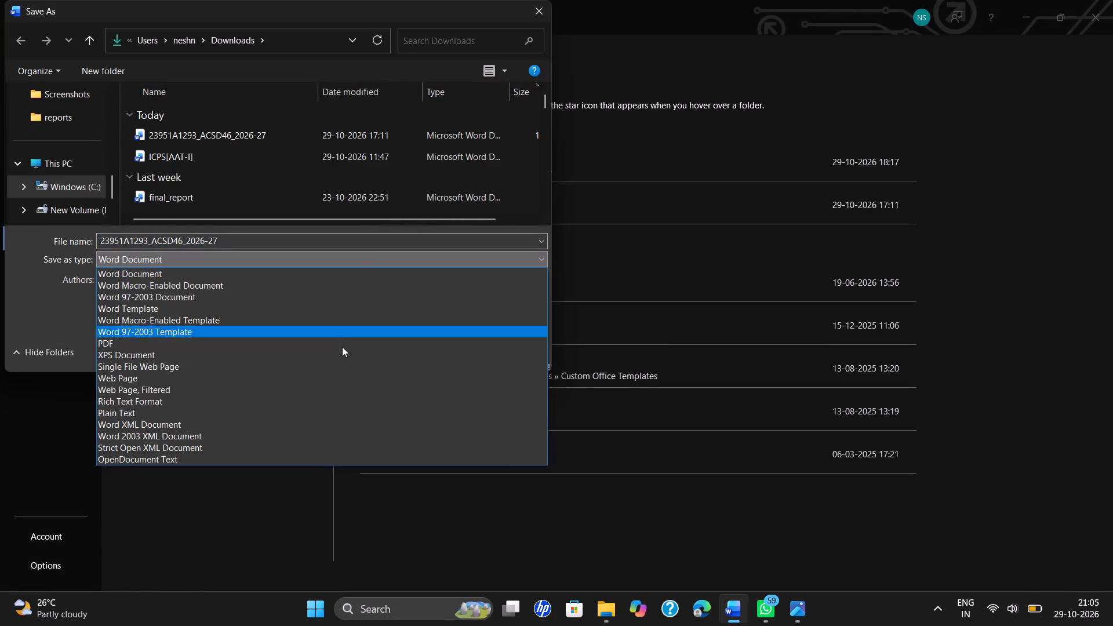
left_click(349, 337)
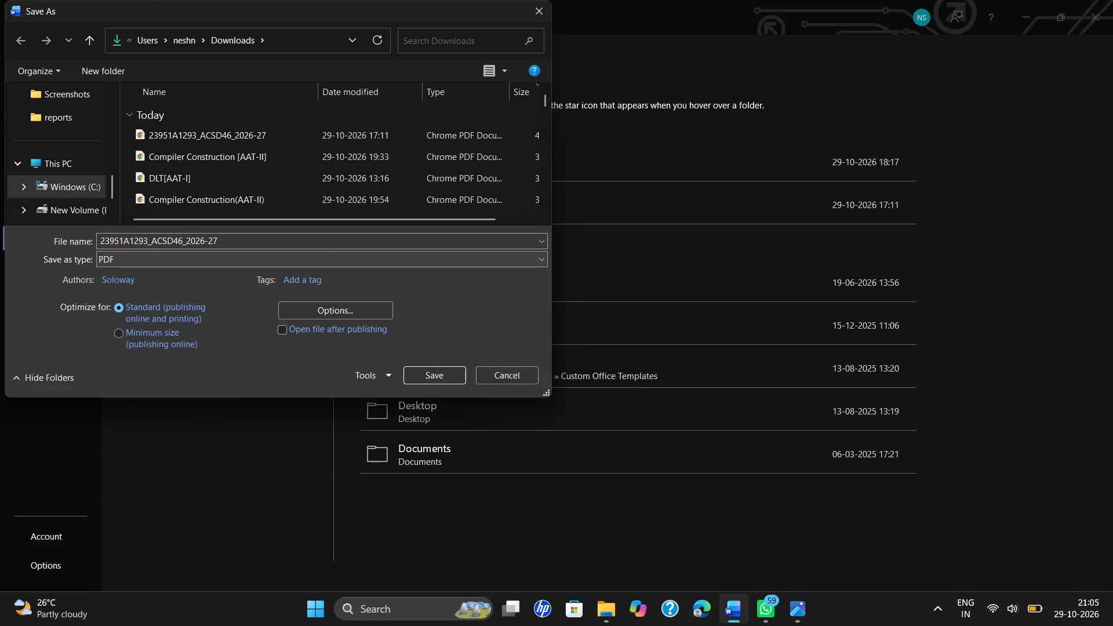
left_click(321, 242)
key("BackSpace")
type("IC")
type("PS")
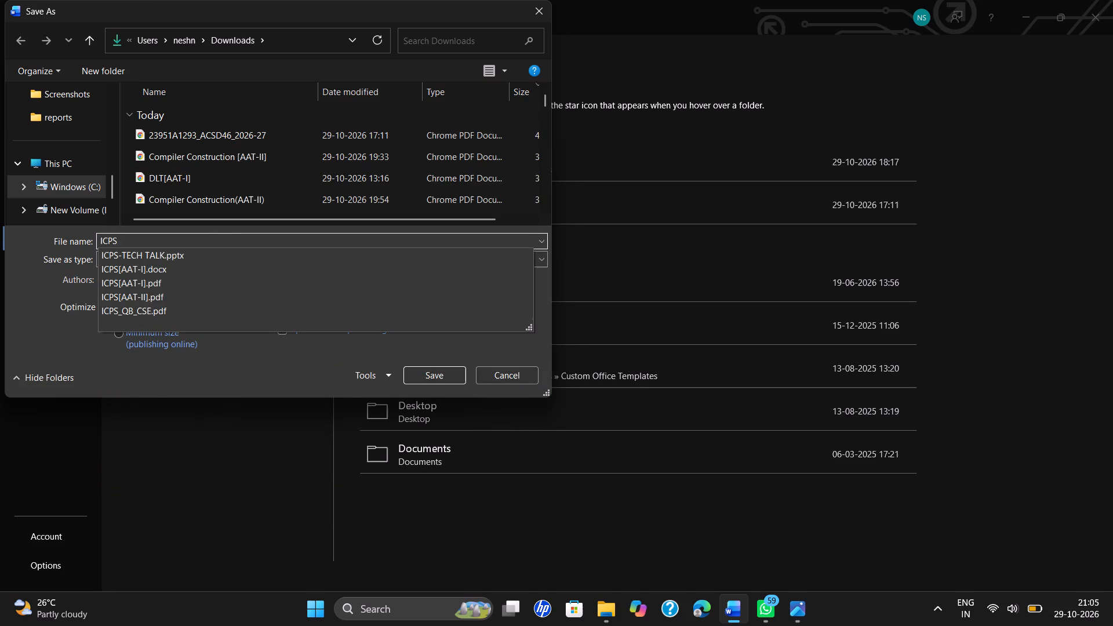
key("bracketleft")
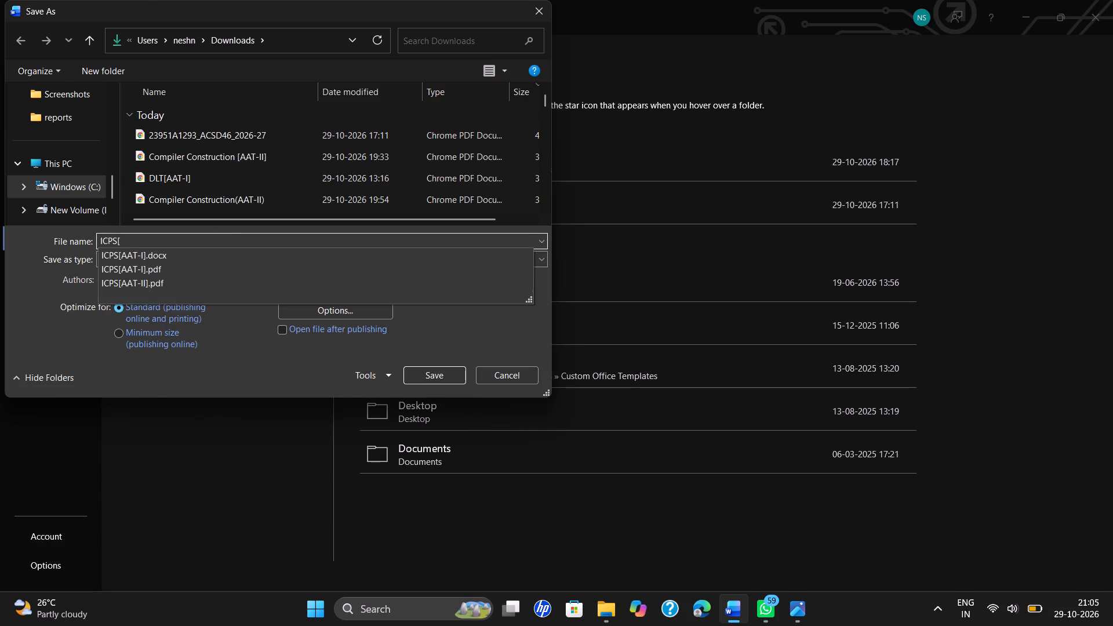